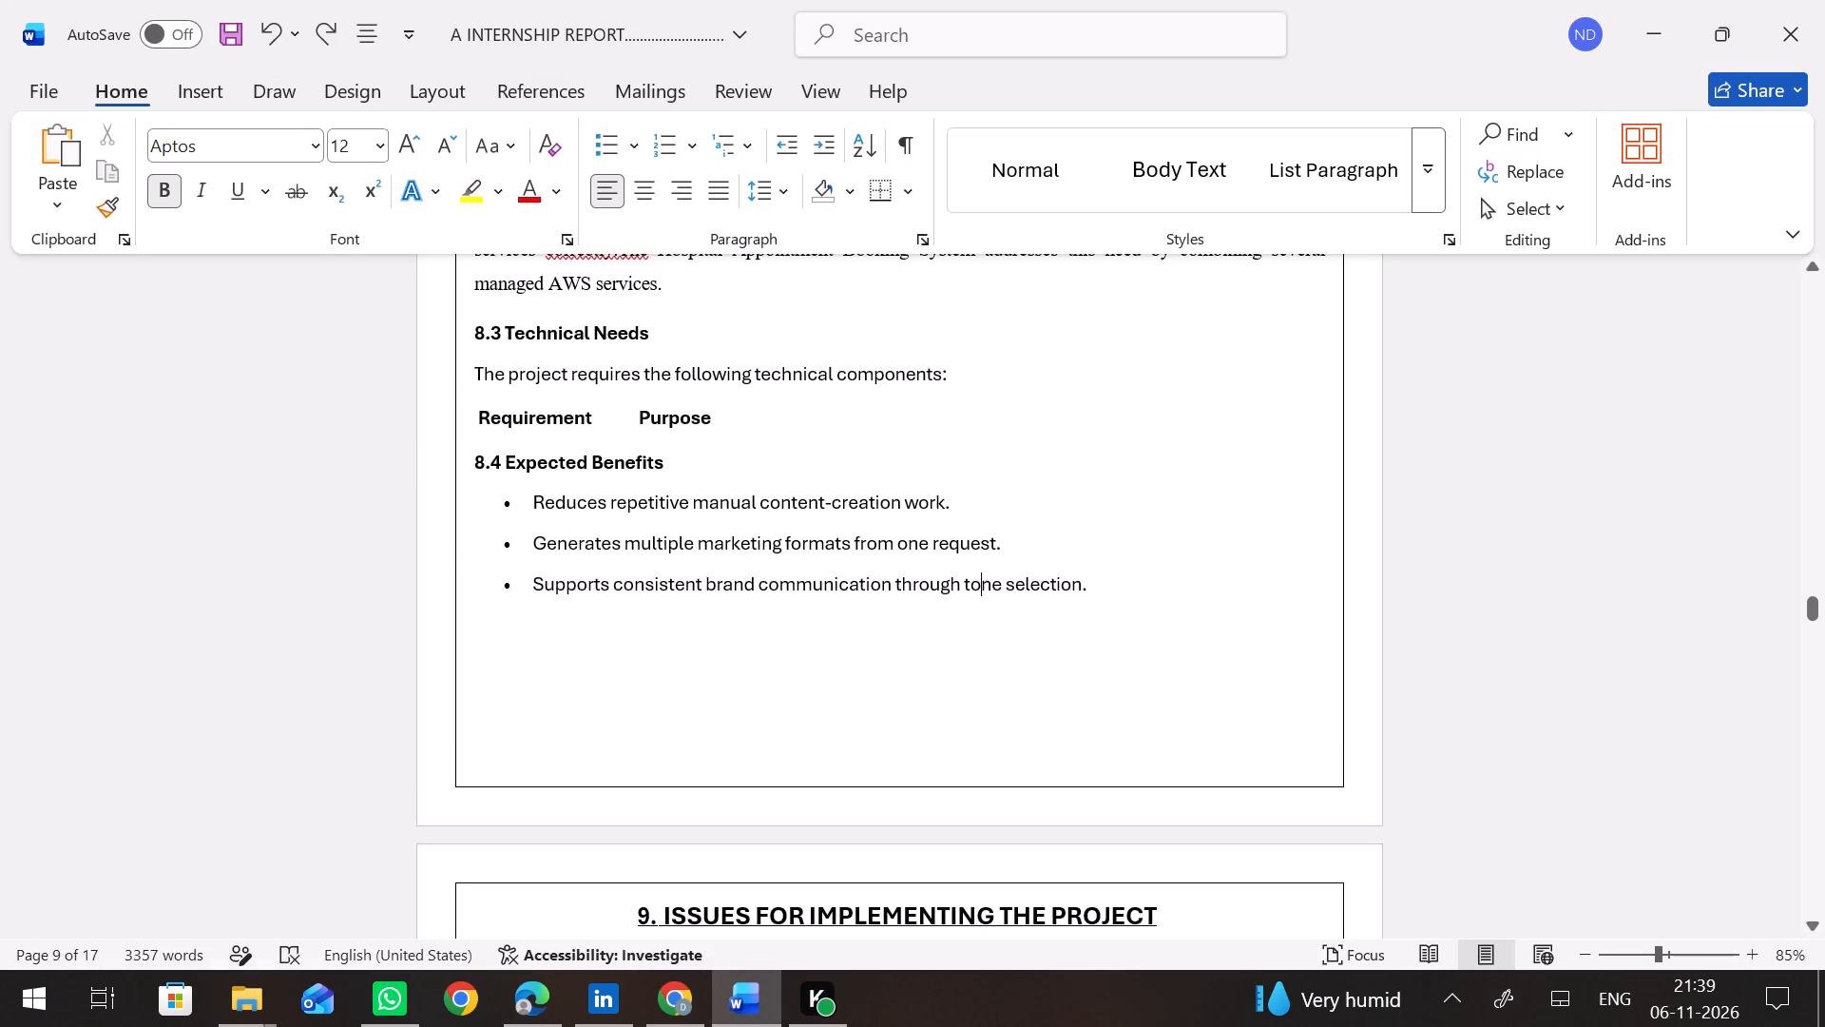
left_click_drag(897, 646, 683, 606)
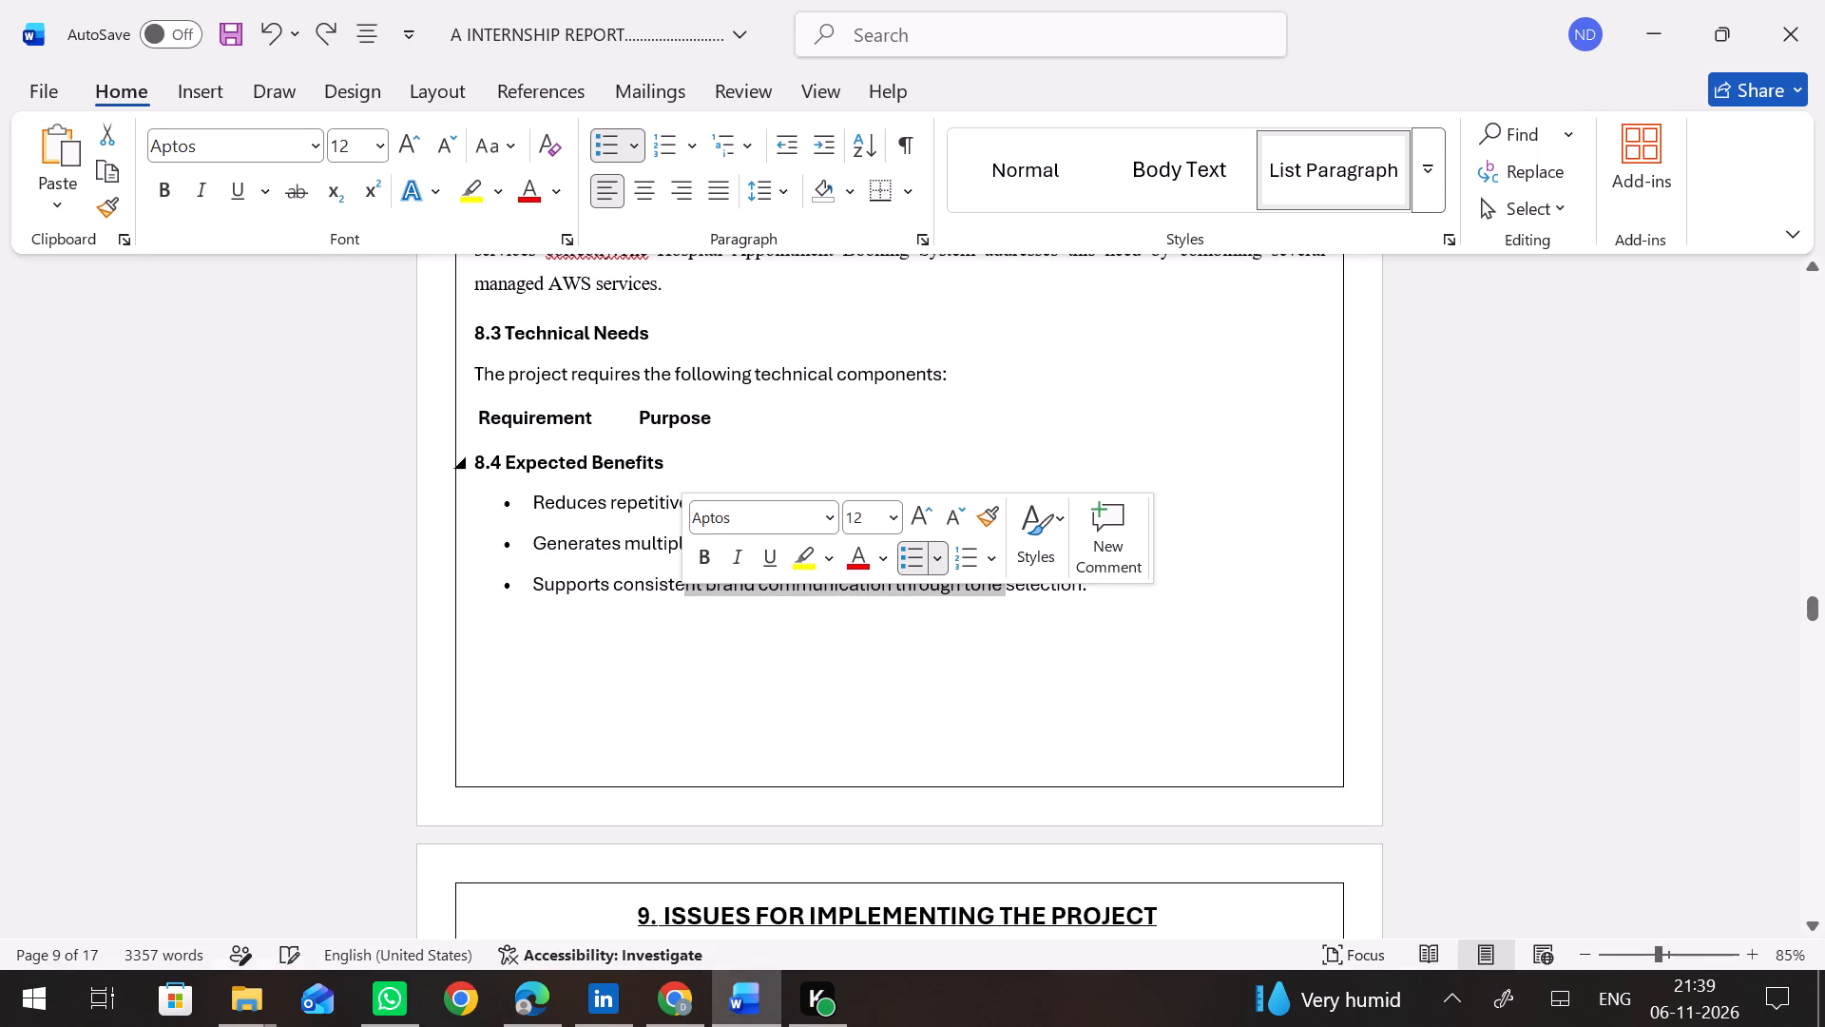
left_click(746, 407)
left_click_drag(725, 421, 491, 416)
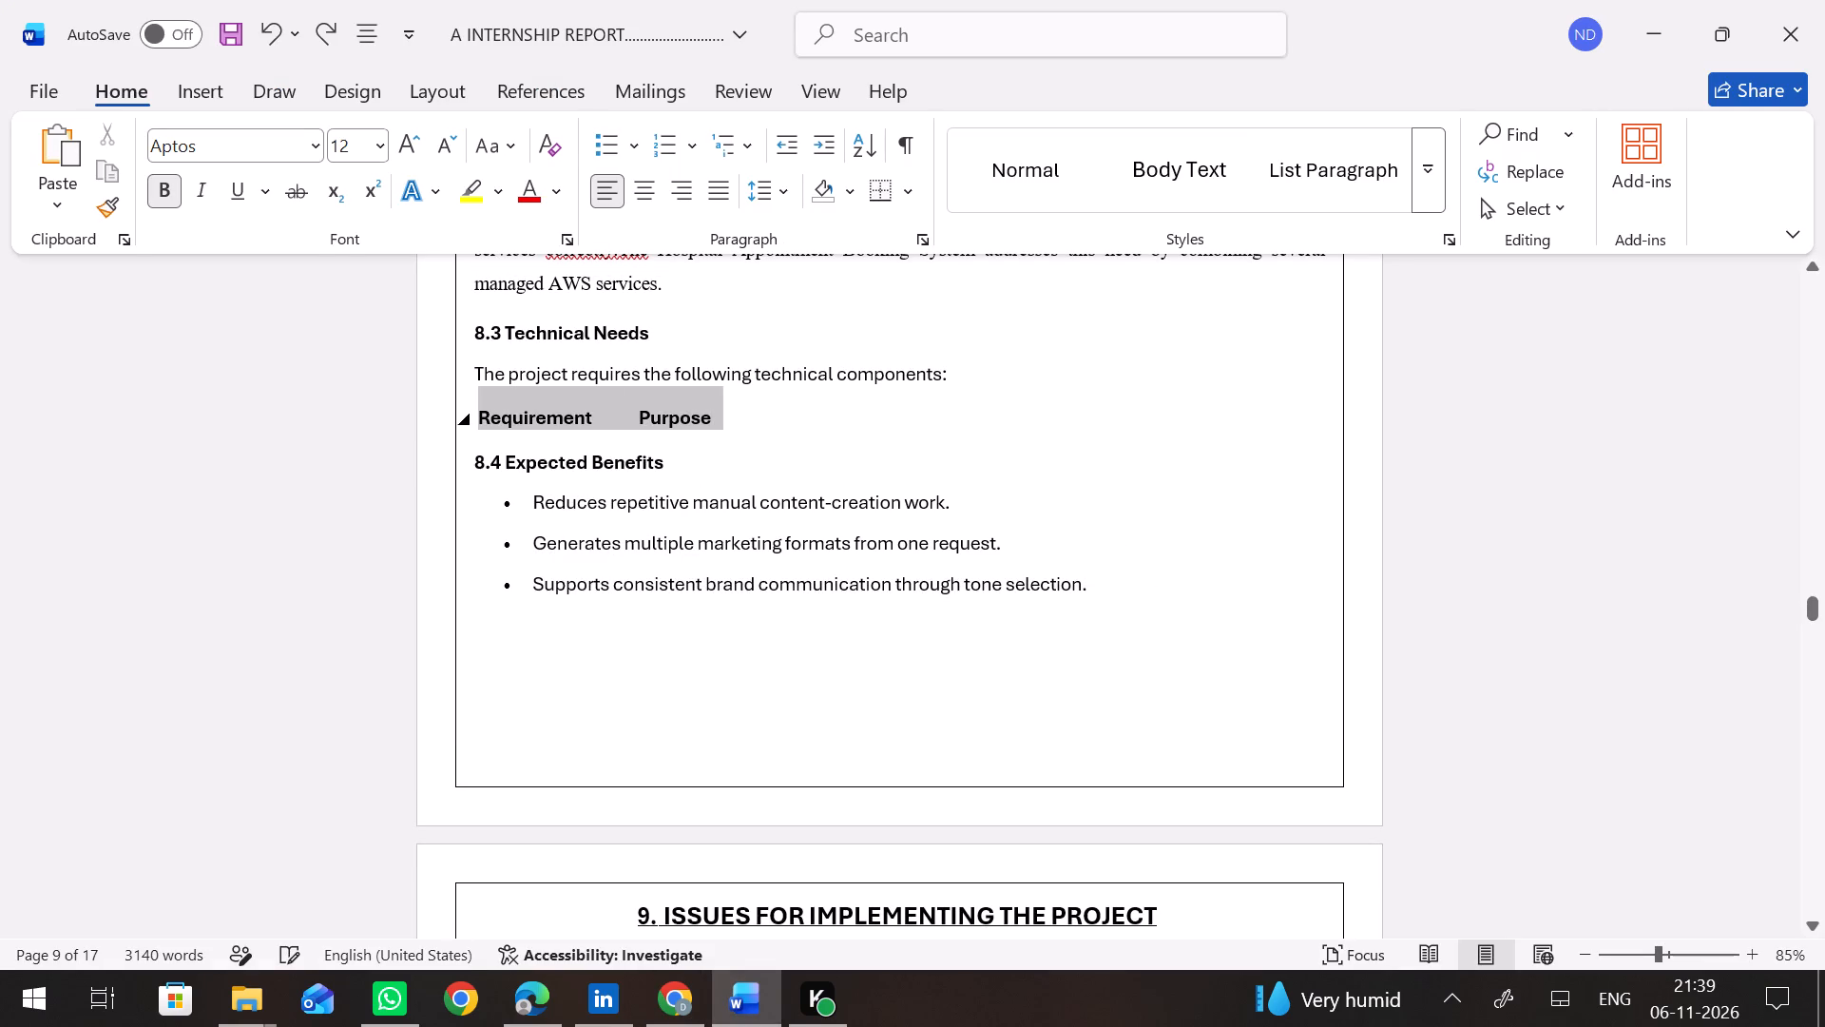
left_click_drag(491, 416, 485, 418)
key("ctrl+v")
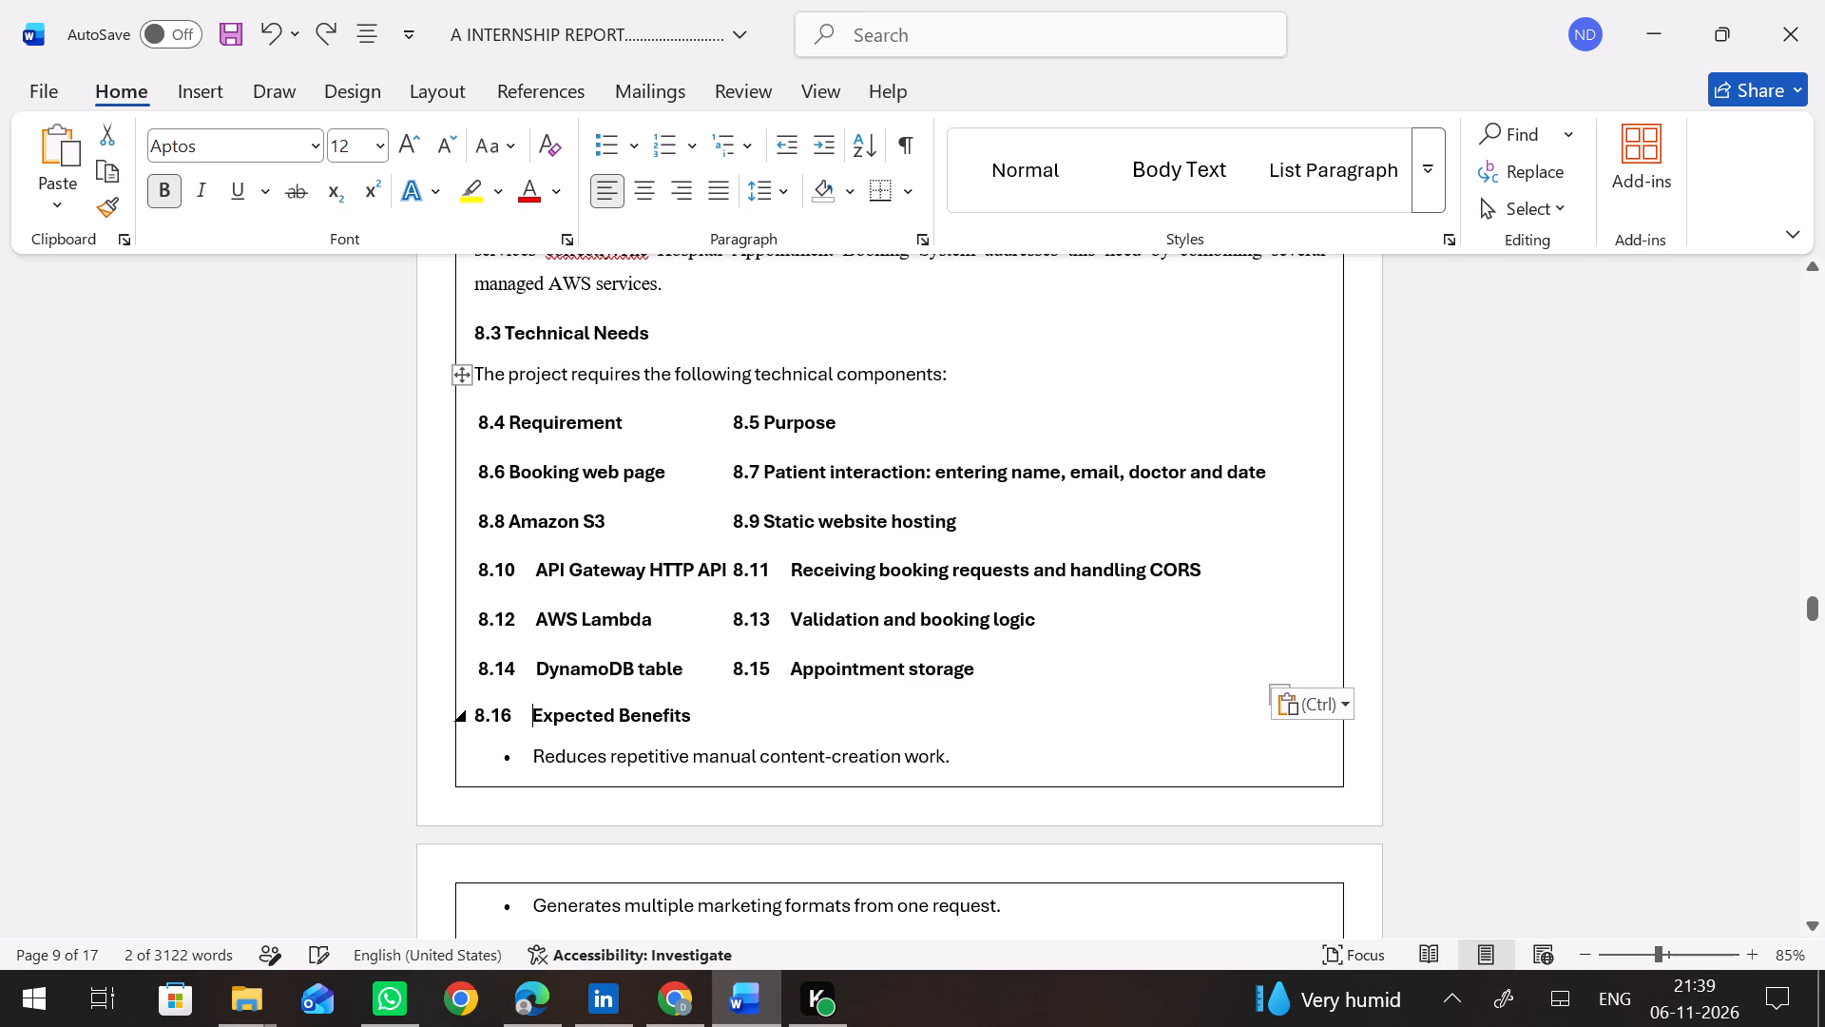
Format the pasted requirements table in Times New Roman with 1.5 line spacing and no bold.
left_click_drag(991, 680, 673, 634)
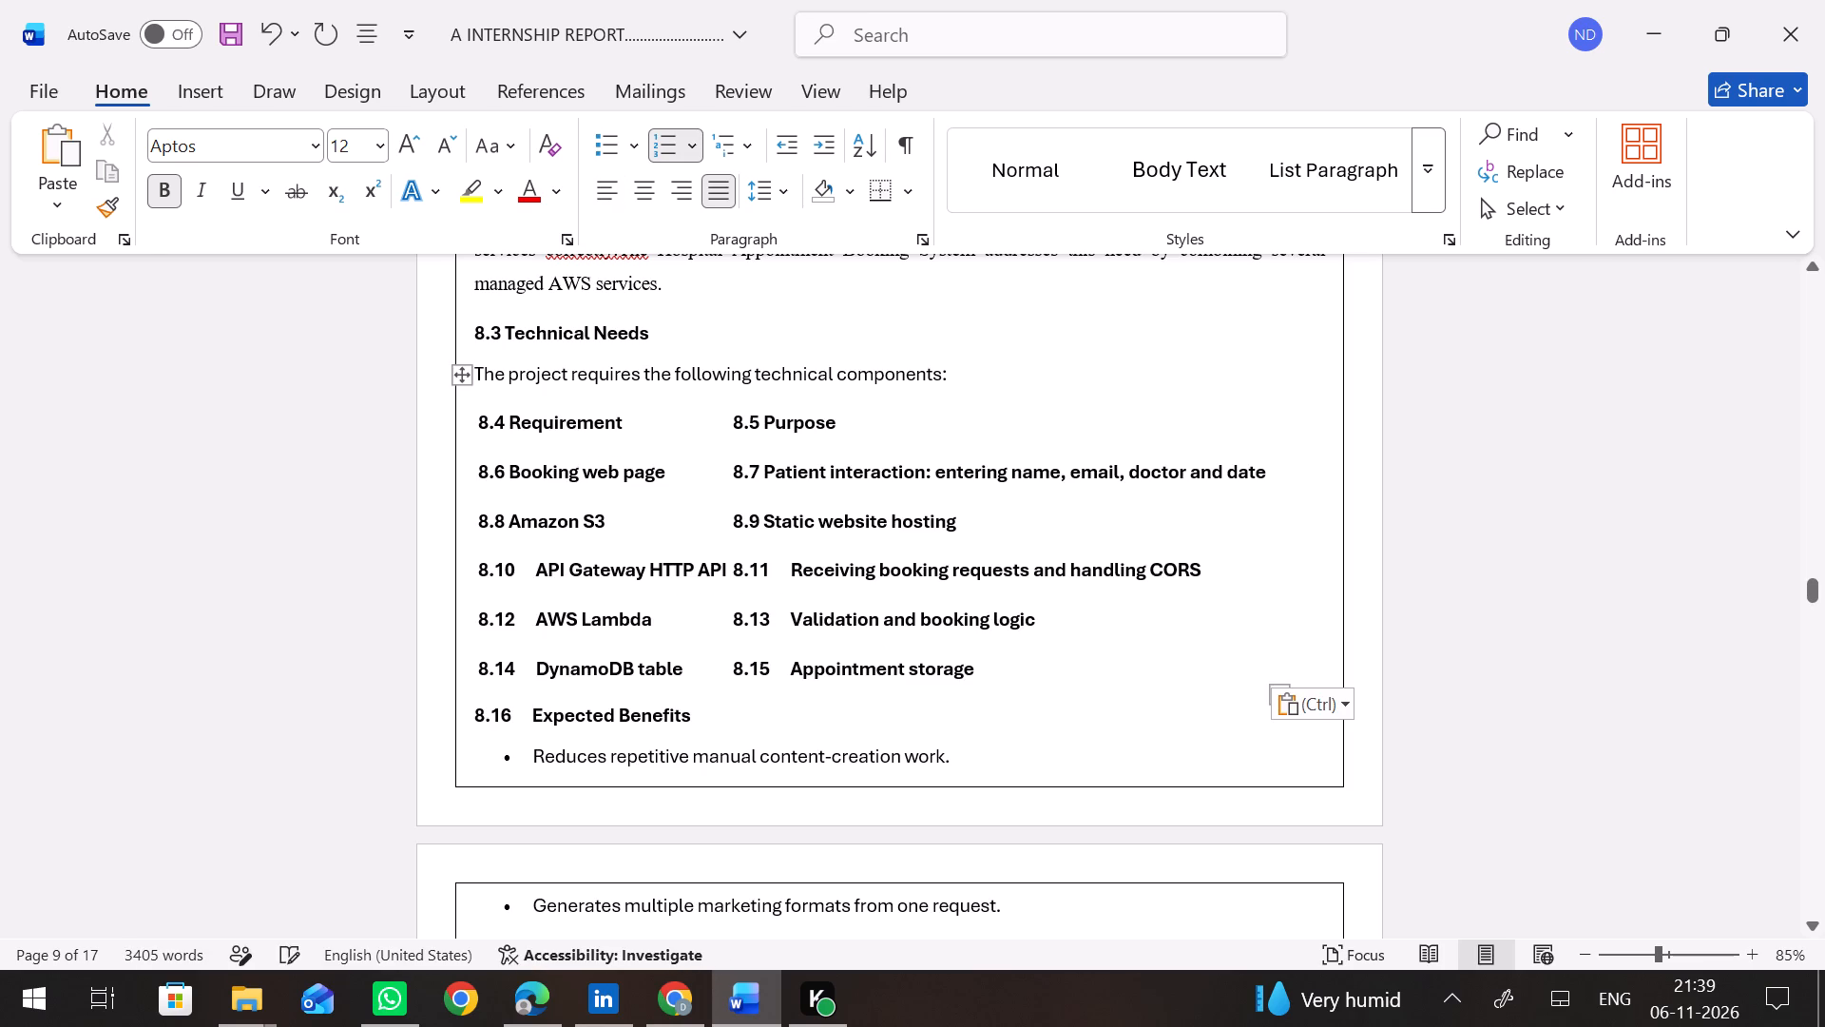
left_click_drag(673, 634, 981, 678)
left_click_drag(981, 678, 487, 462)
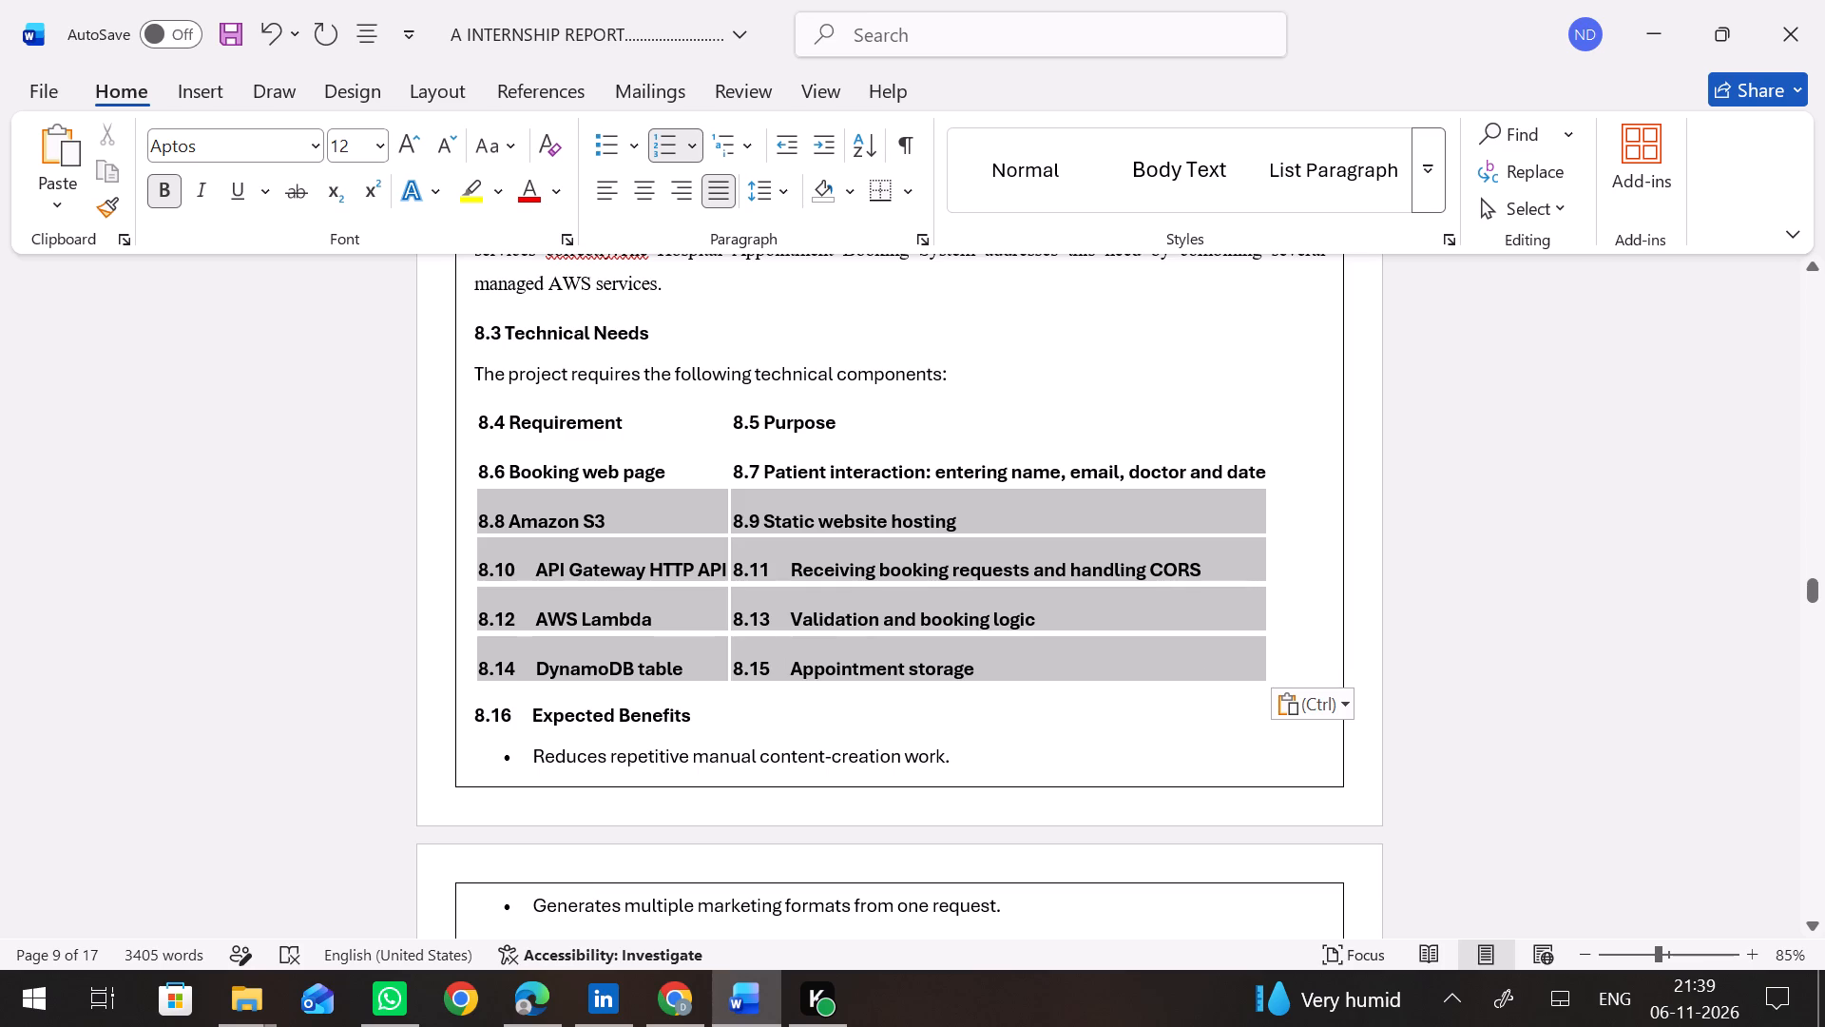
left_click_drag(487, 462, 480, 428)
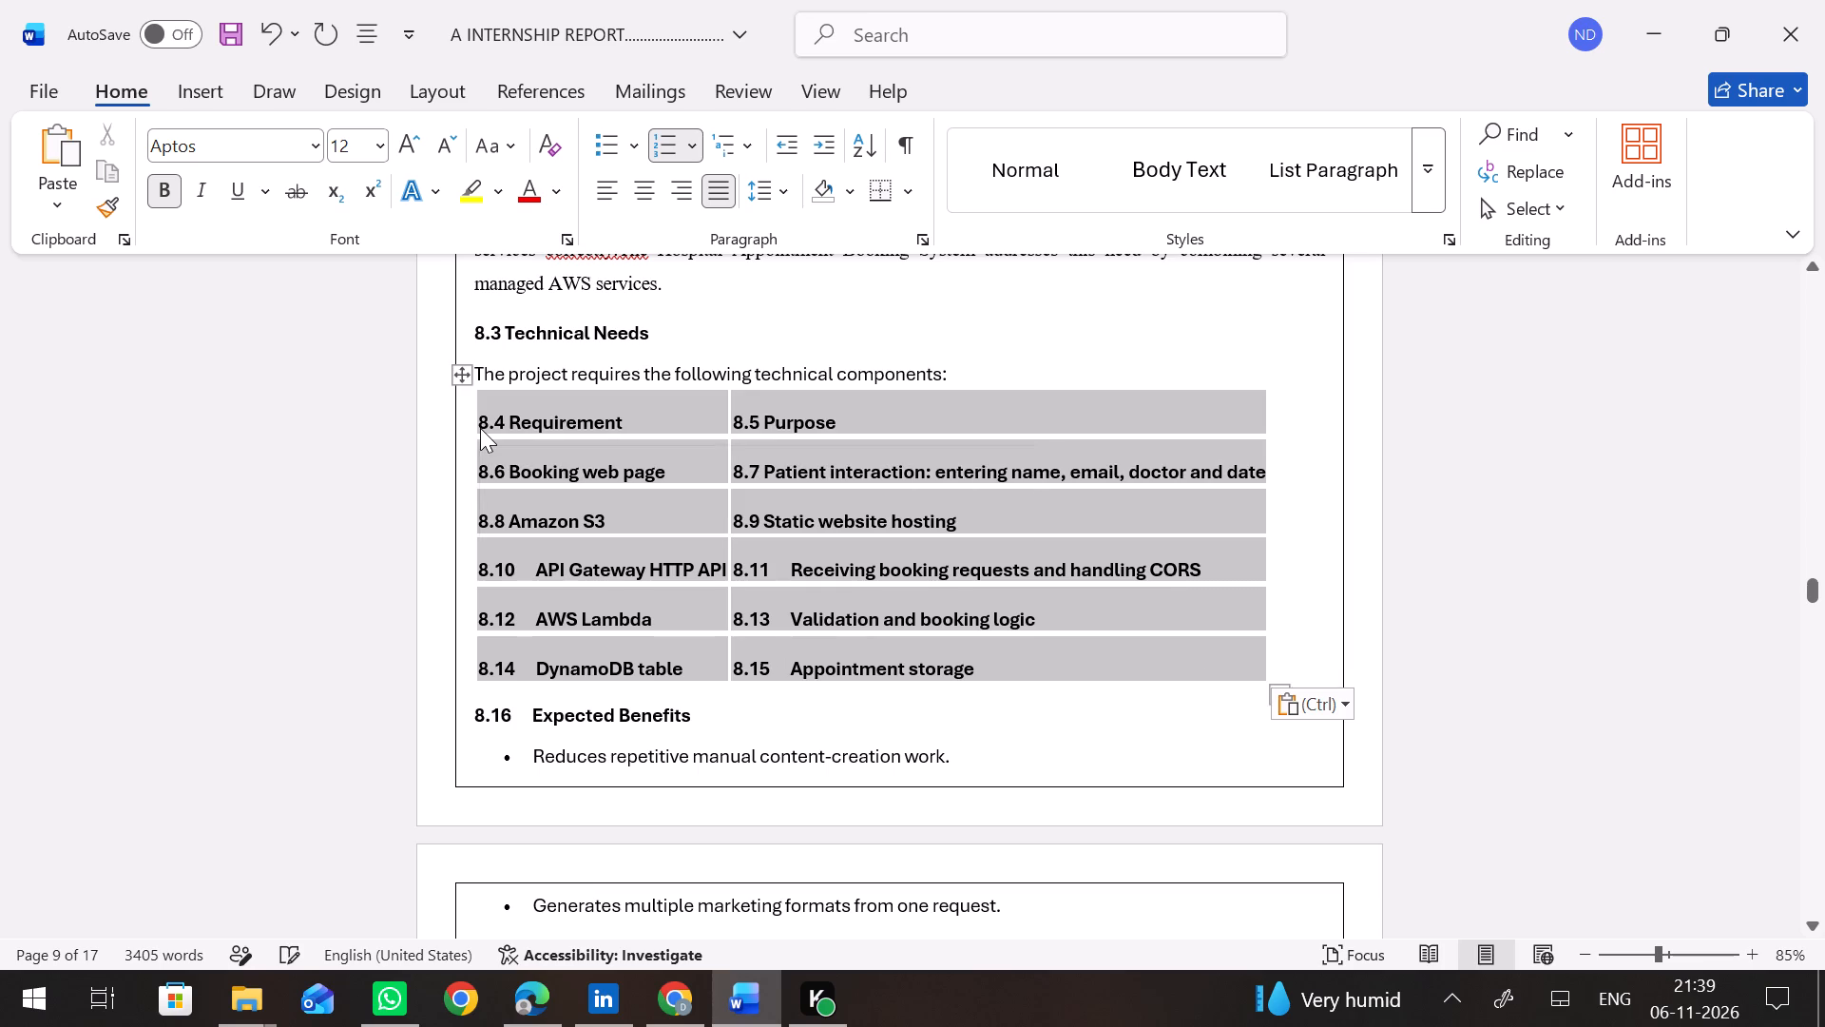
left_click(247, 137)
type("ti")
key("Return")
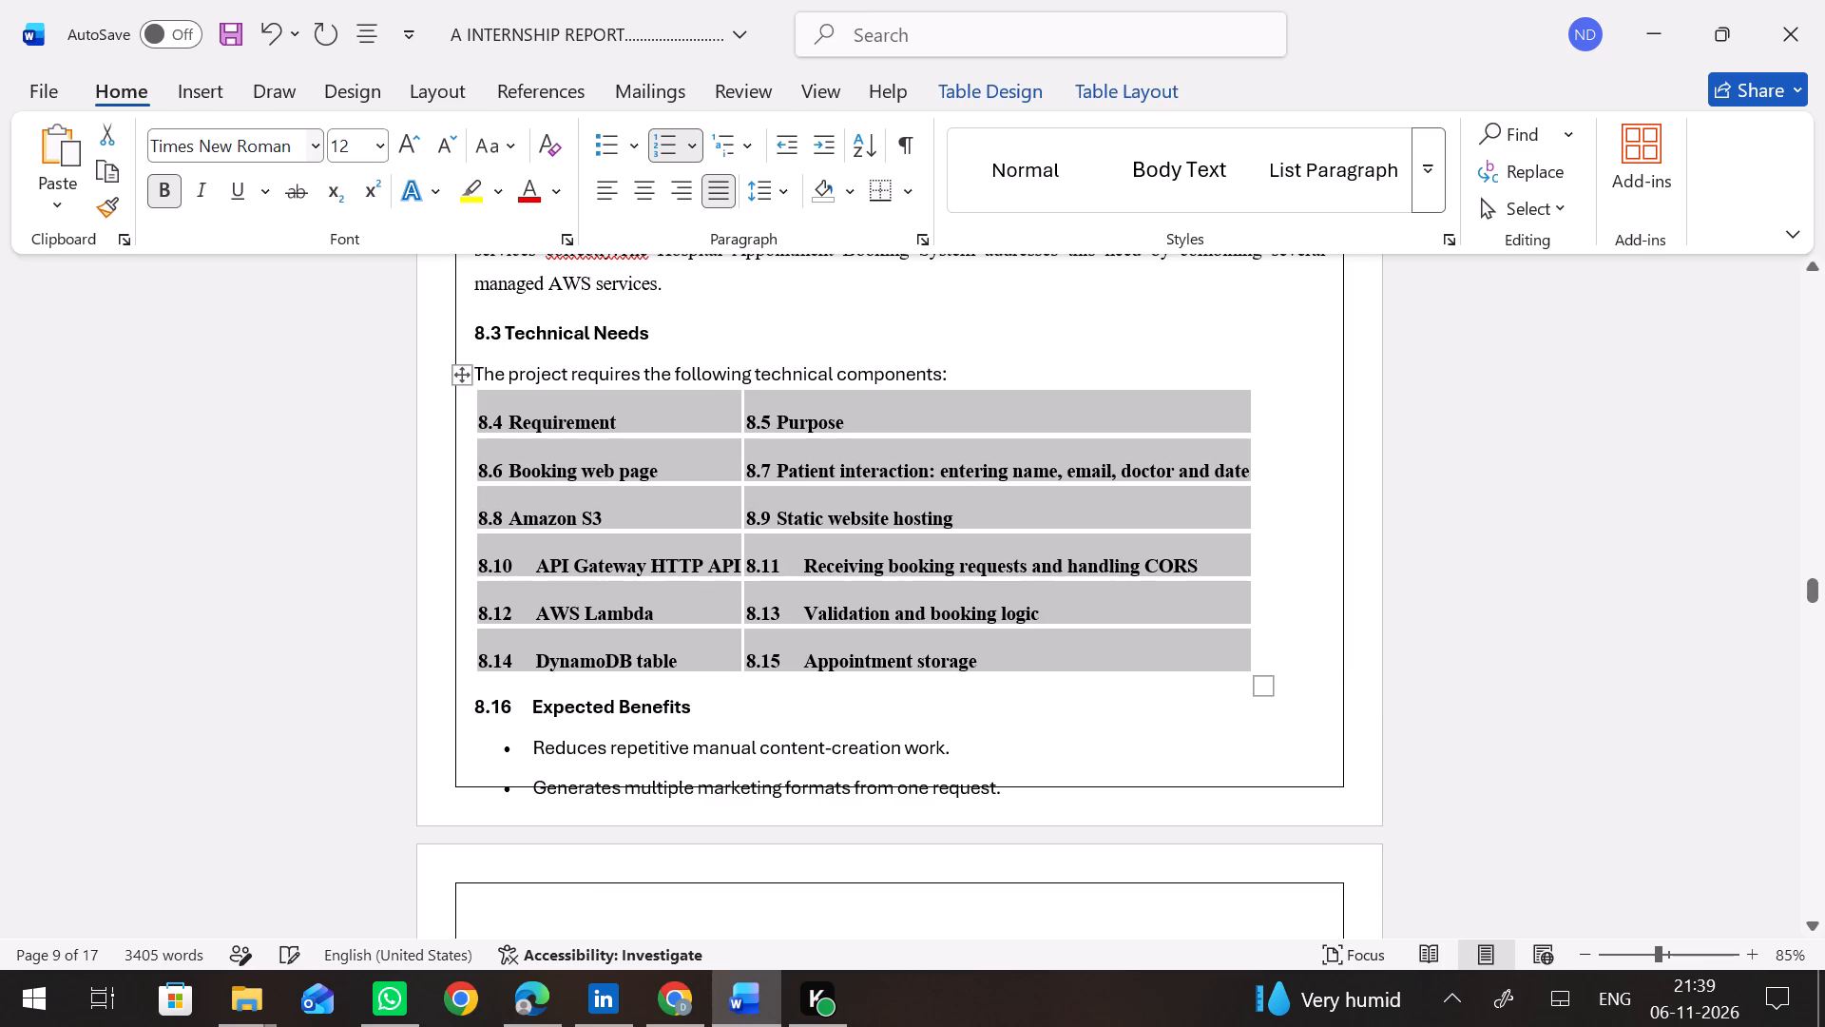
left_click(779, 201)
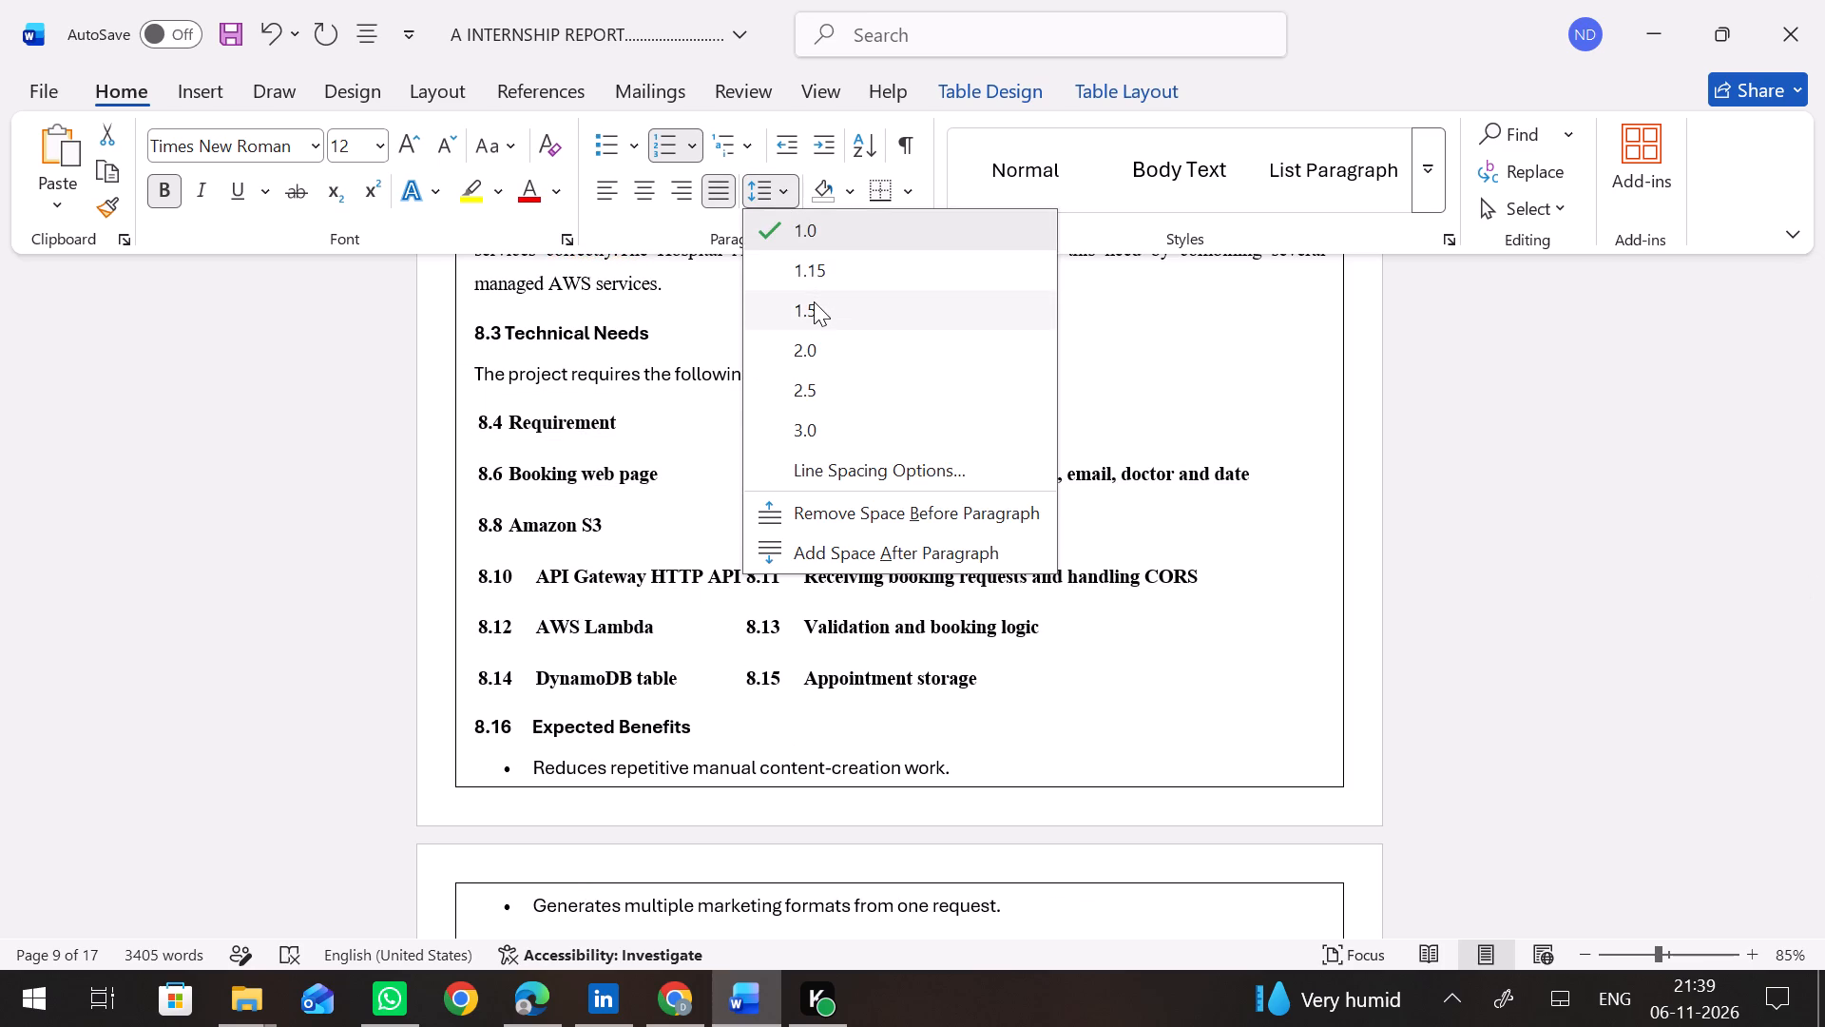
left_click(814, 301)
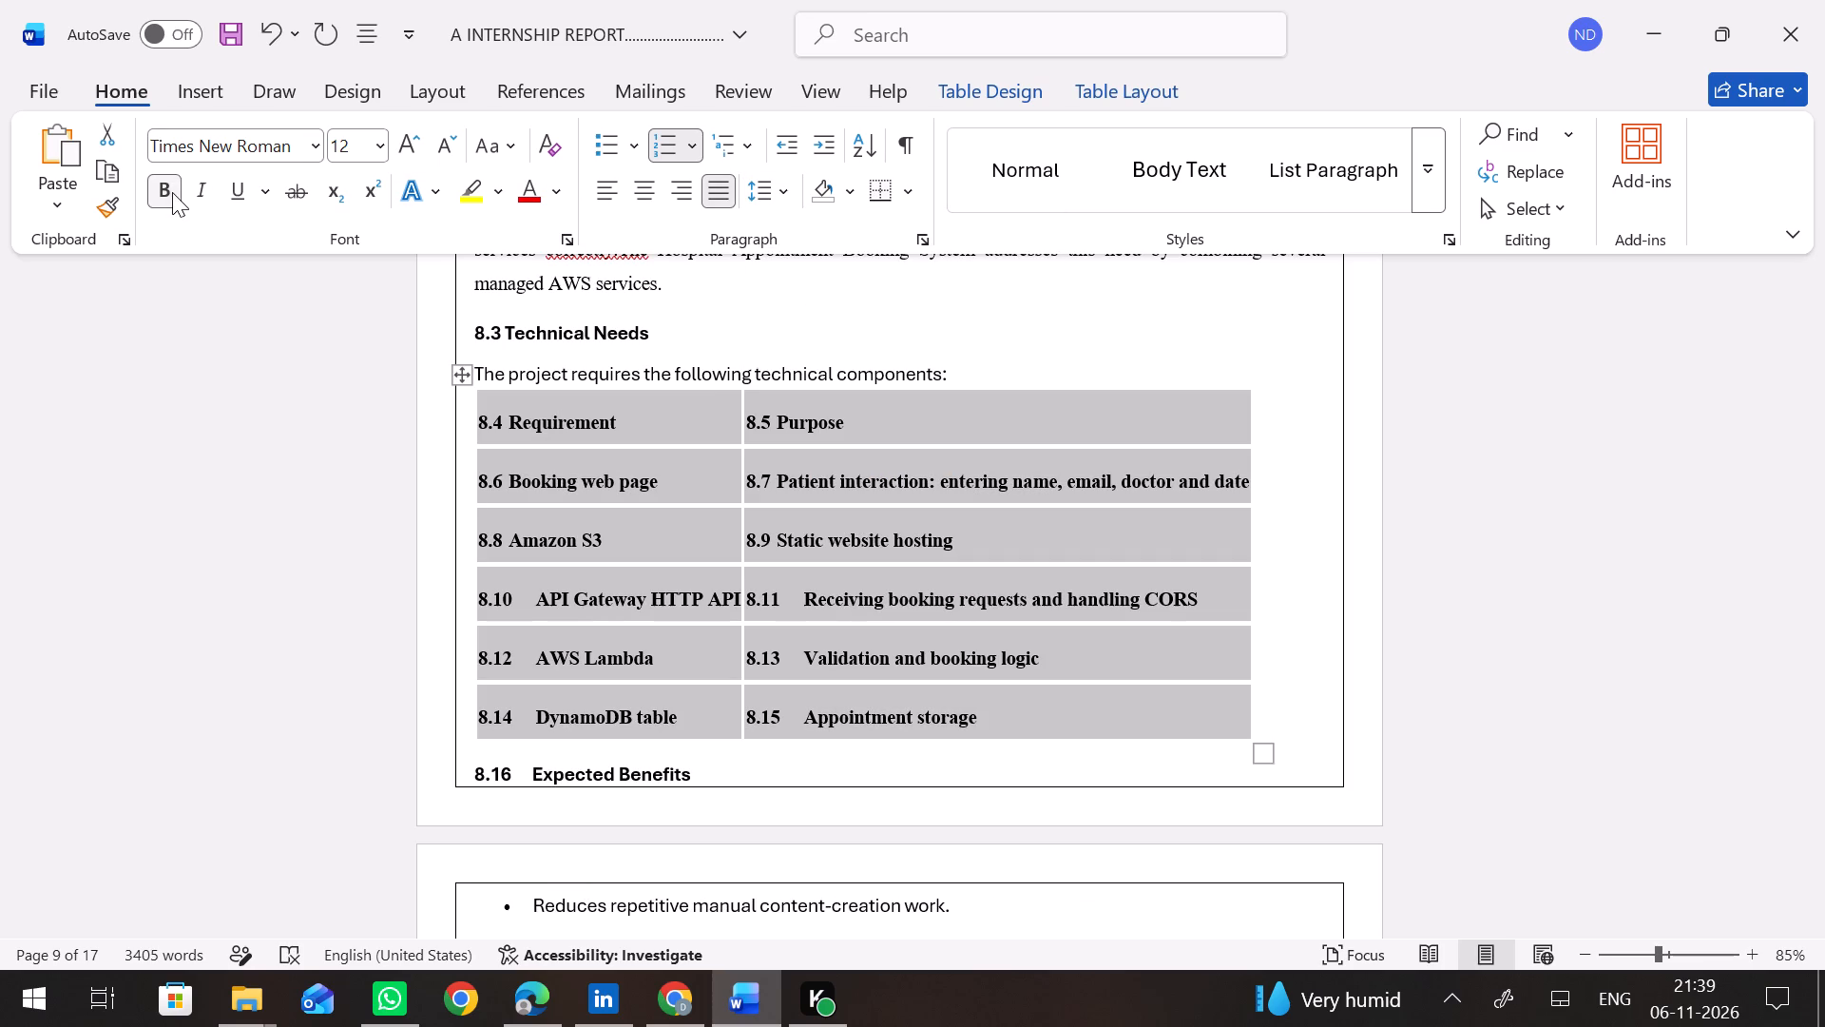
left_click(172, 192)
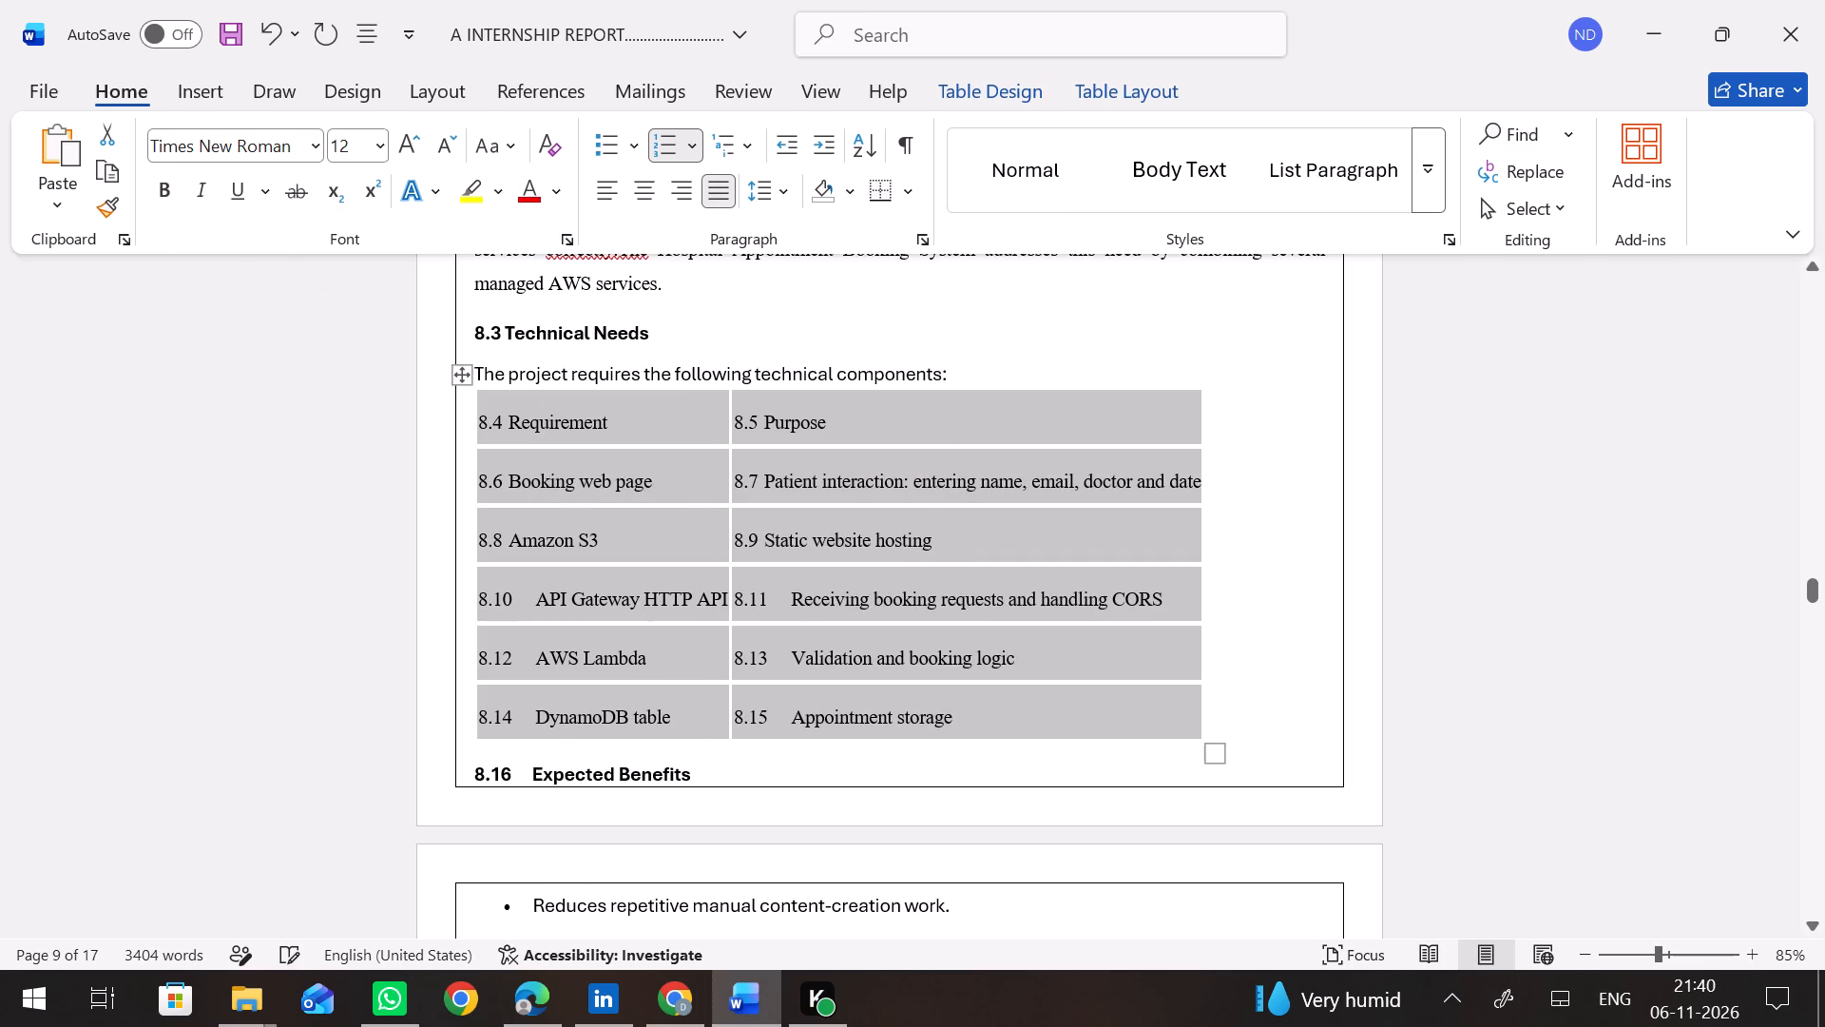
left_click(995, 382)
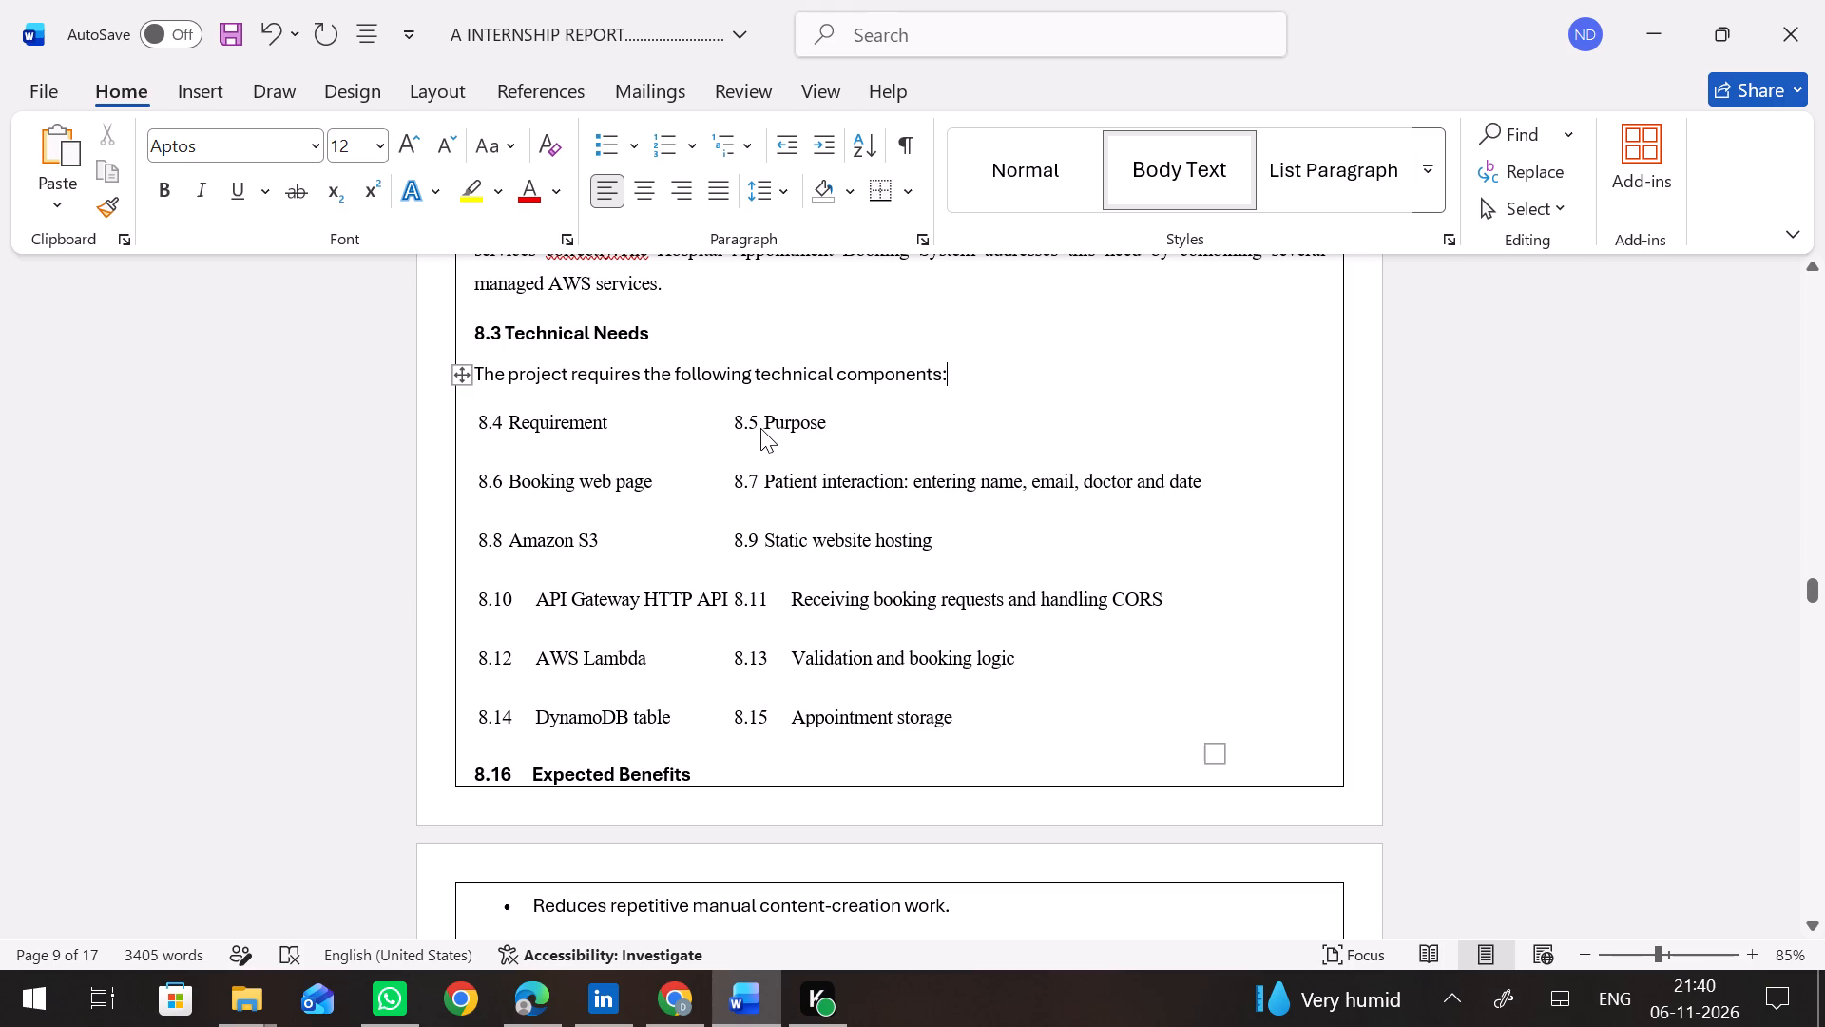
Remove the automatic section numbers from every cell in the table's Purpose column.
left_click_drag(757, 428, 738, 423)
key("BackSpace")
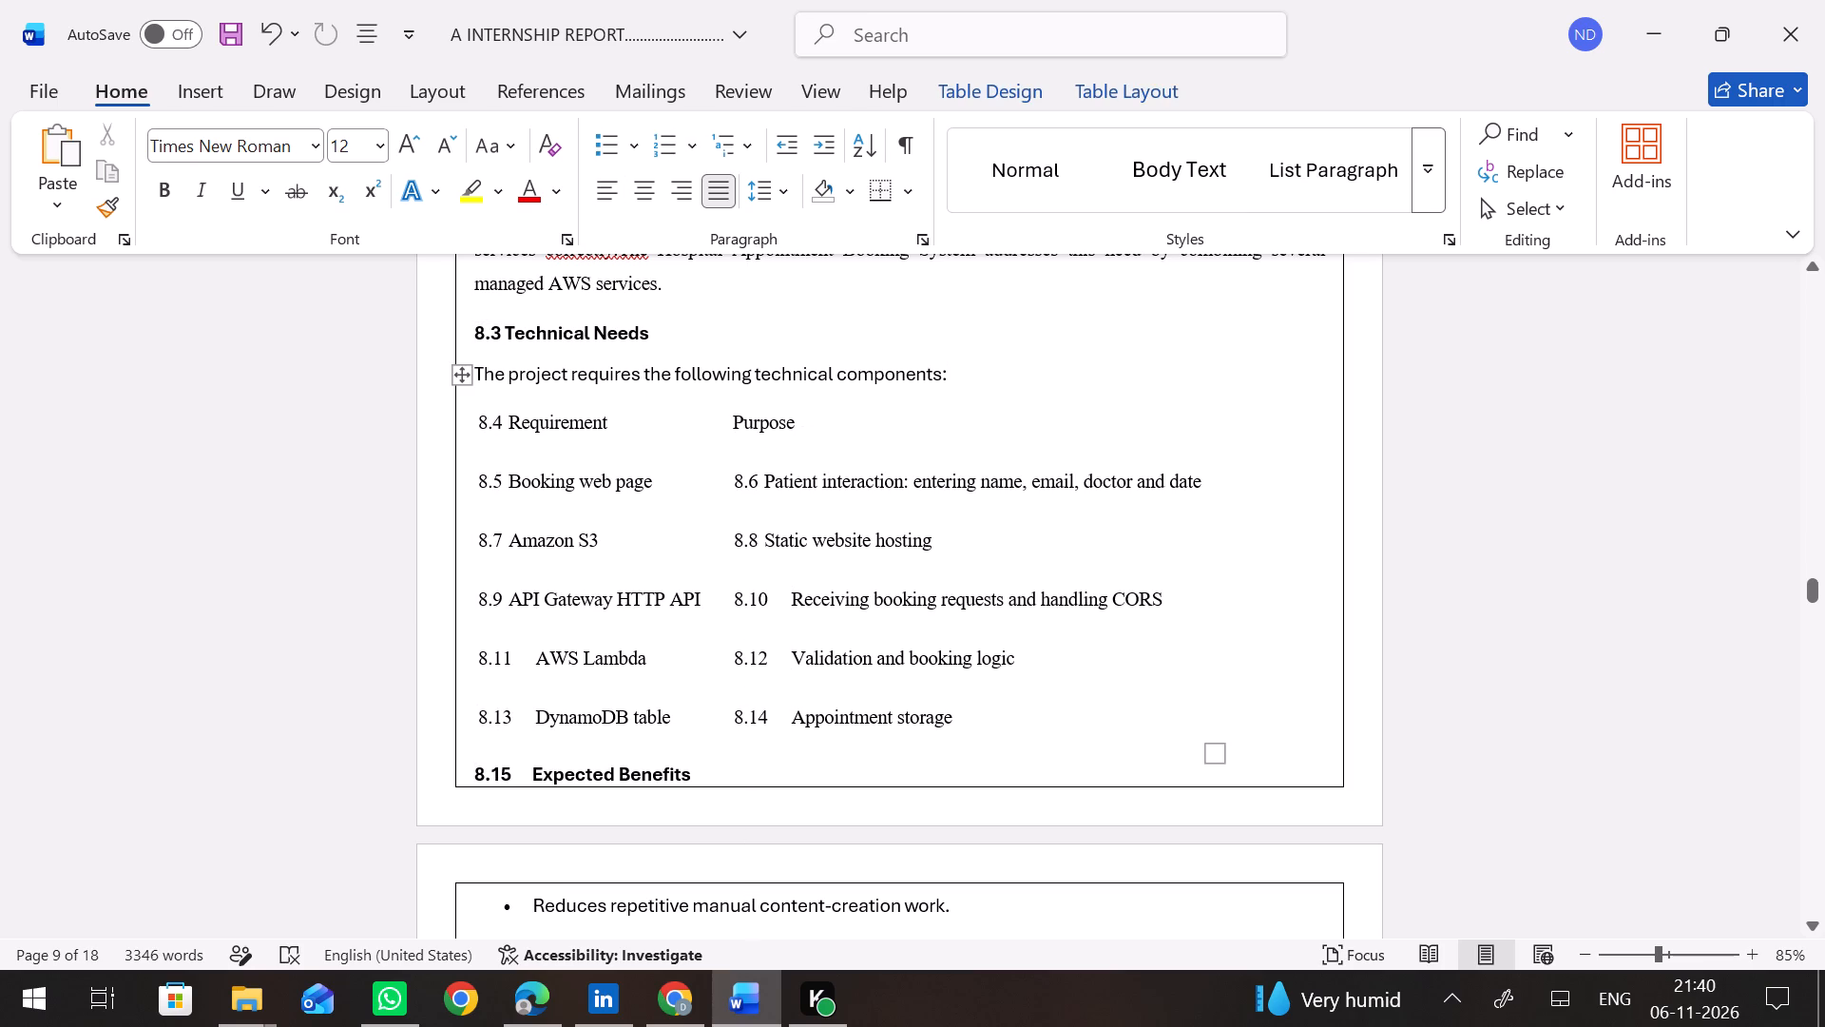
left_click(758, 473)
left_click_drag(758, 473, 745, 587)
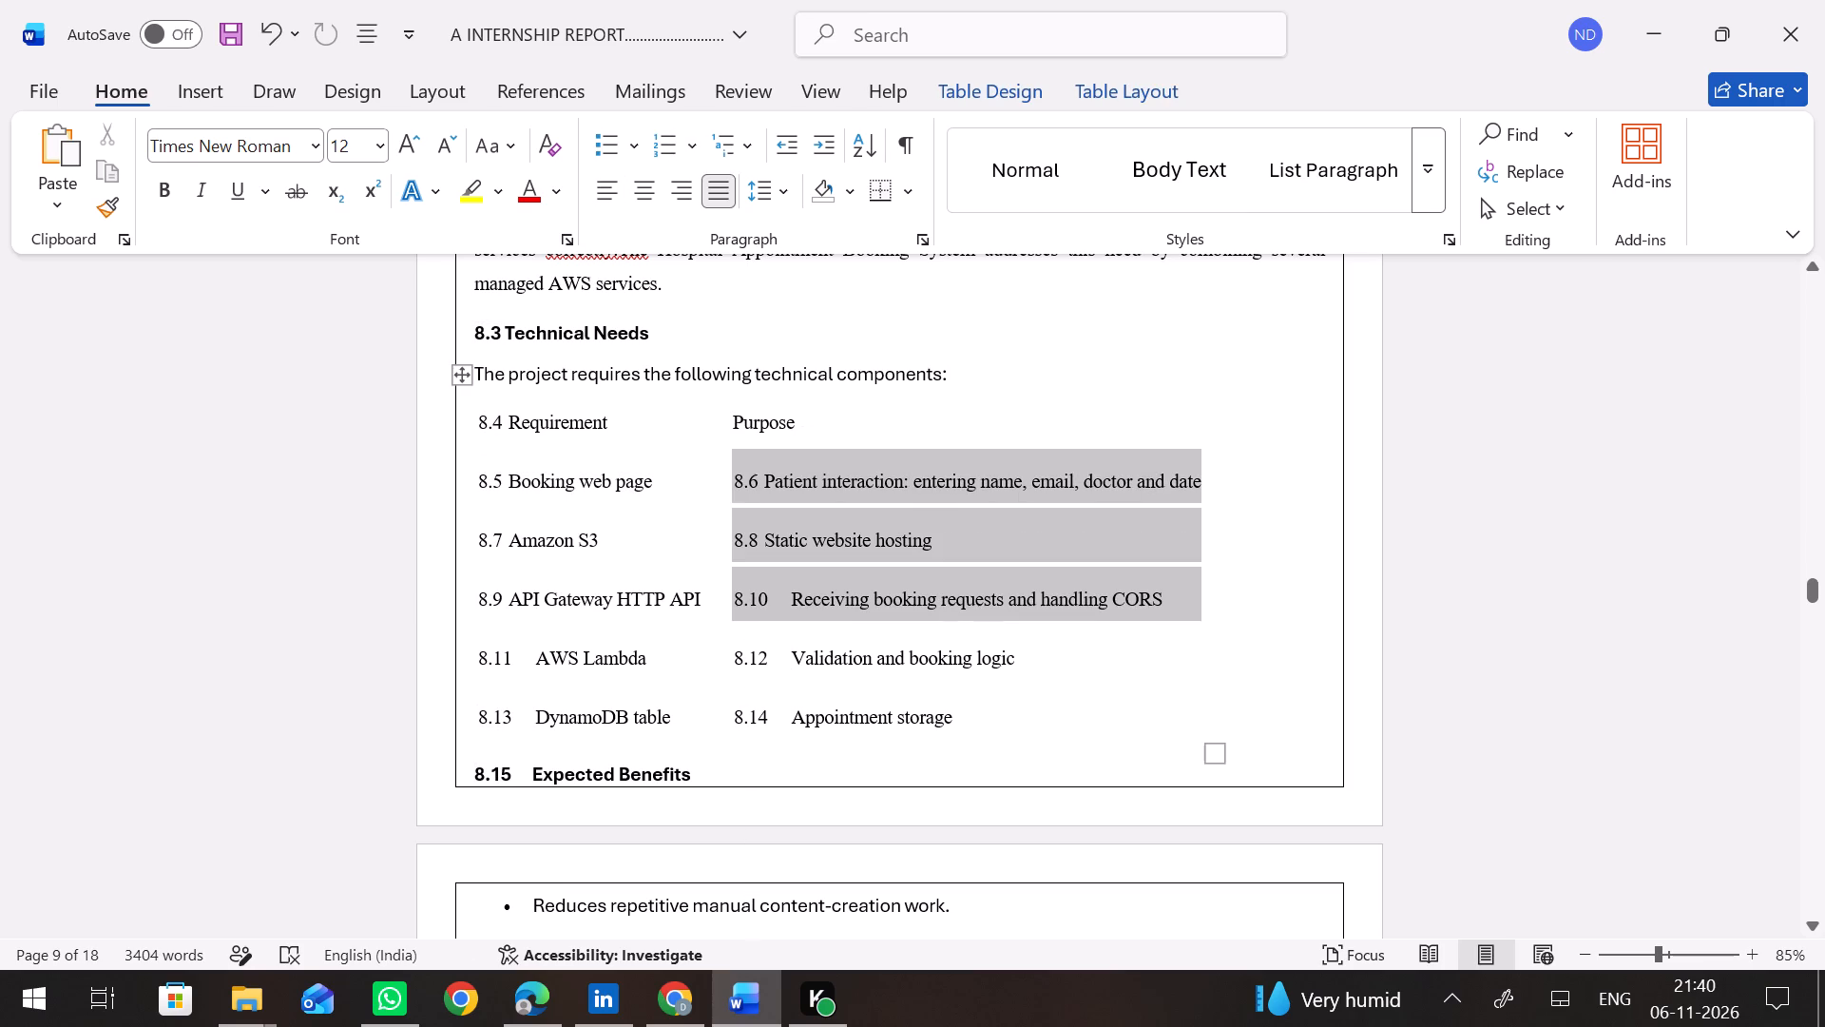
left_click(763, 714)
double_click(763, 714)
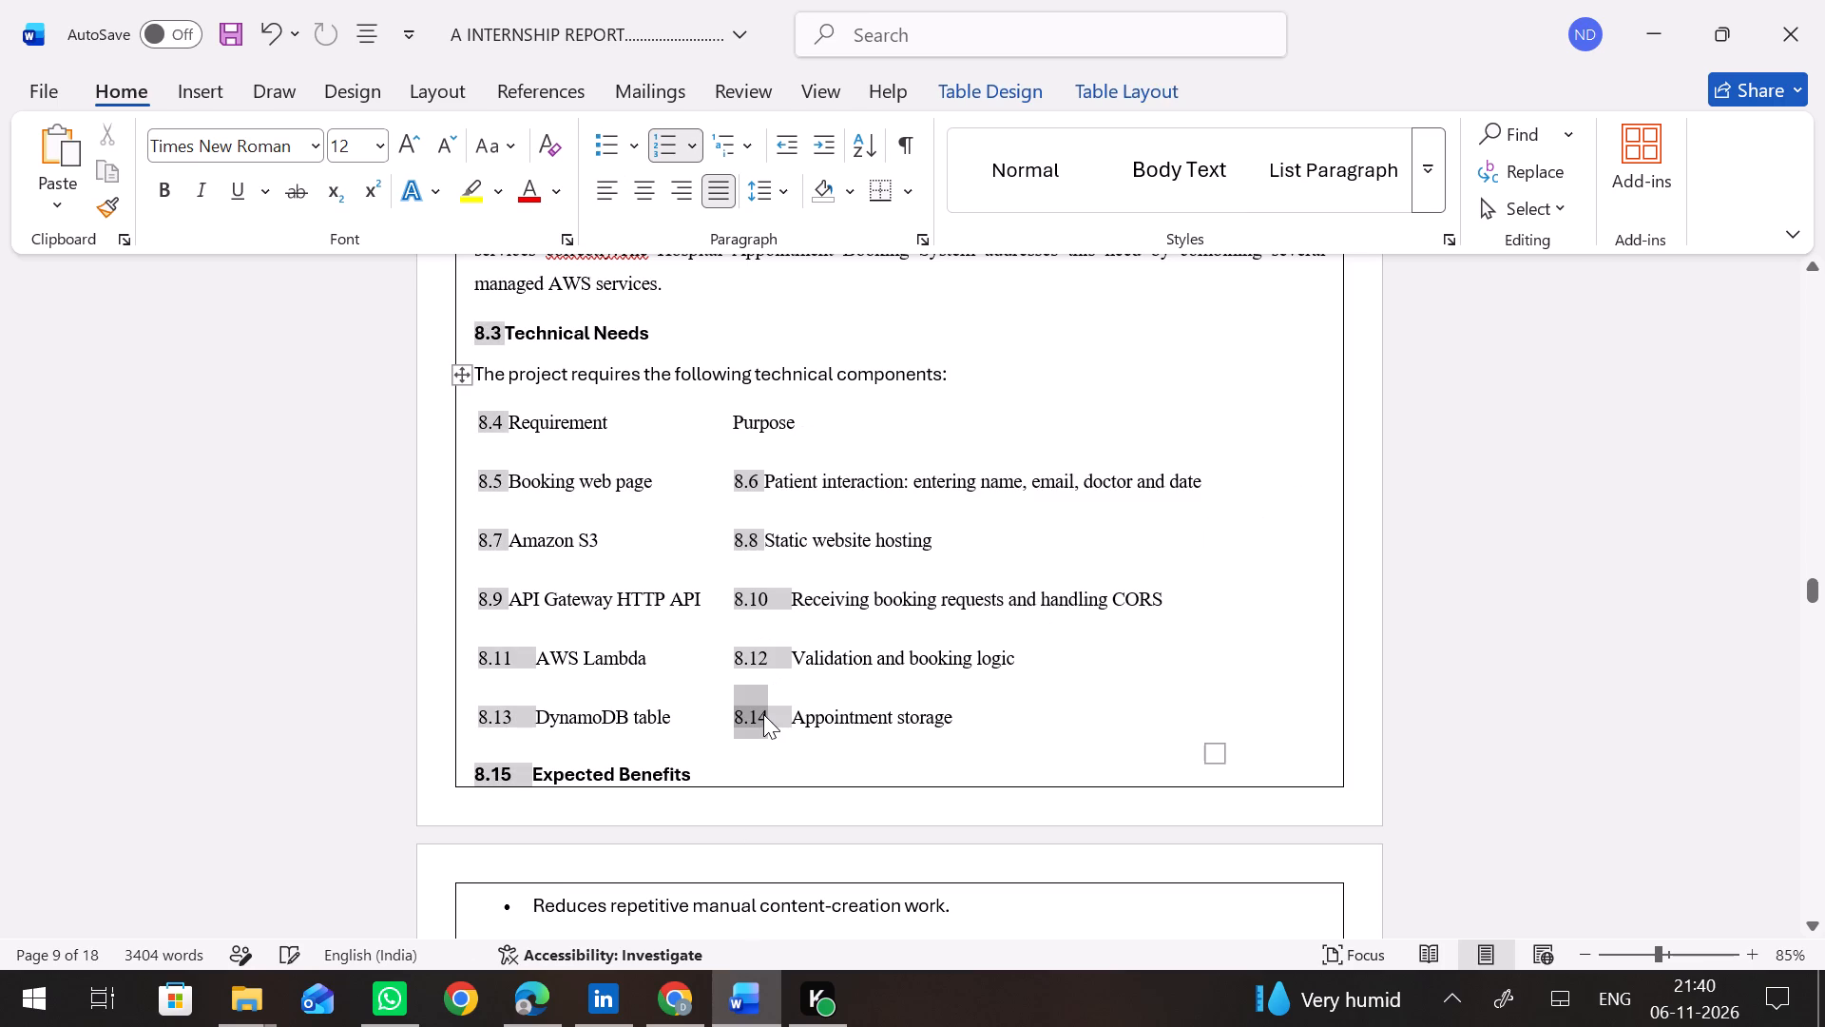
key("Delete")
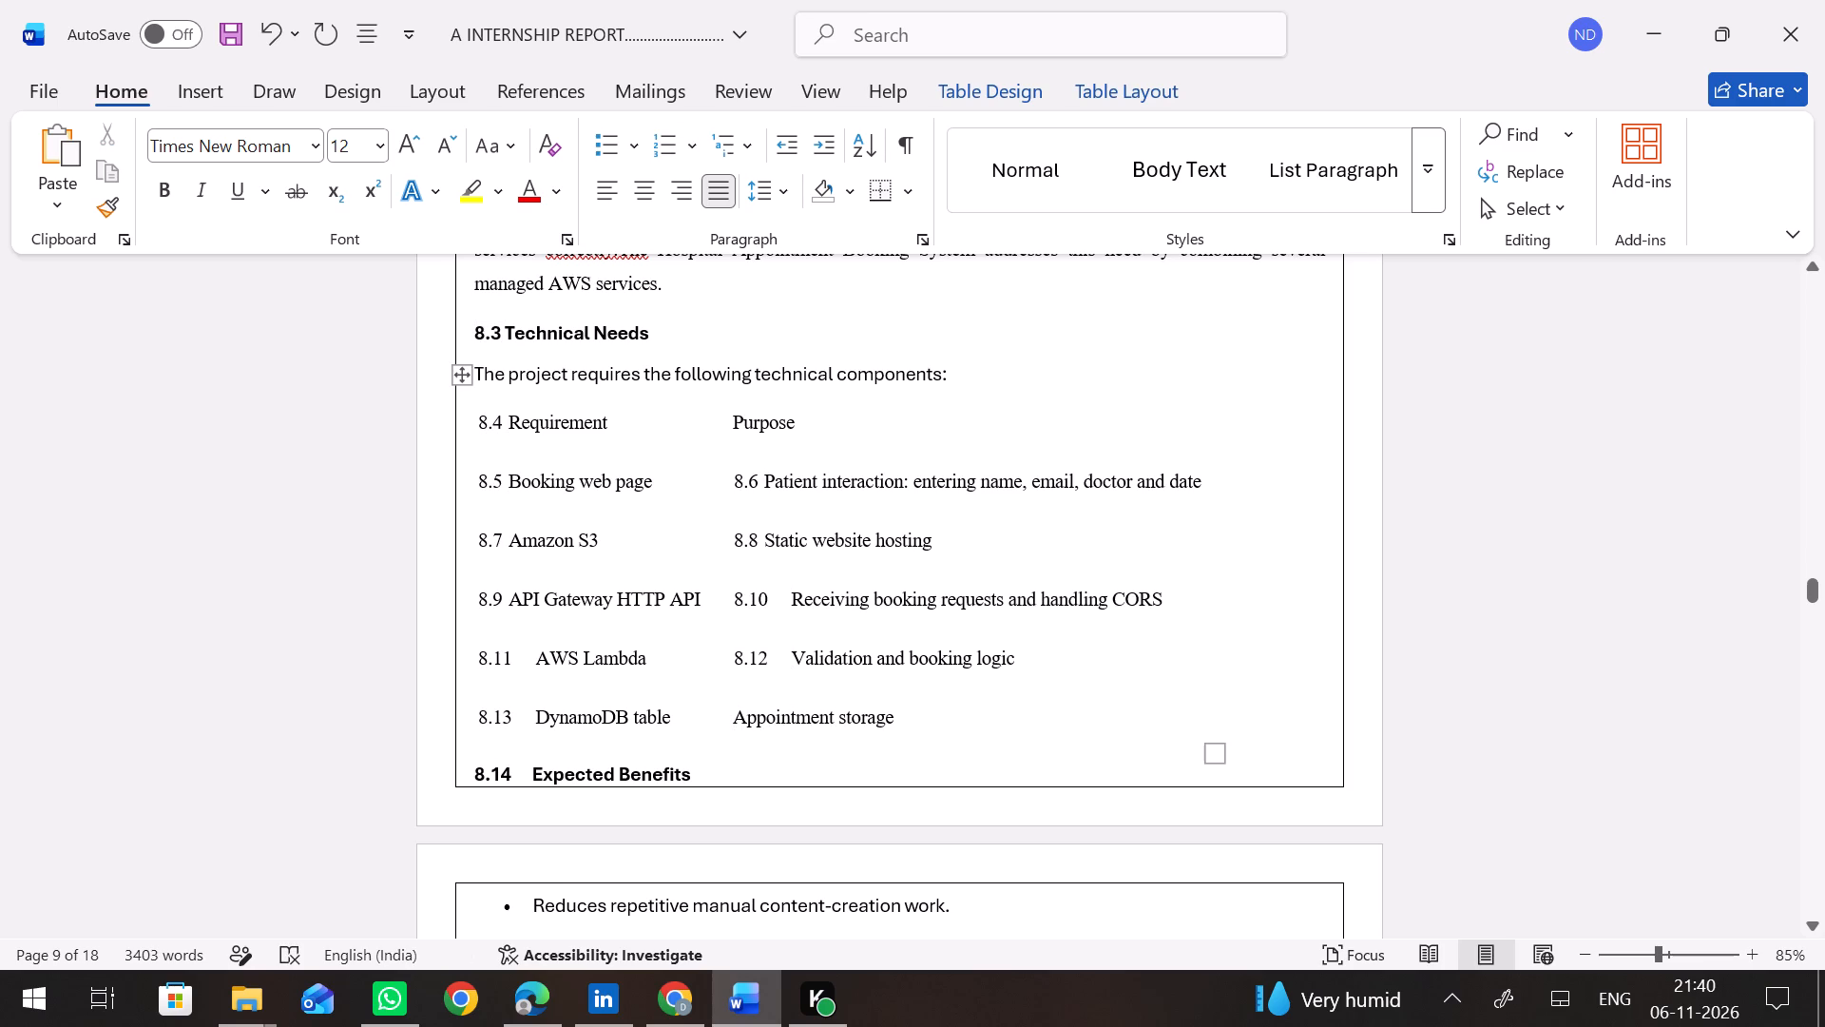
double_click(756, 672)
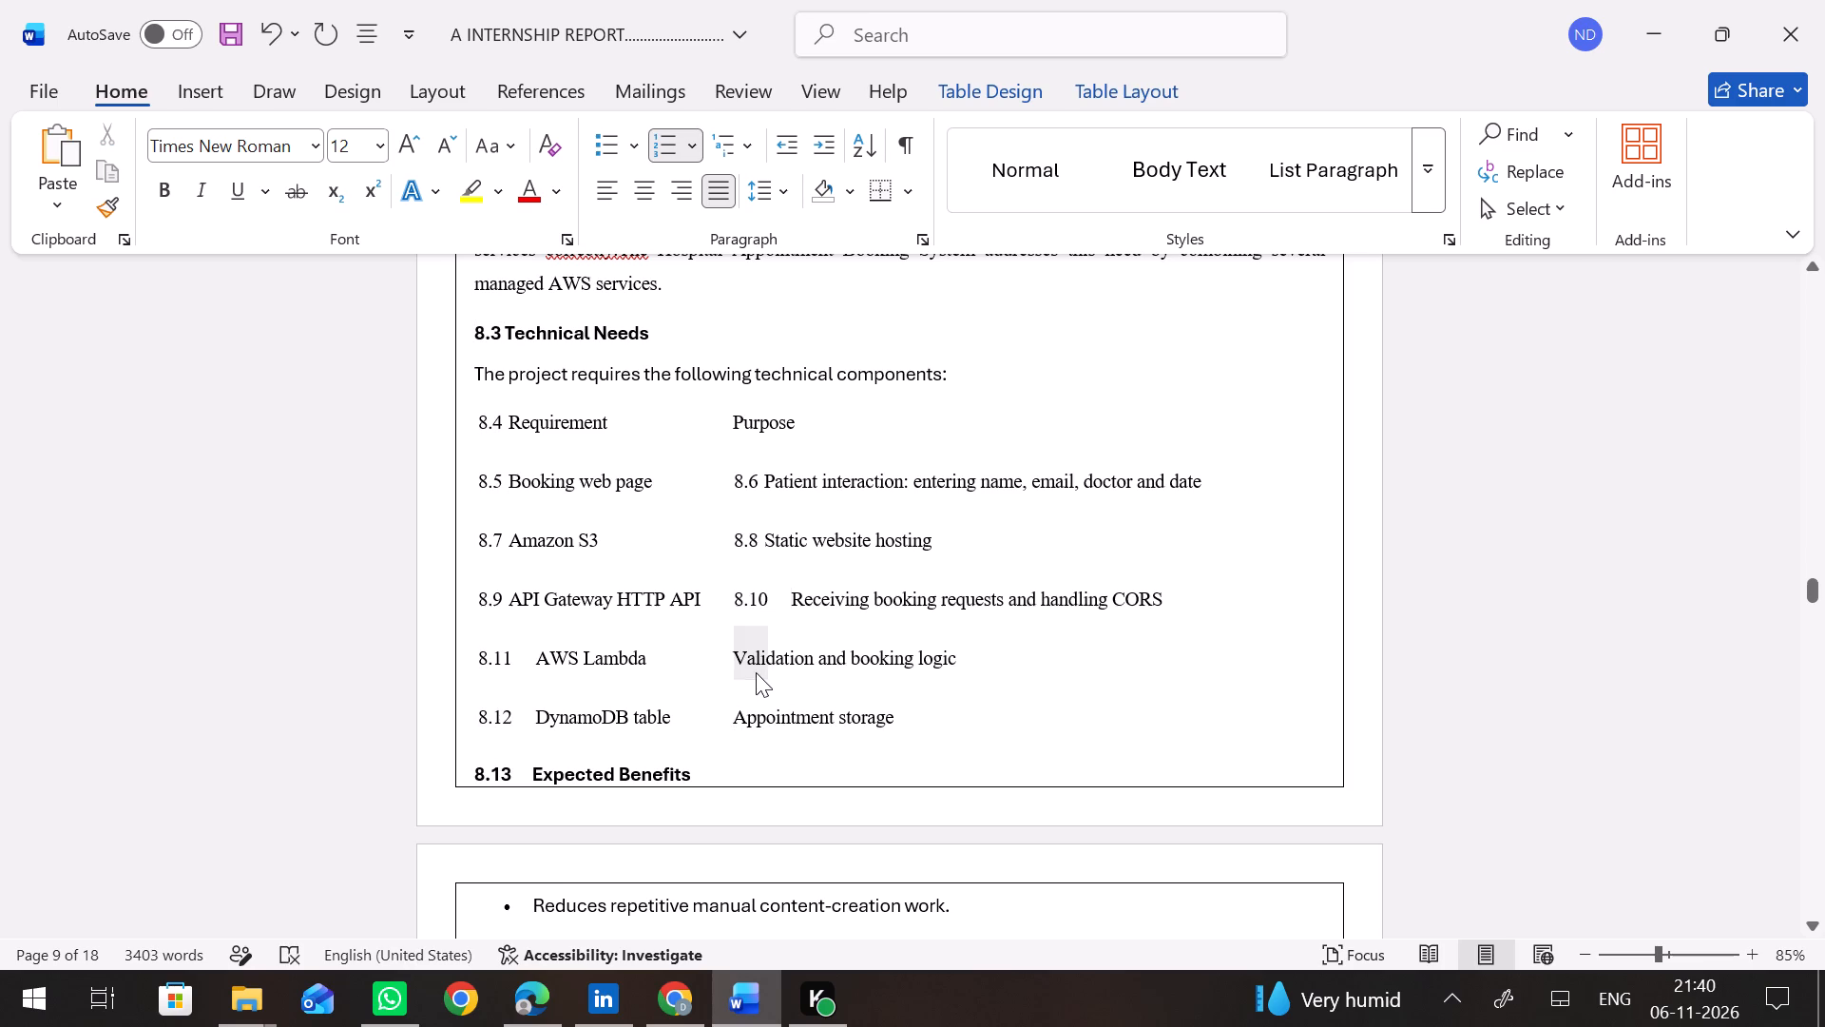
double_click(745, 606)
key("Delete")
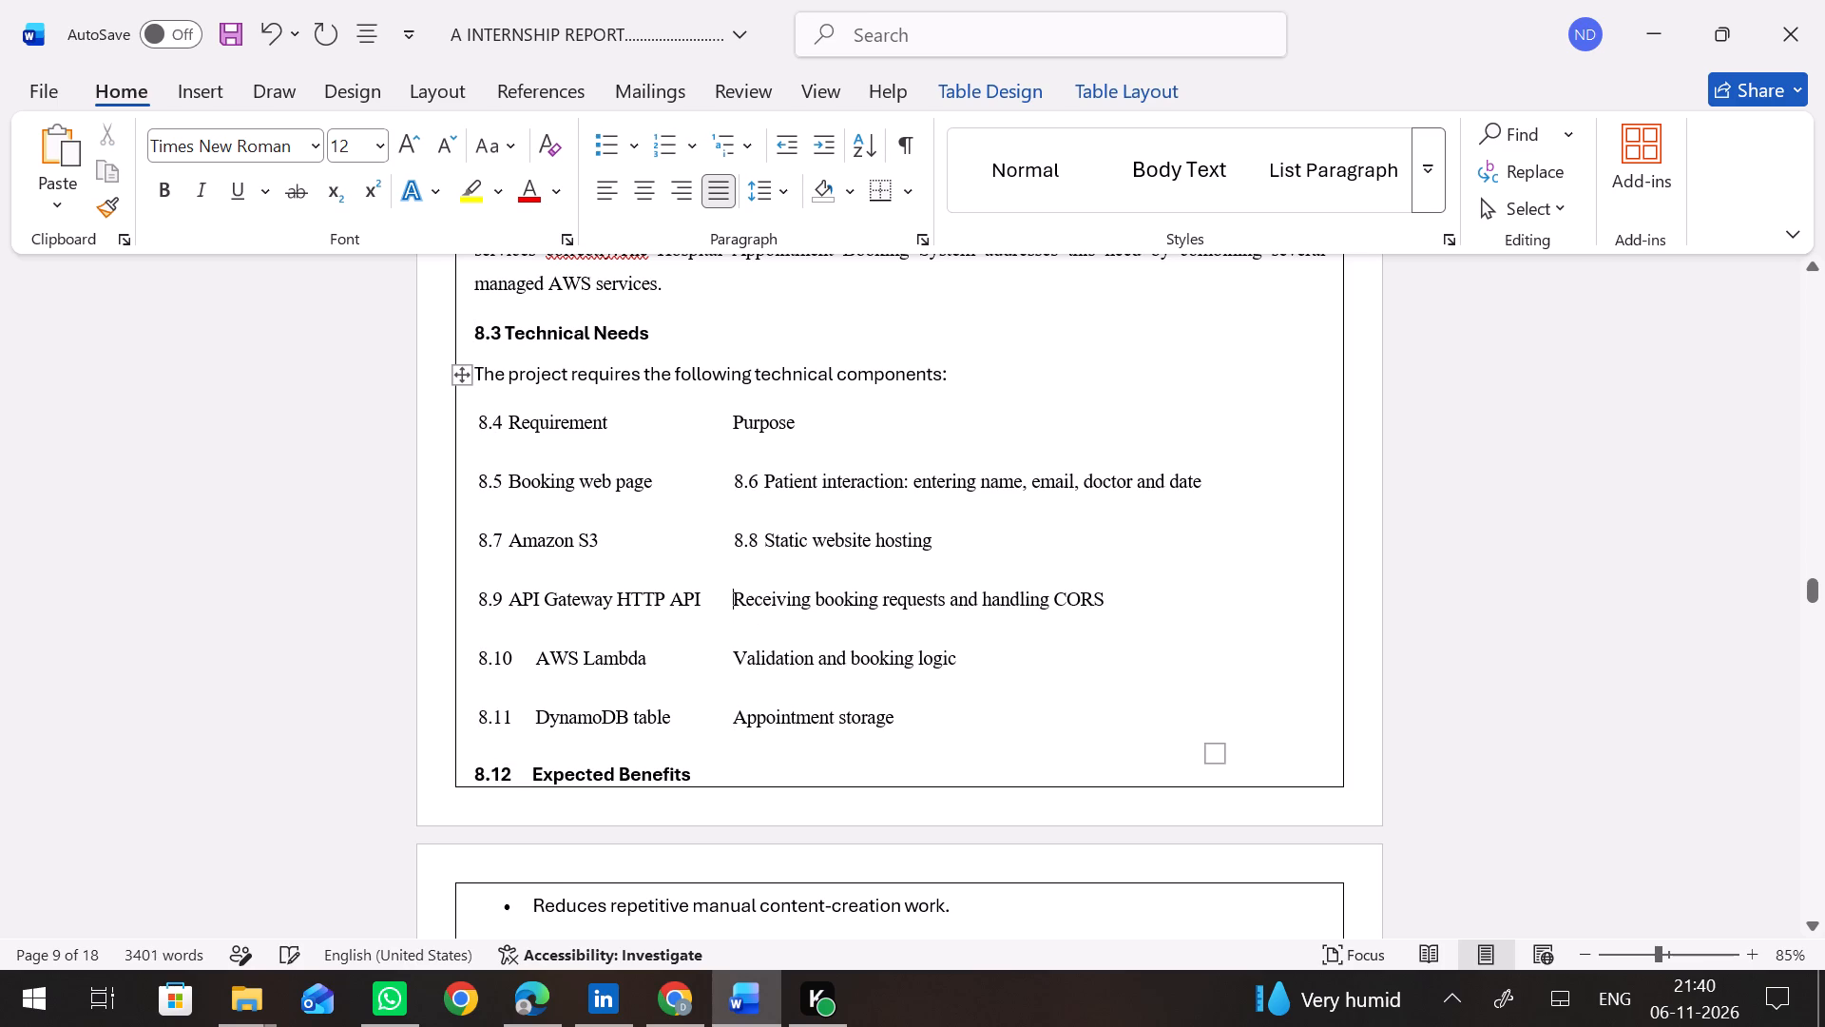
double_click(738, 527)
key("Delete")
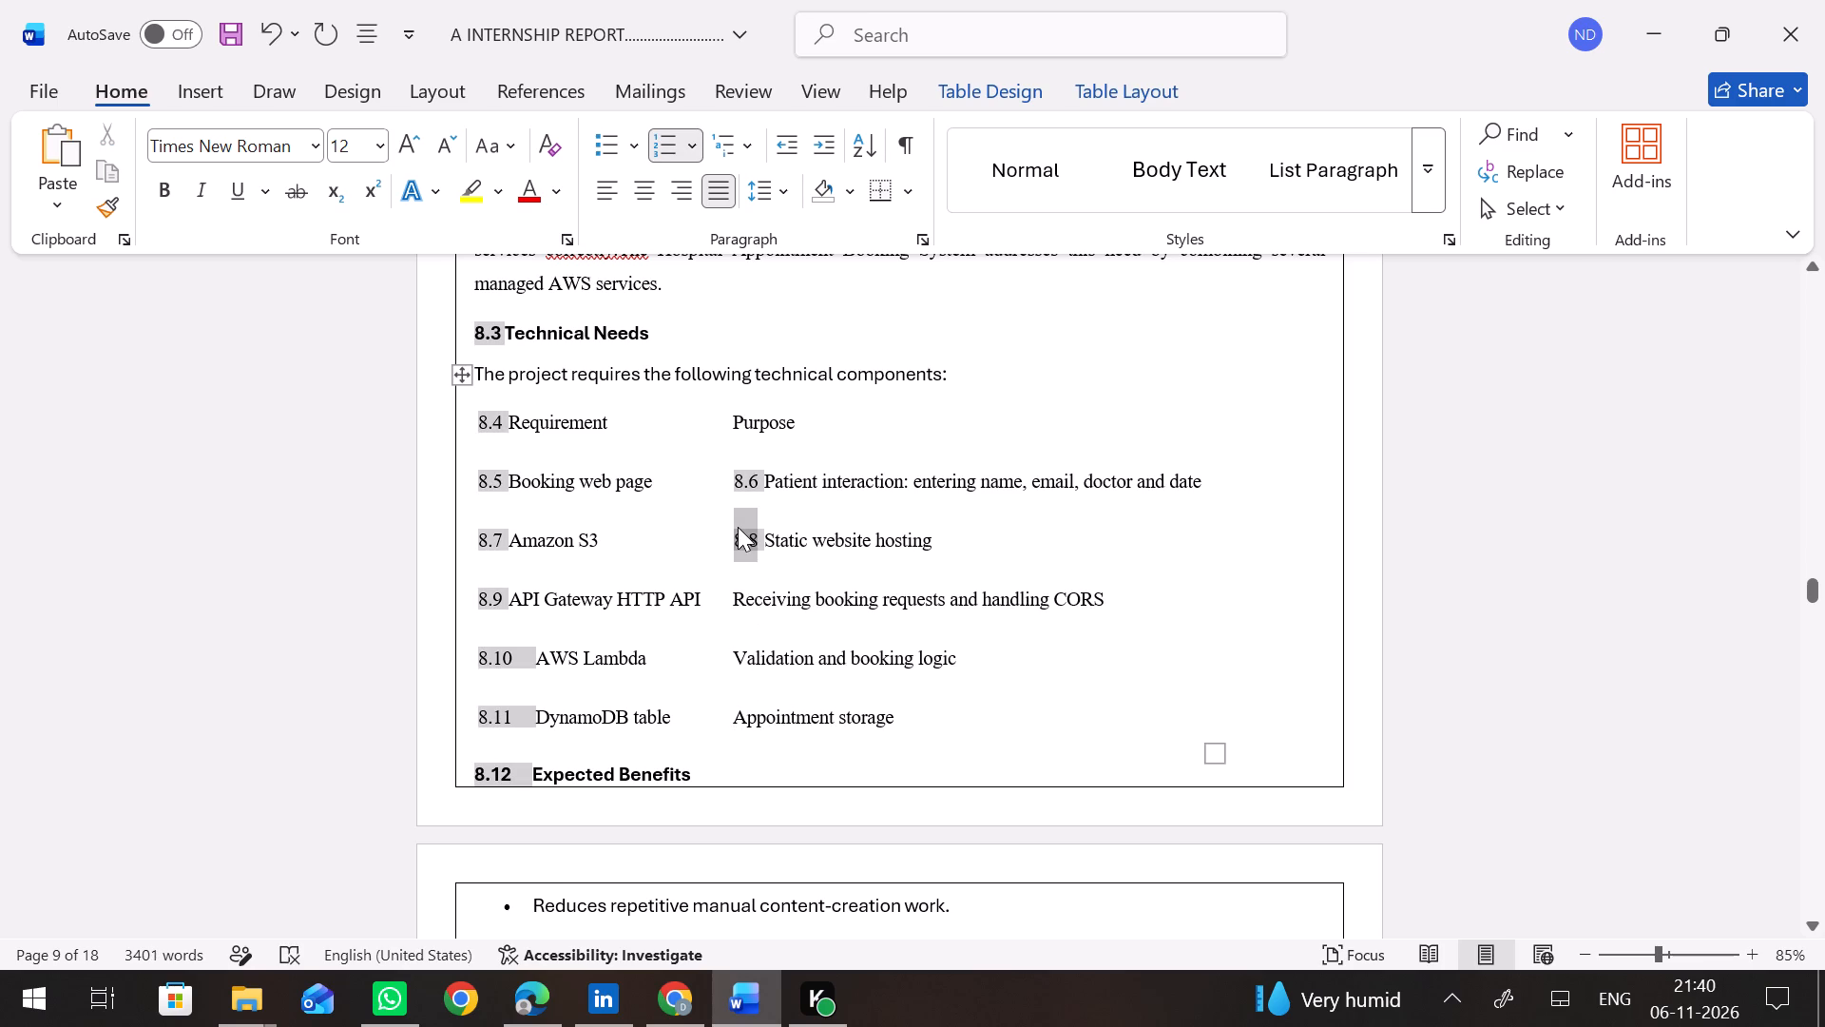
double_click(738, 490)
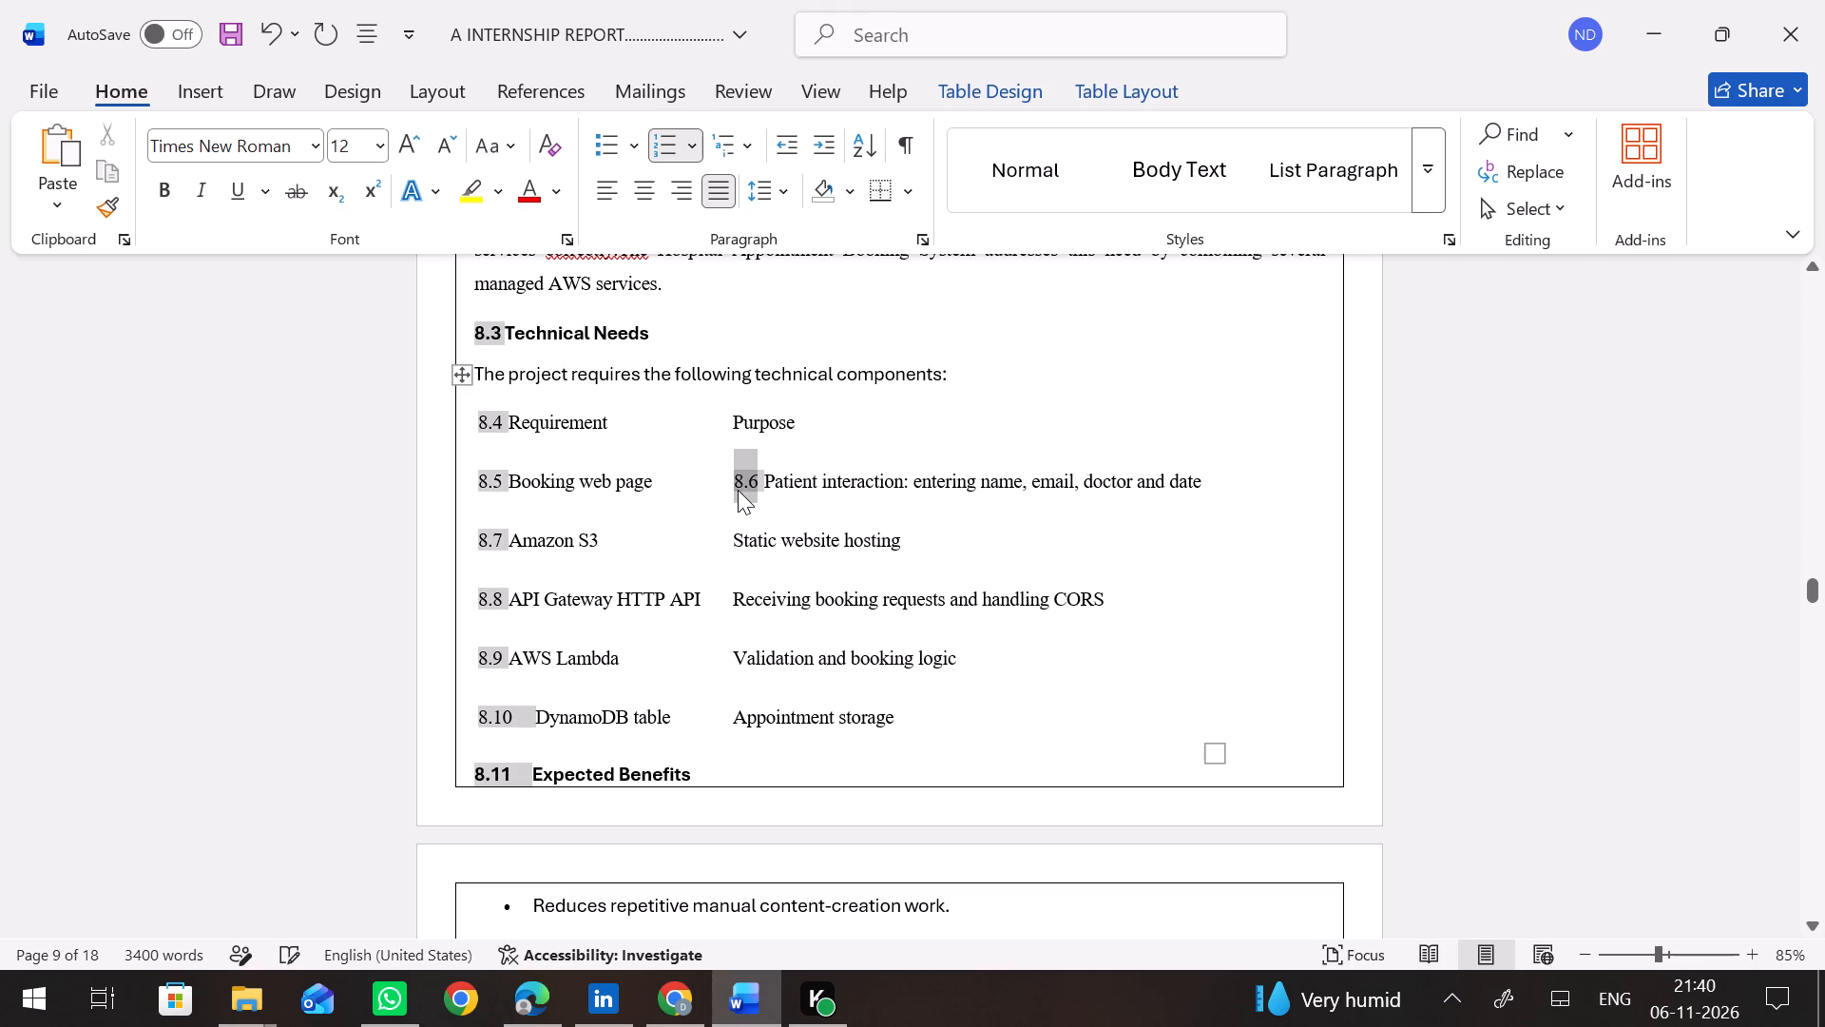
key("Delete")
Remove the automatic section numbers from every cell in the table's Requirement column, from the header row through DynamoDB table.
double_click(488, 479)
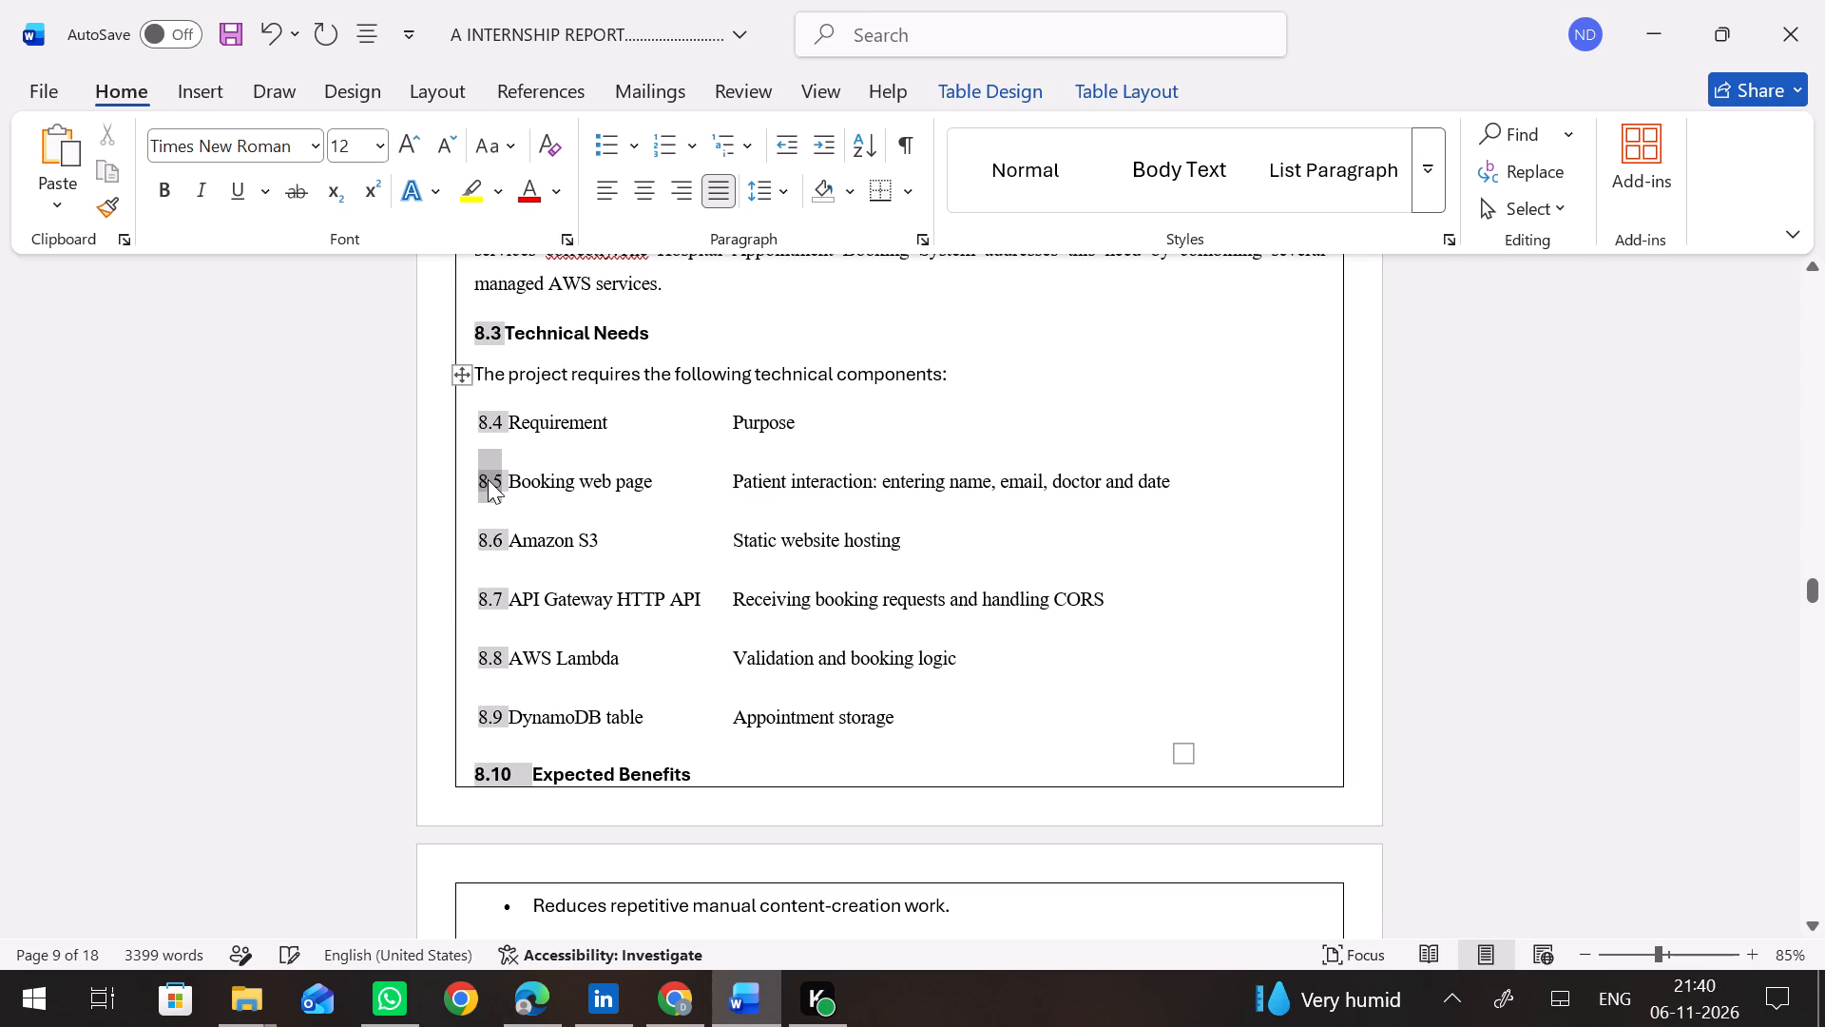
key("BackSpace")
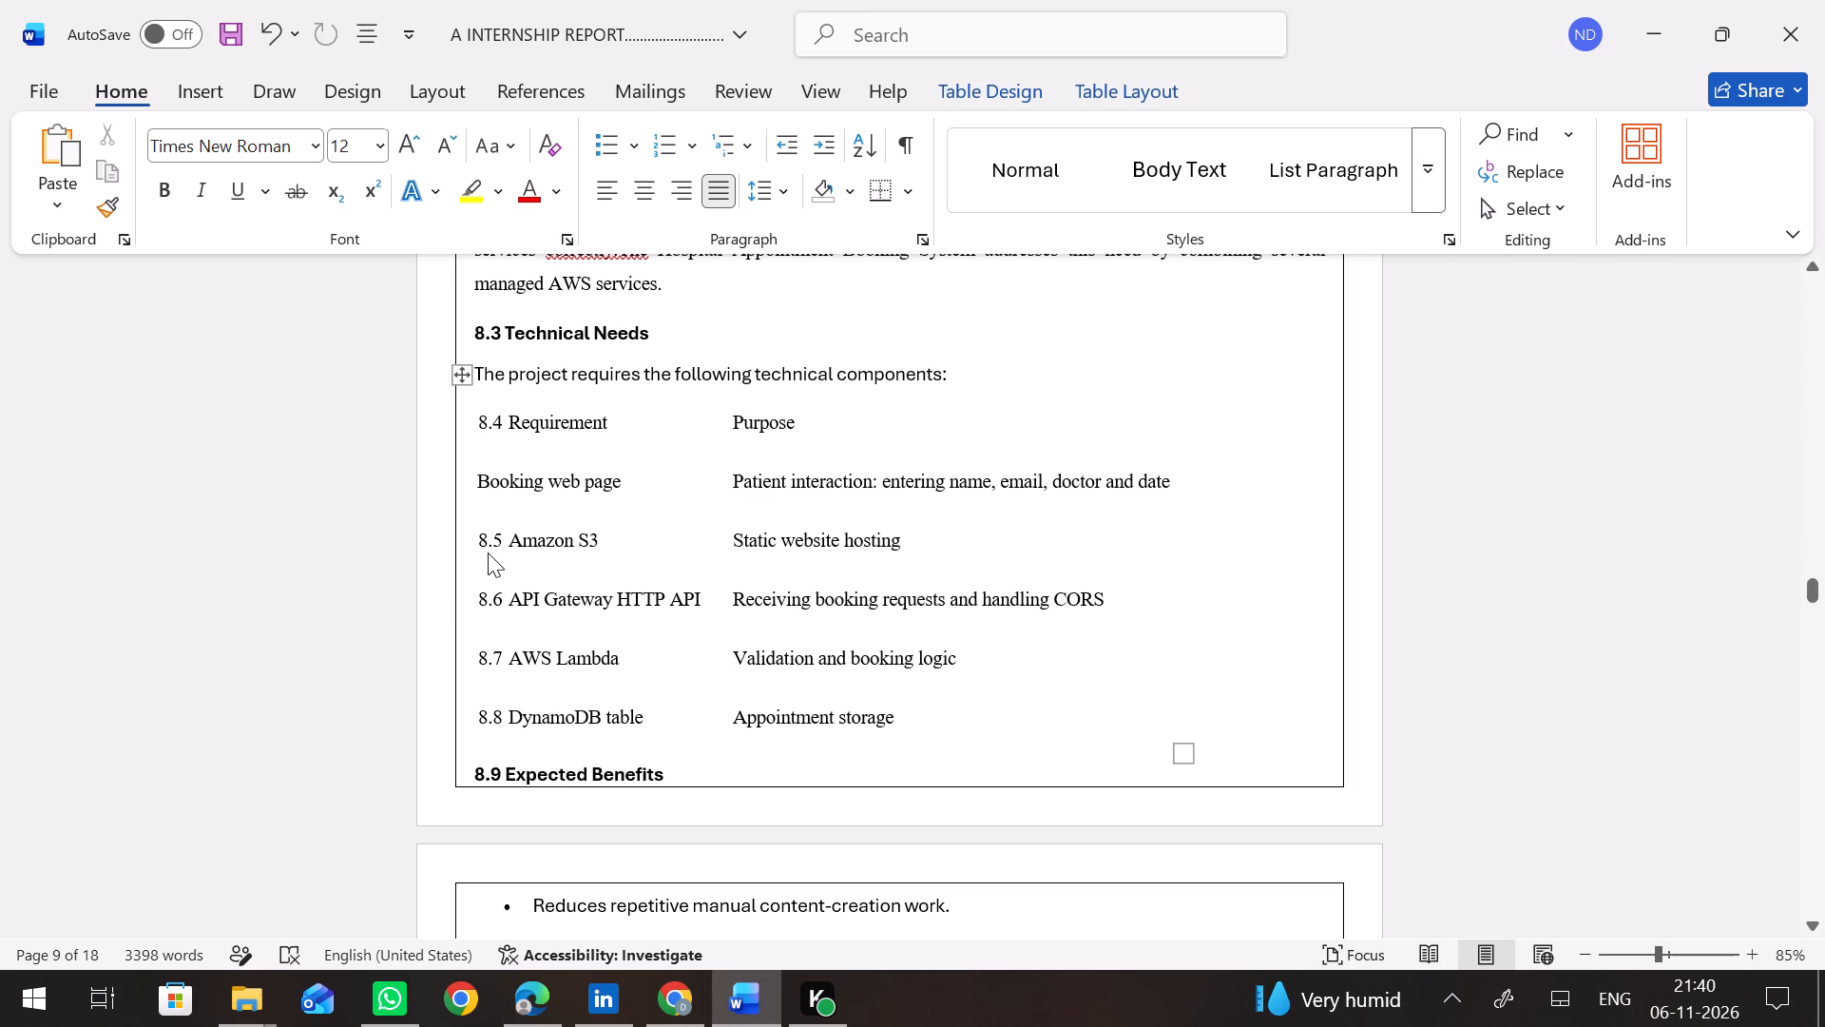
left_click(488, 552)
key("BackSpace")
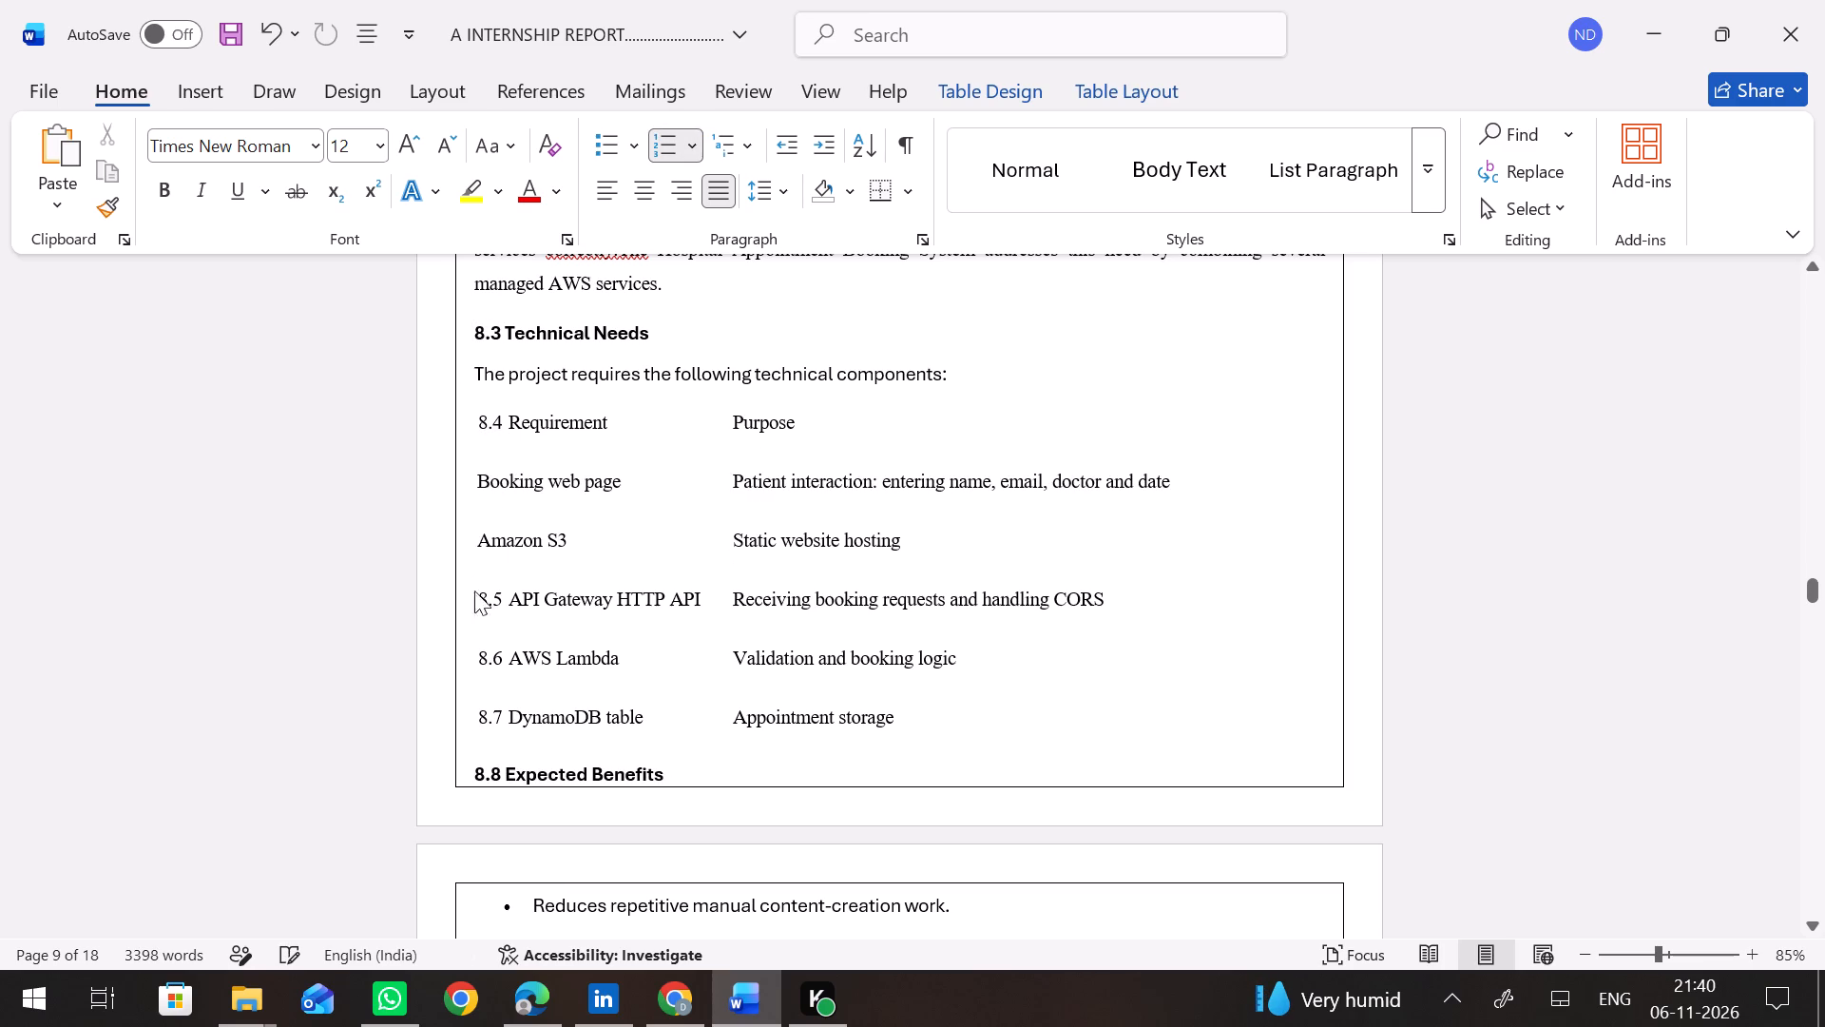
double_click(487, 602)
key("backslash")
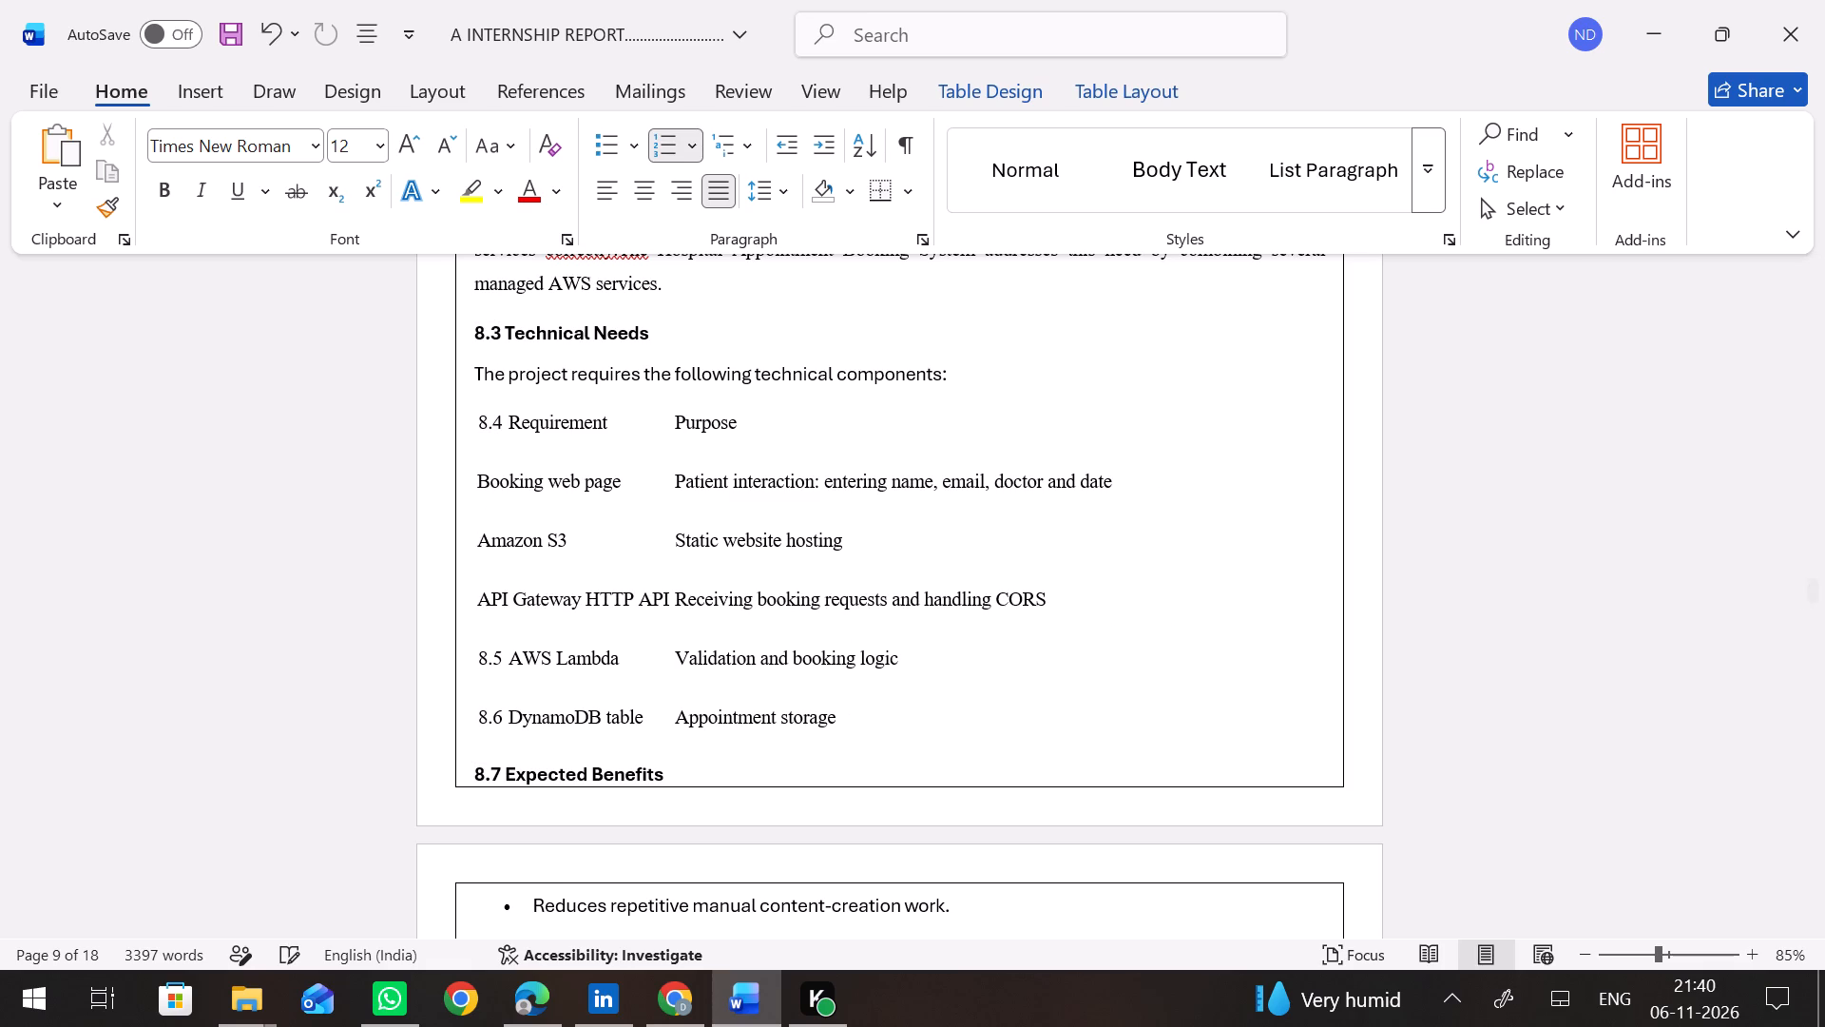
key("BackSpace")
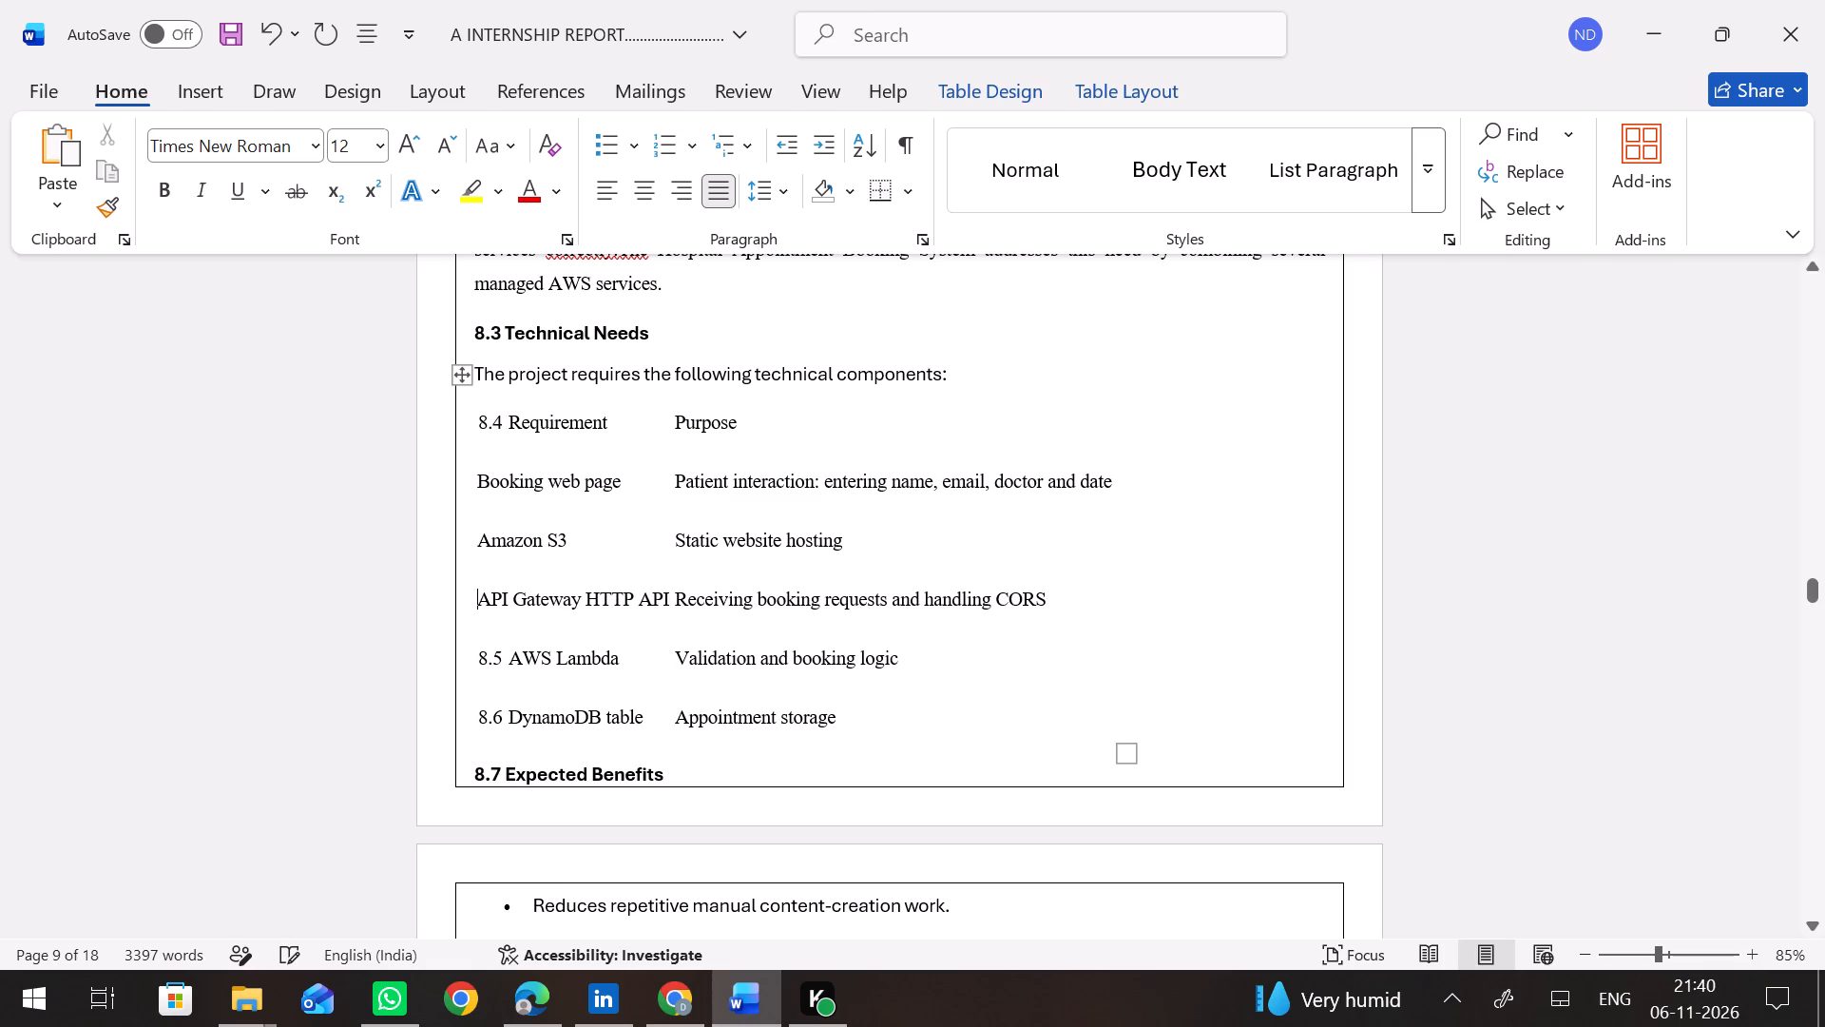
key("ctrl+z")
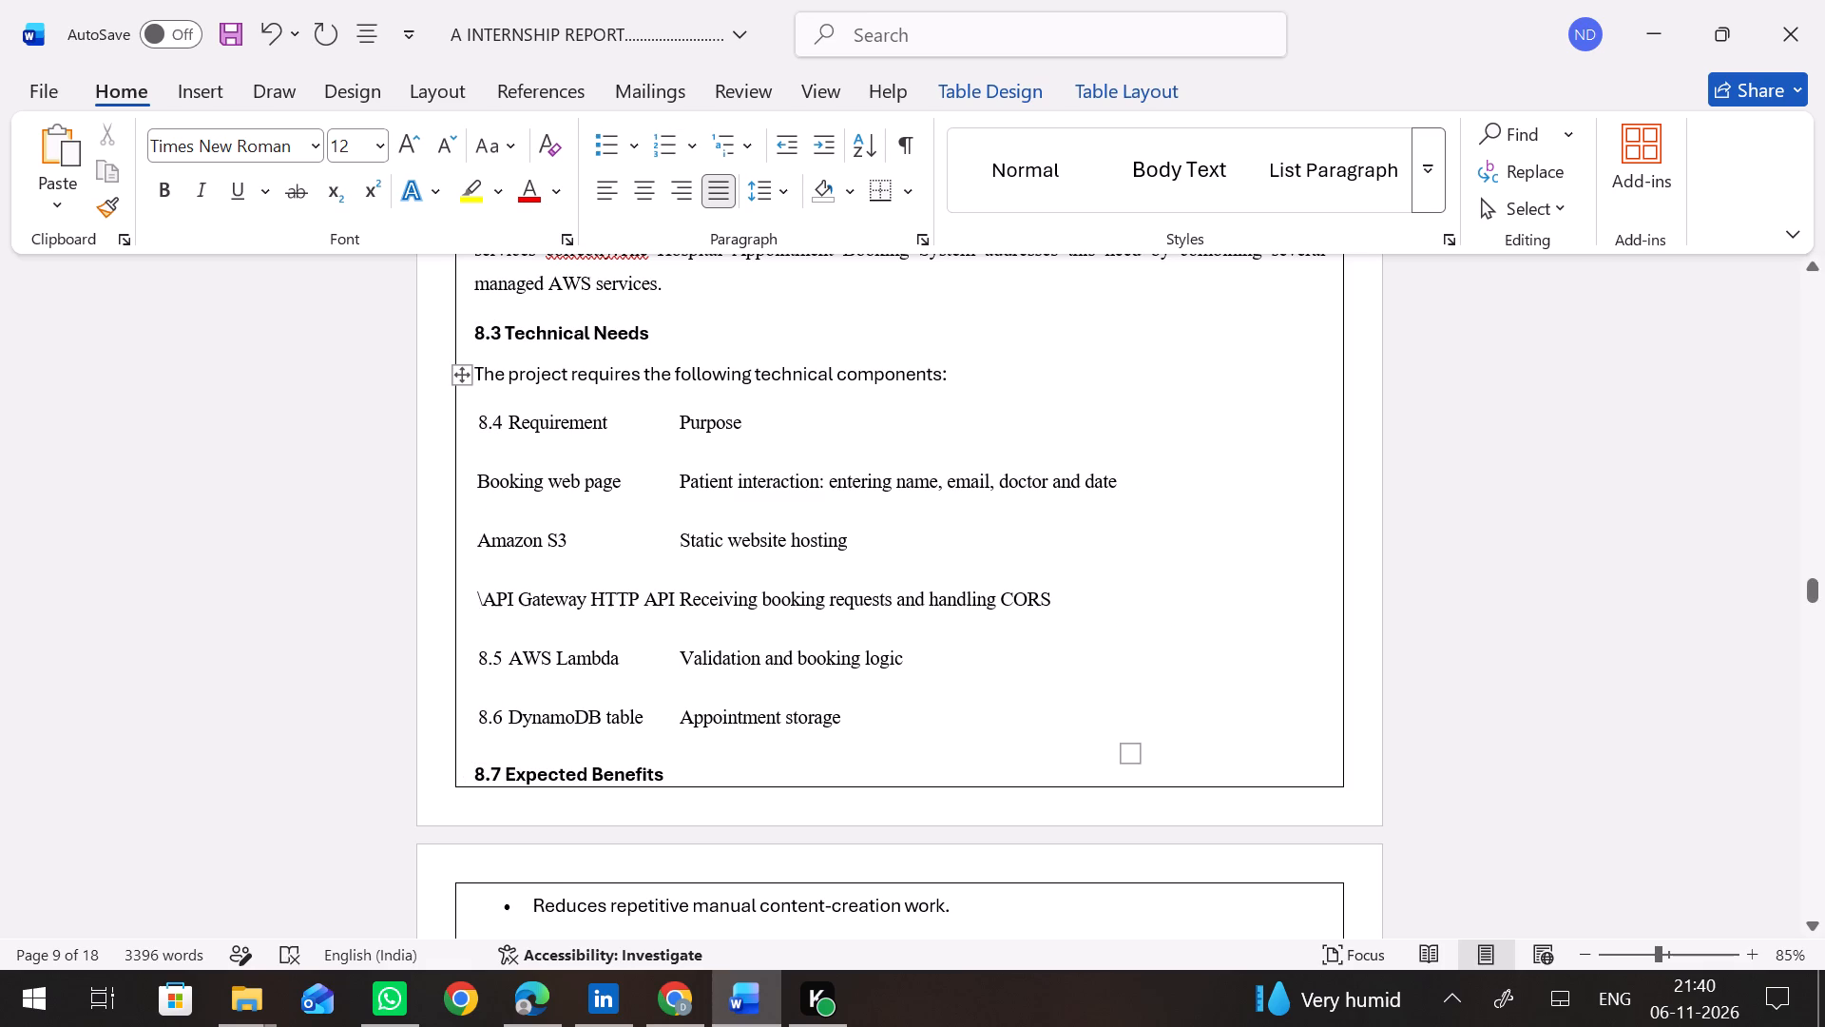
key("ctrl+z")
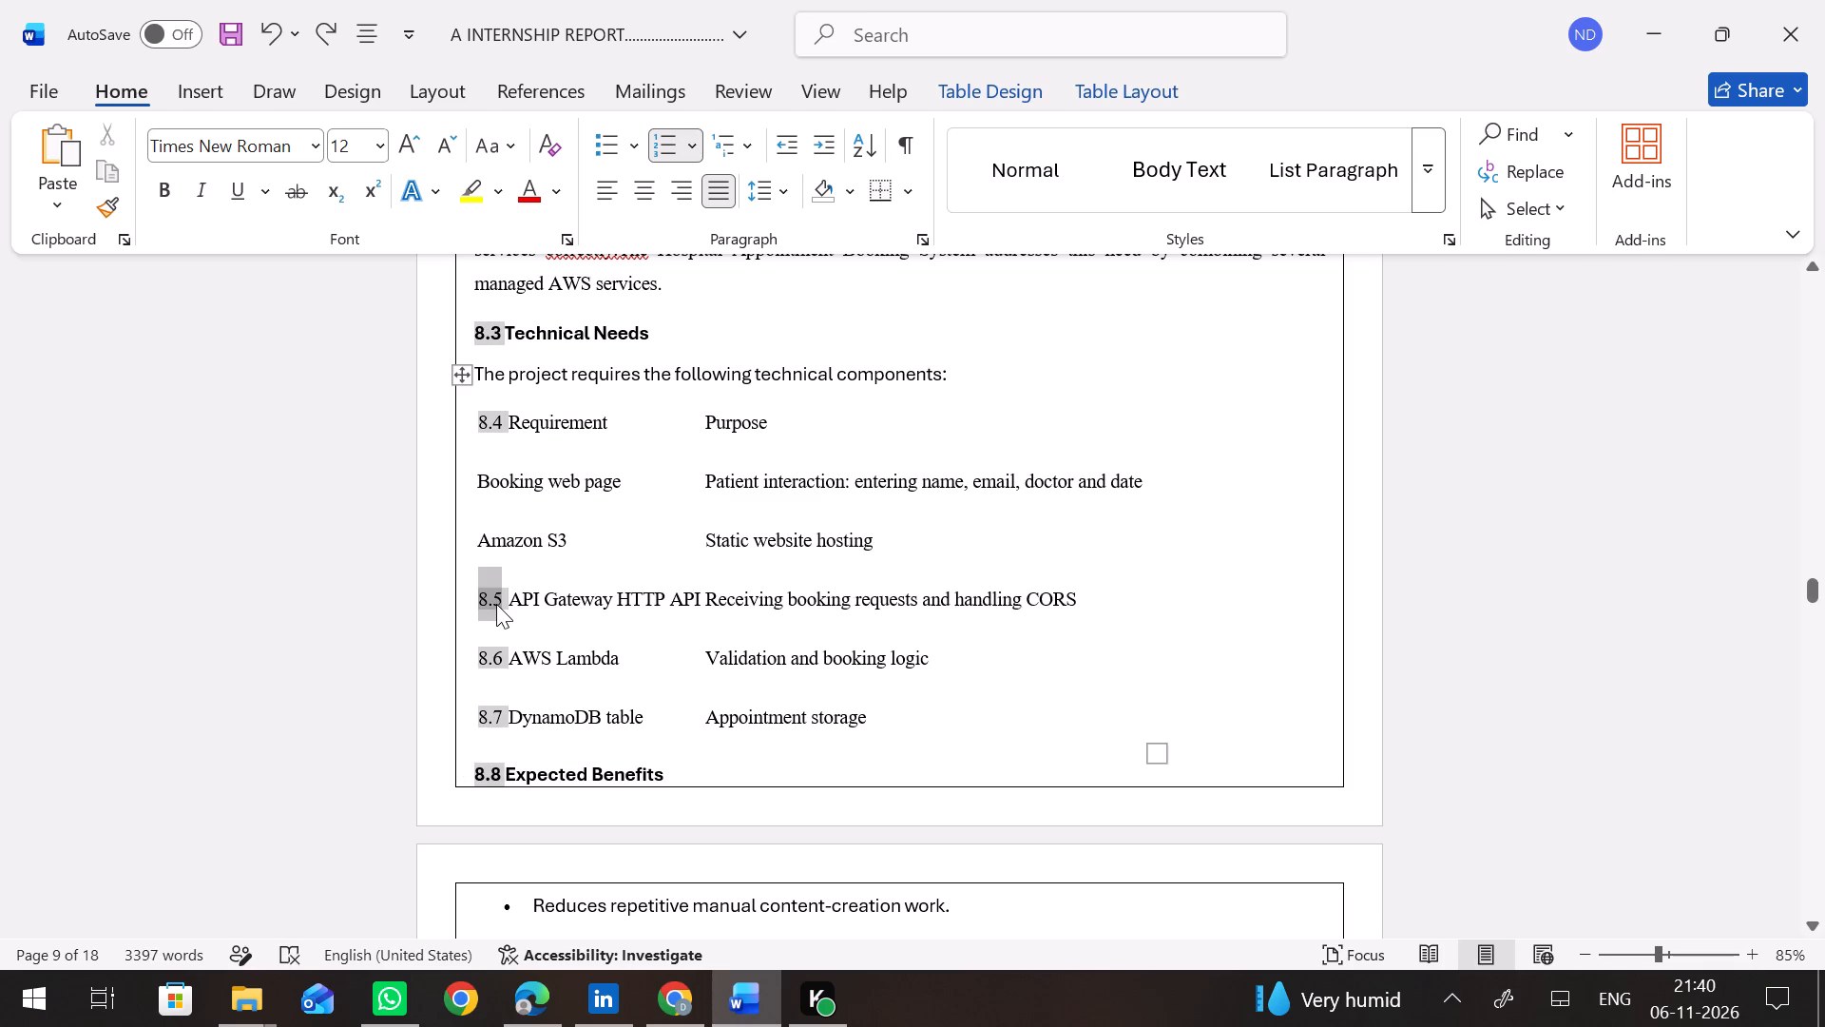
key("BackSpace")
left_click(488, 656)
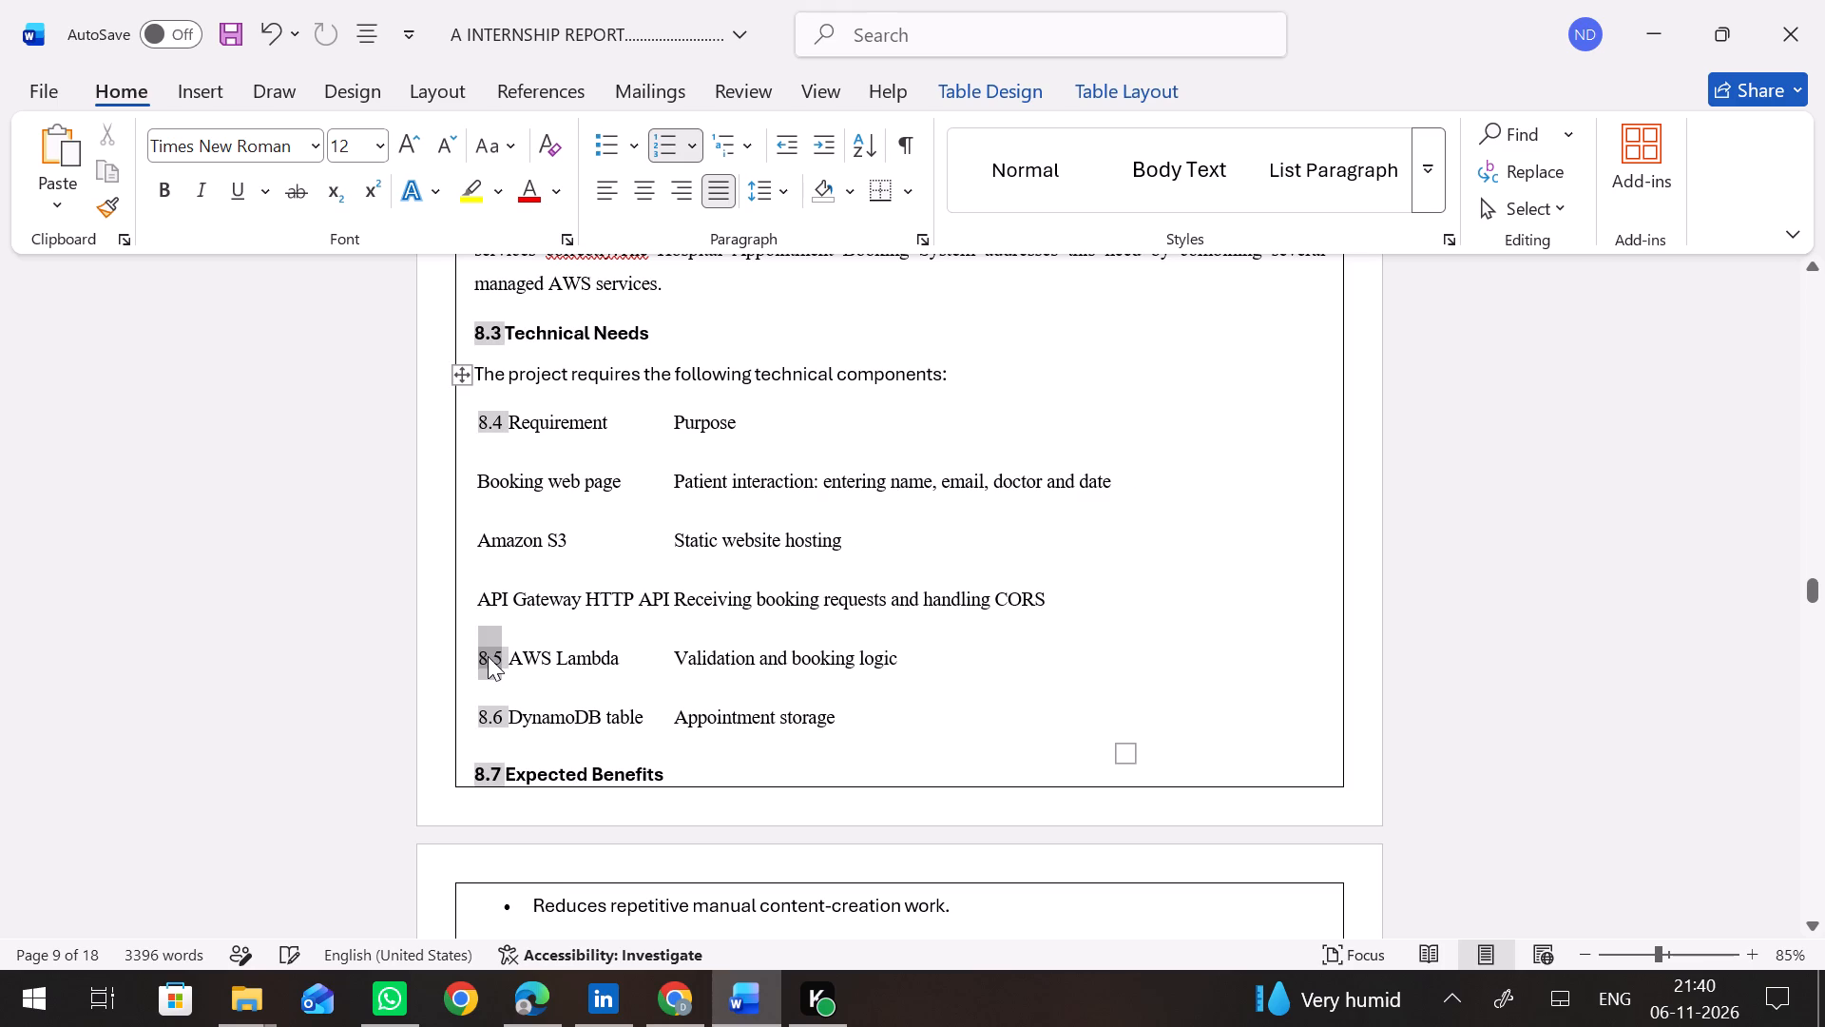
key("BackSpace")
double_click(493, 714)
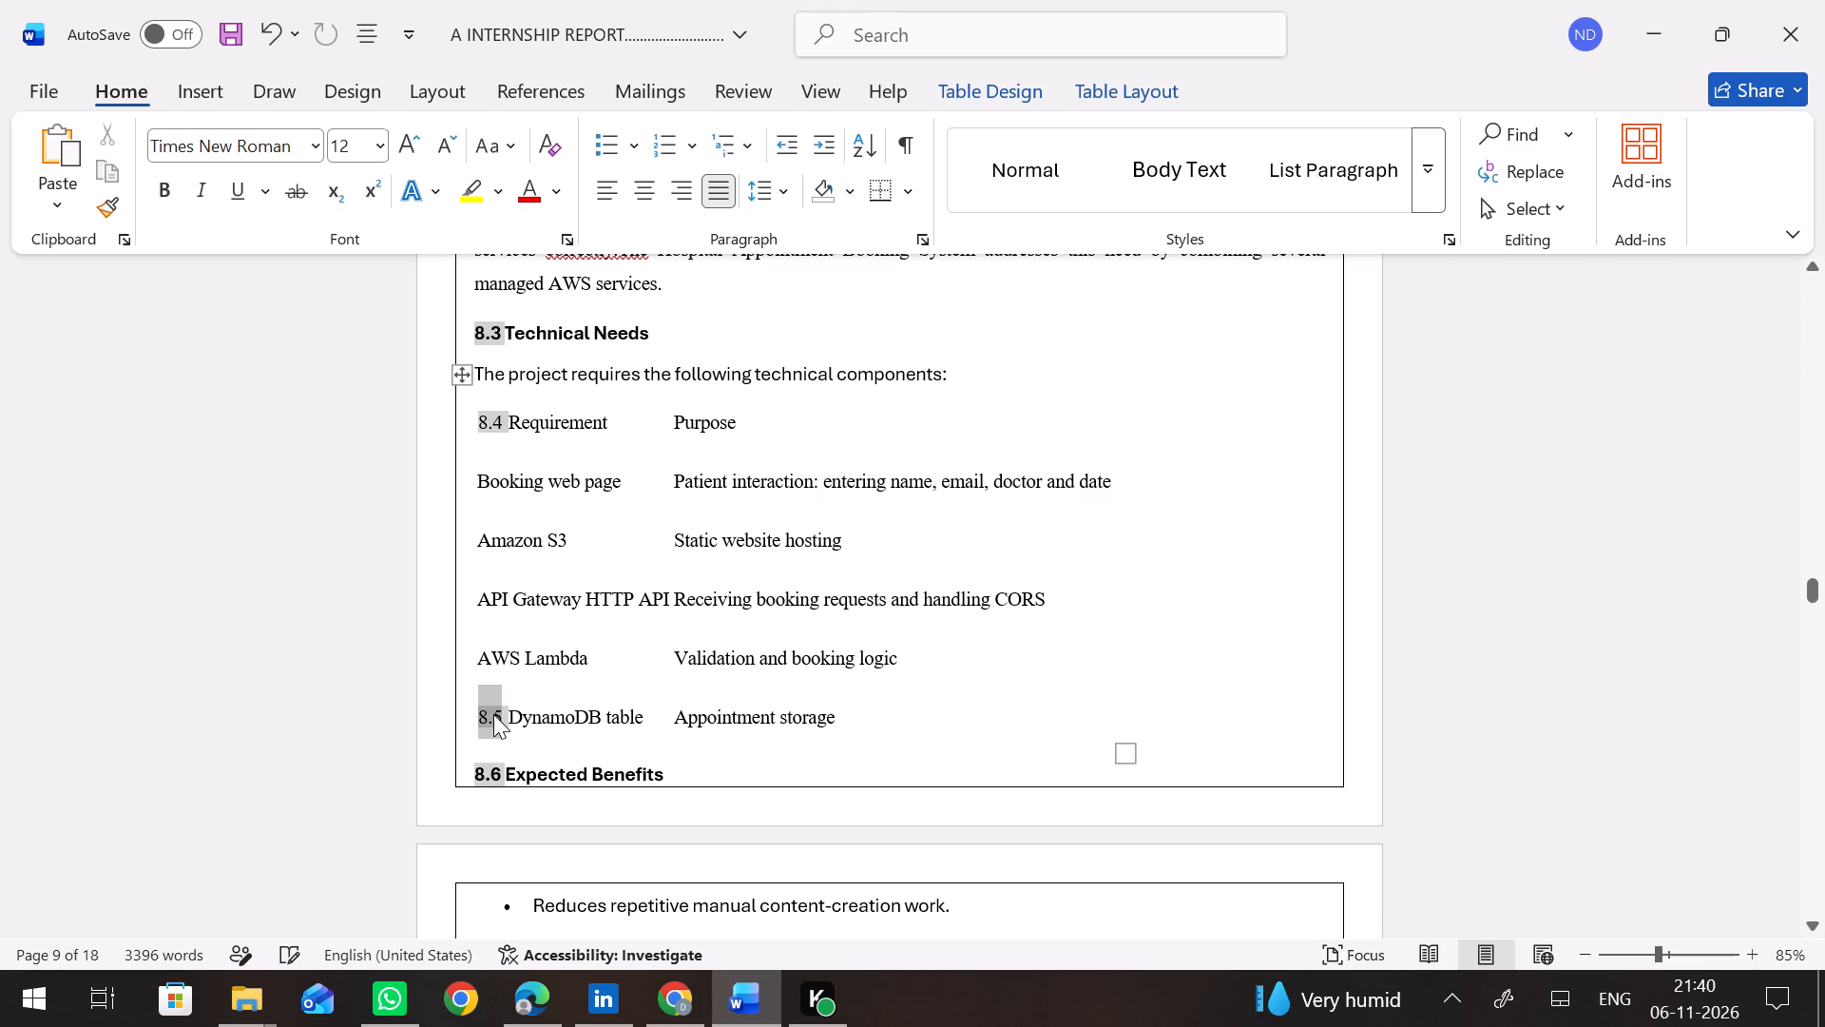
key("BackSpace")
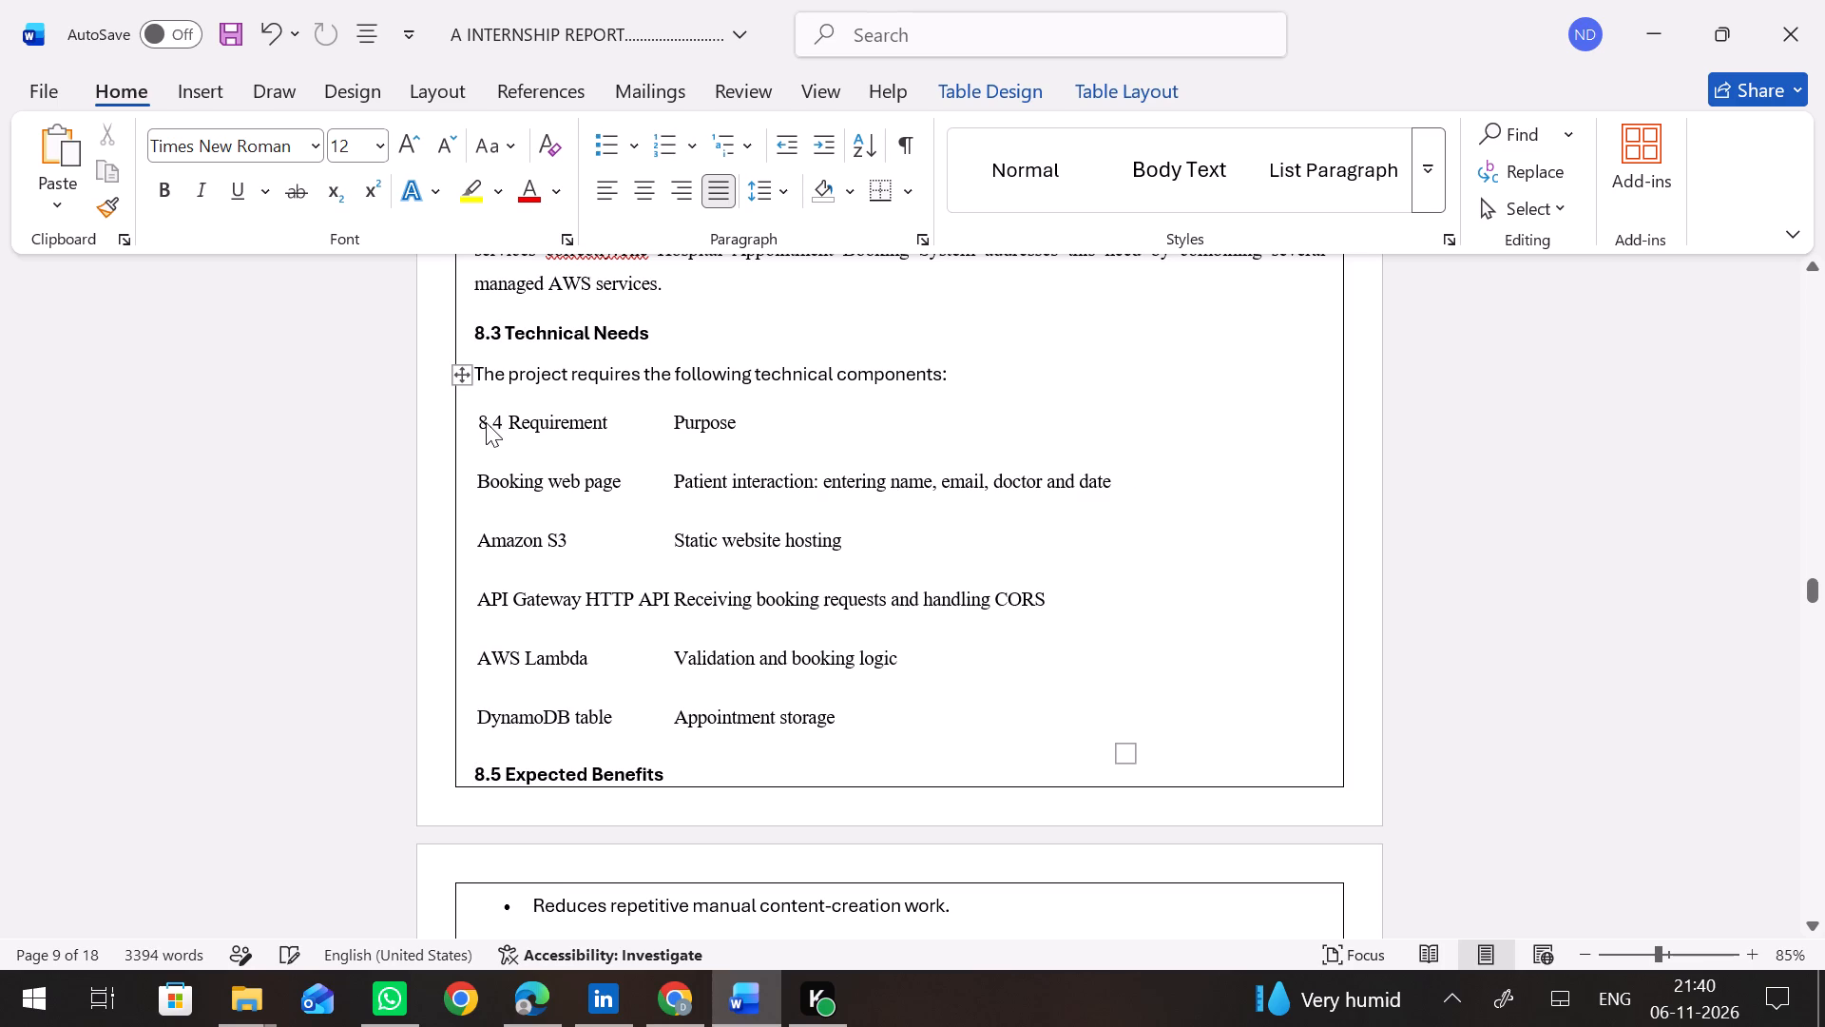
double_click(486, 416)
key("BackSpace")
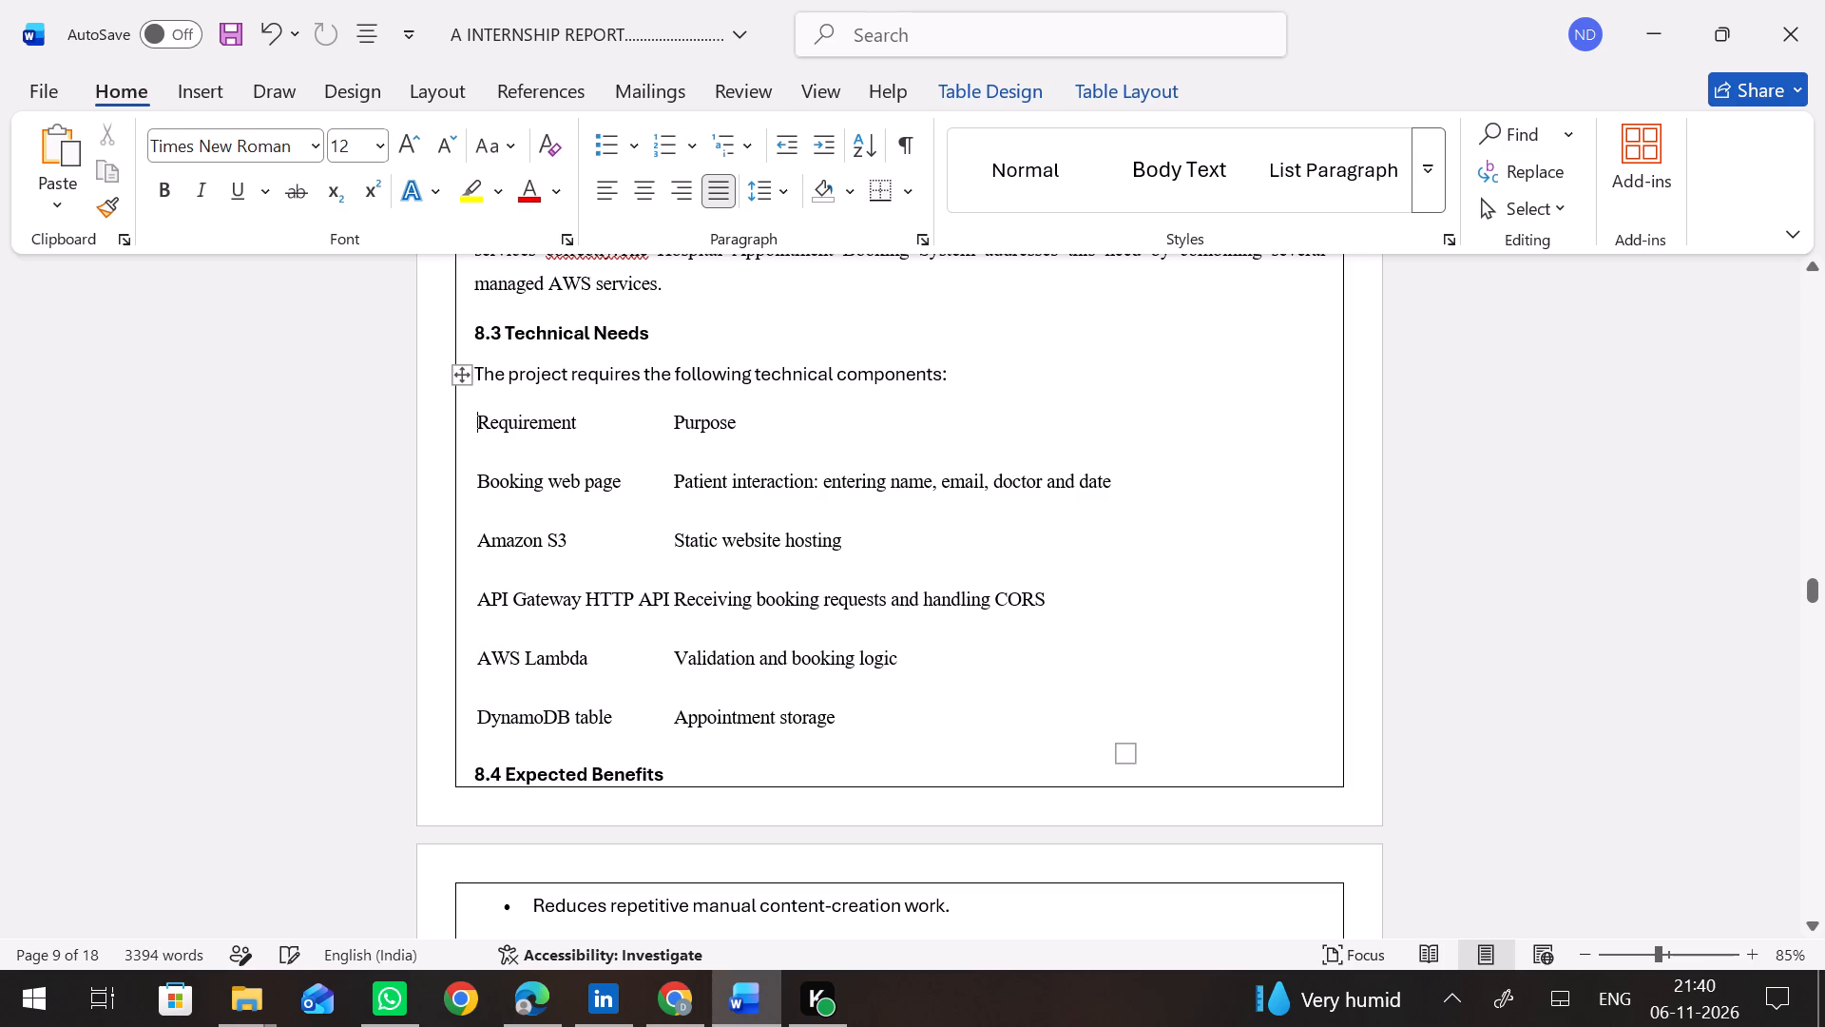
Make the Requirement and Purpose header cells of the section 8.3 table bold.
double_click(571, 422)
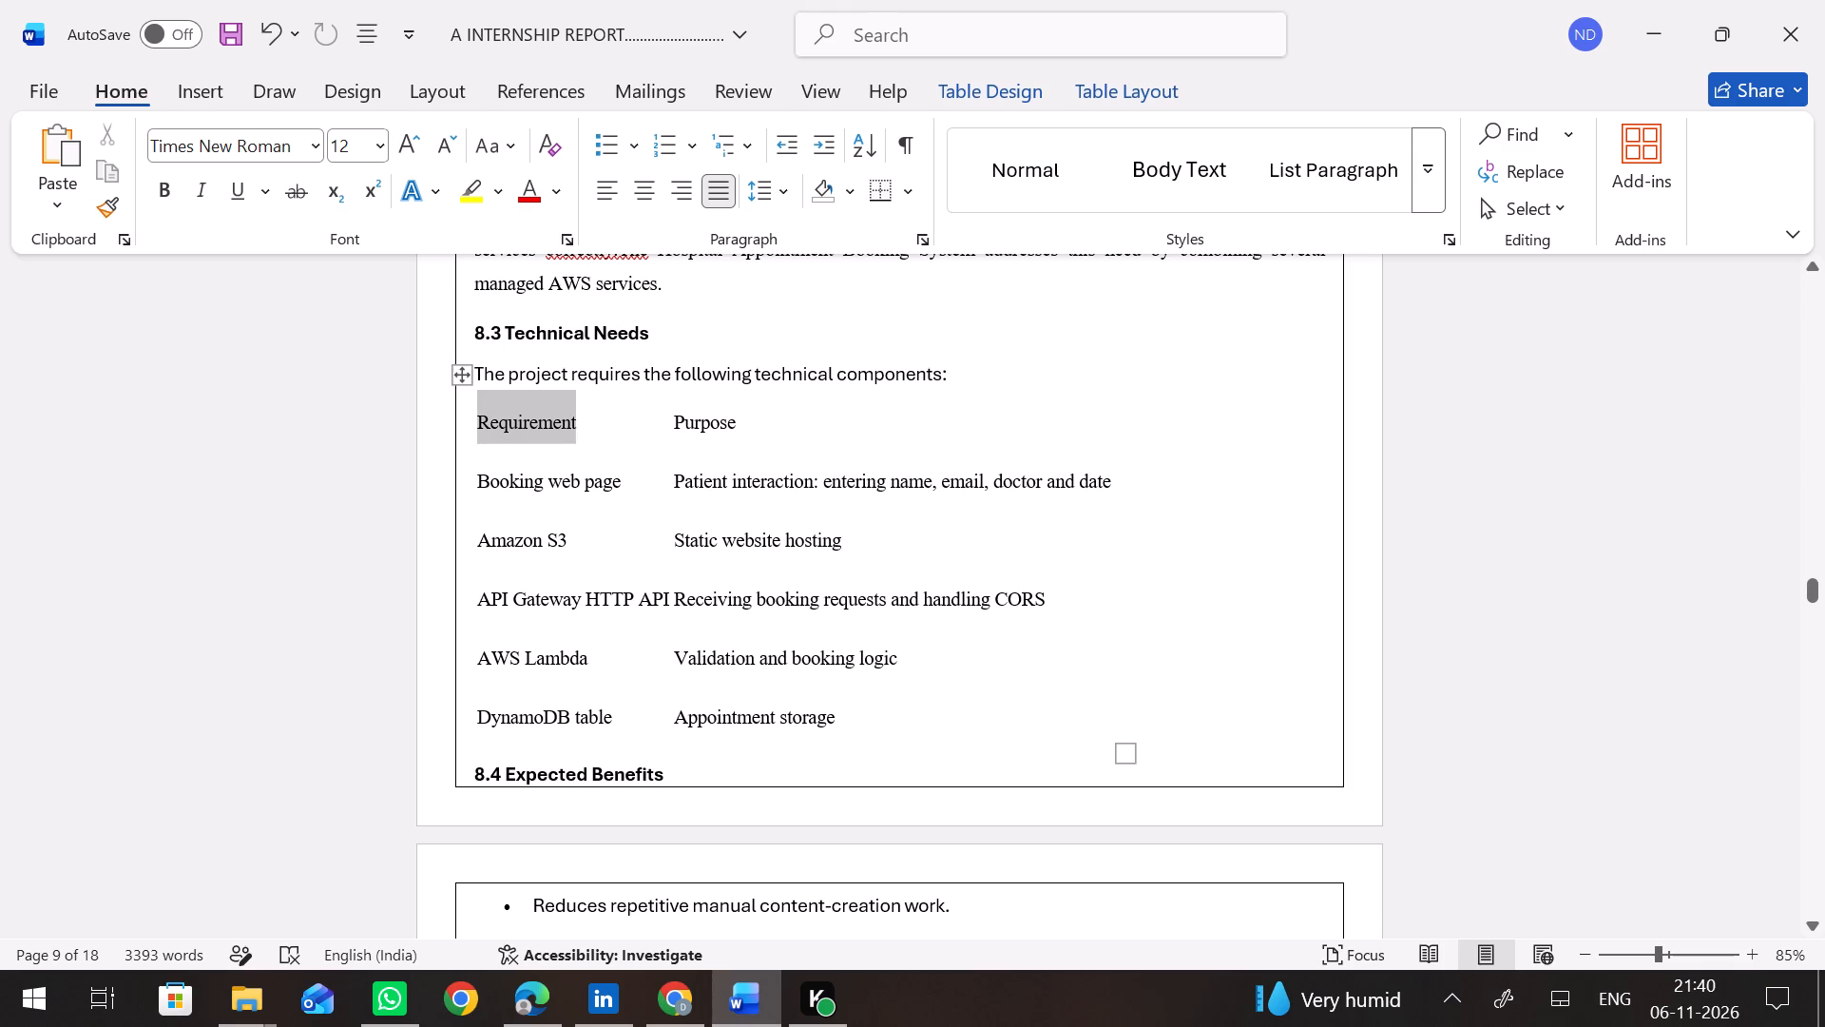
left_click(602, 494)
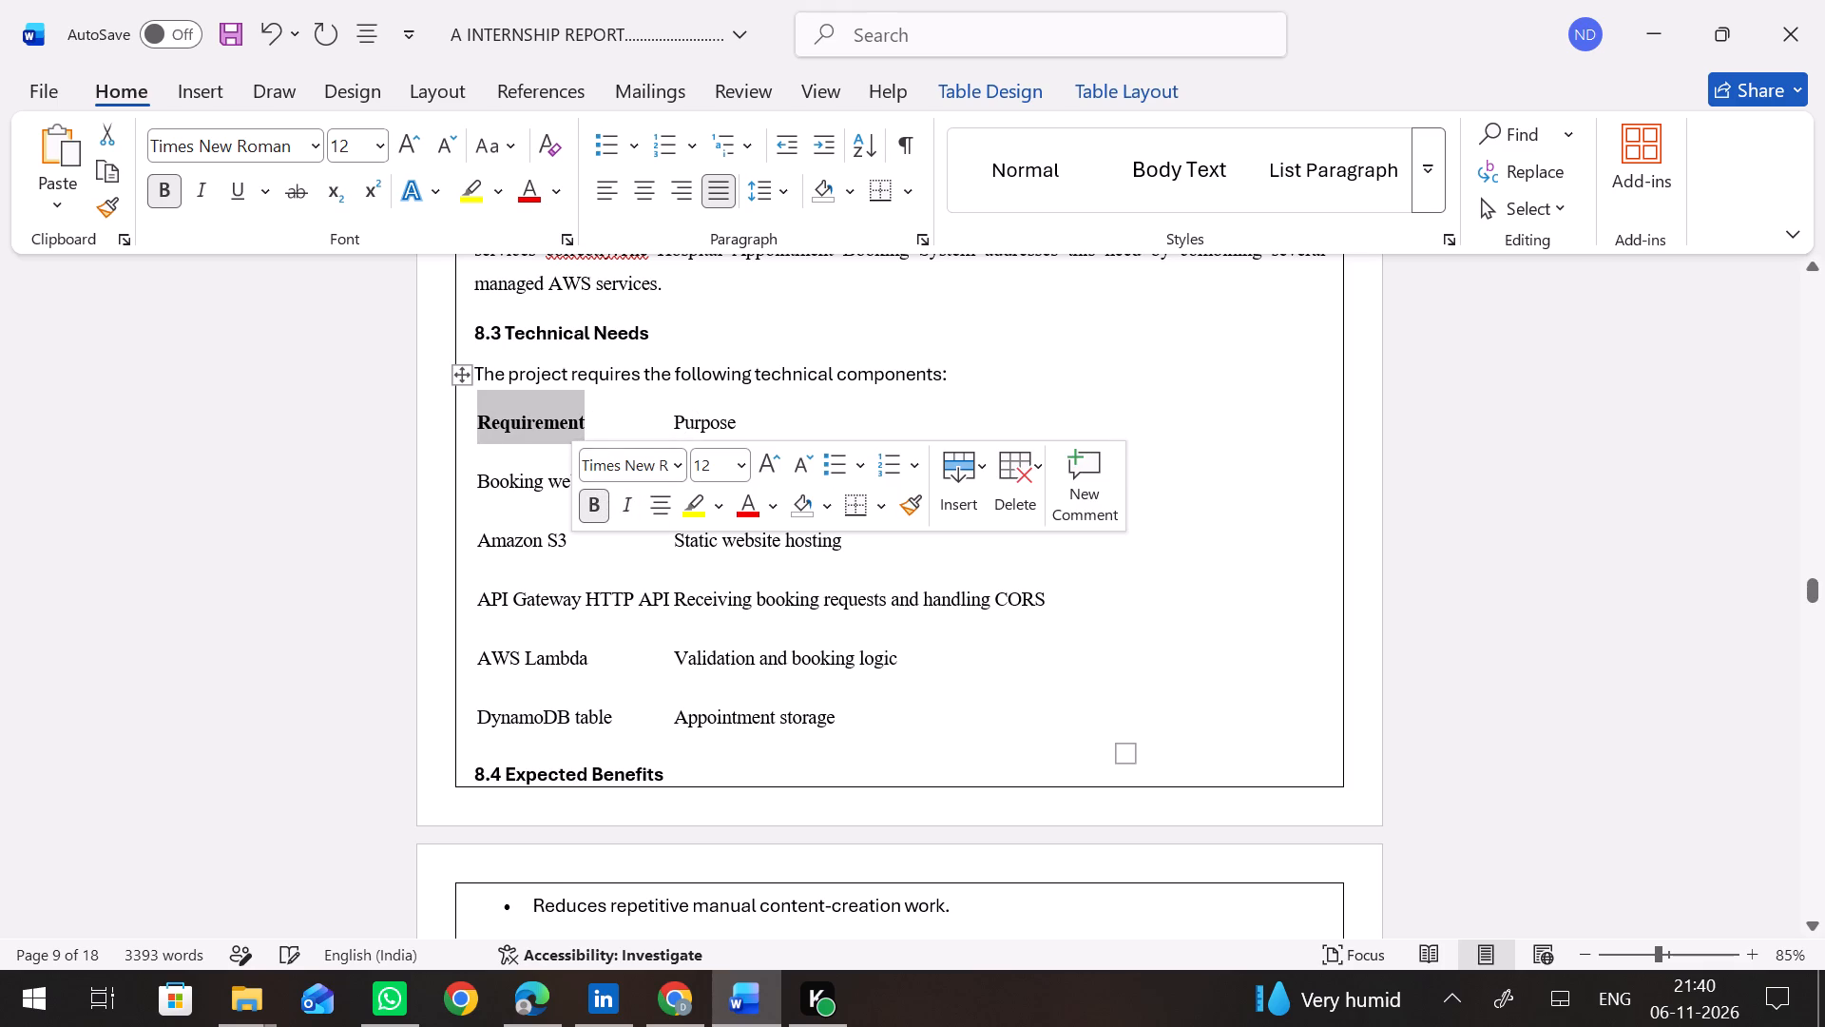
left_click(692, 408)
double_click(696, 419)
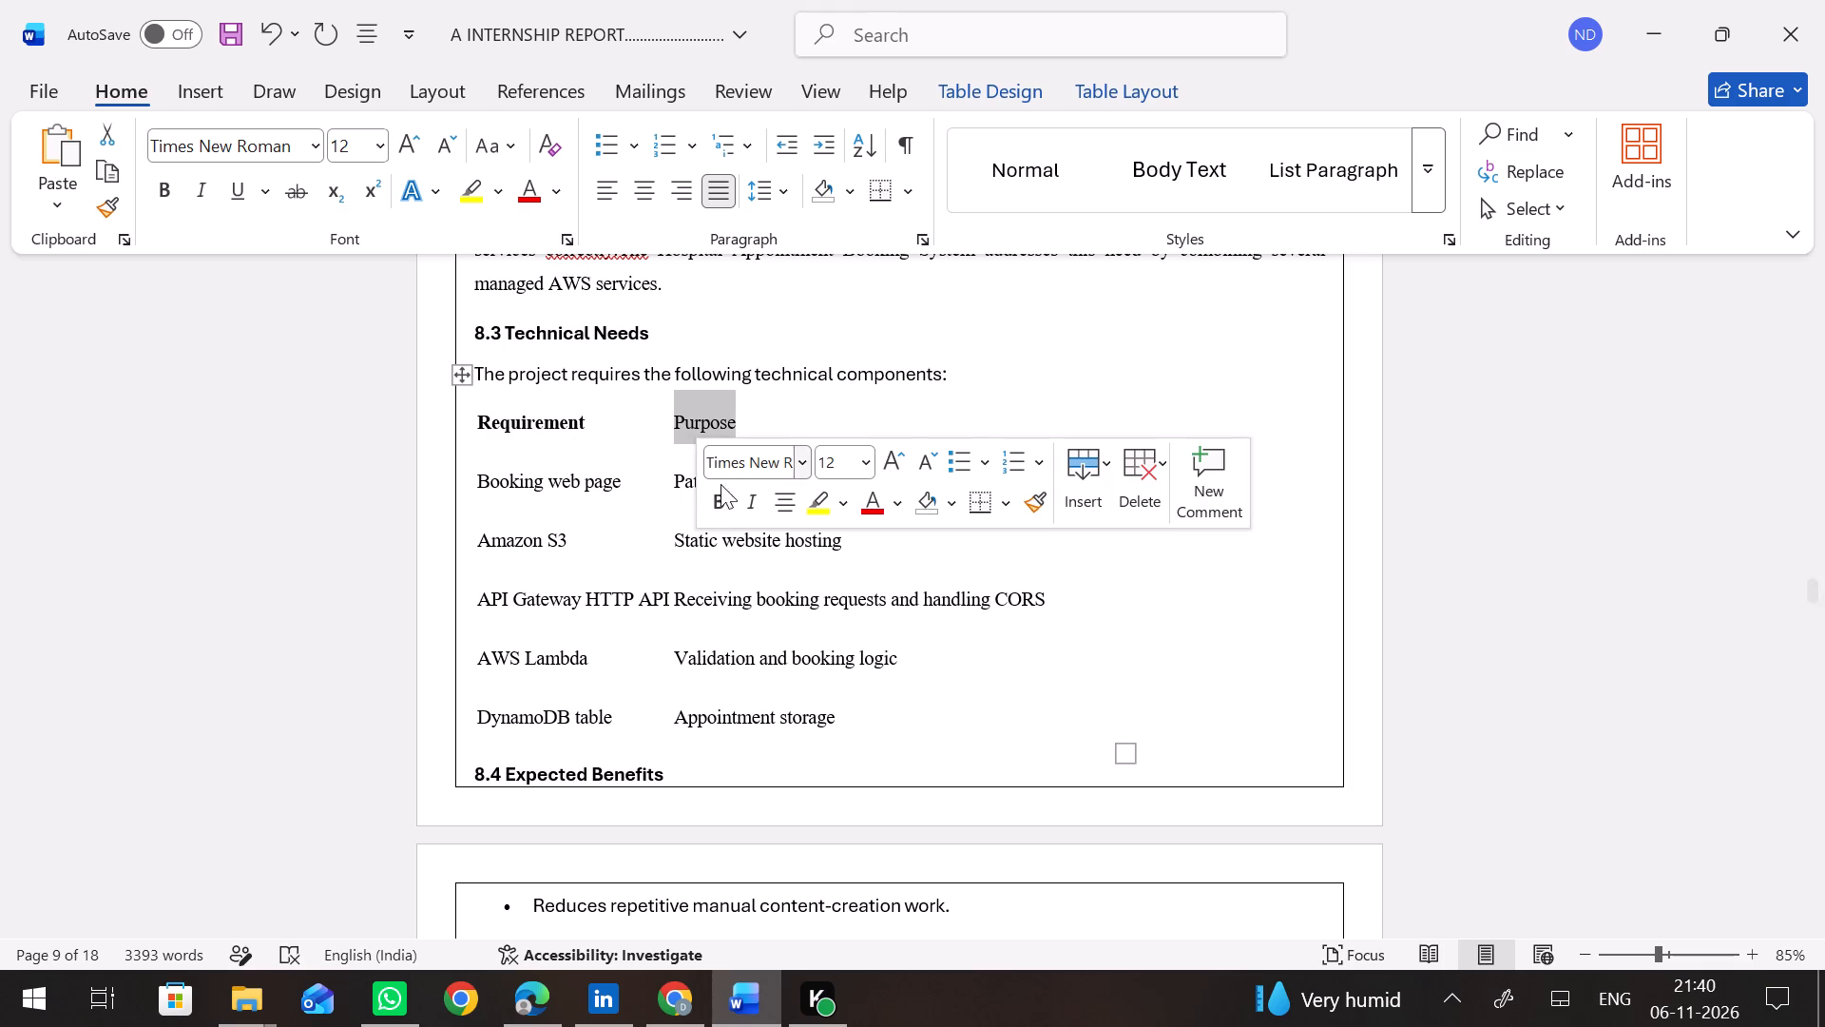
left_click(723, 509)
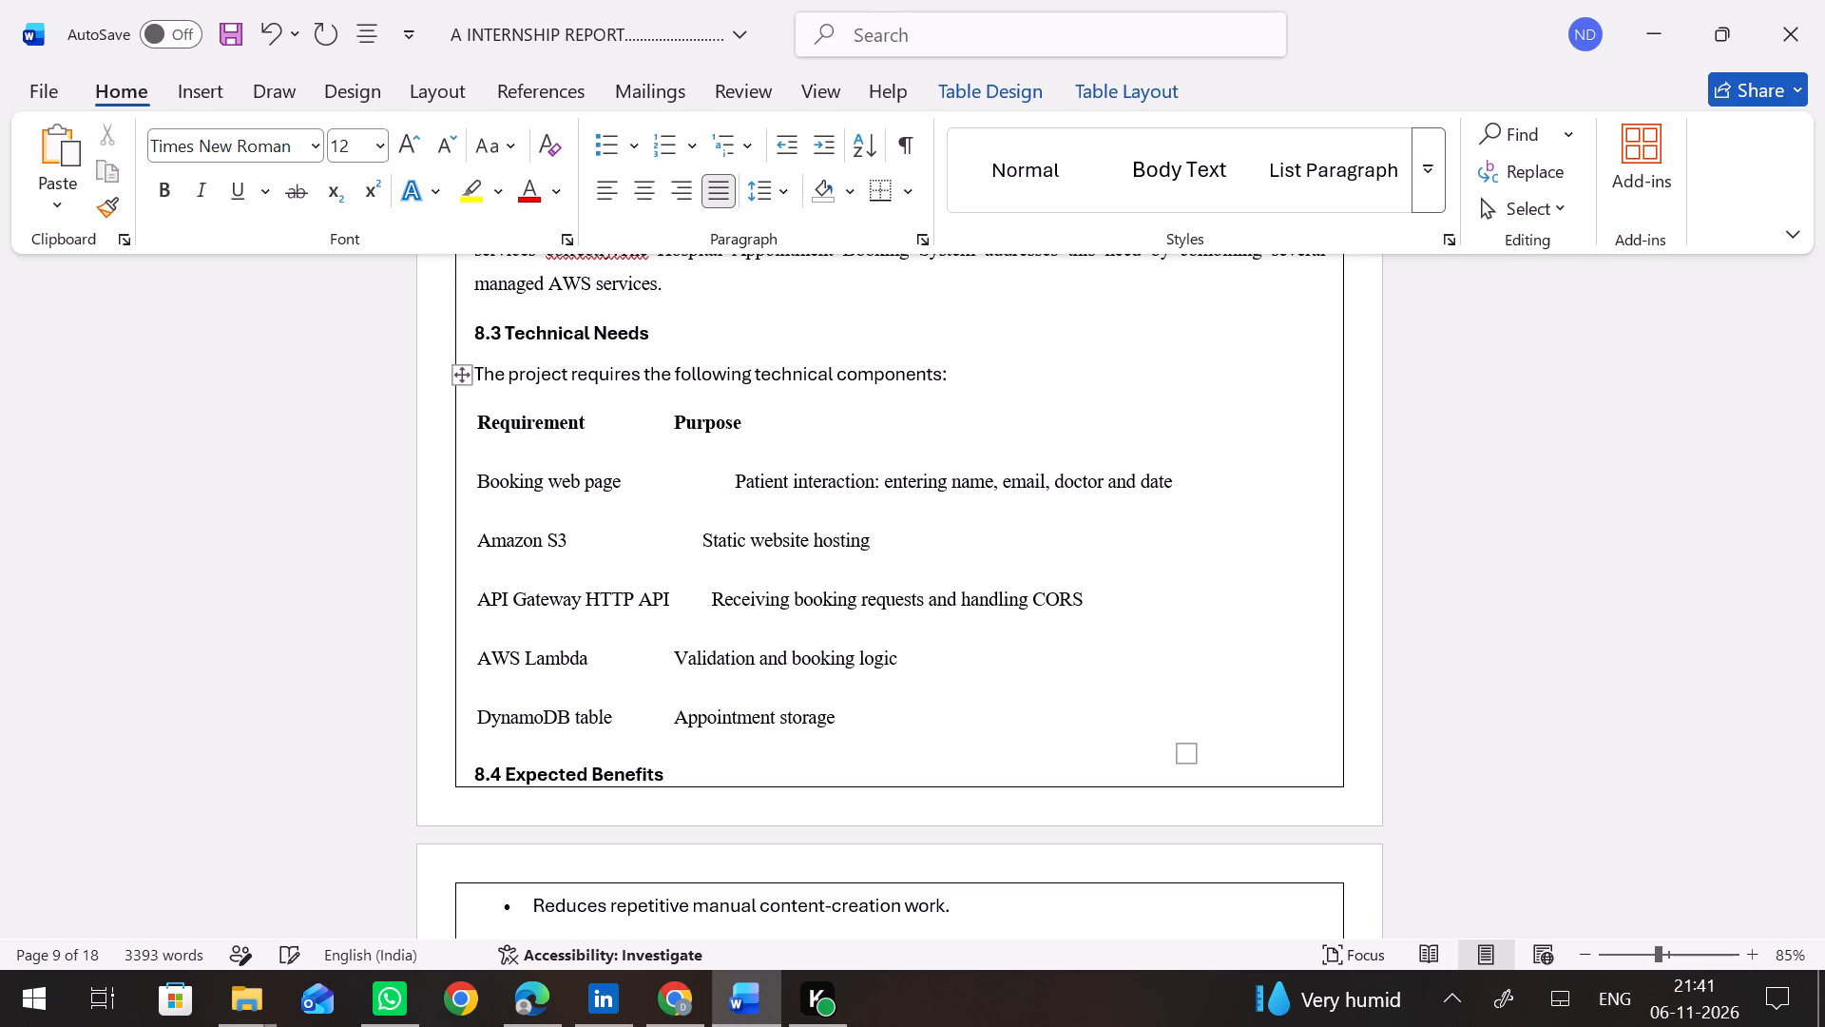
Add more leading spaces to "Static website hosting" so it lines up with the Patient interaction text above it.
left_click(698, 536)
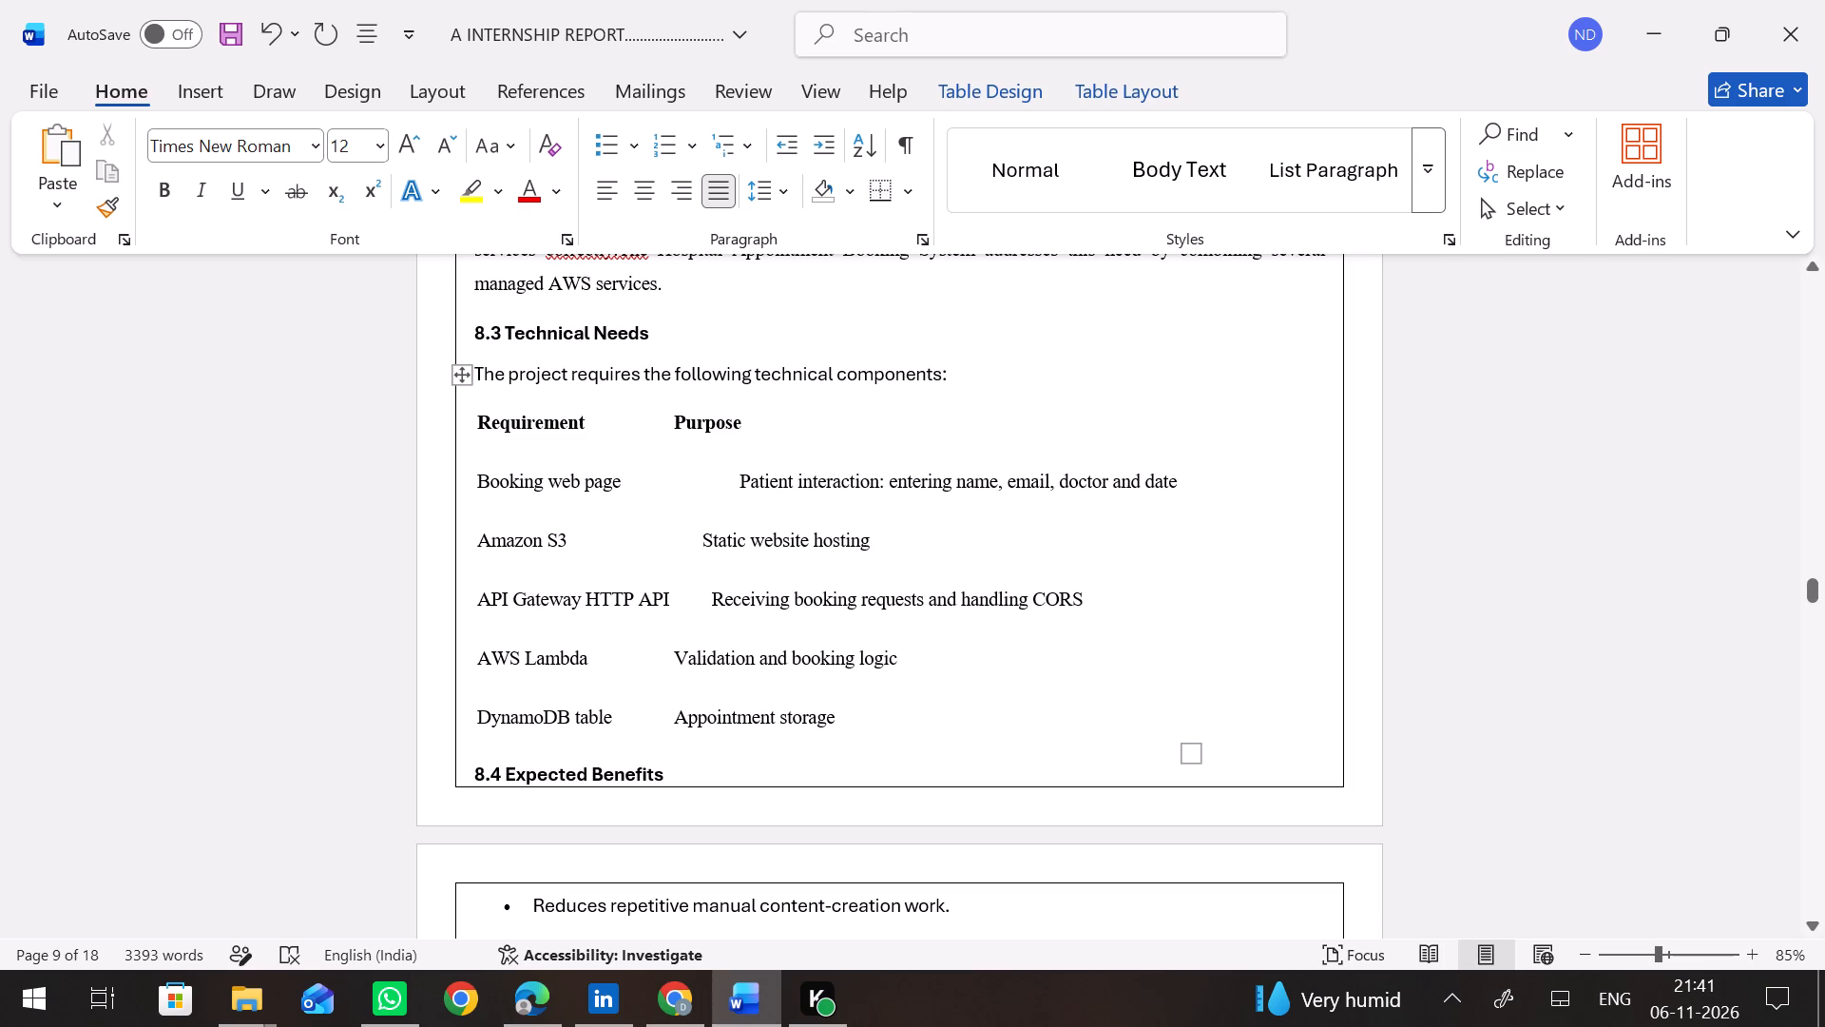
key("space")
key("space")
key("space")
key("space")
key("space")
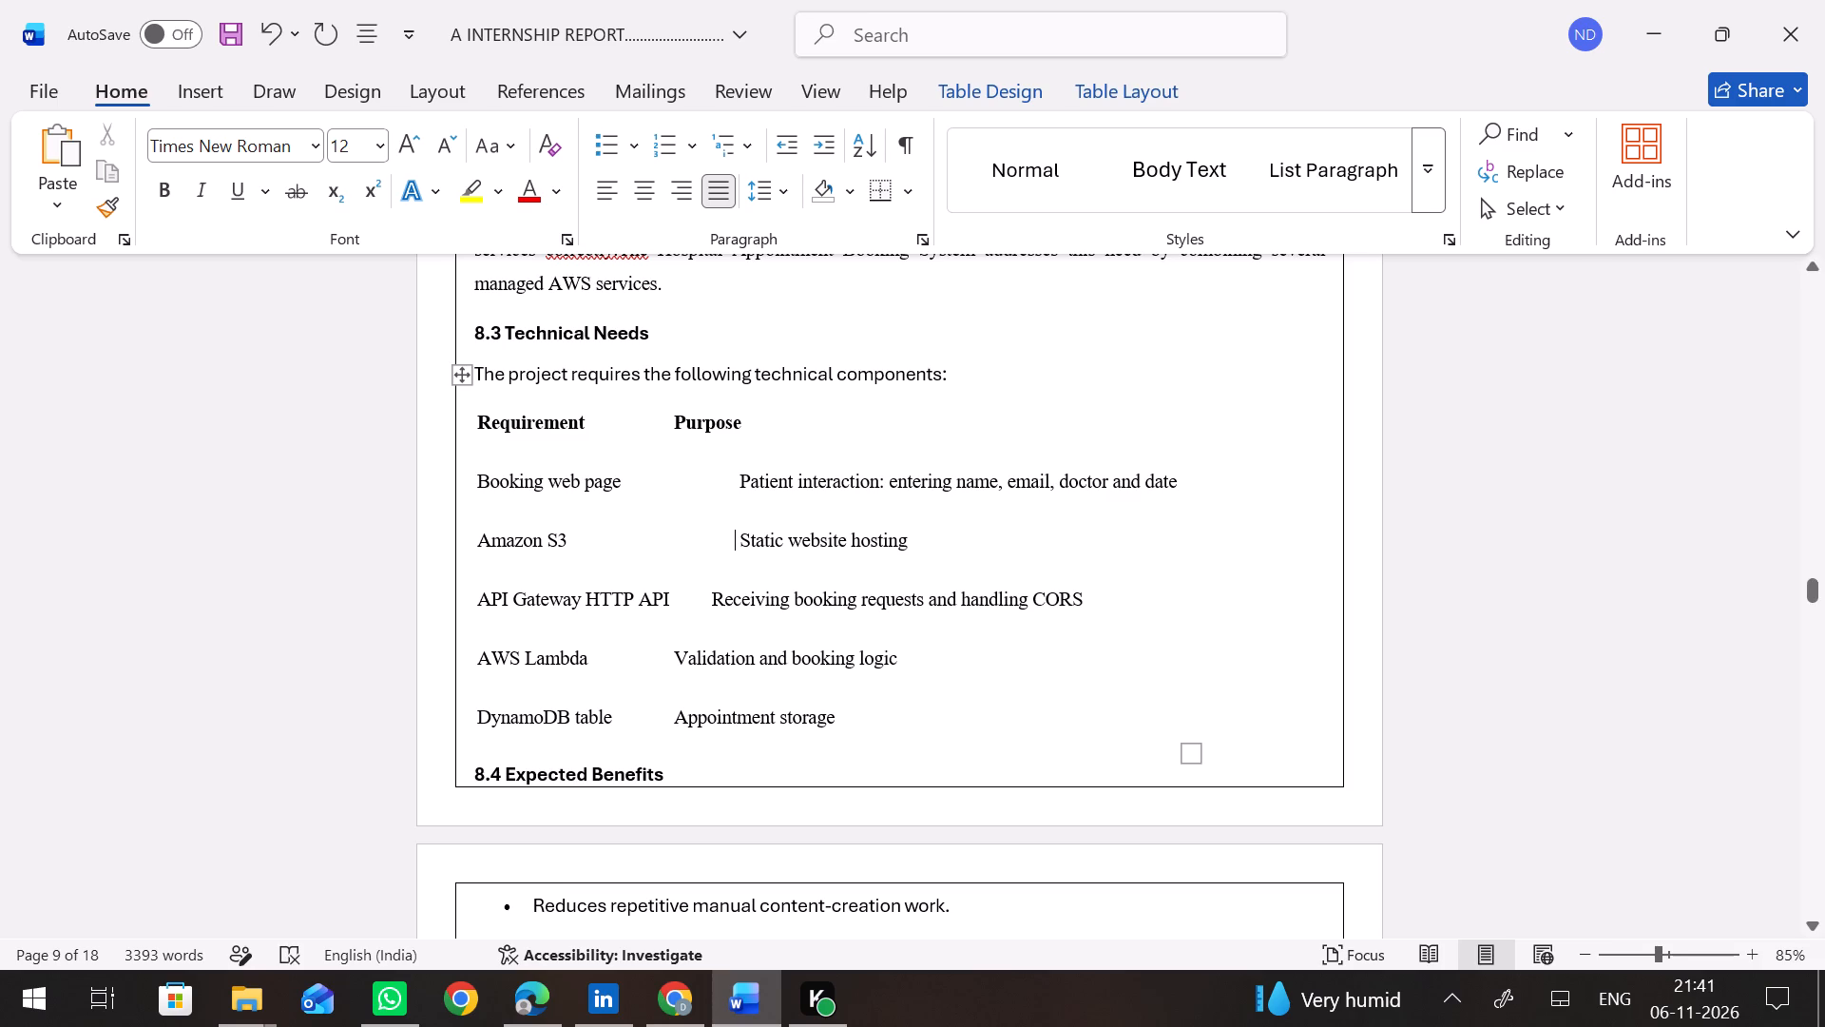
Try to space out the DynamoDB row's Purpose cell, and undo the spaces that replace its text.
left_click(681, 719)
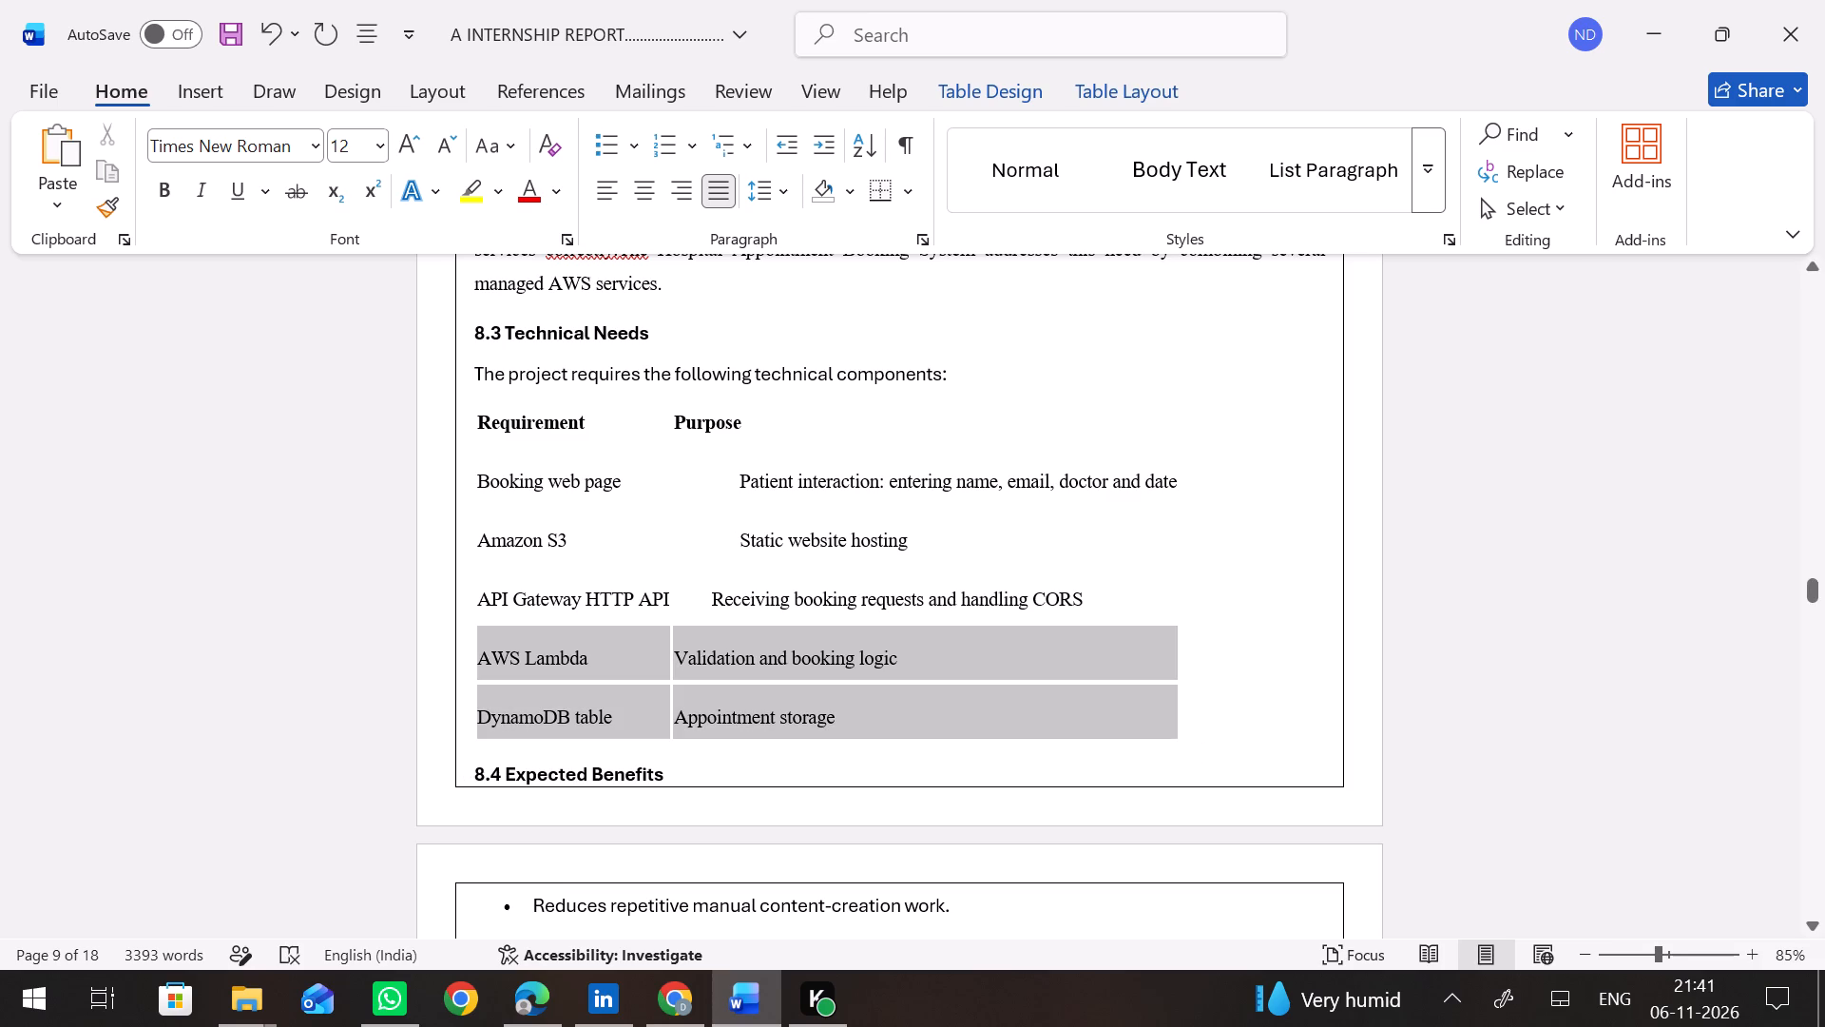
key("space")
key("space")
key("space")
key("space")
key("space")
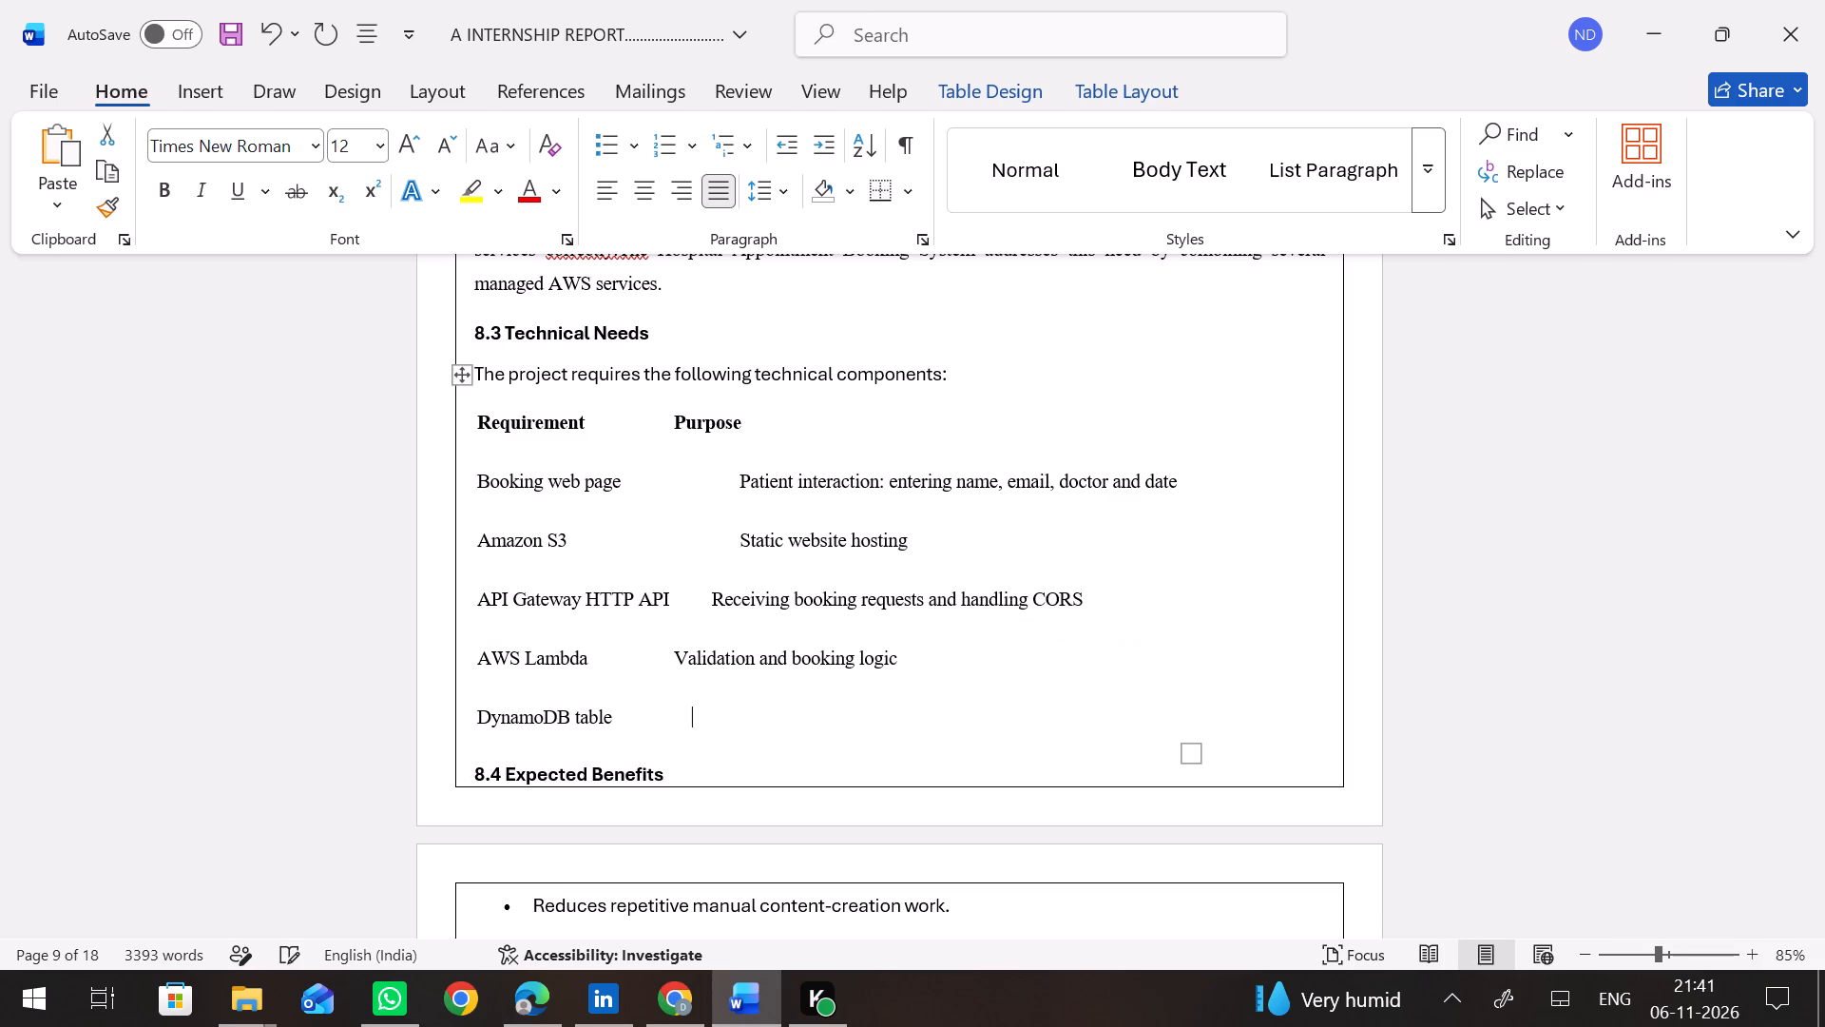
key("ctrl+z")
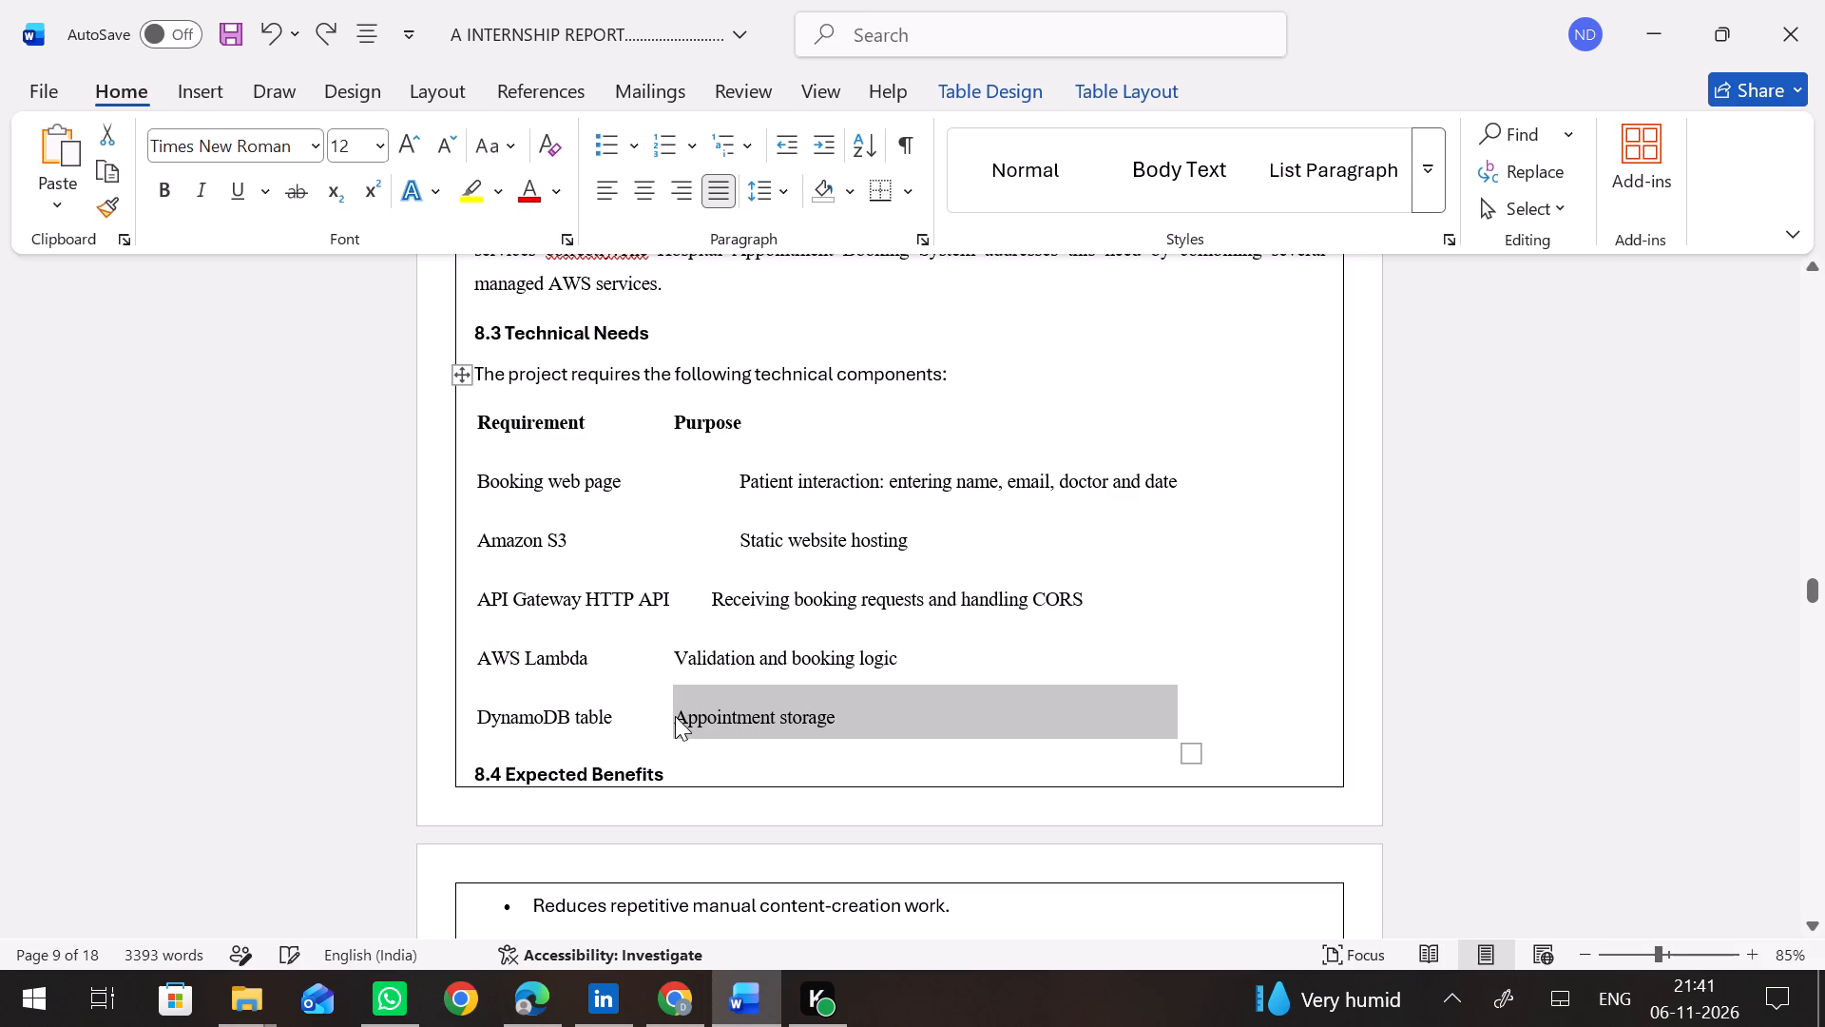
Insert leading spaces before "Appointment storage" in the DynamoDB row to bring it near the other shifted Purpose entries.
left_click(675, 716)
key("space")
key("space")
key("space")
key("space")
key("space")
key("space")
key("space")
key("space")
key("space")
key("space")
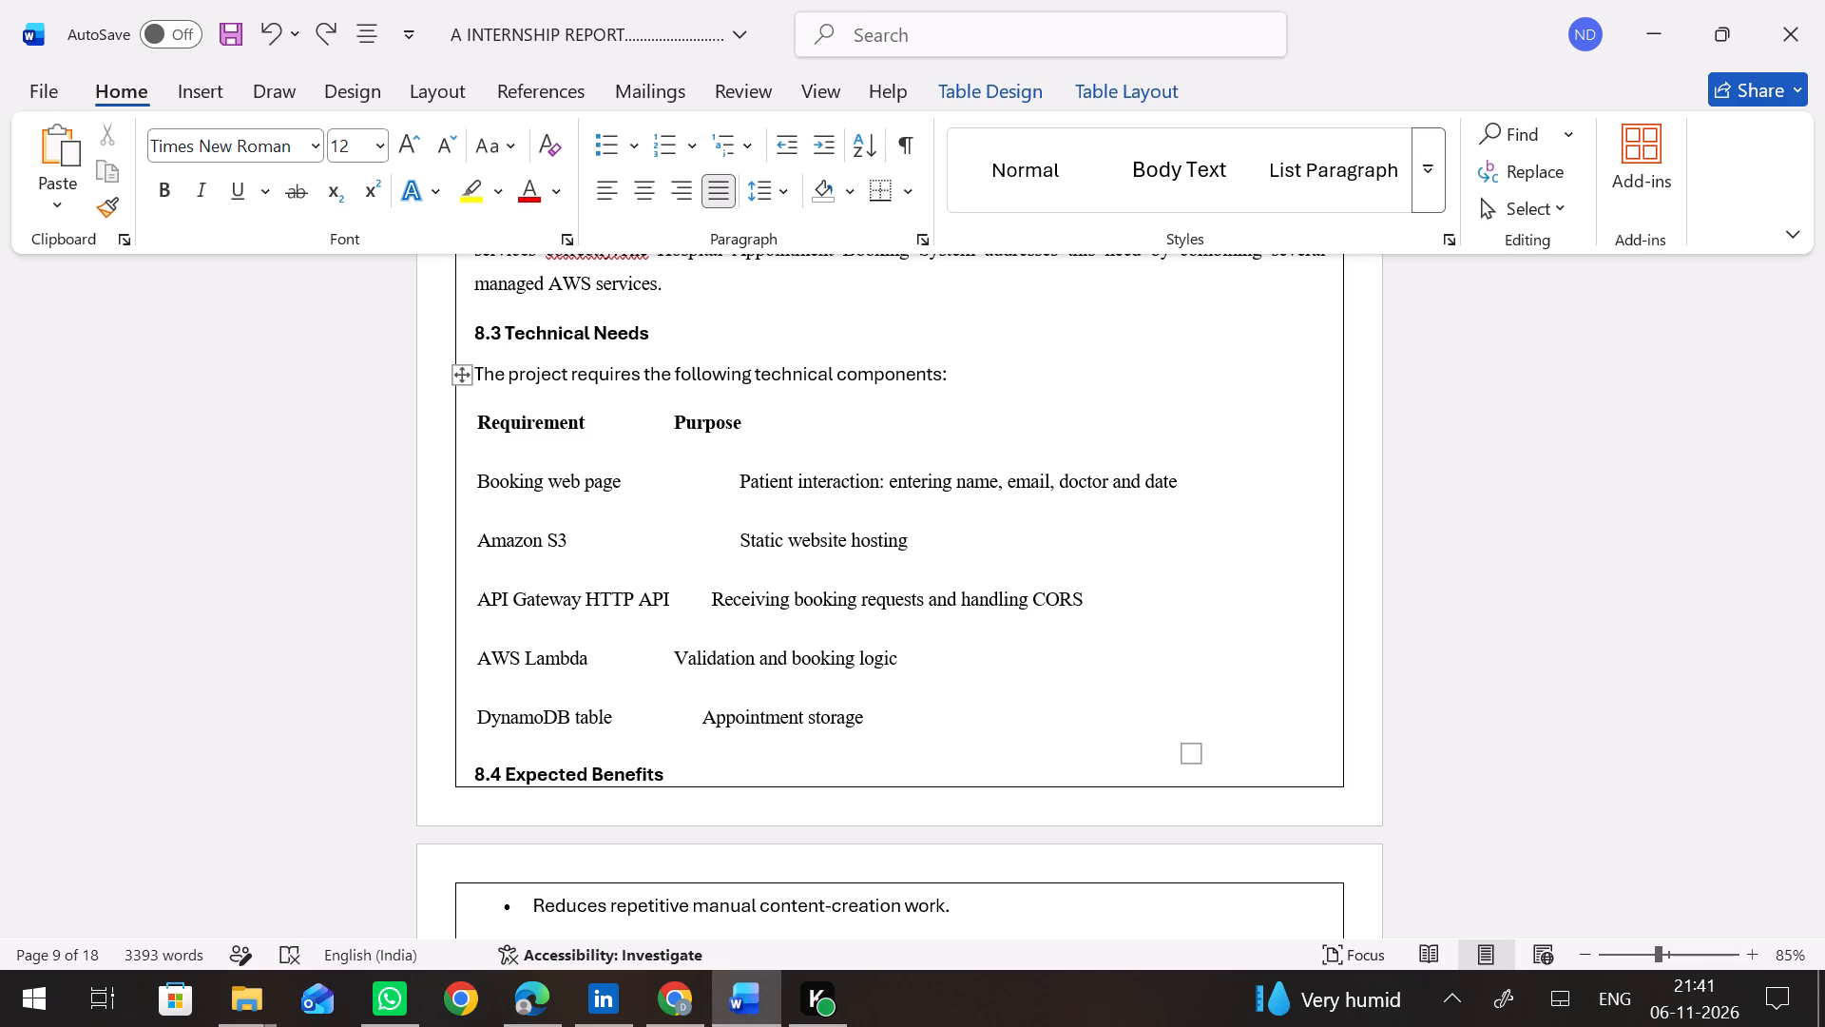
key("space")
key("space")
key("space")
key("space")
key("space")
Increase the paragraph indent of "Validation and booking logic" in the AWS Lambda row by one level.
left_click(664, 657)
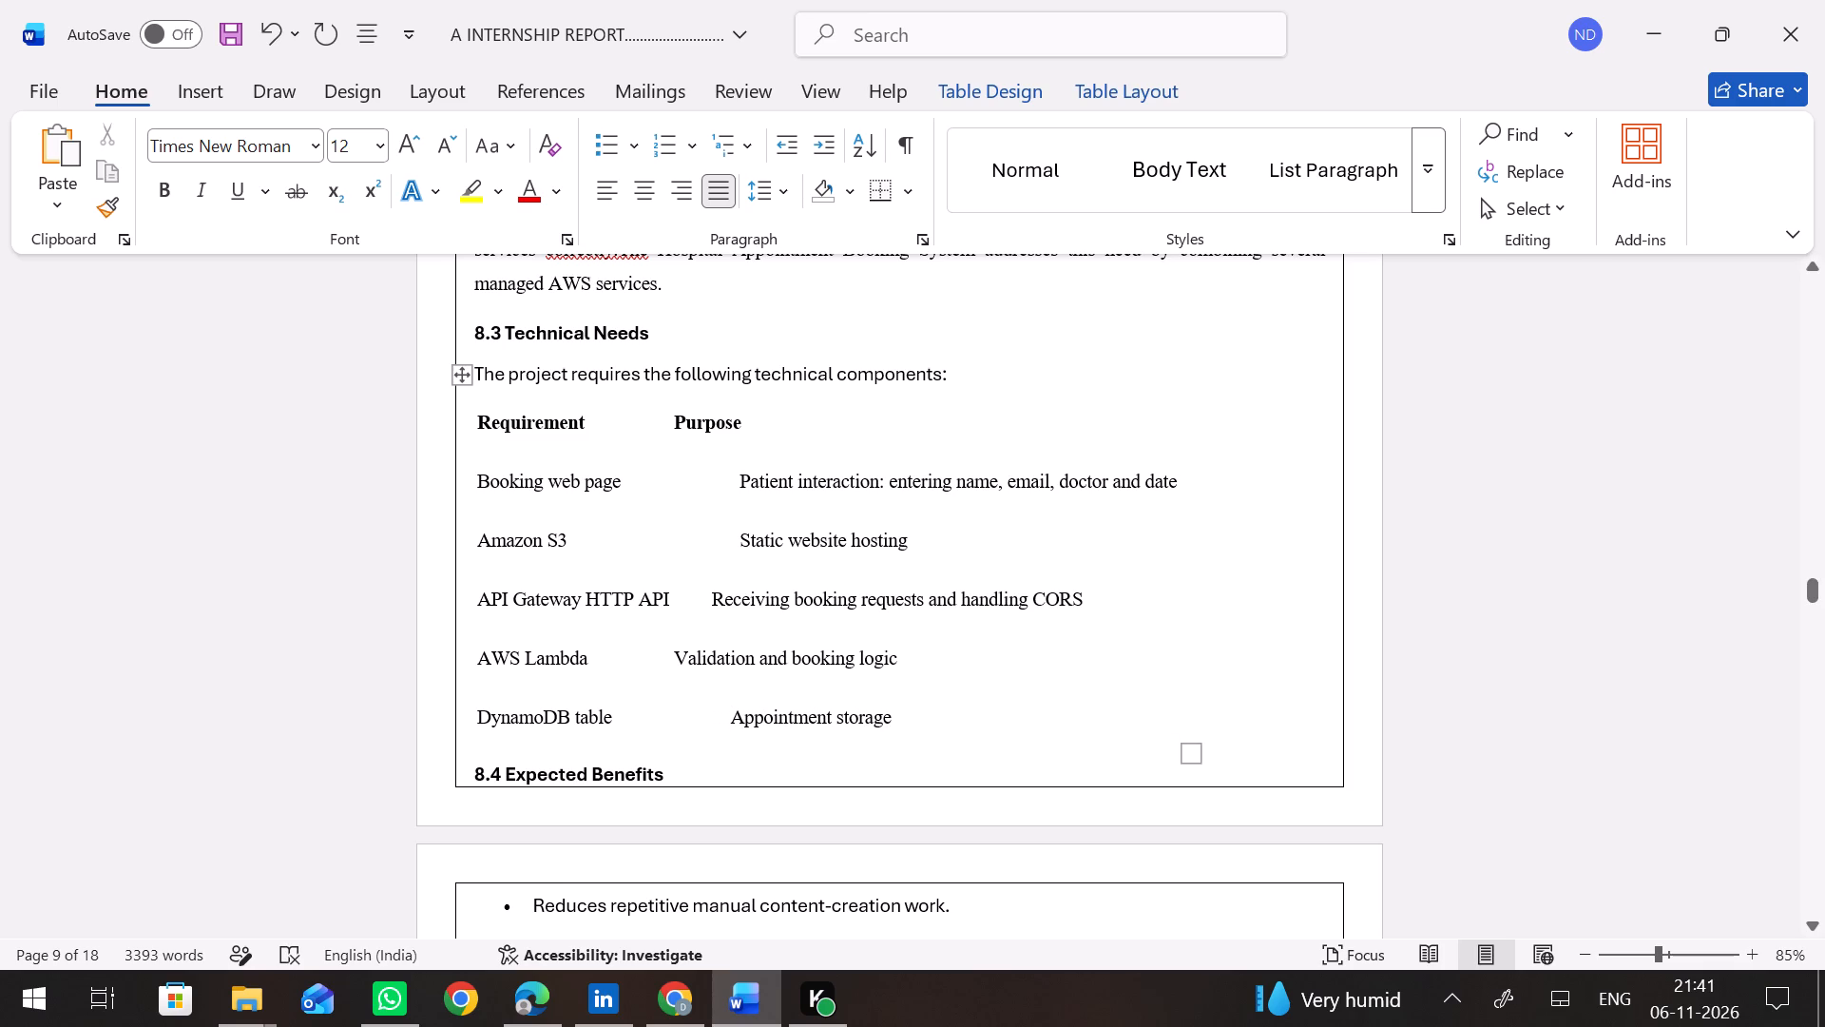
triple_click(664, 657)
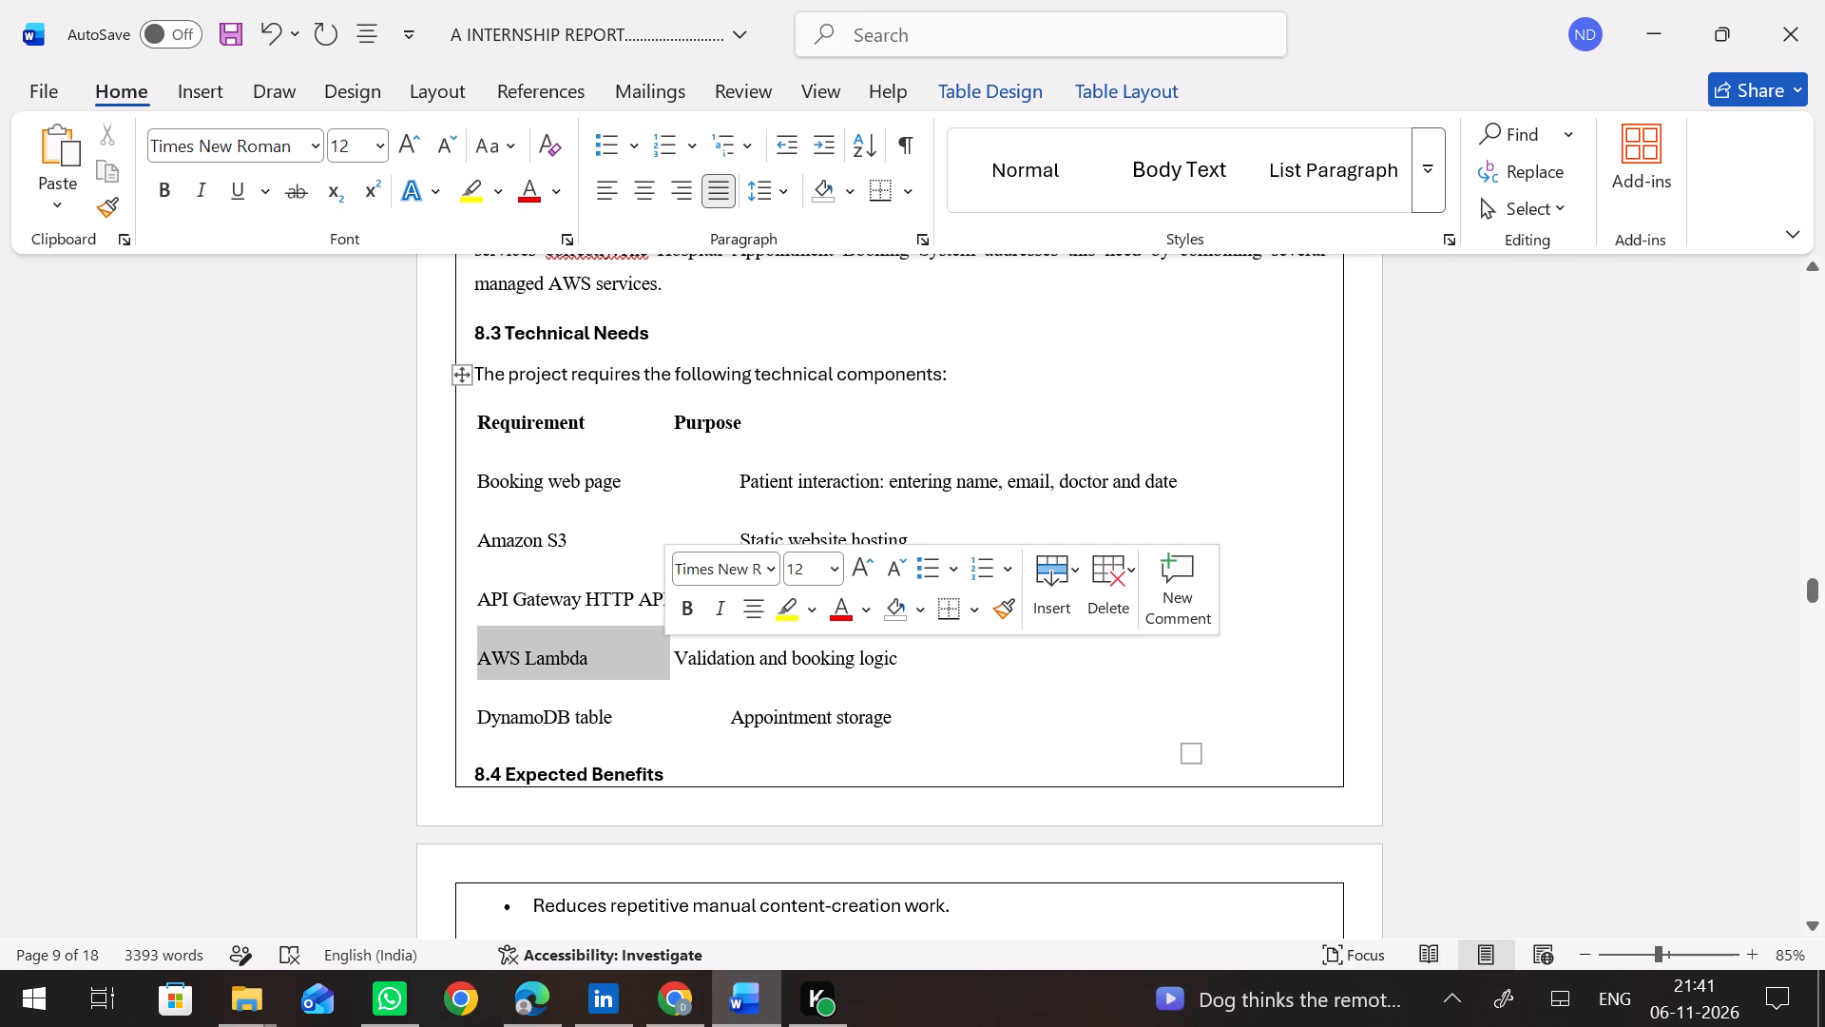
left_click_drag(714, 643, 715, 656)
double_click(715, 656)
double_click(715, 656)
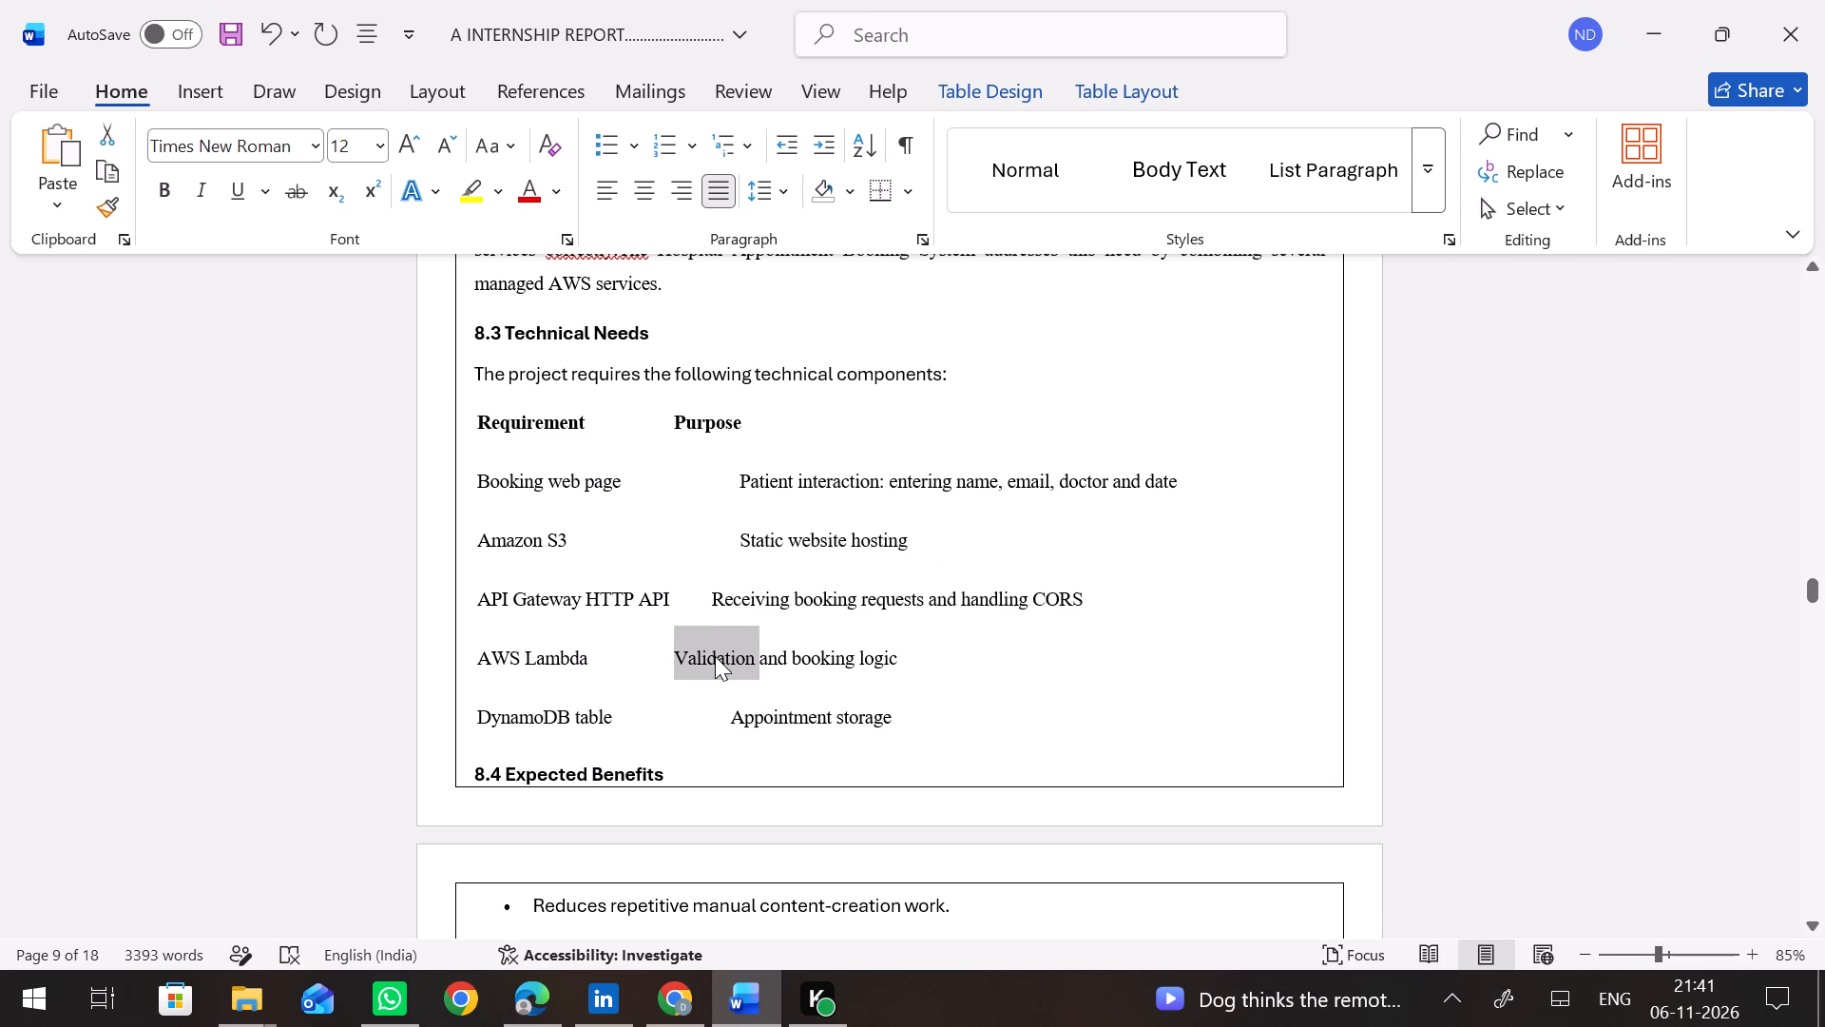
double_click(715, 656)
double_click(715, 656)
double_click(715, 656)
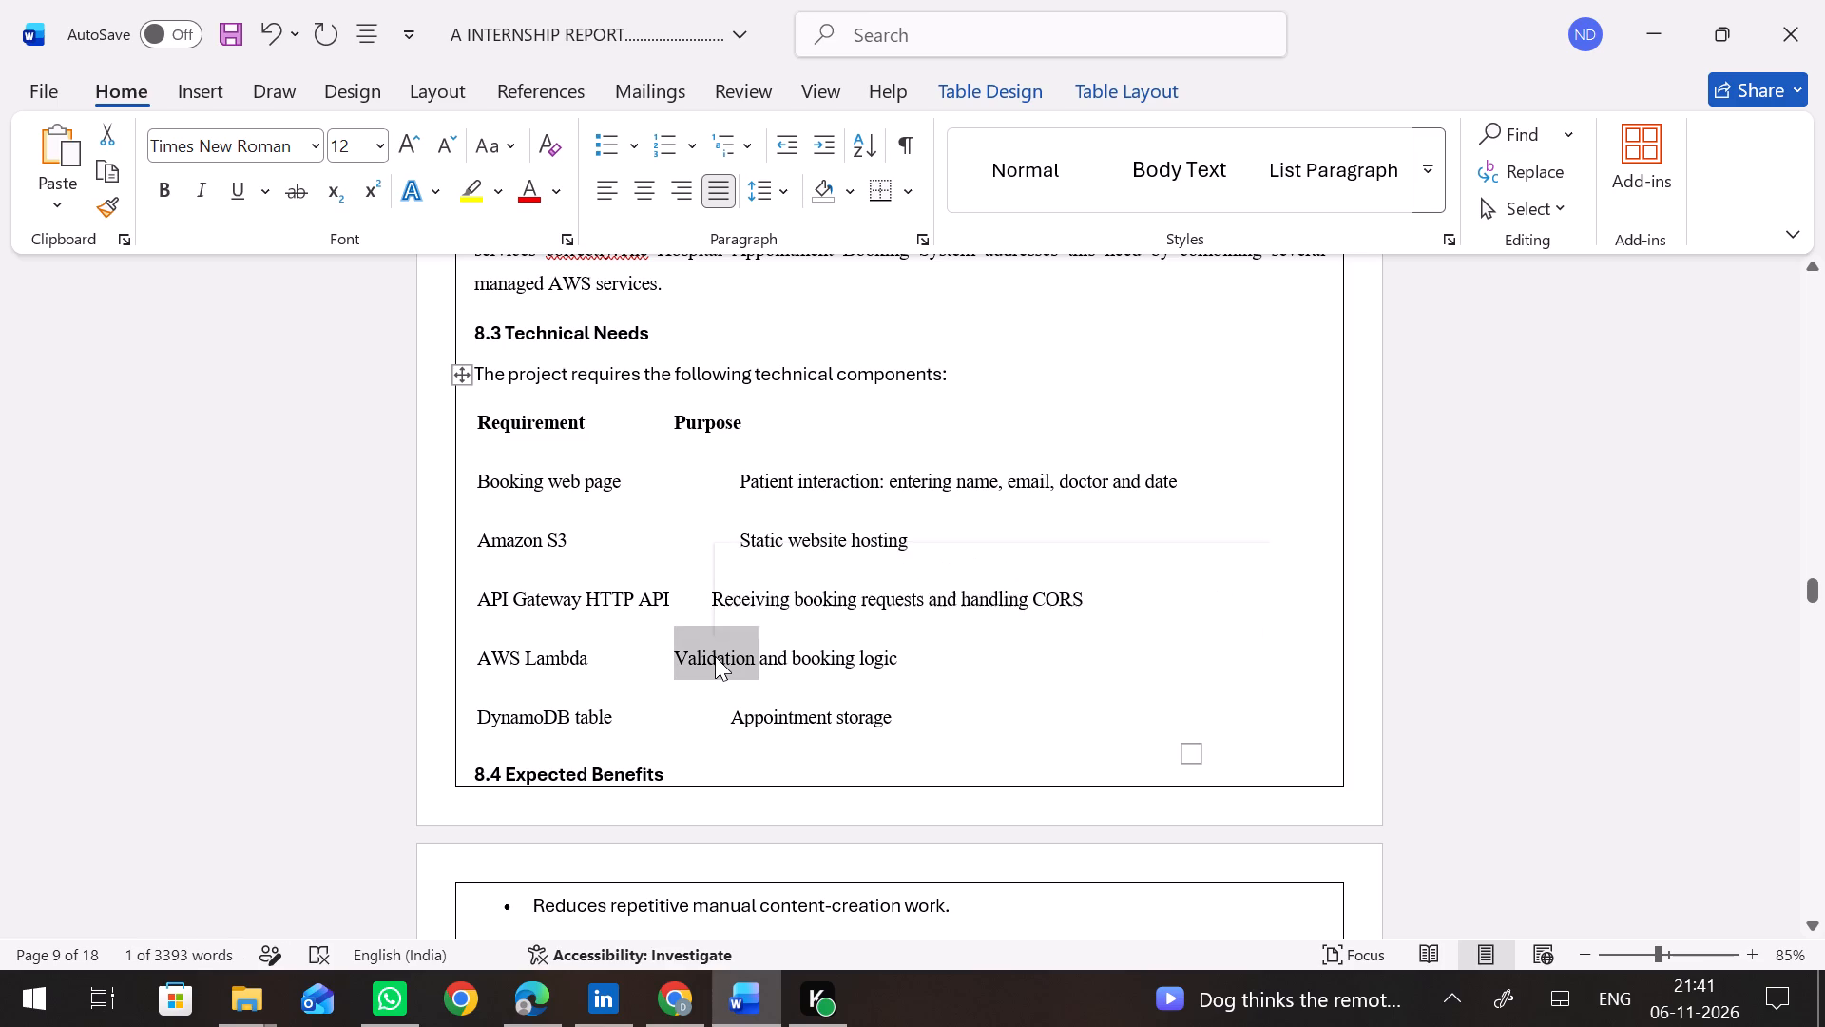
double_click(715, 656)
left_click(715, 656)
left_click_drag(715, 656, 888, 649)
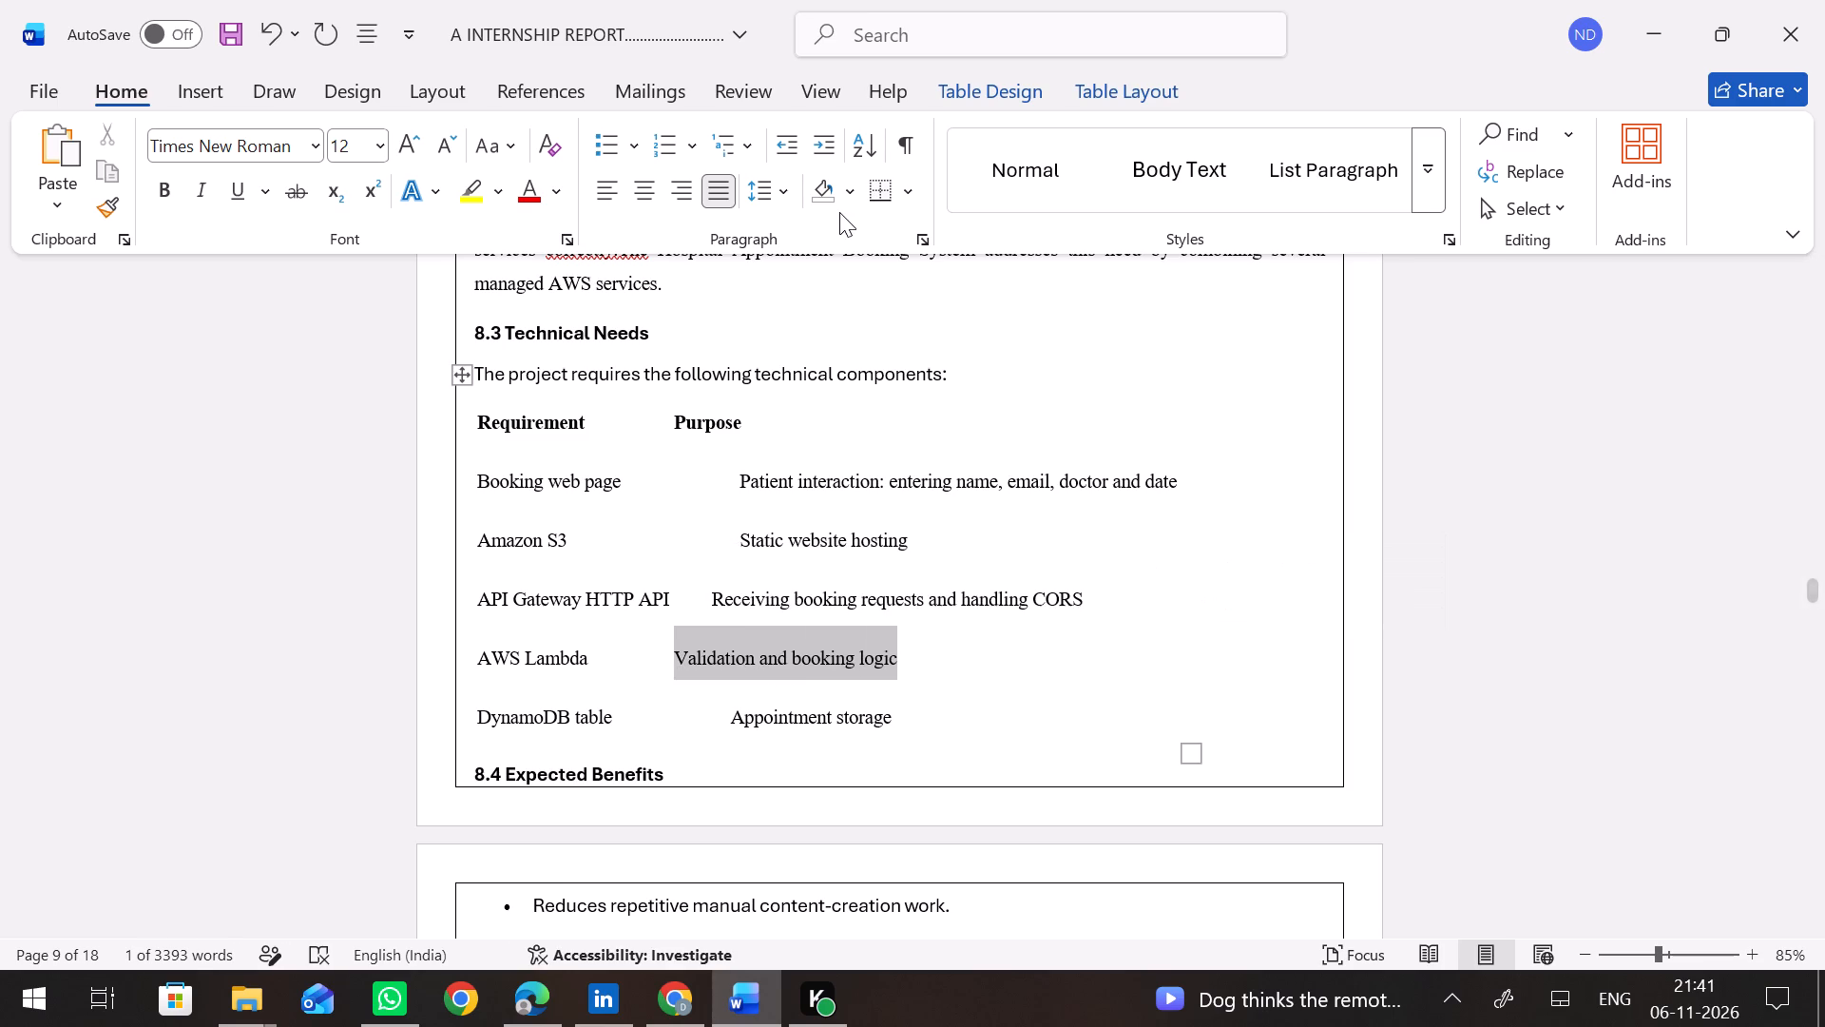
left_click(839, 158)
triple_click(839, 158)
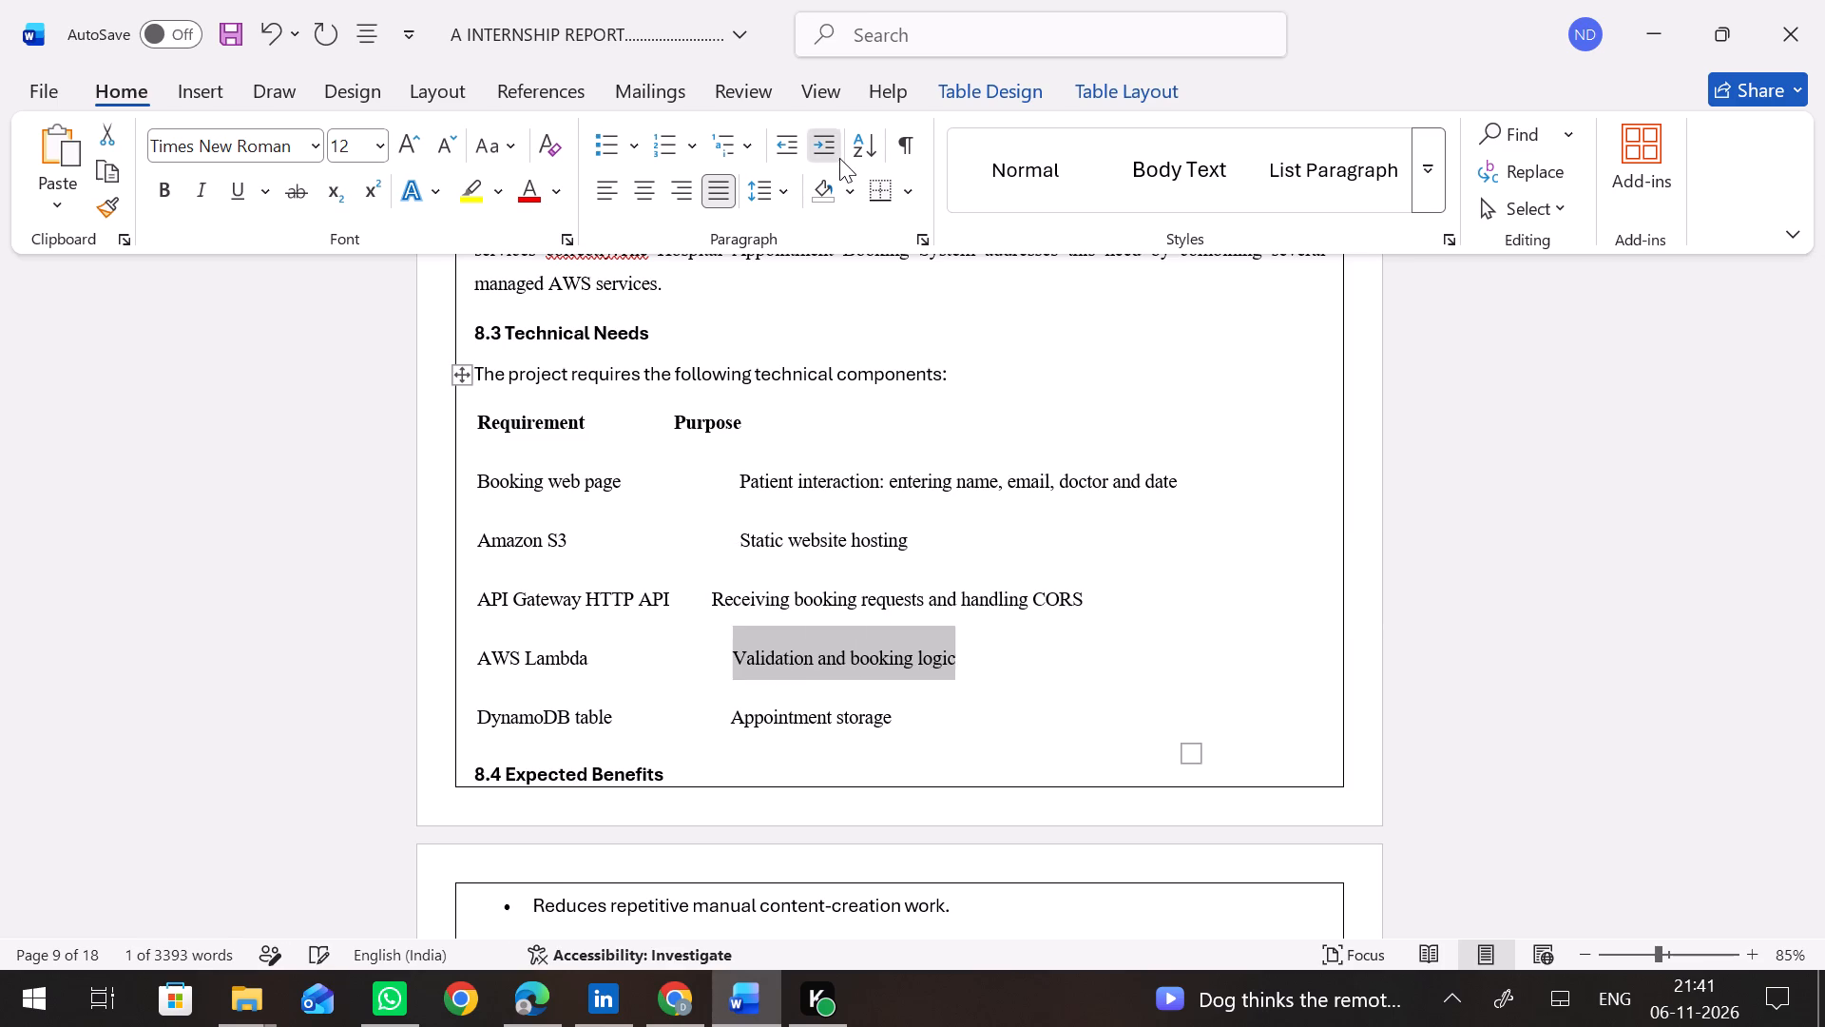
left_click(824, 128)
left_click(772, 143)
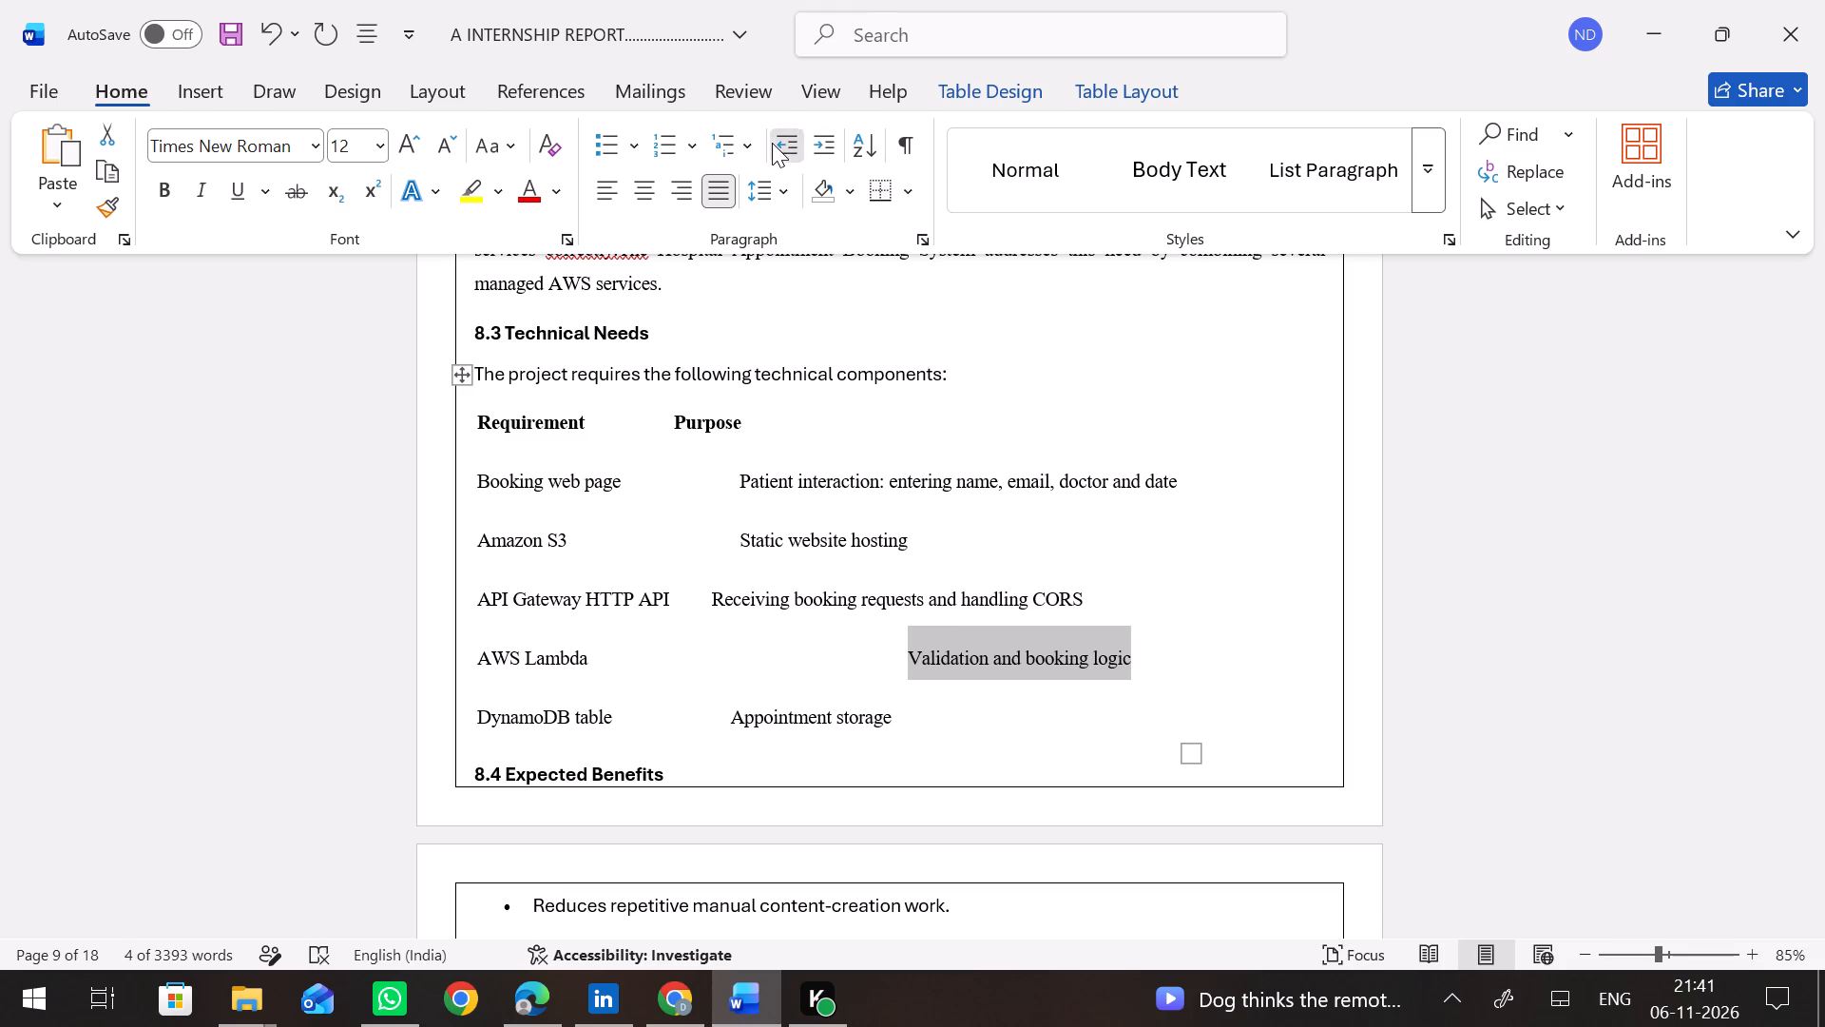
left_click(772, 143)
left_click(772, 143)
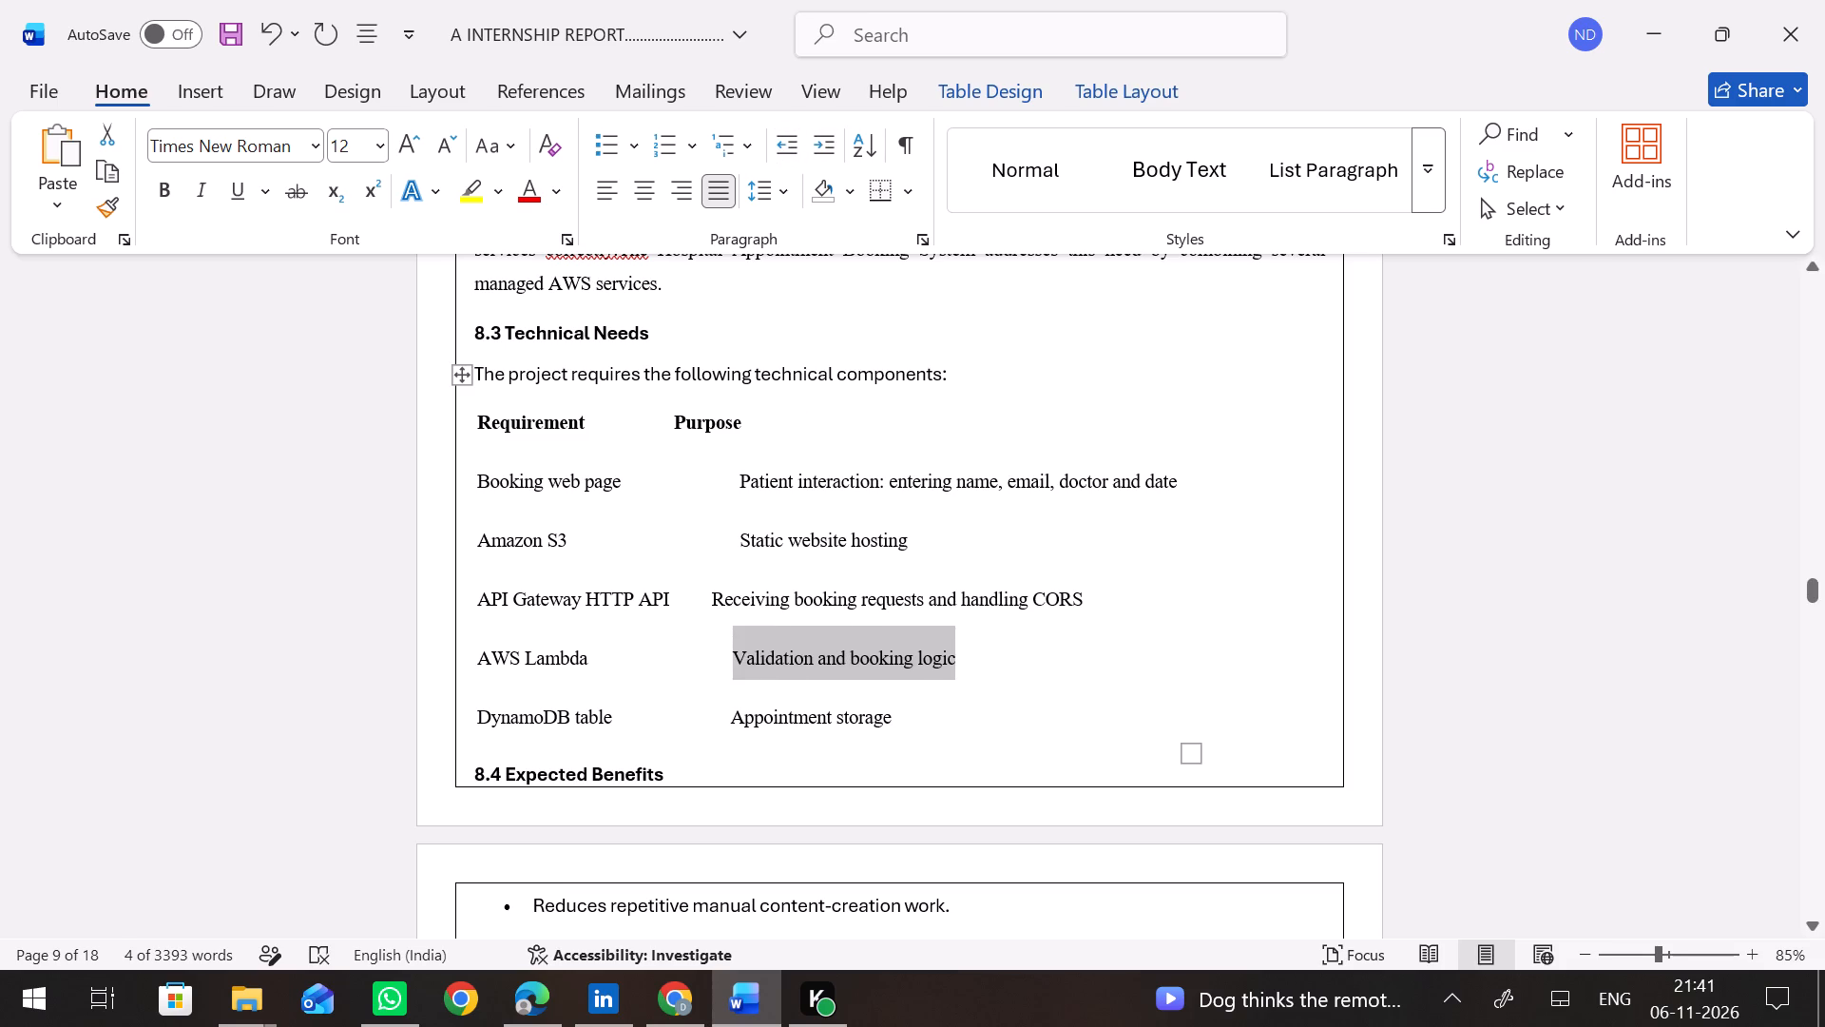
Increase the paragraph indent of "Receiving booking requests and handling CORS" to align it with the other Purpose entries.
left_click_drag(714, 588, 1060, 599)
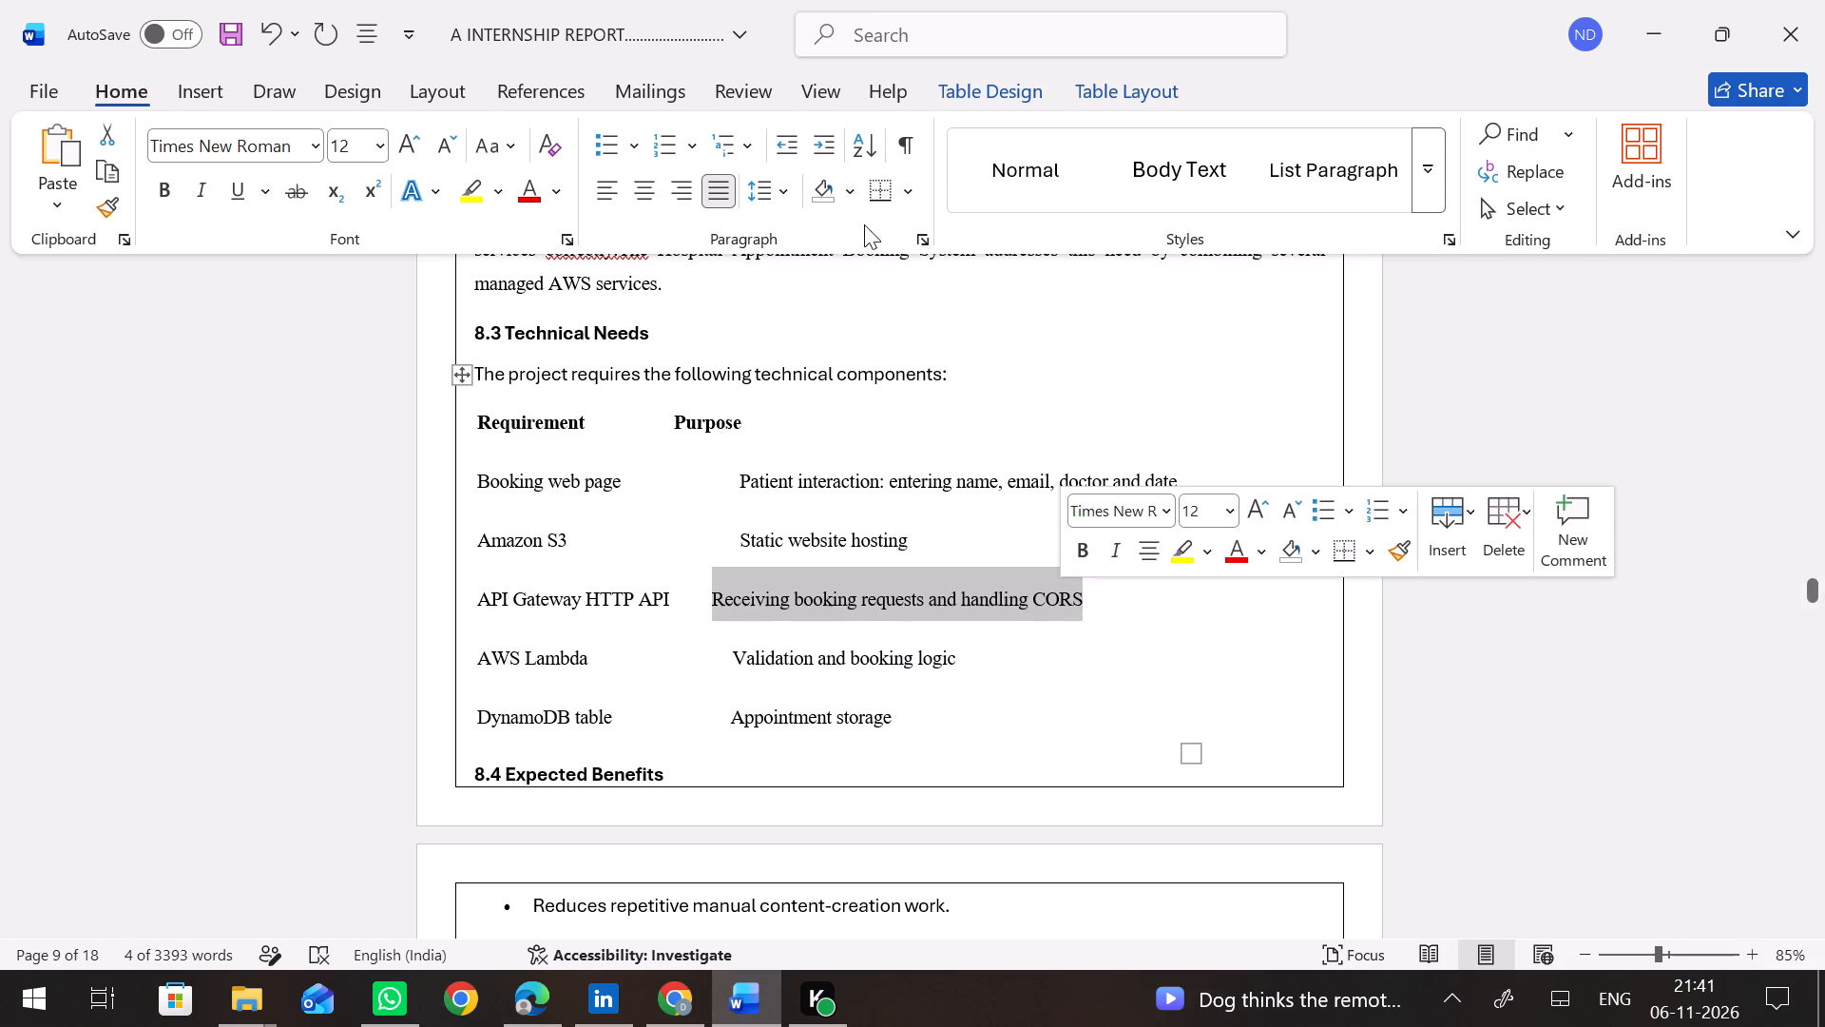
left_click(819, 149)
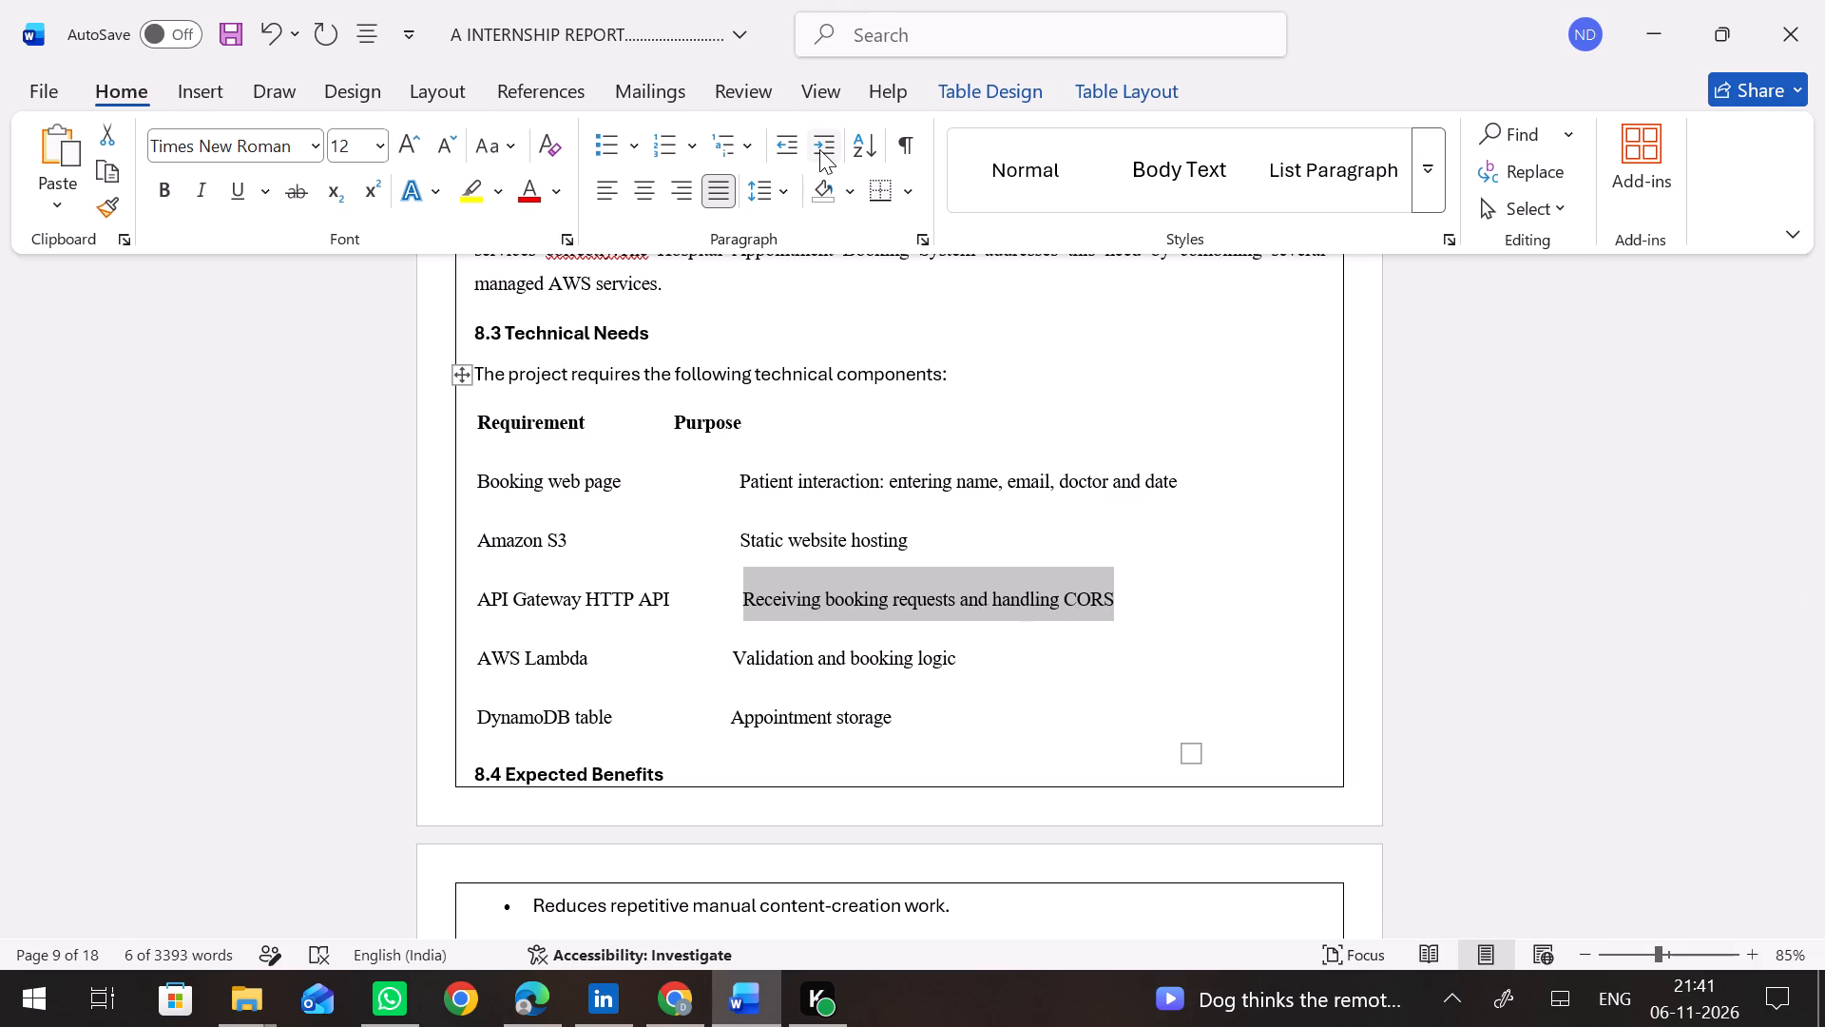
left_click(1104, 650)
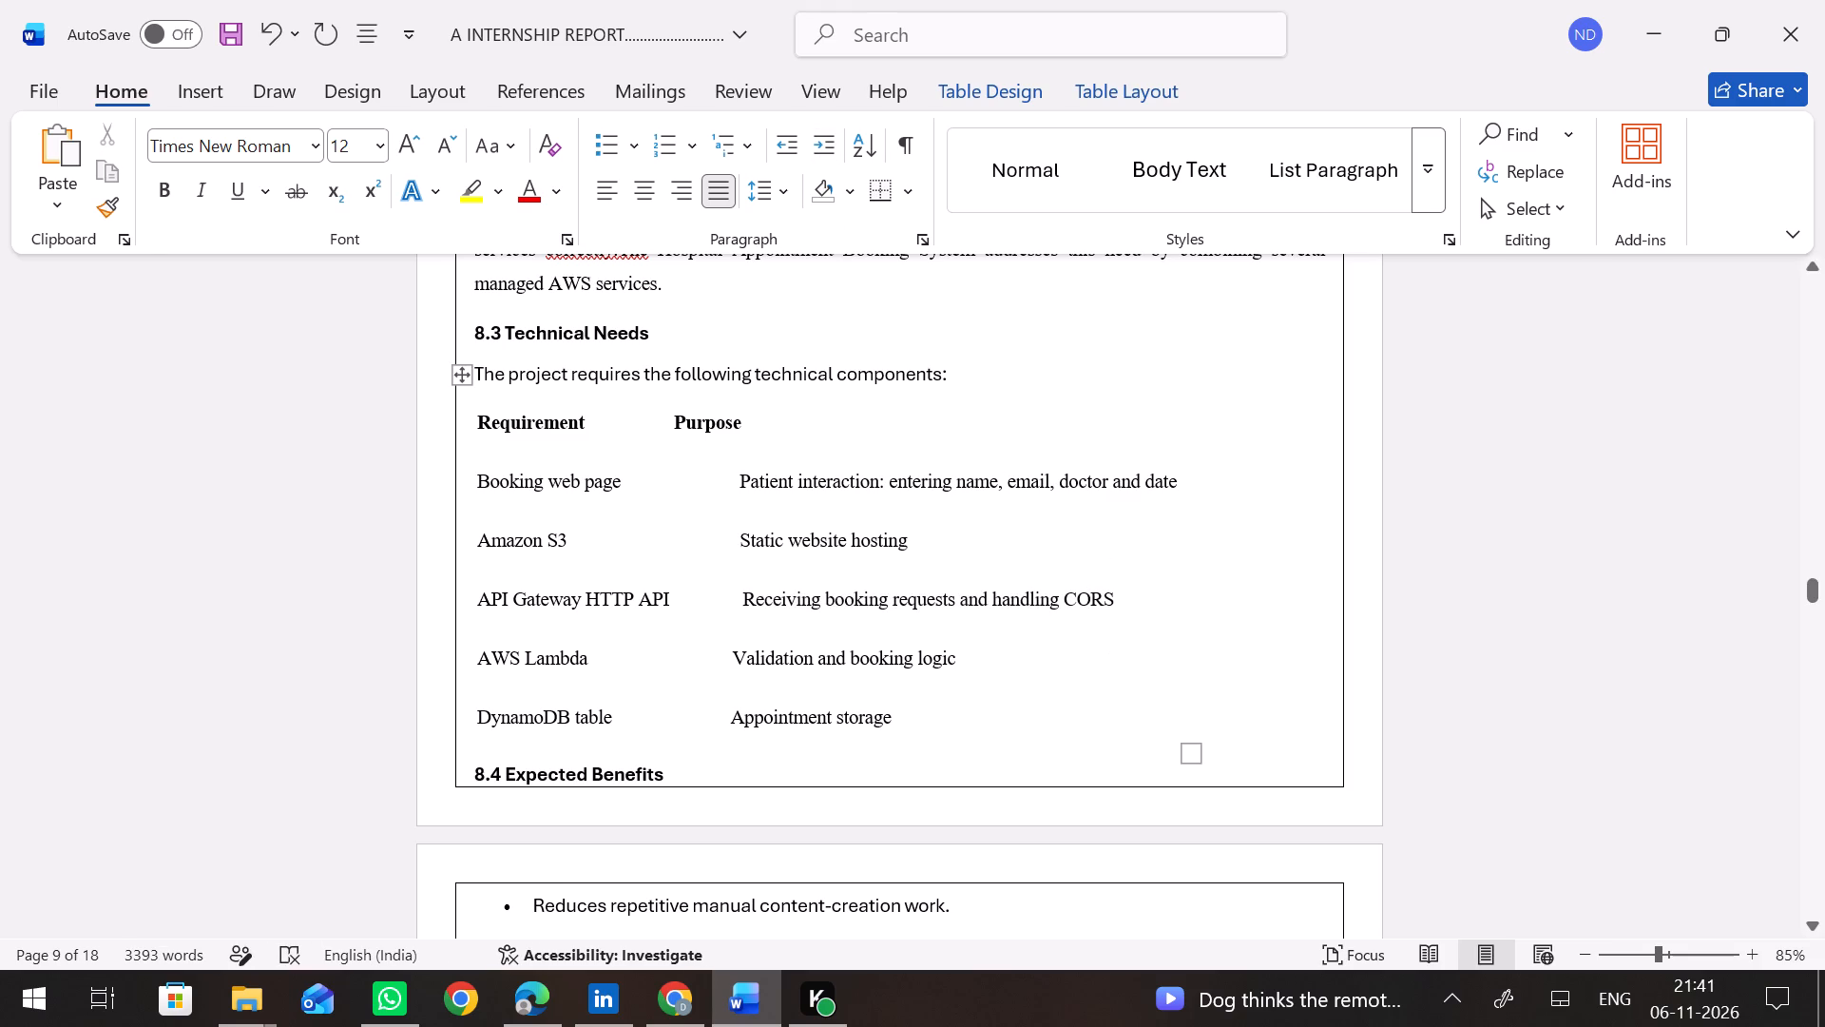
Insert a line break before "DynamoDB table" in the last row, pushing the 8.4 Expected Benefits heading to the following page.
scroll(834, 640, "down", 1)
left_click(567, 705)
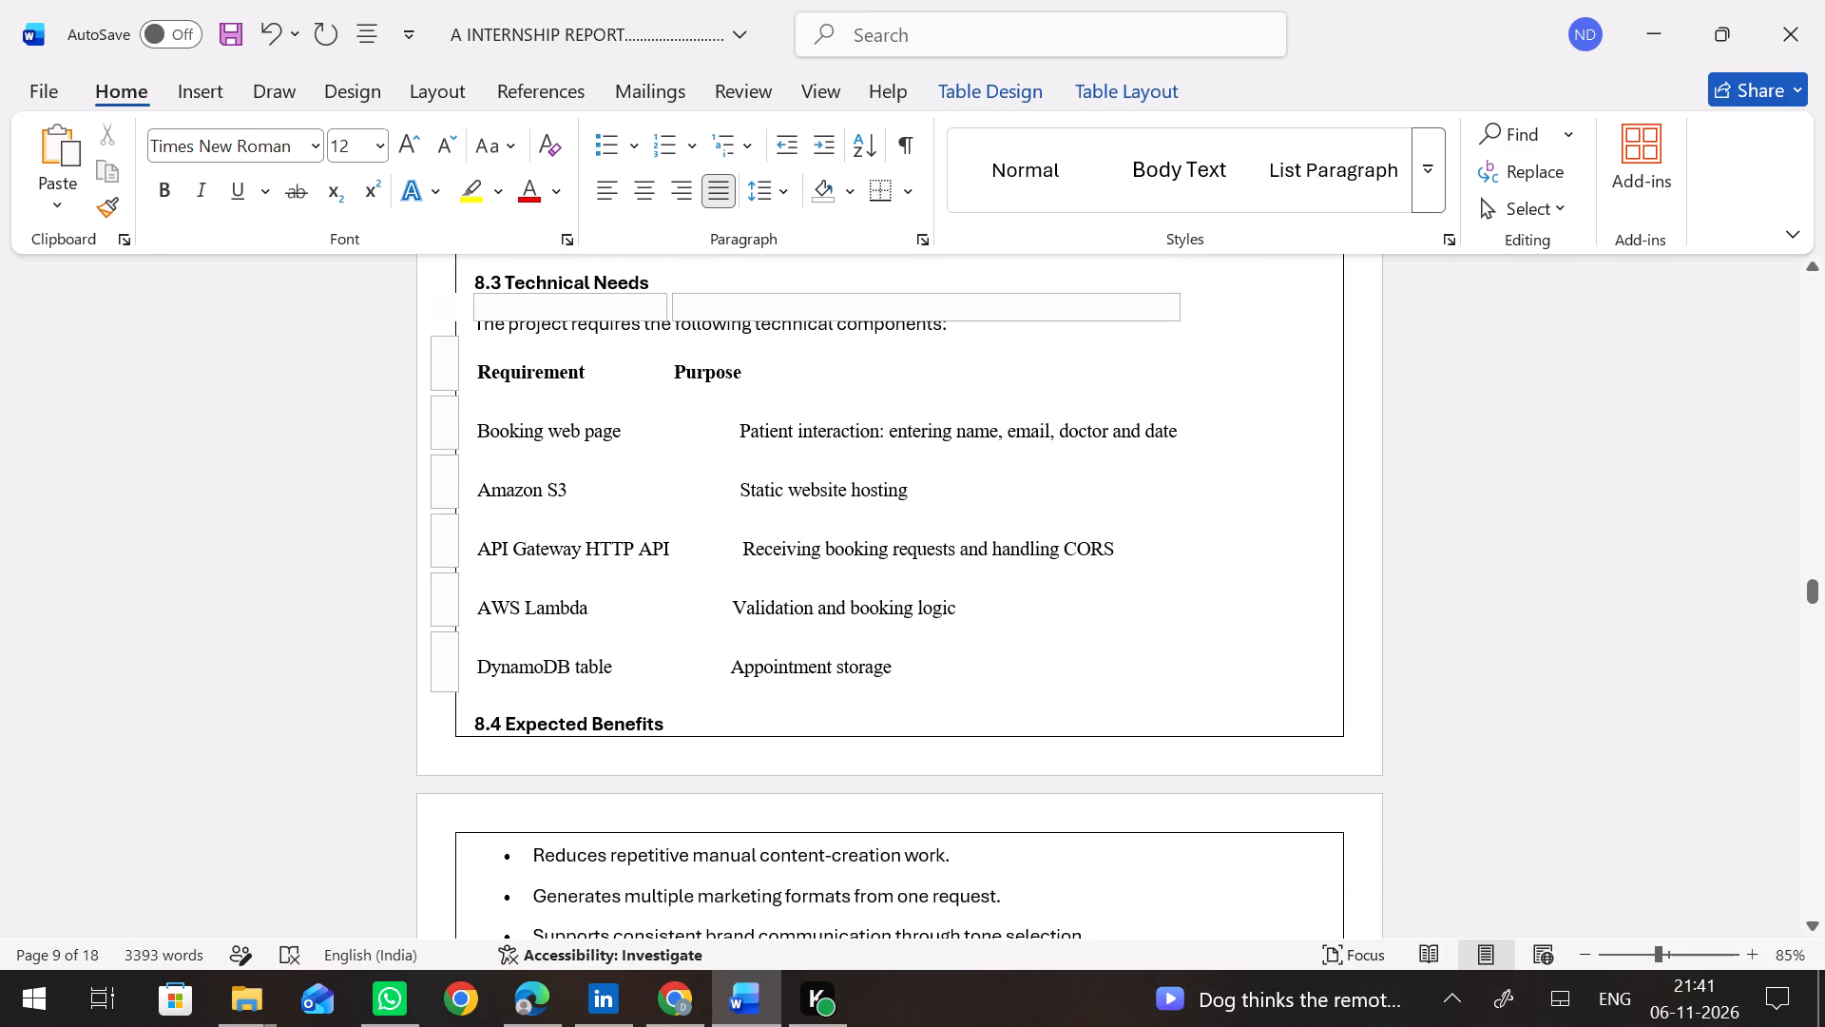
left_click(948, 669)
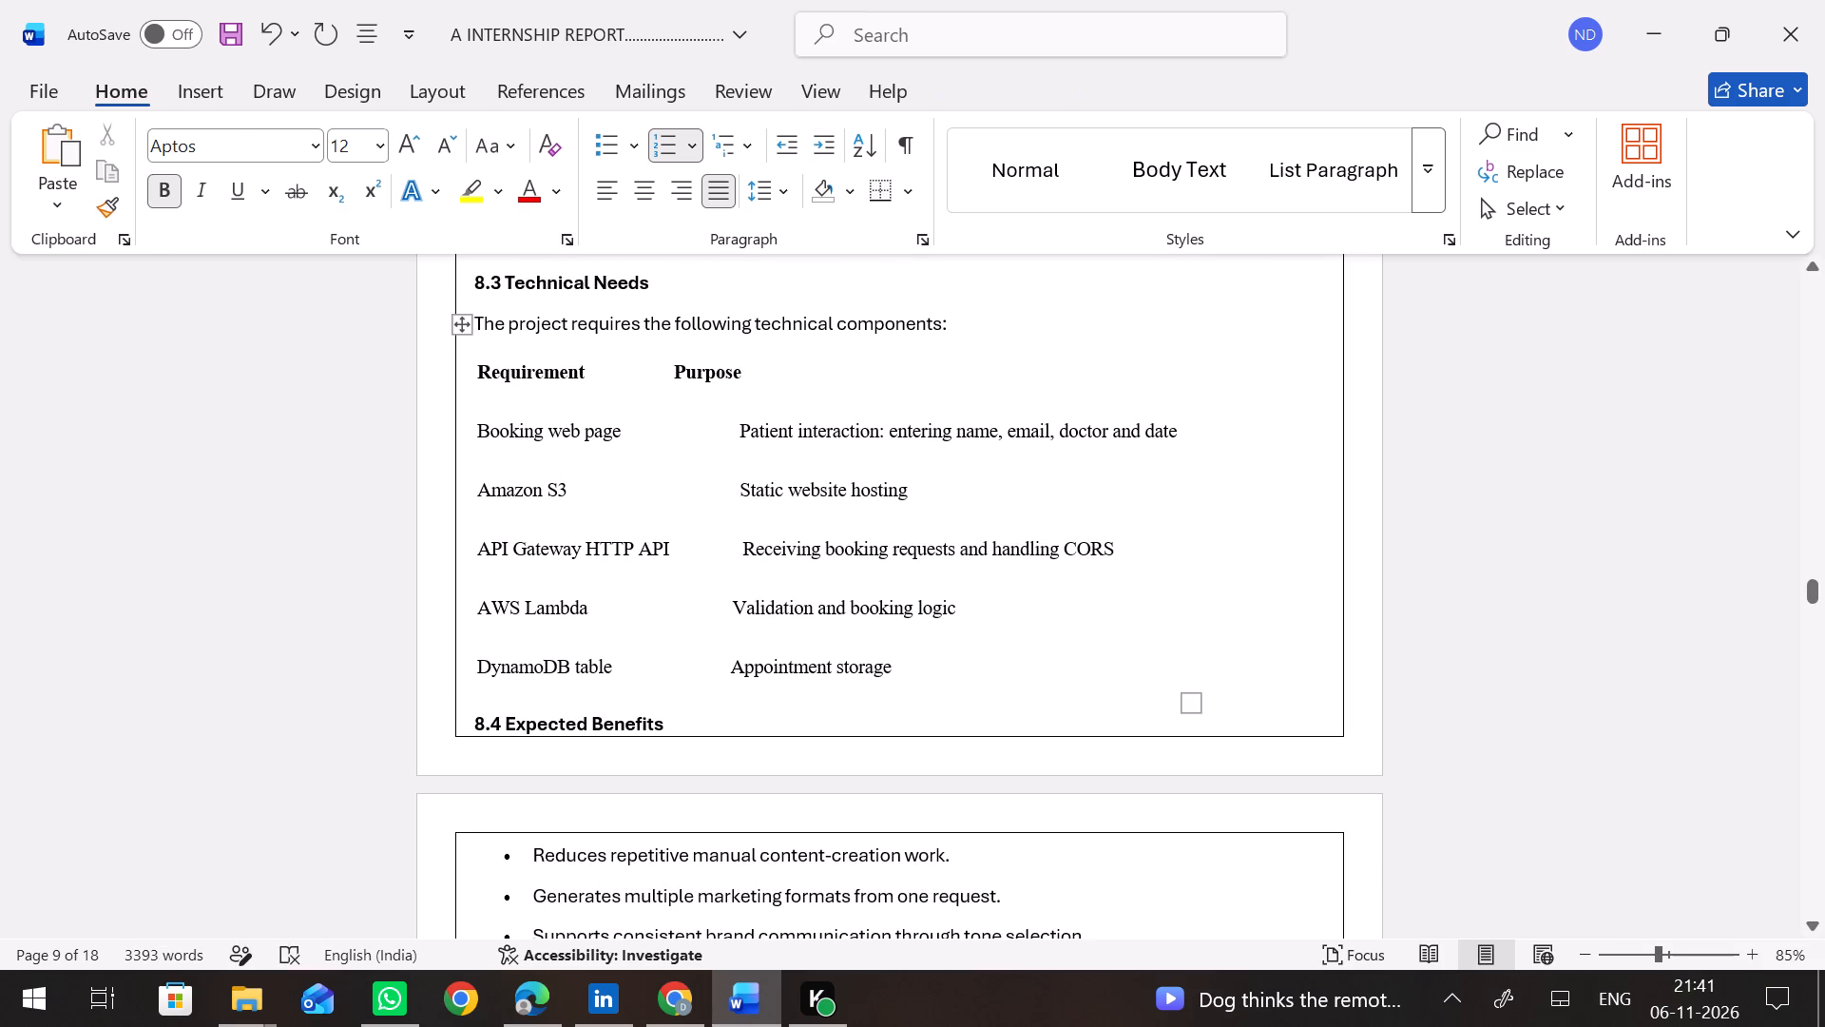
key("Return")
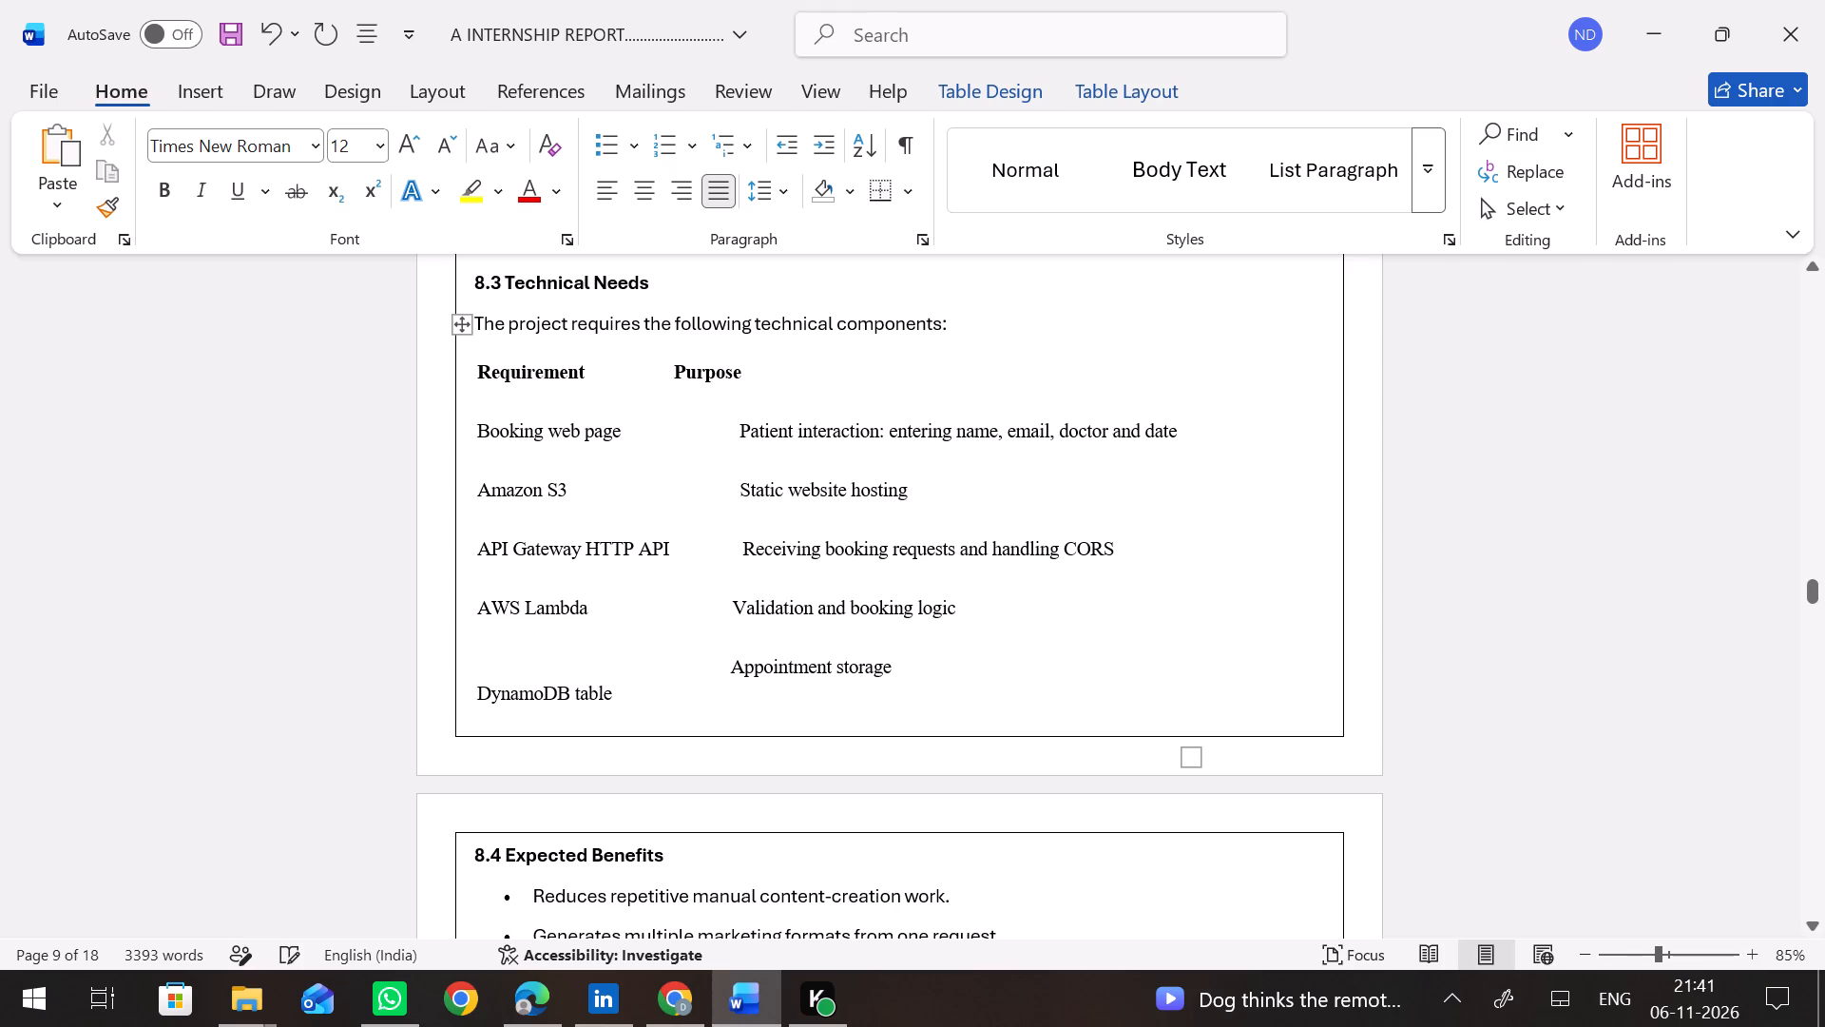
Remove the line break before "DynamoDB table" in the last row of the Technical Needs table.
left_click(502, 658)
key("BackSpace")
key("ctrl+z")
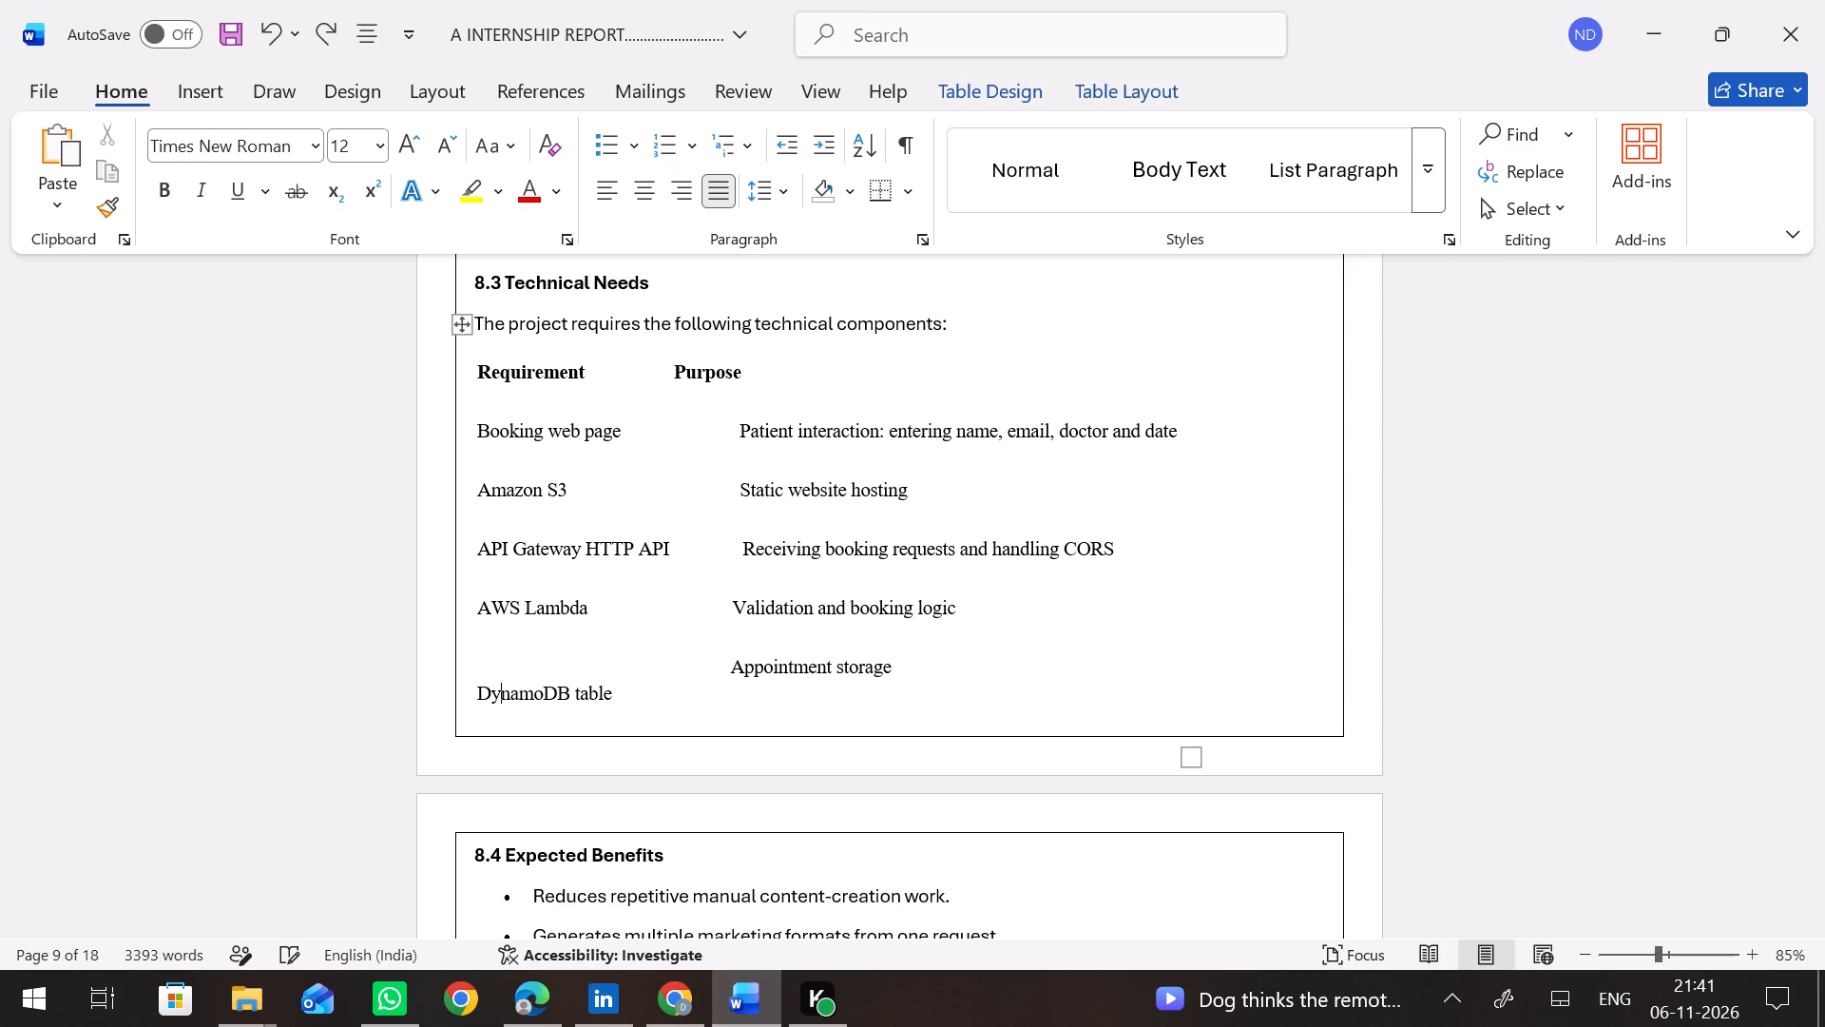
key("Up")
left_click(499, 655)
left_click(473, 694)
key("BackSpace")
key("BackSpace")
key("BackSpace")
key("ctrl+z")
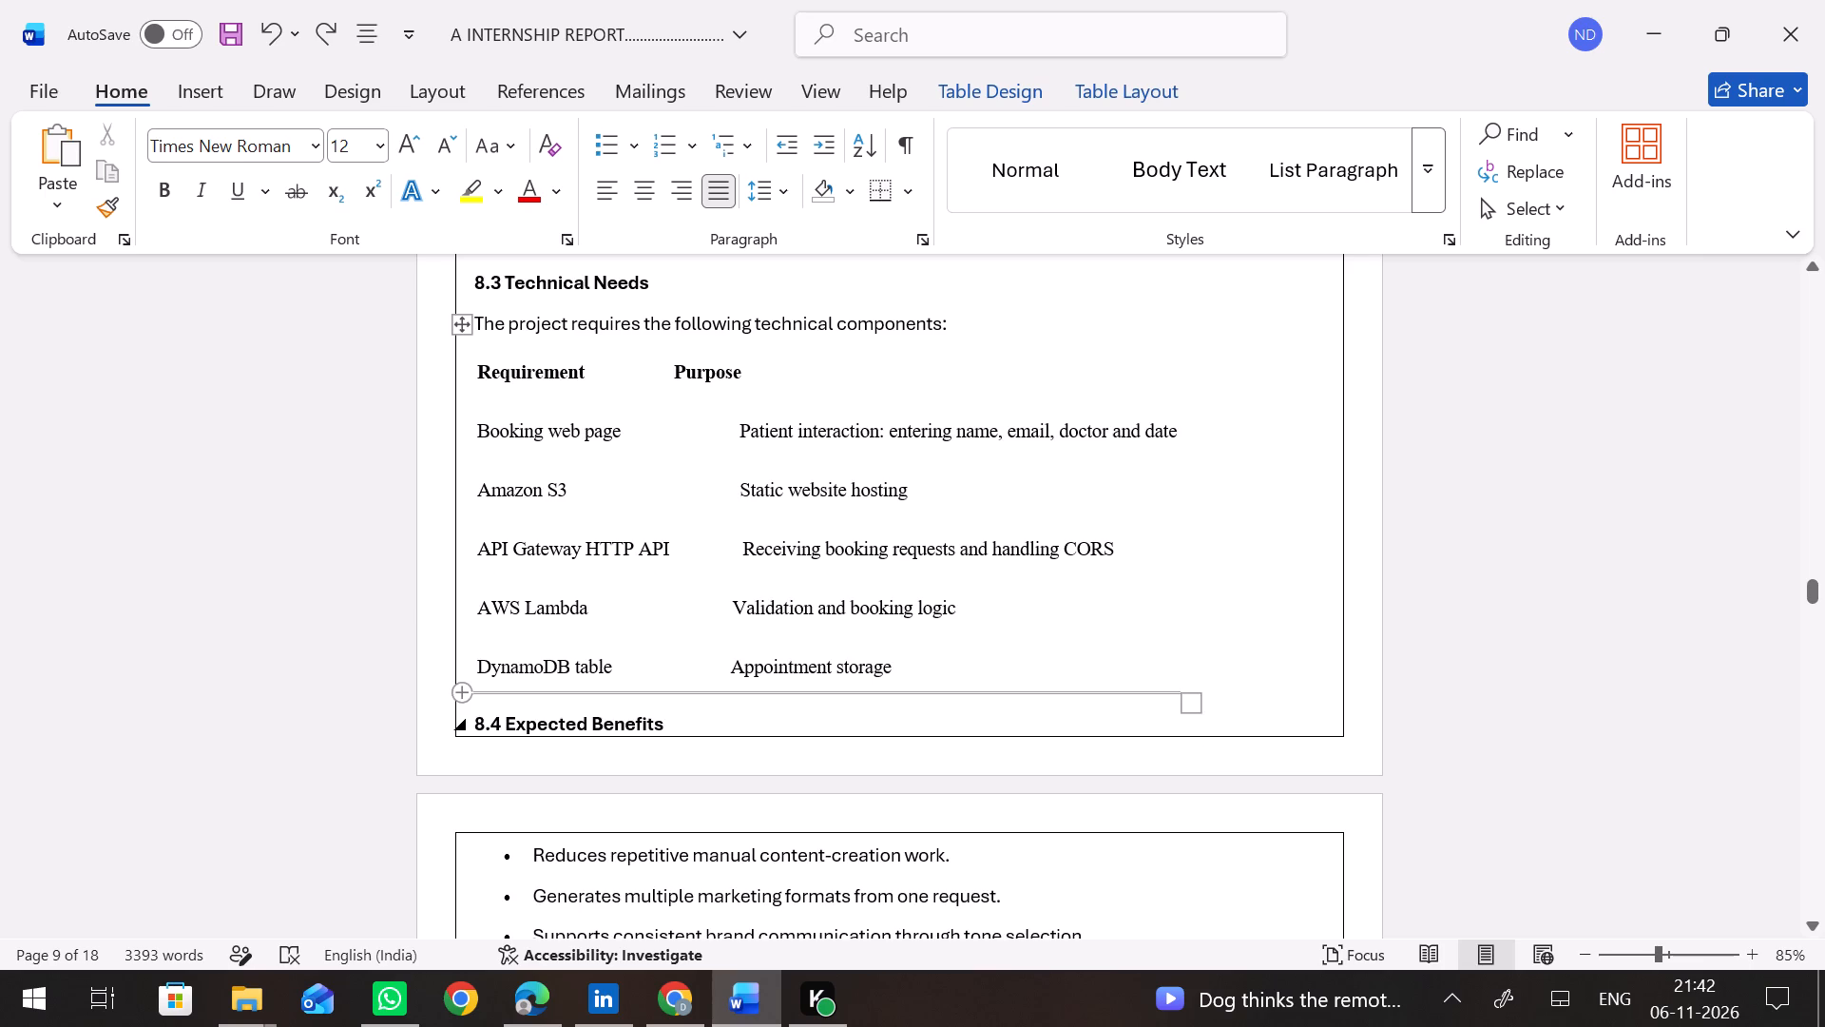
Insert a paragraph break before the 8.4 Expected Benefits heading to move its text onto the following page.
left_click(478, 719)
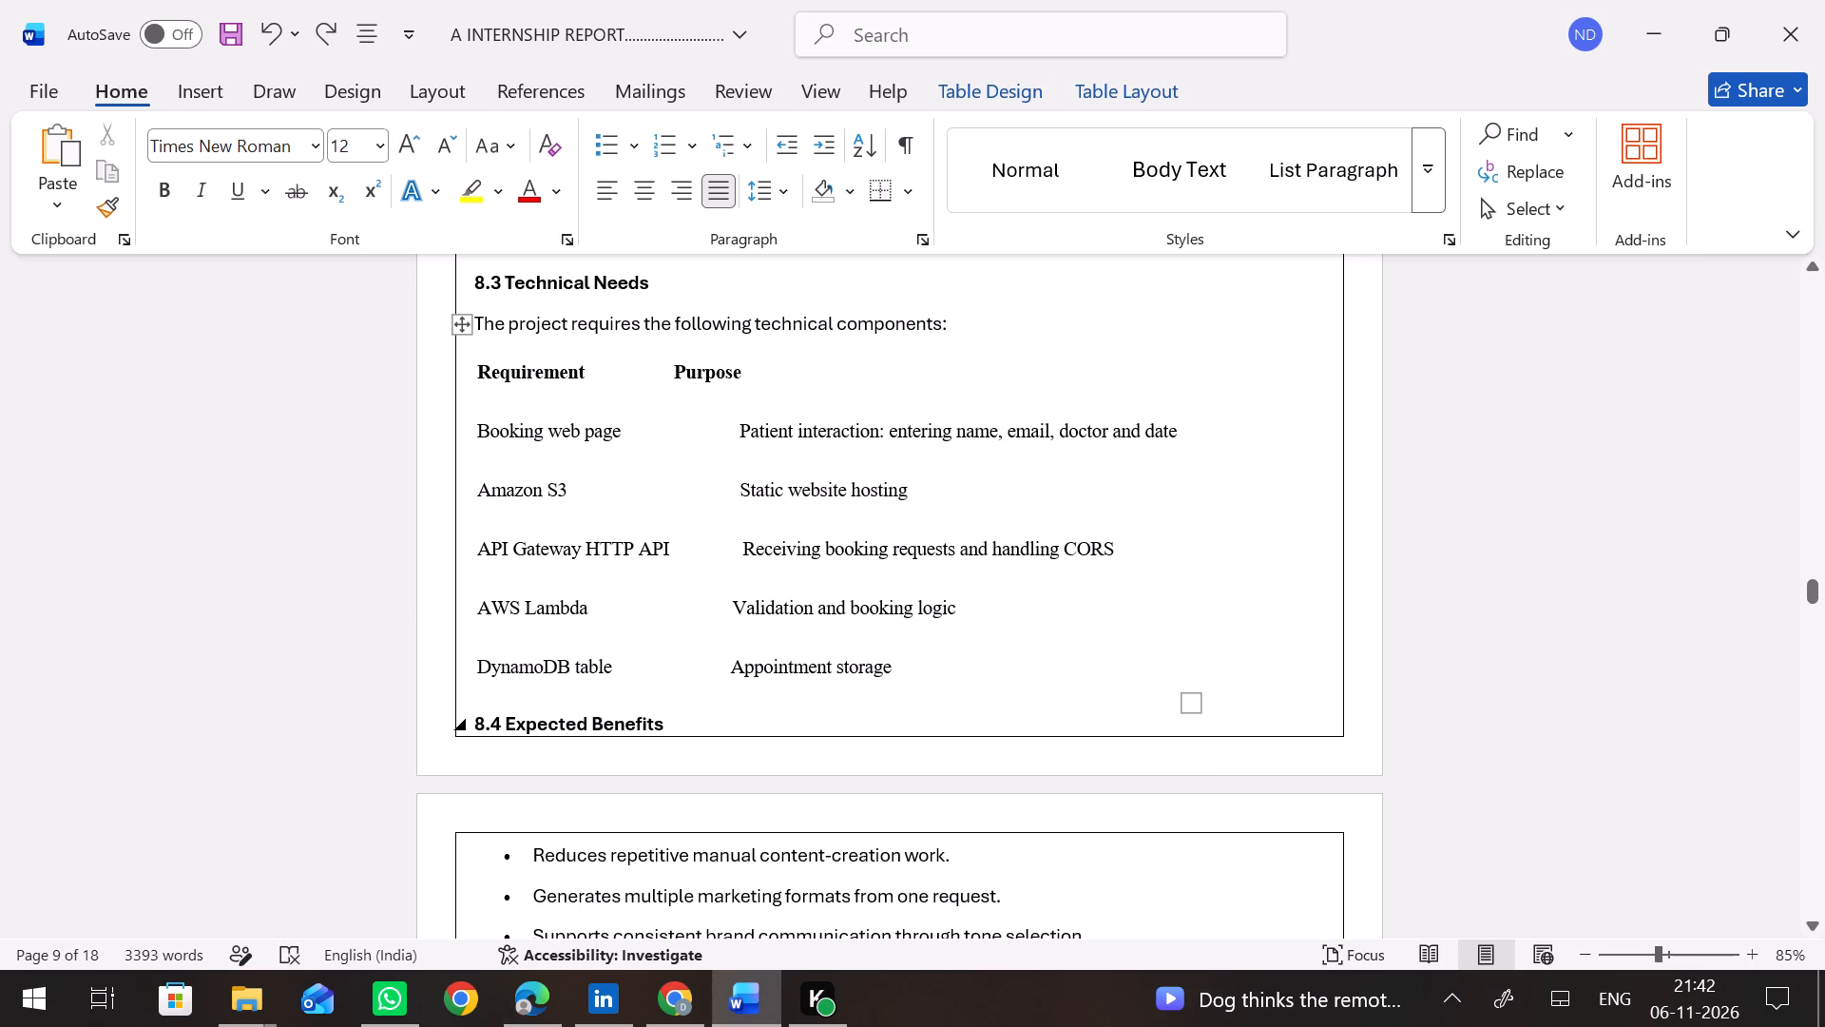
key("Return")
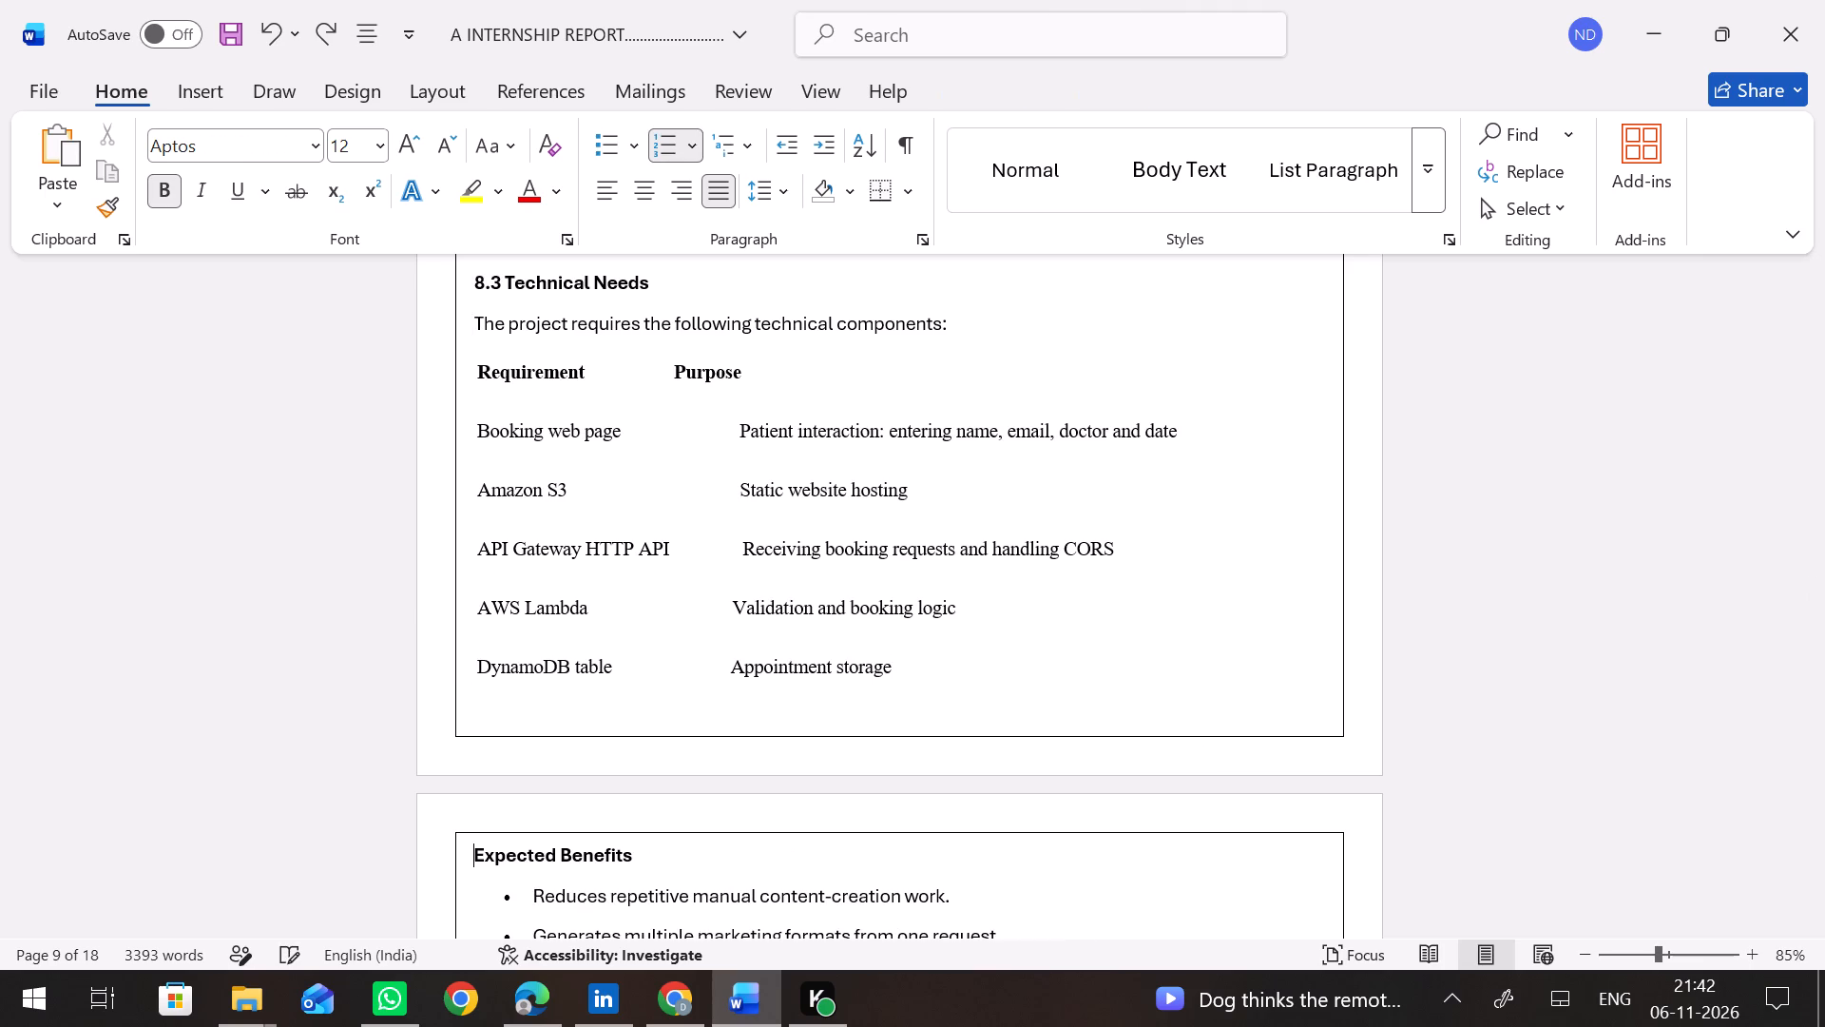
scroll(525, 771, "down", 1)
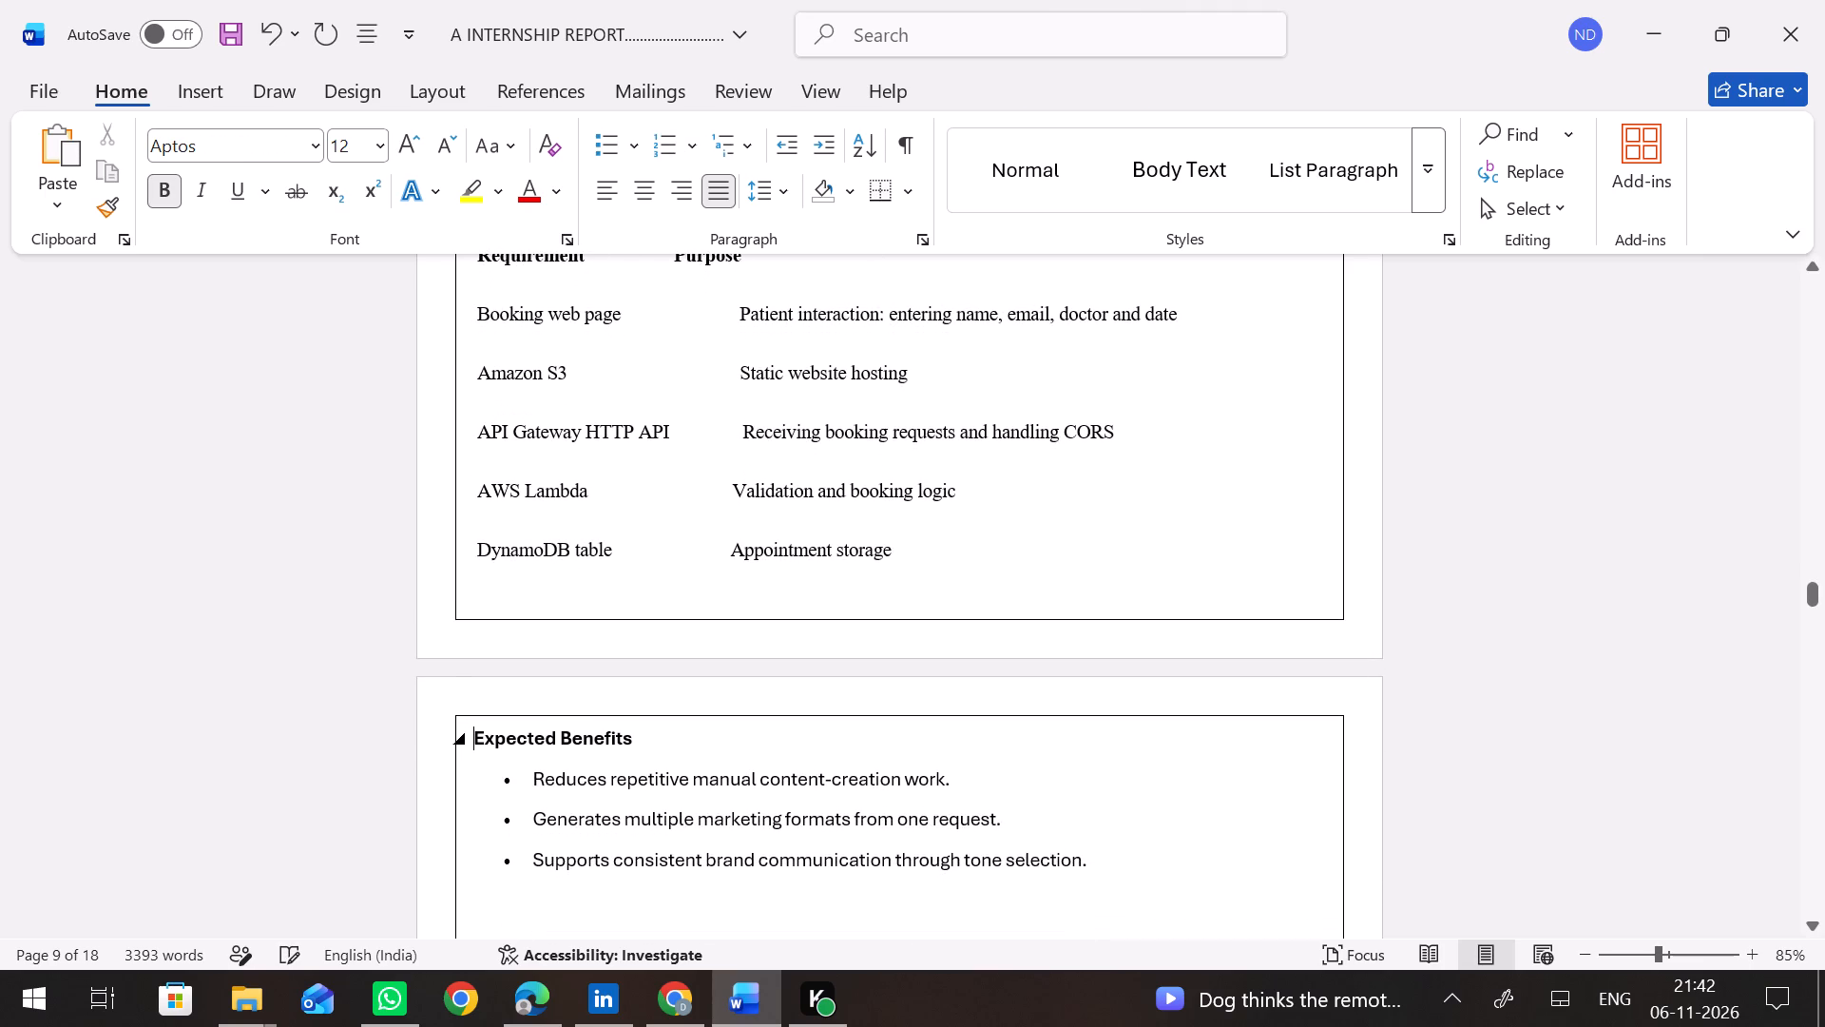
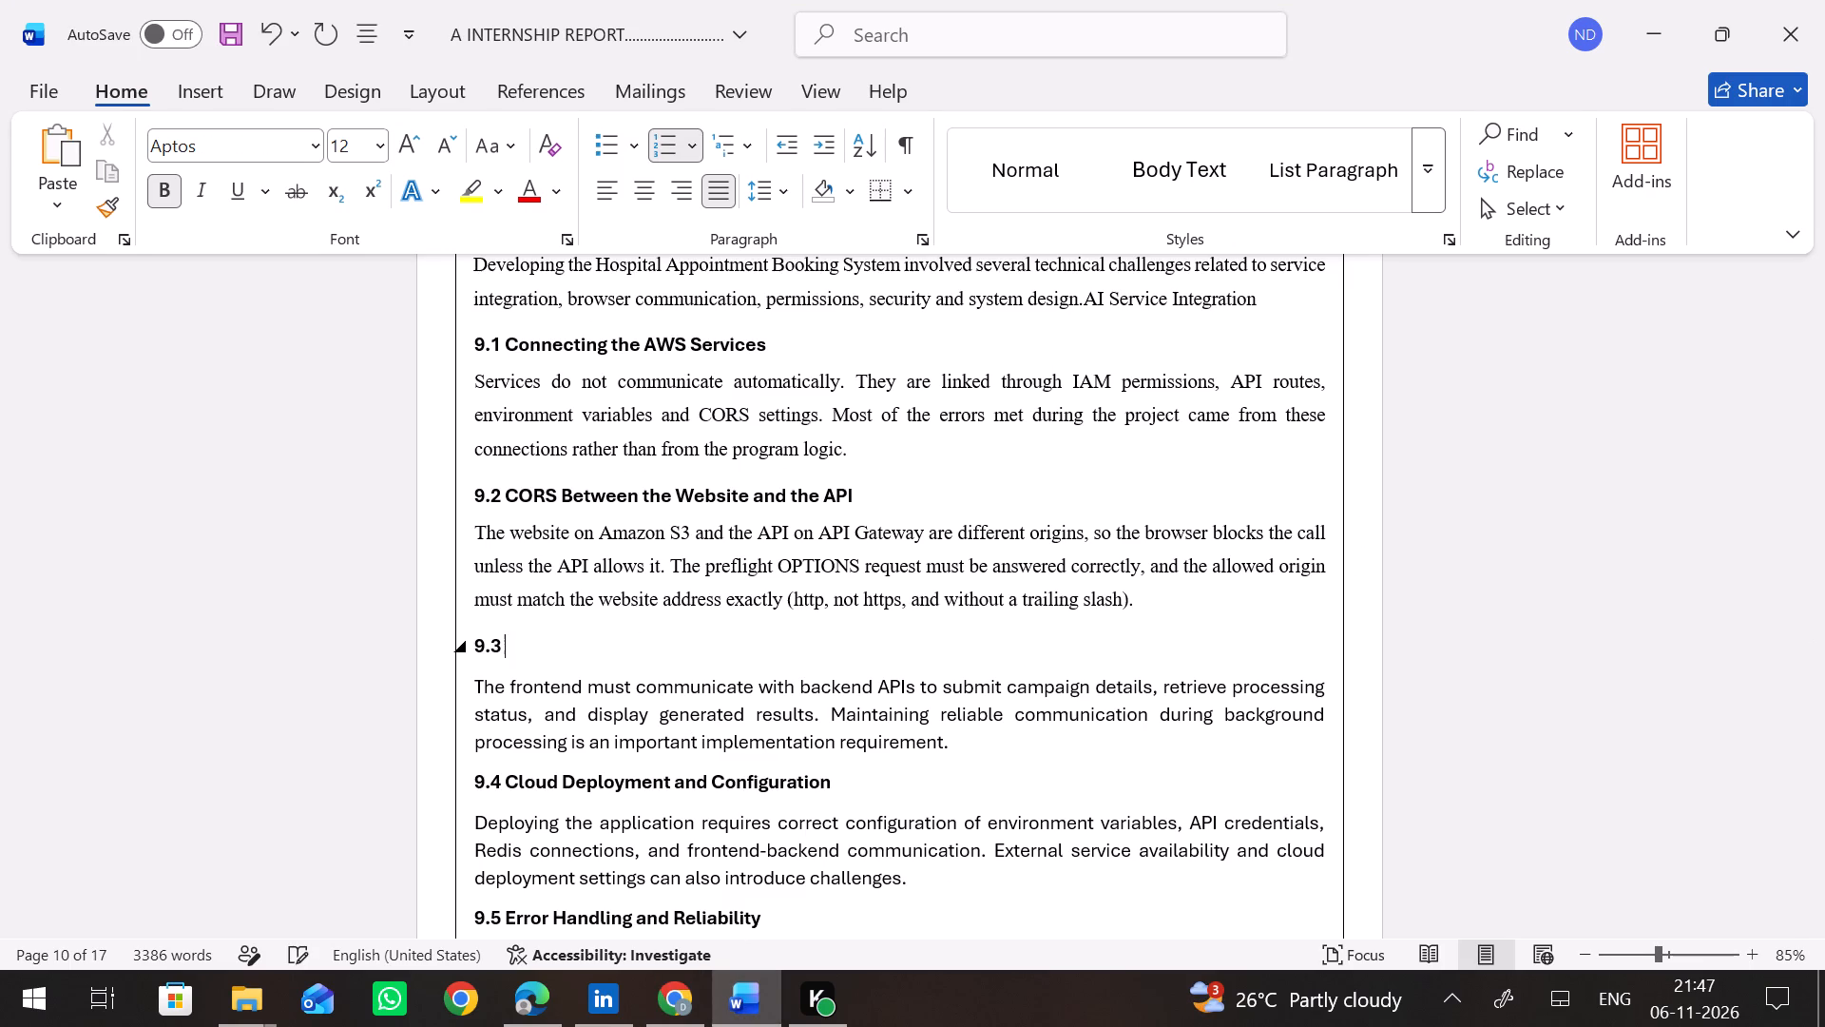
key("super+v")
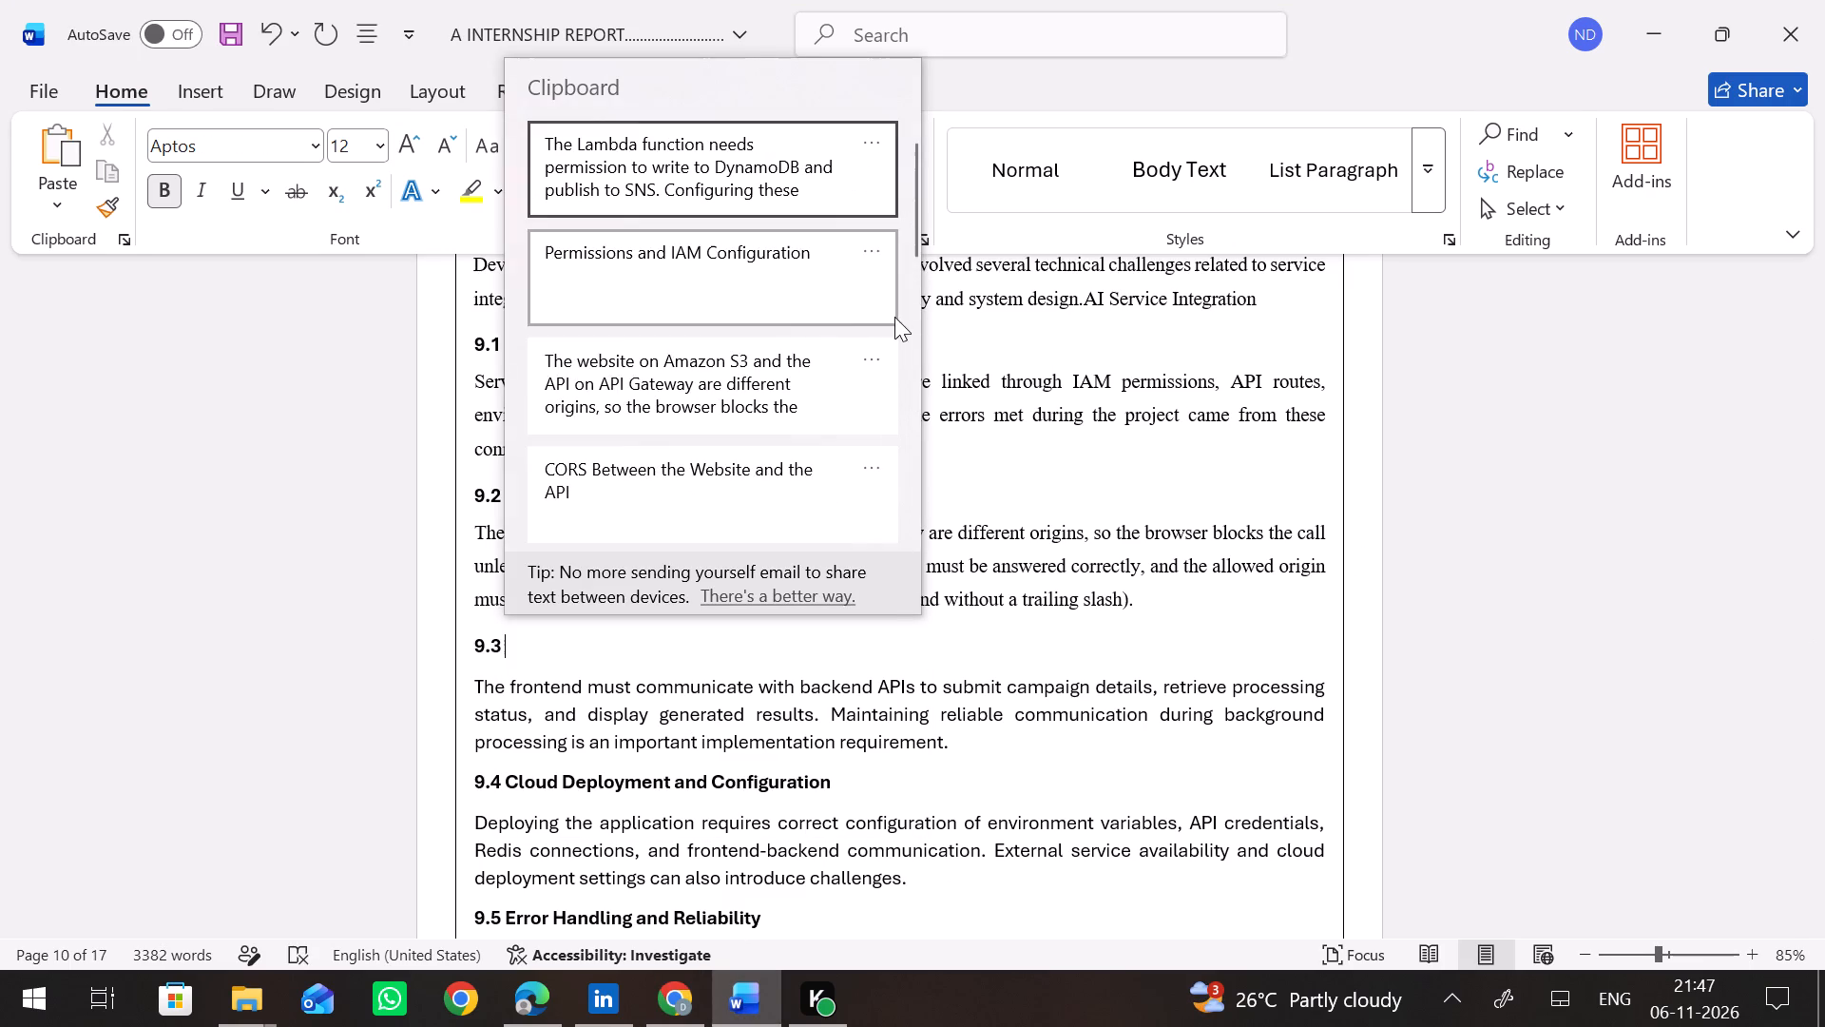
left_click(838, 326)
left_click(828, 277)
key("ctrl+v")
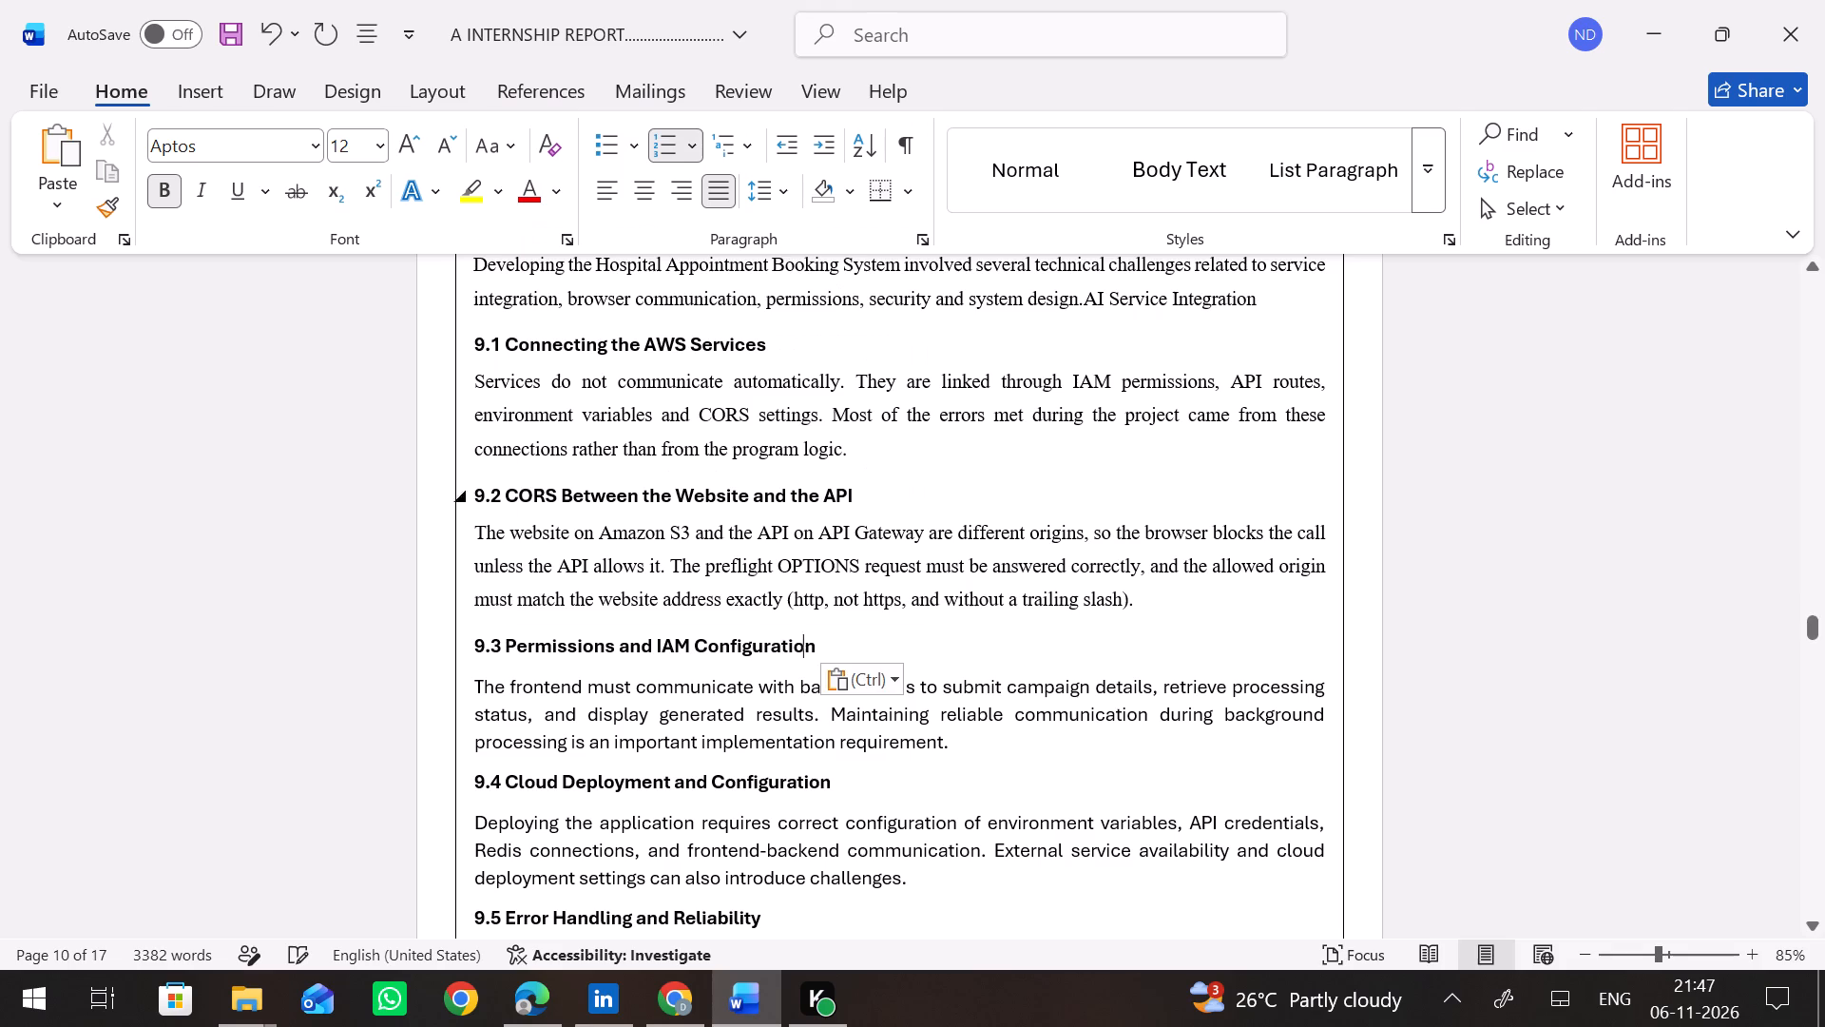
Delete the old paragraph about frontend and backend API communication below the 9.3 heading.
scroll(859, 629, "down", 1)
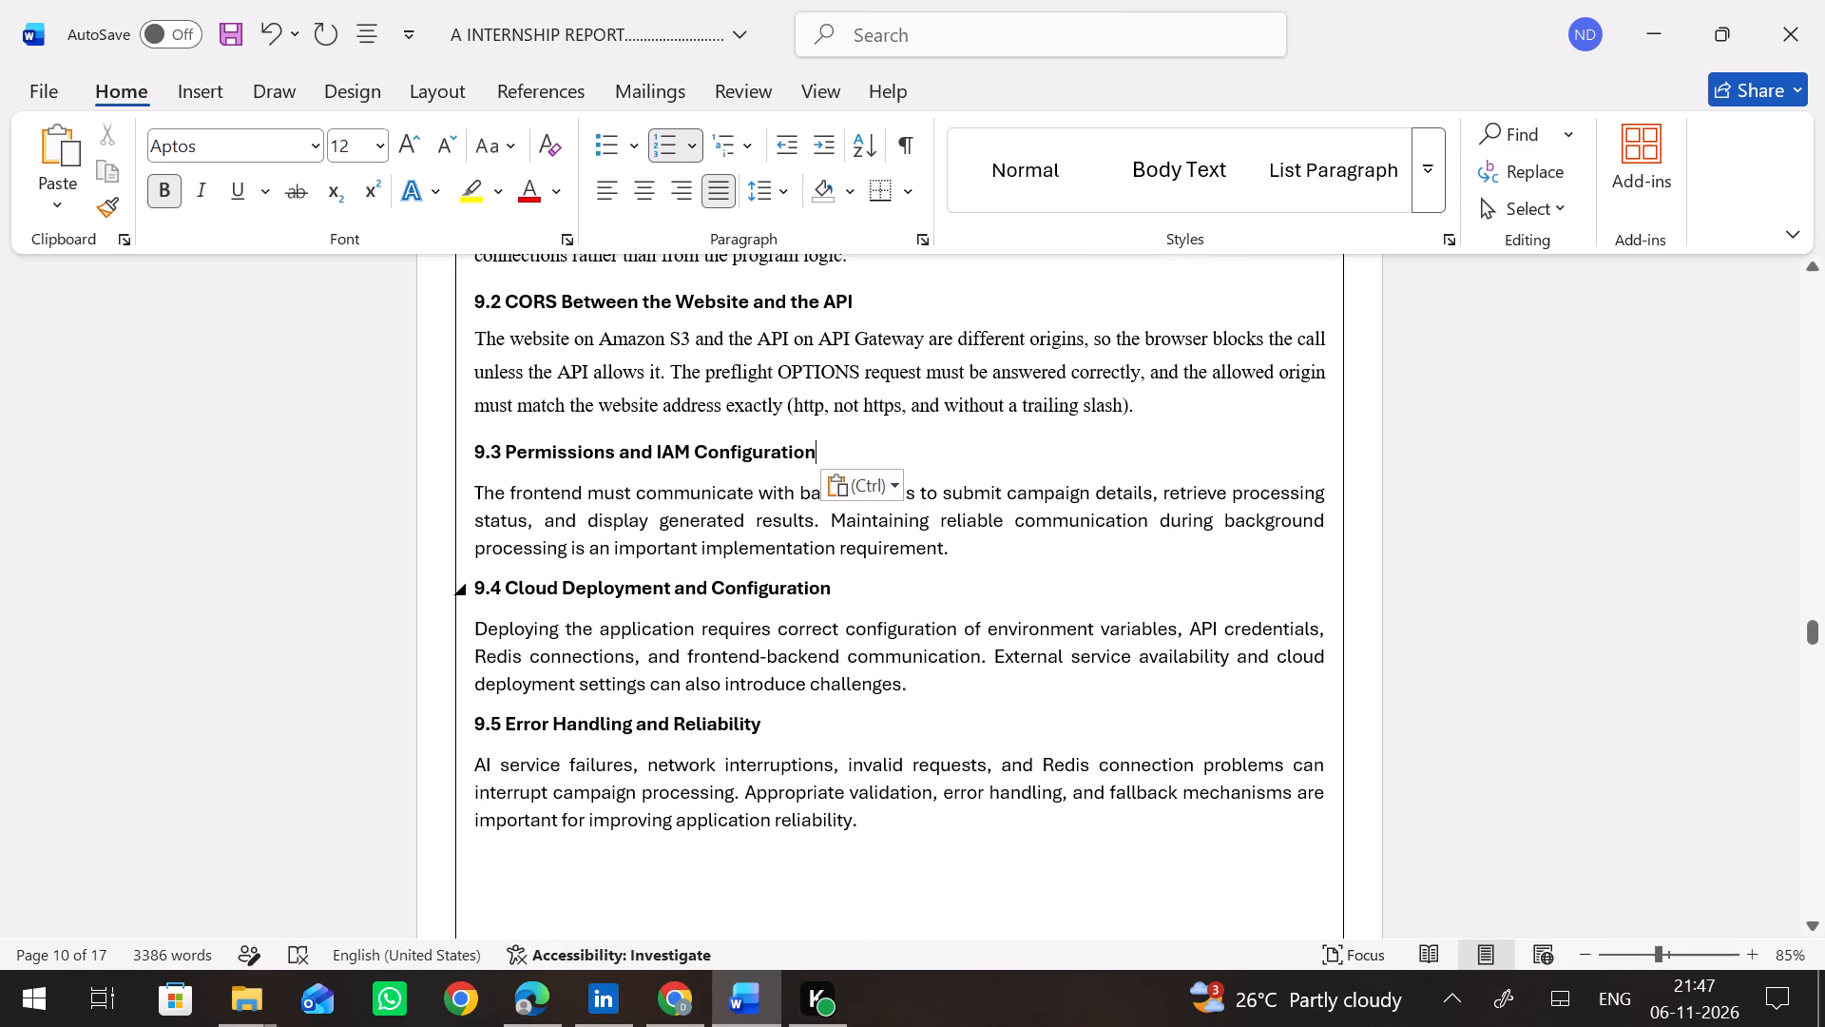
left_click(951, 564)
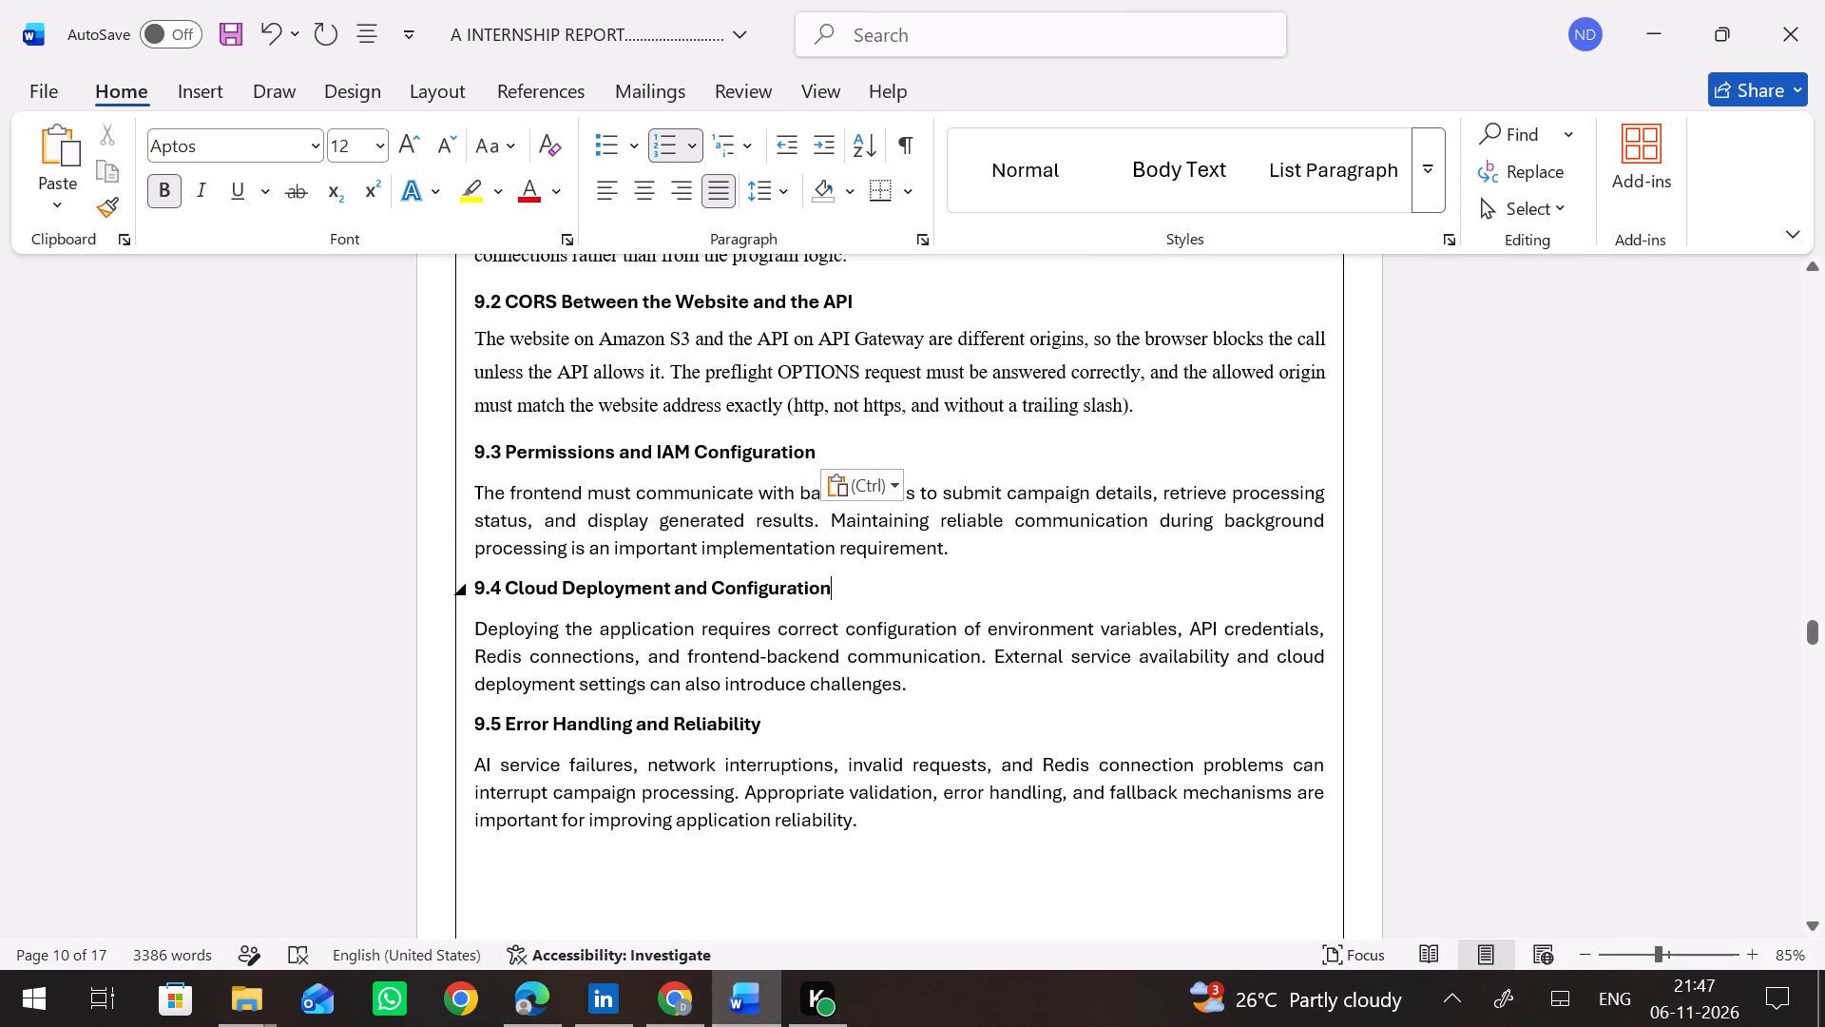
left_click(949, 542)
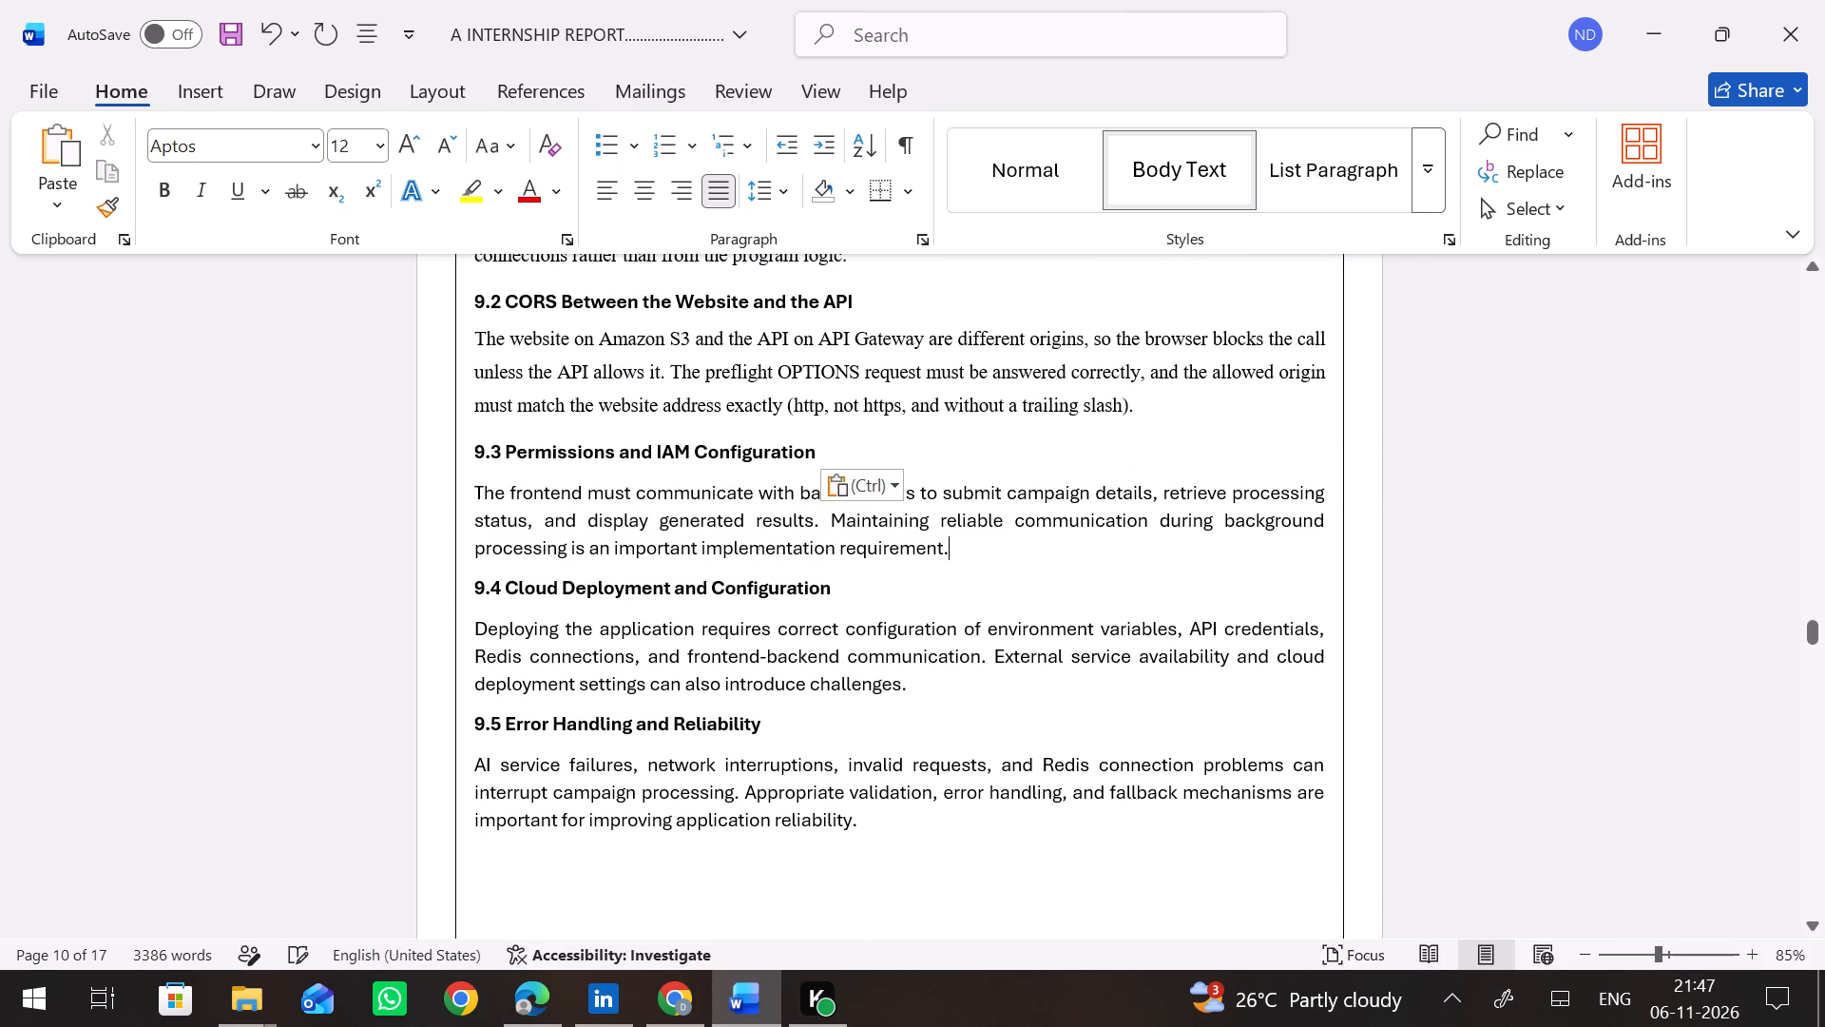
left_click_drag(949, 542, 497, 497)
key("BackSpace")
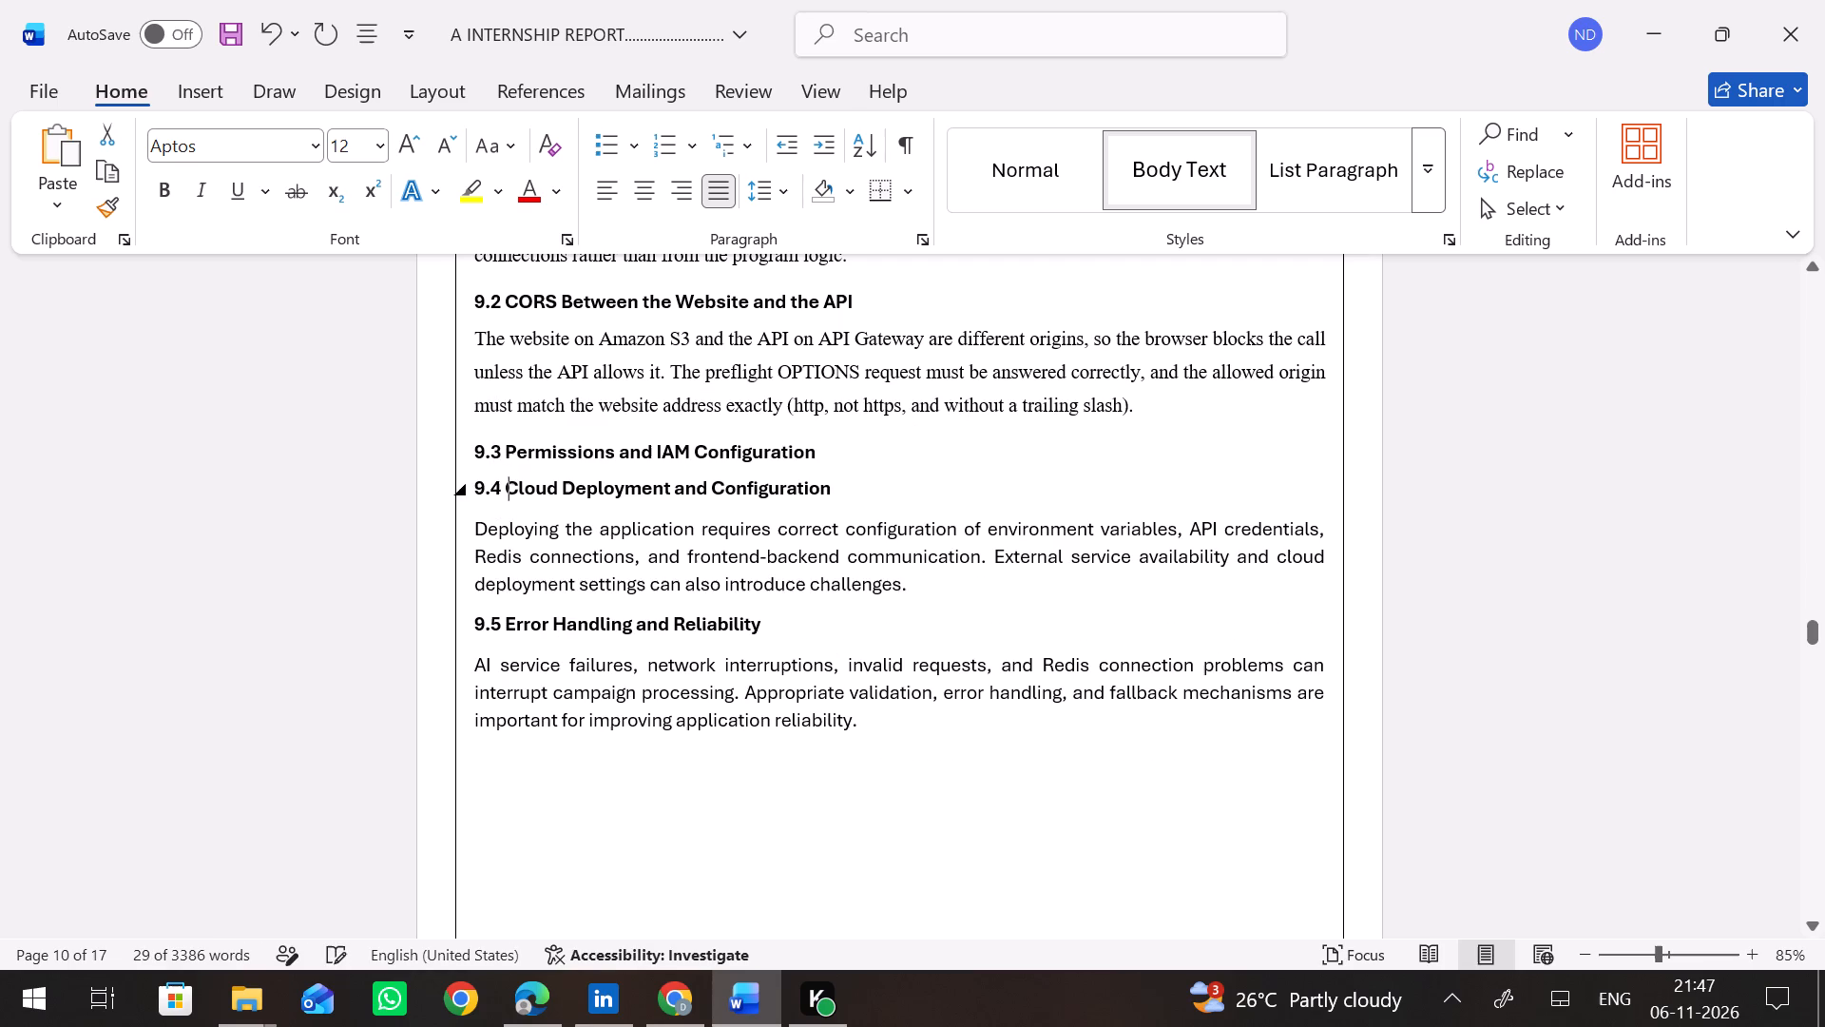
Insert the copied paragraph beginning "The Lambda function needs permission" on an unnumbered line below the 9.3 heading, using the clipboard history.
left_click(854, 452)
key("Return")
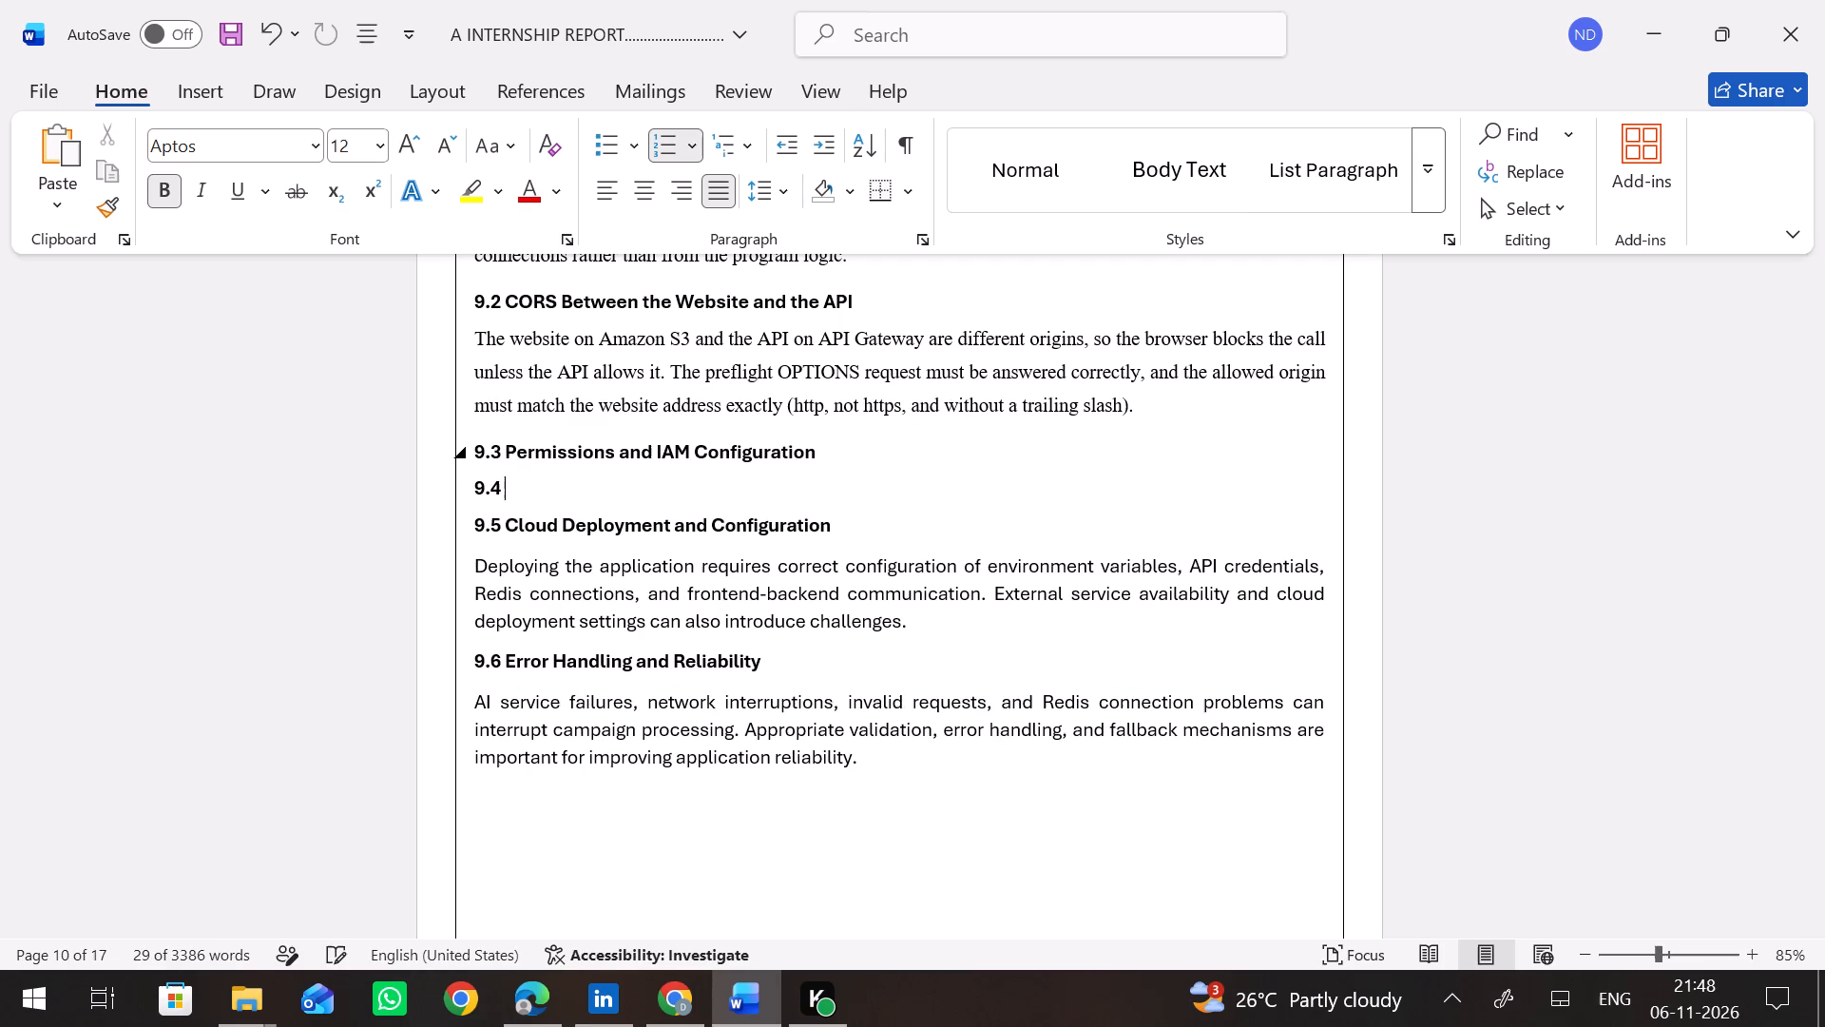
key("BackSpace")
key("super+v")
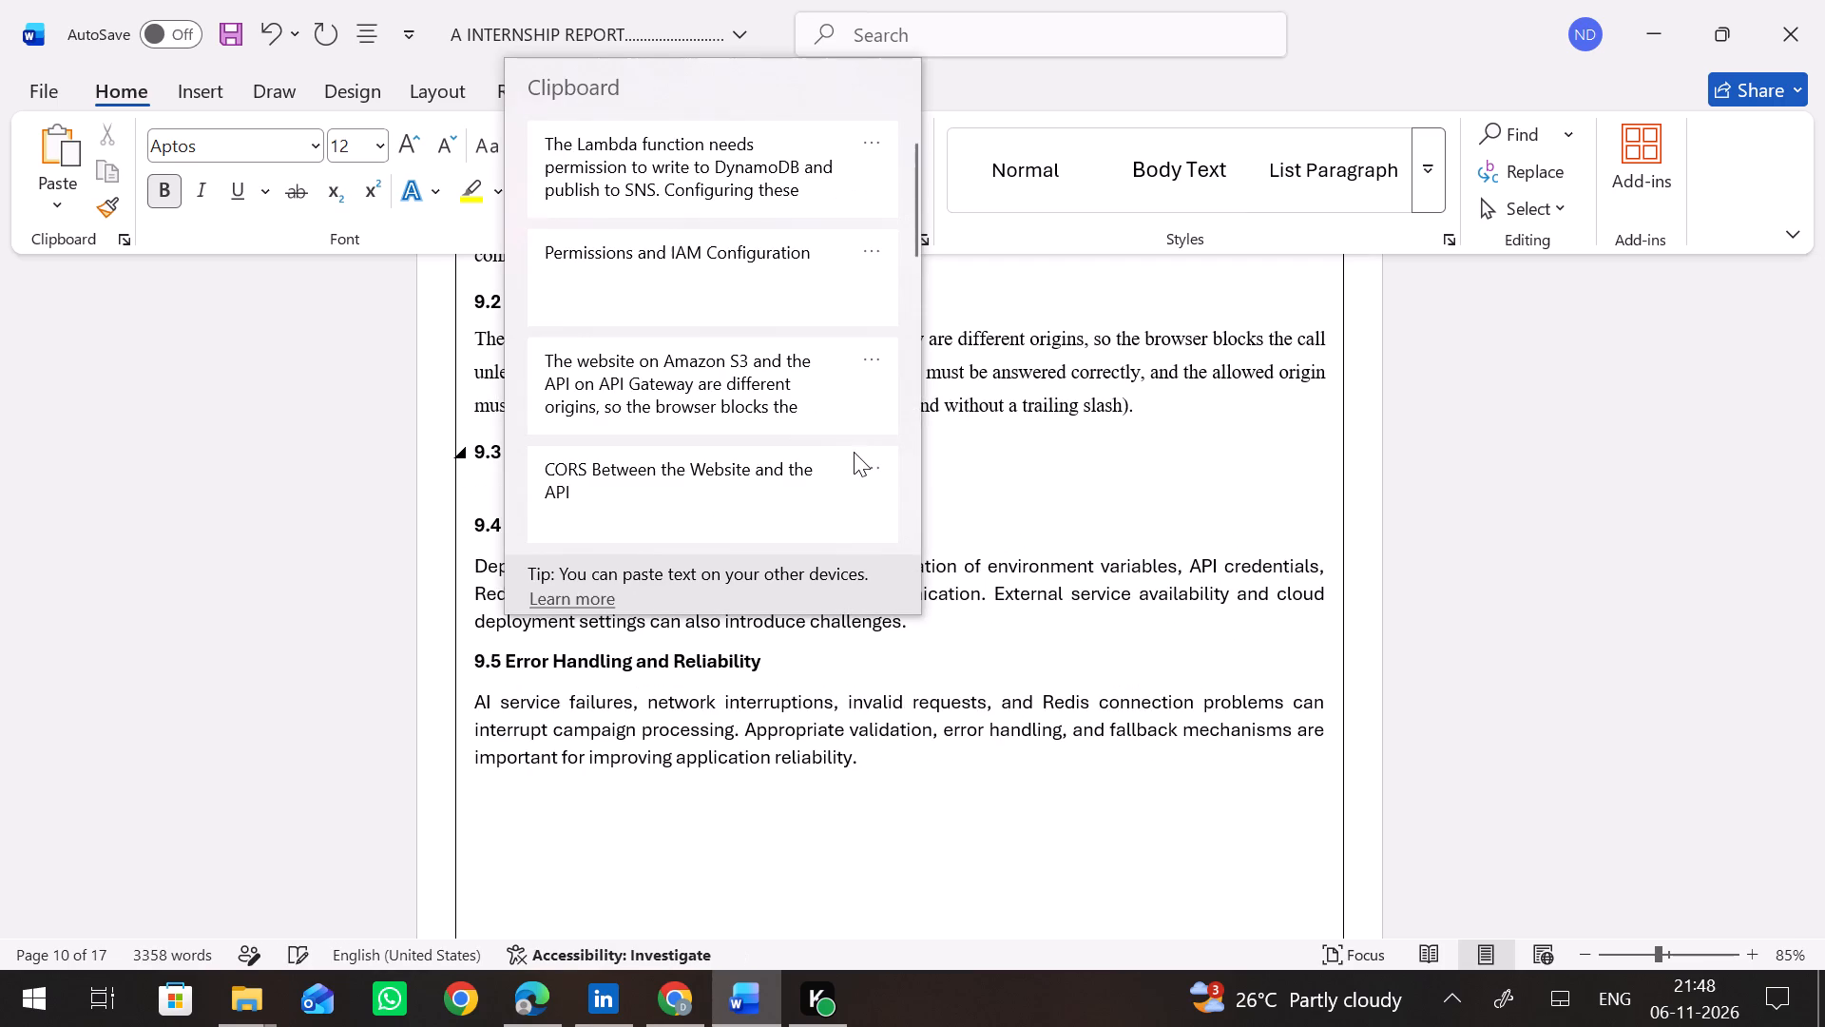
left_click(707, 189)
key("ctrl+v")
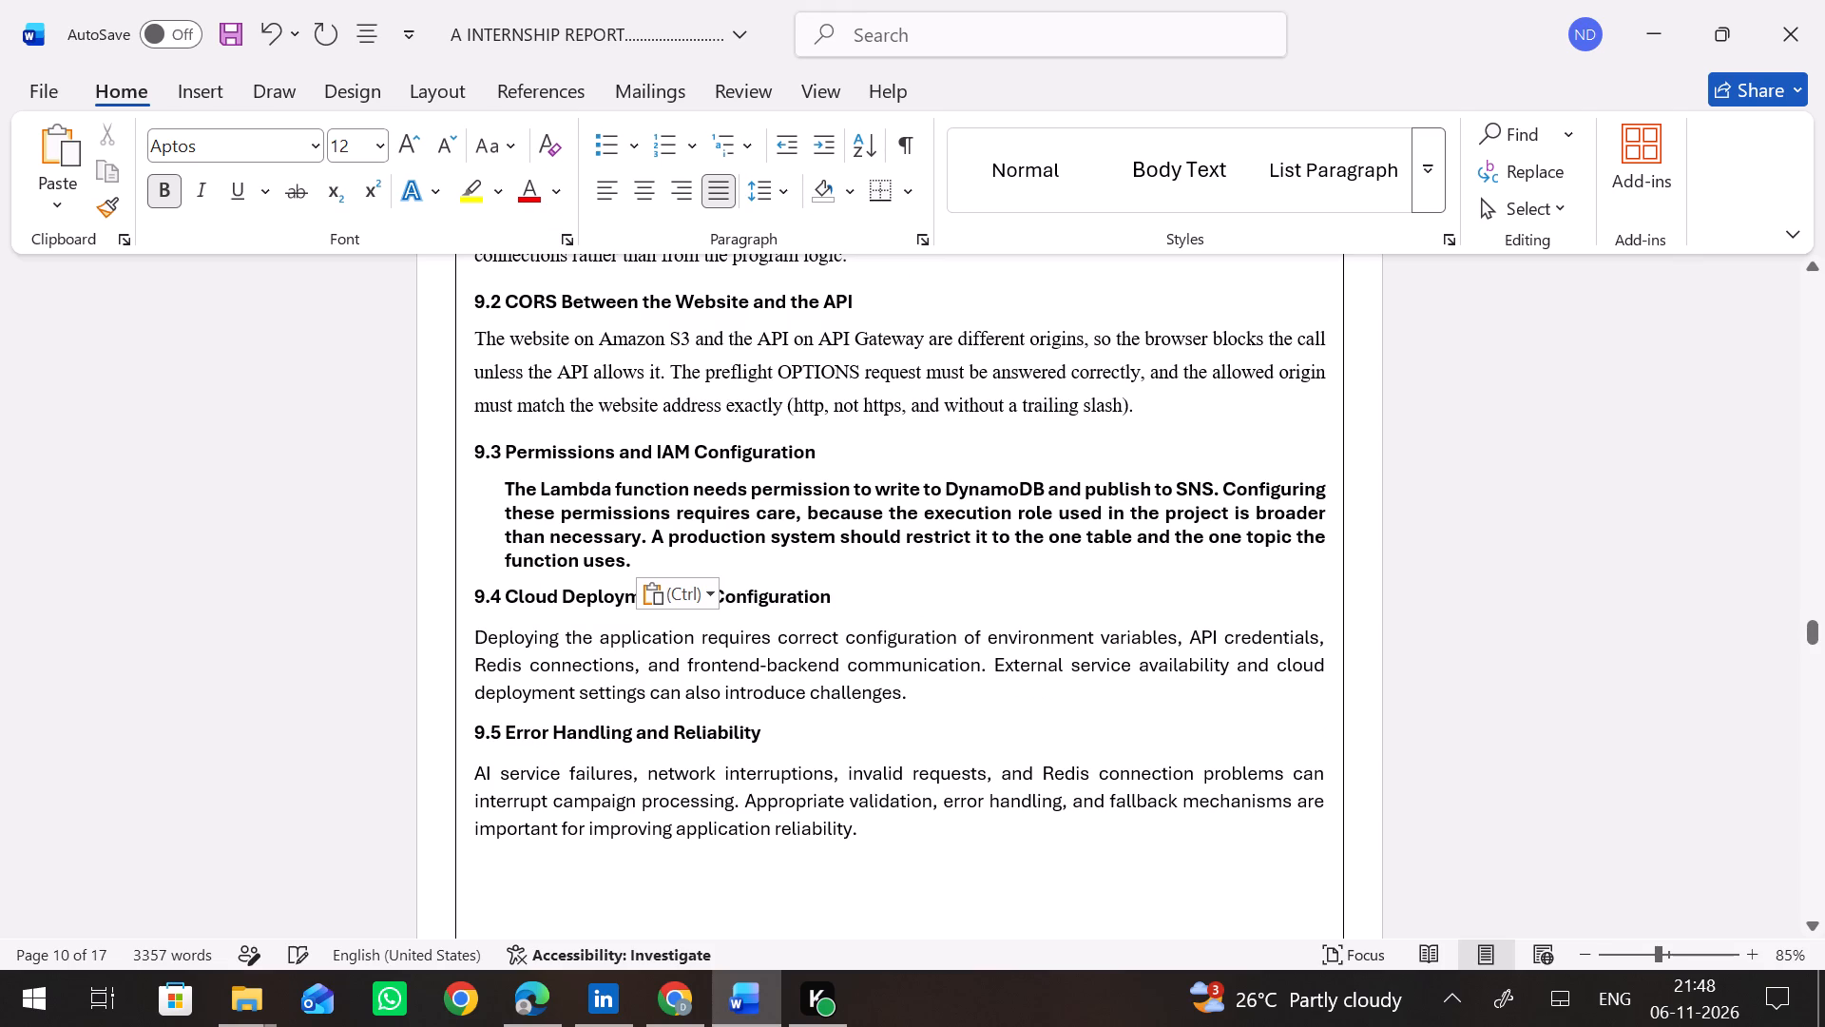
Format the new 9.3 paragraph as non-bold Times New Roman with 1.5 line spacing, keeping it indented under the heading text.
left_click_drag(640, 561, 506, 494)
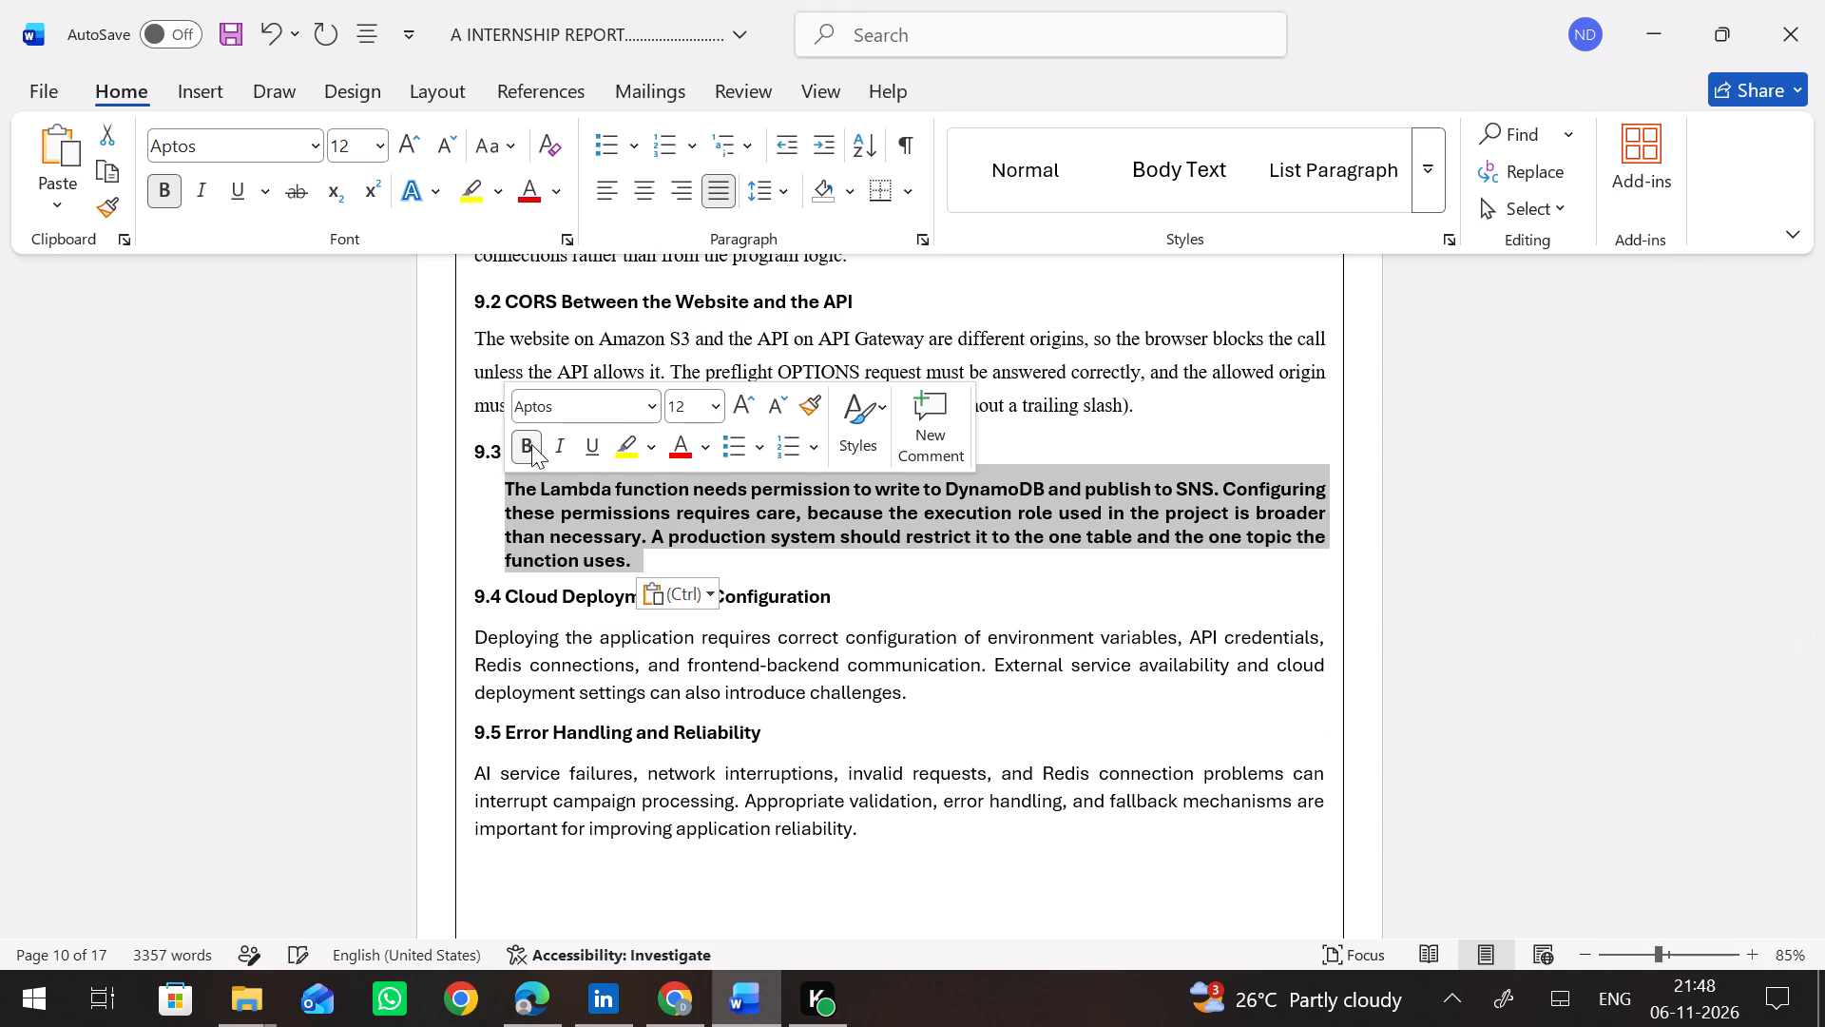
left_click(531, 444)
left_click(582, 404)
type("ti")
key("Return")
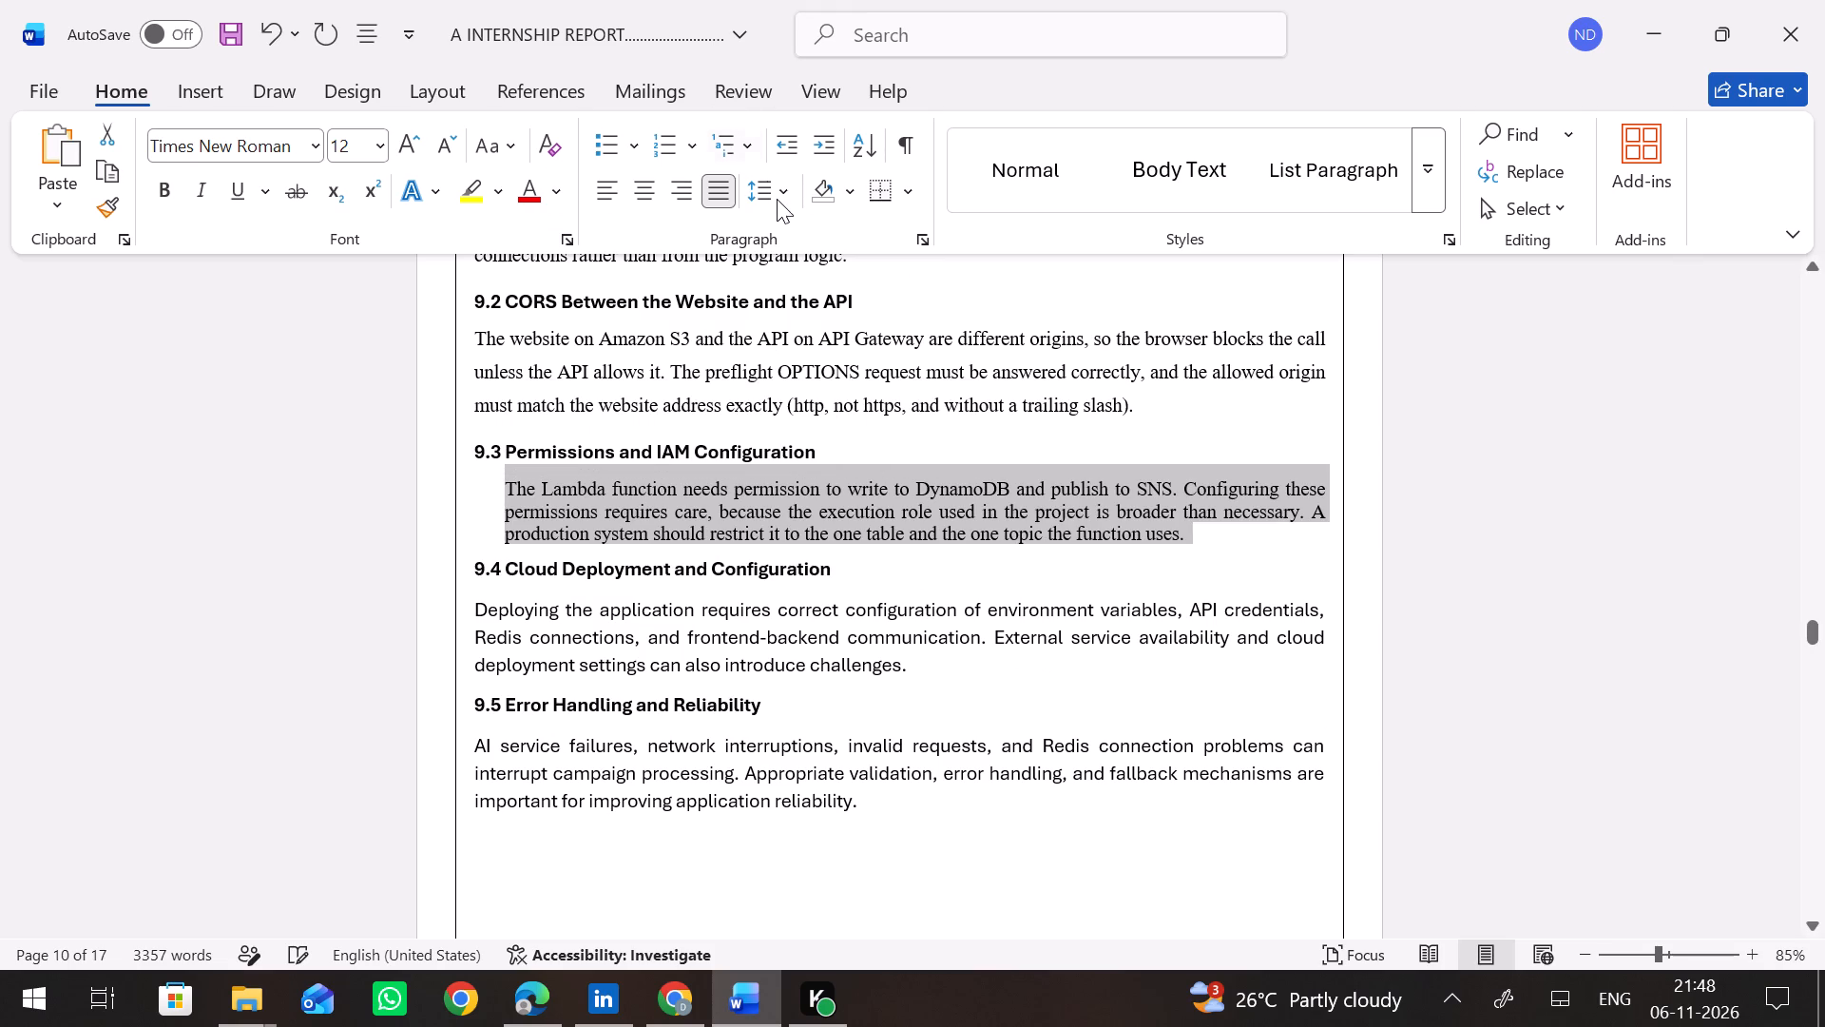
left_click(778, 203)
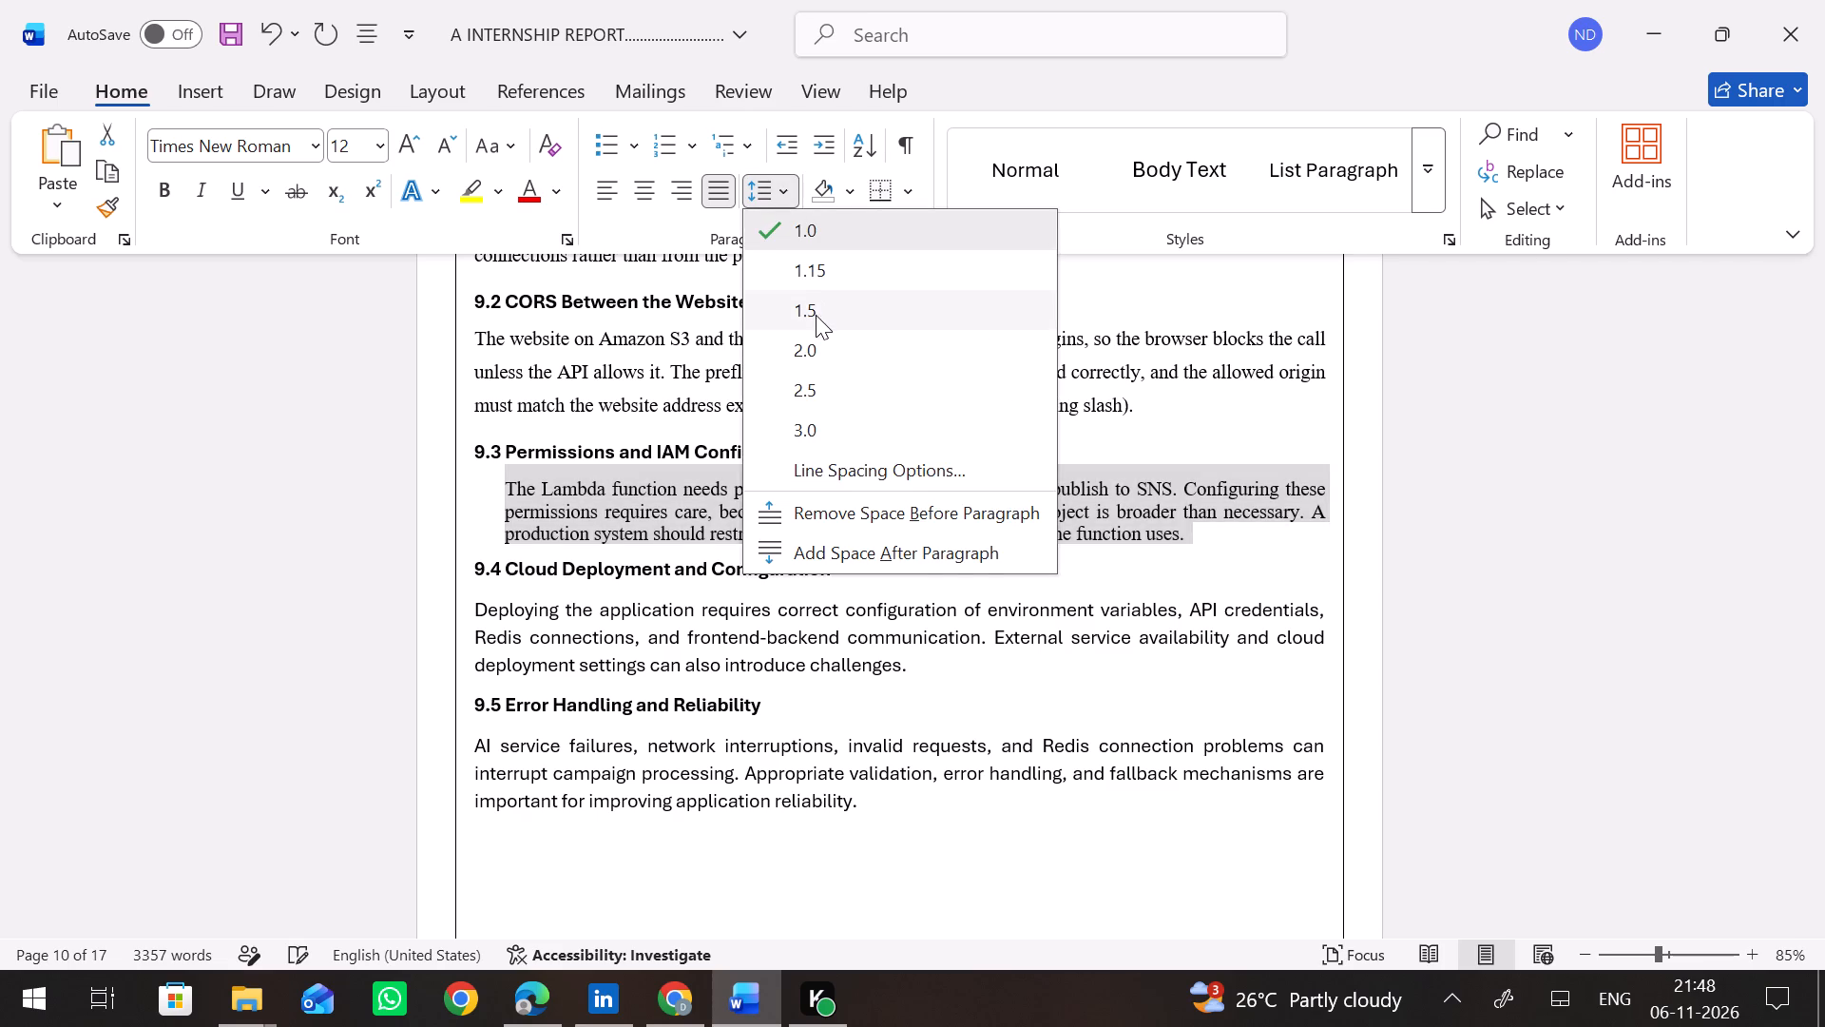
left_click(814, 316)
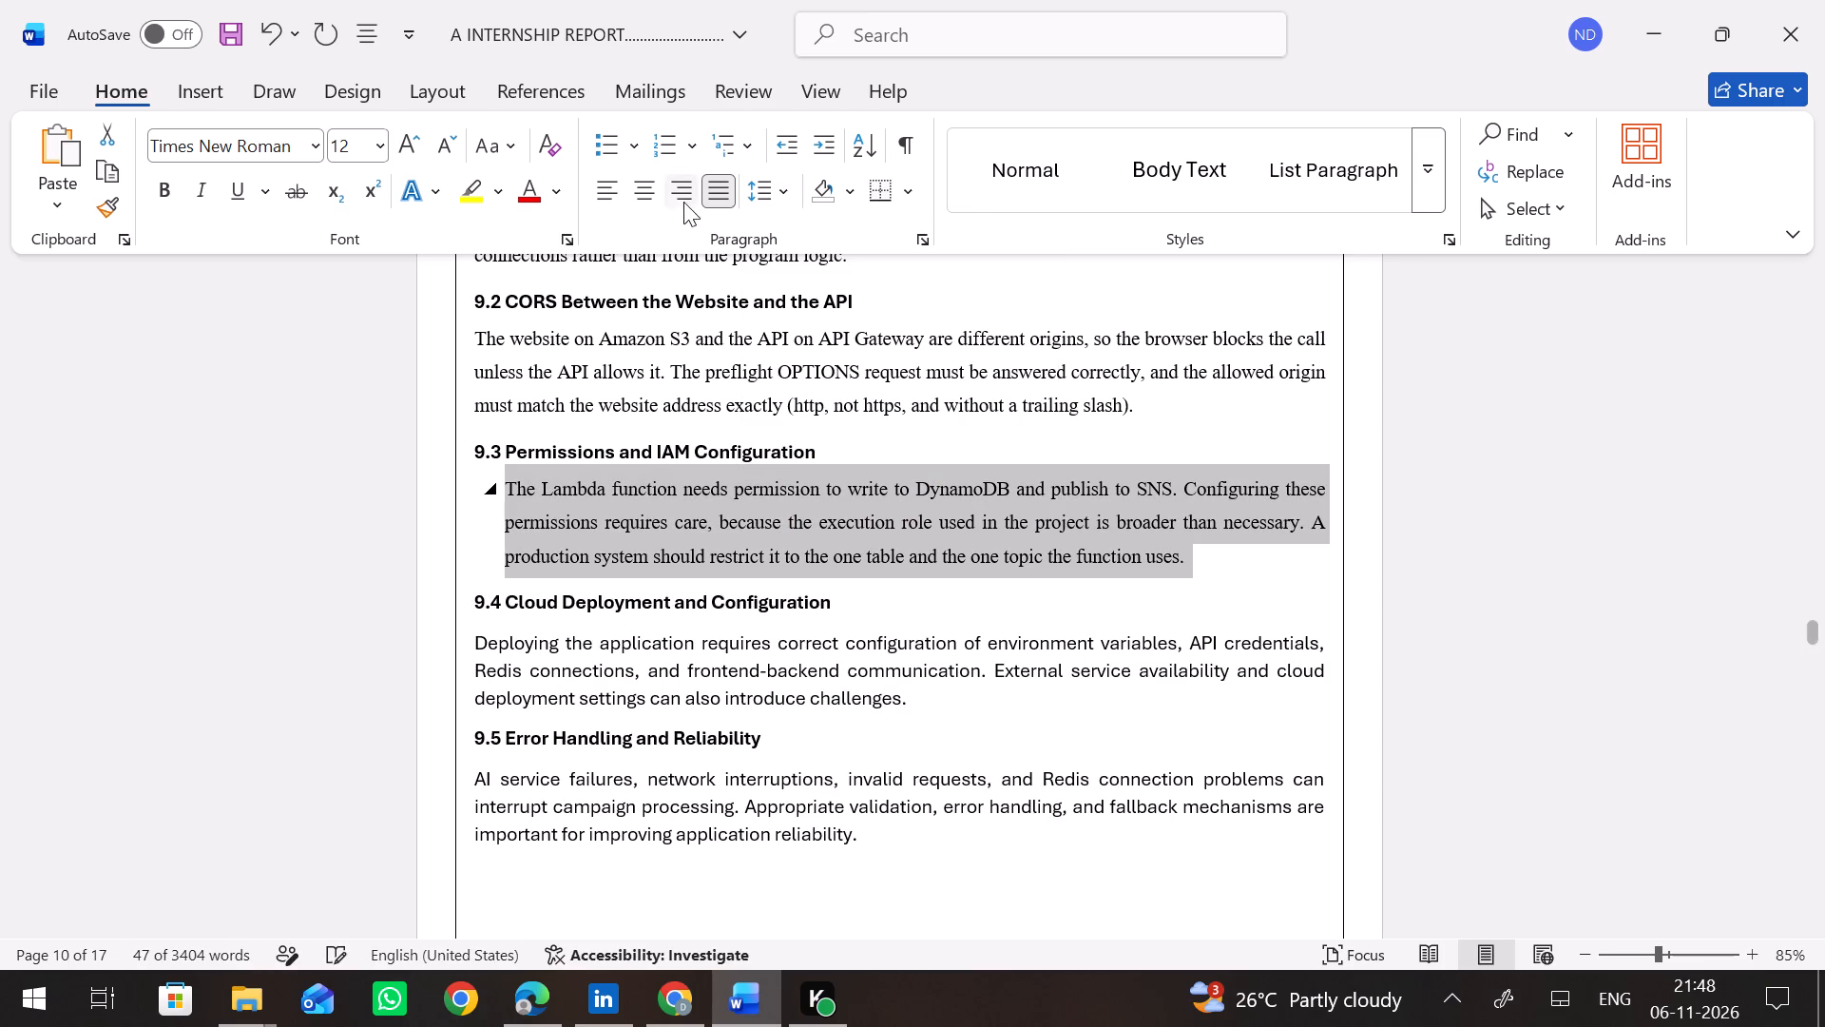
left_click(780, 142)
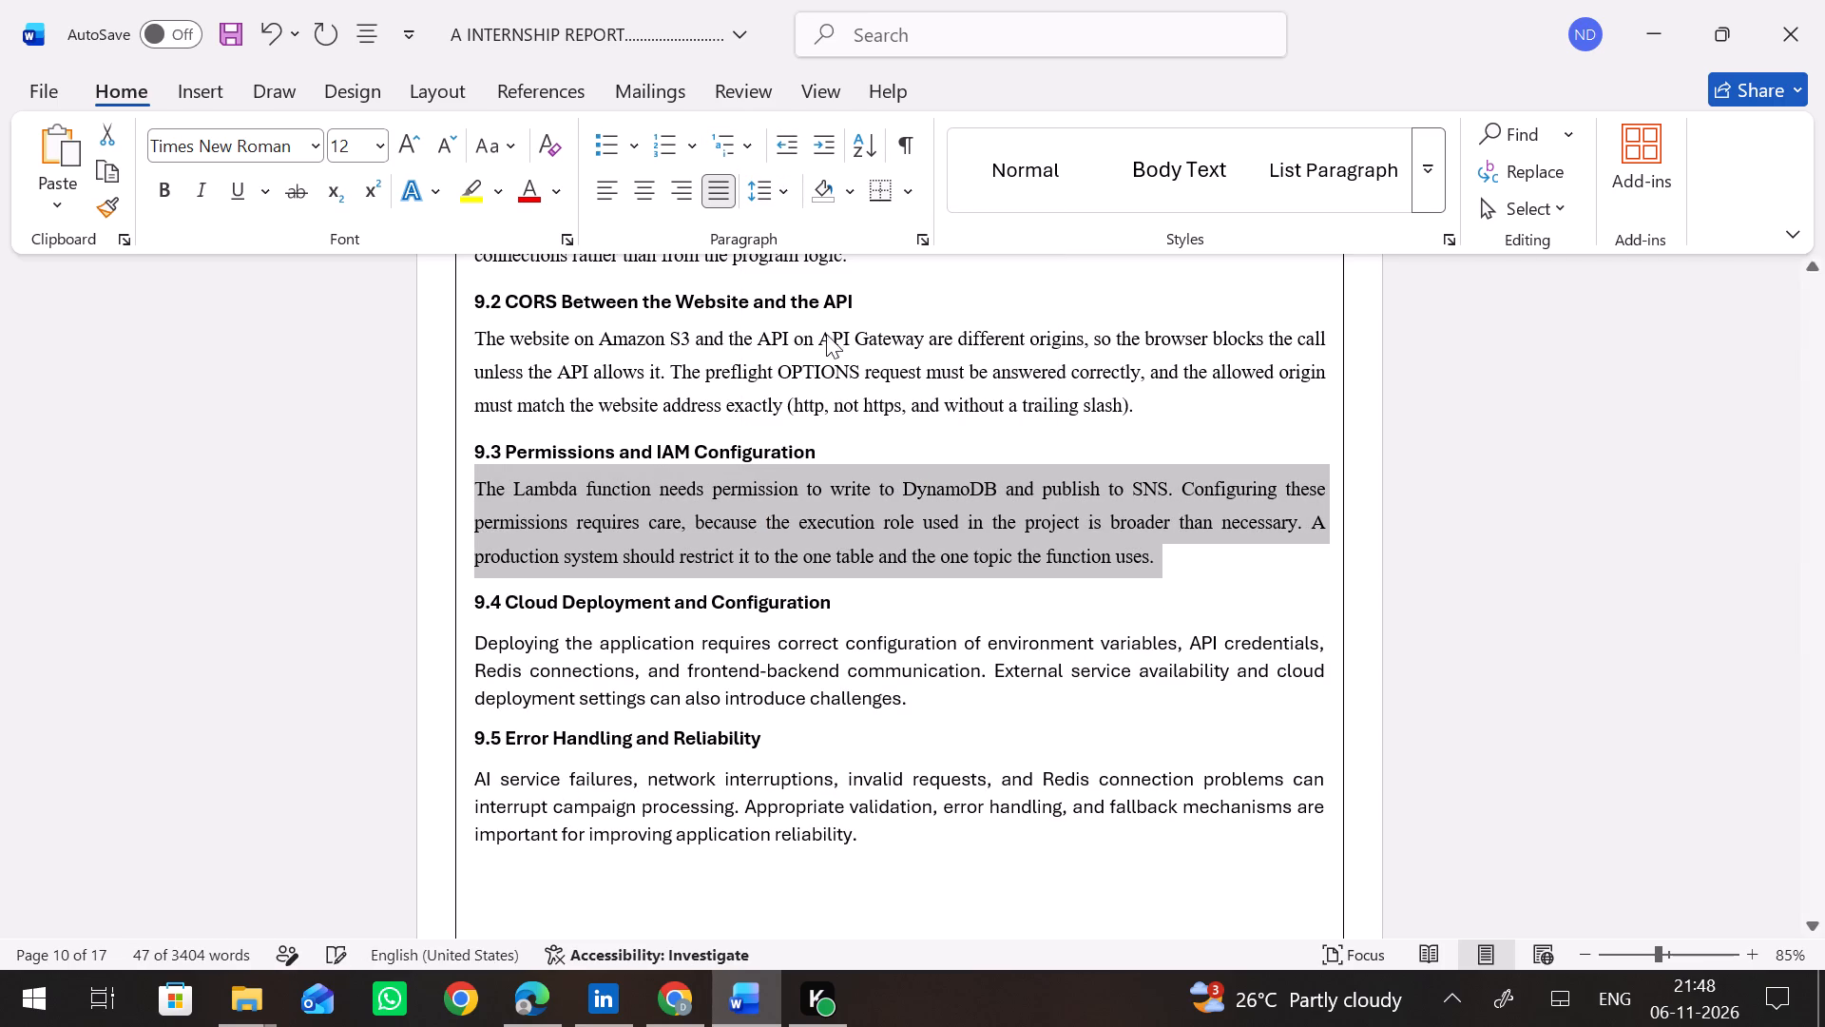
left_click(831, 139)
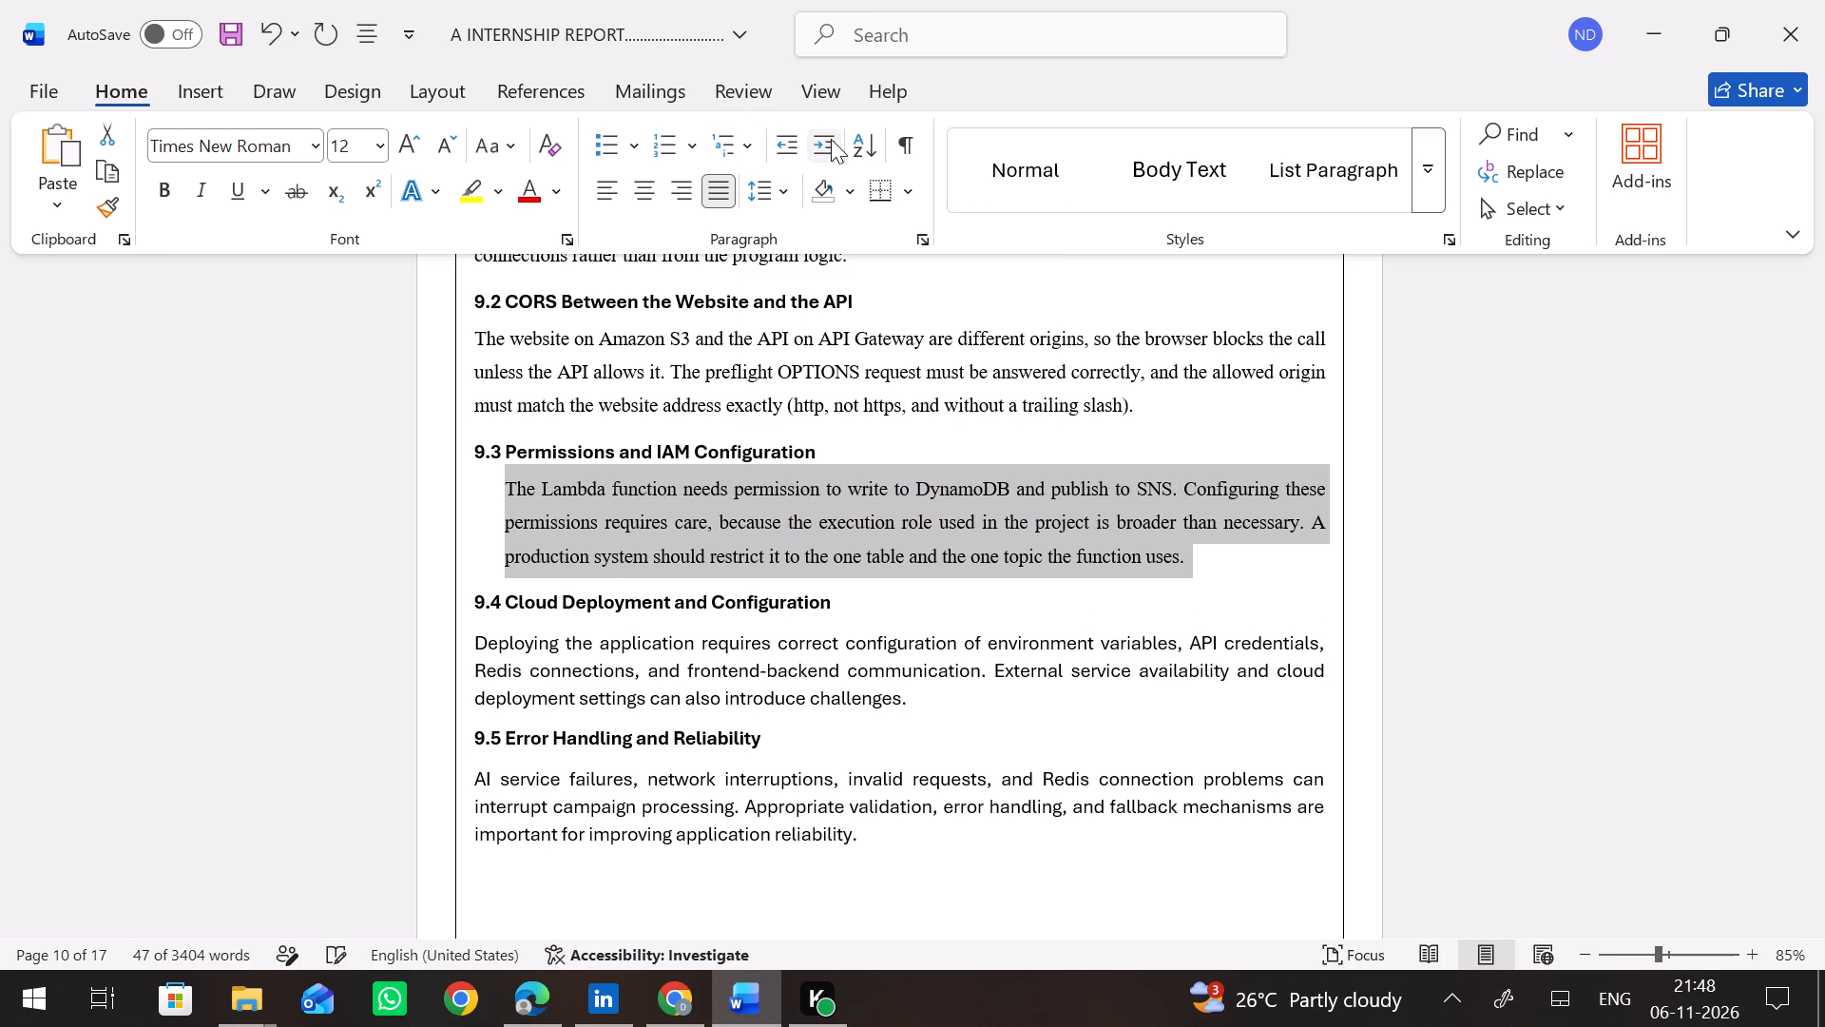
Increase the indent of the paragraph under heading 9.2 by one level to match the 9.3 paragraph.
left_click(858, 401)
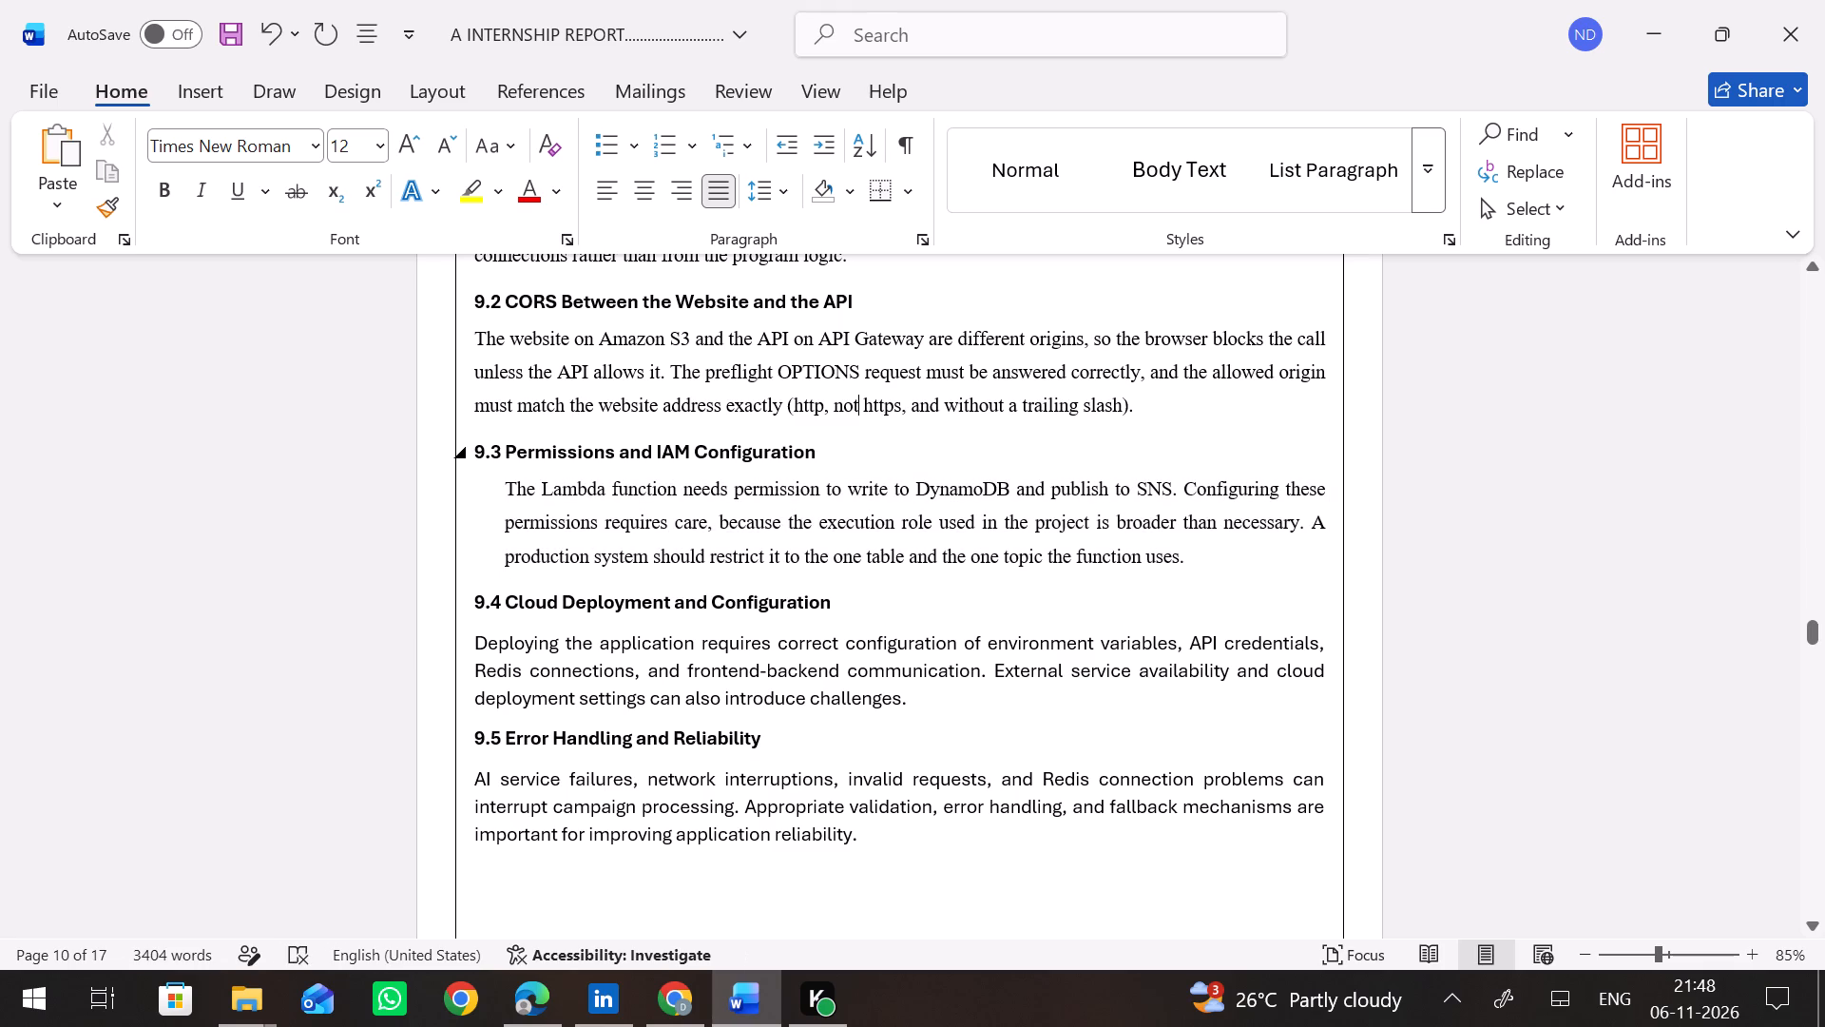
scroll(943, 432, "up", 1)
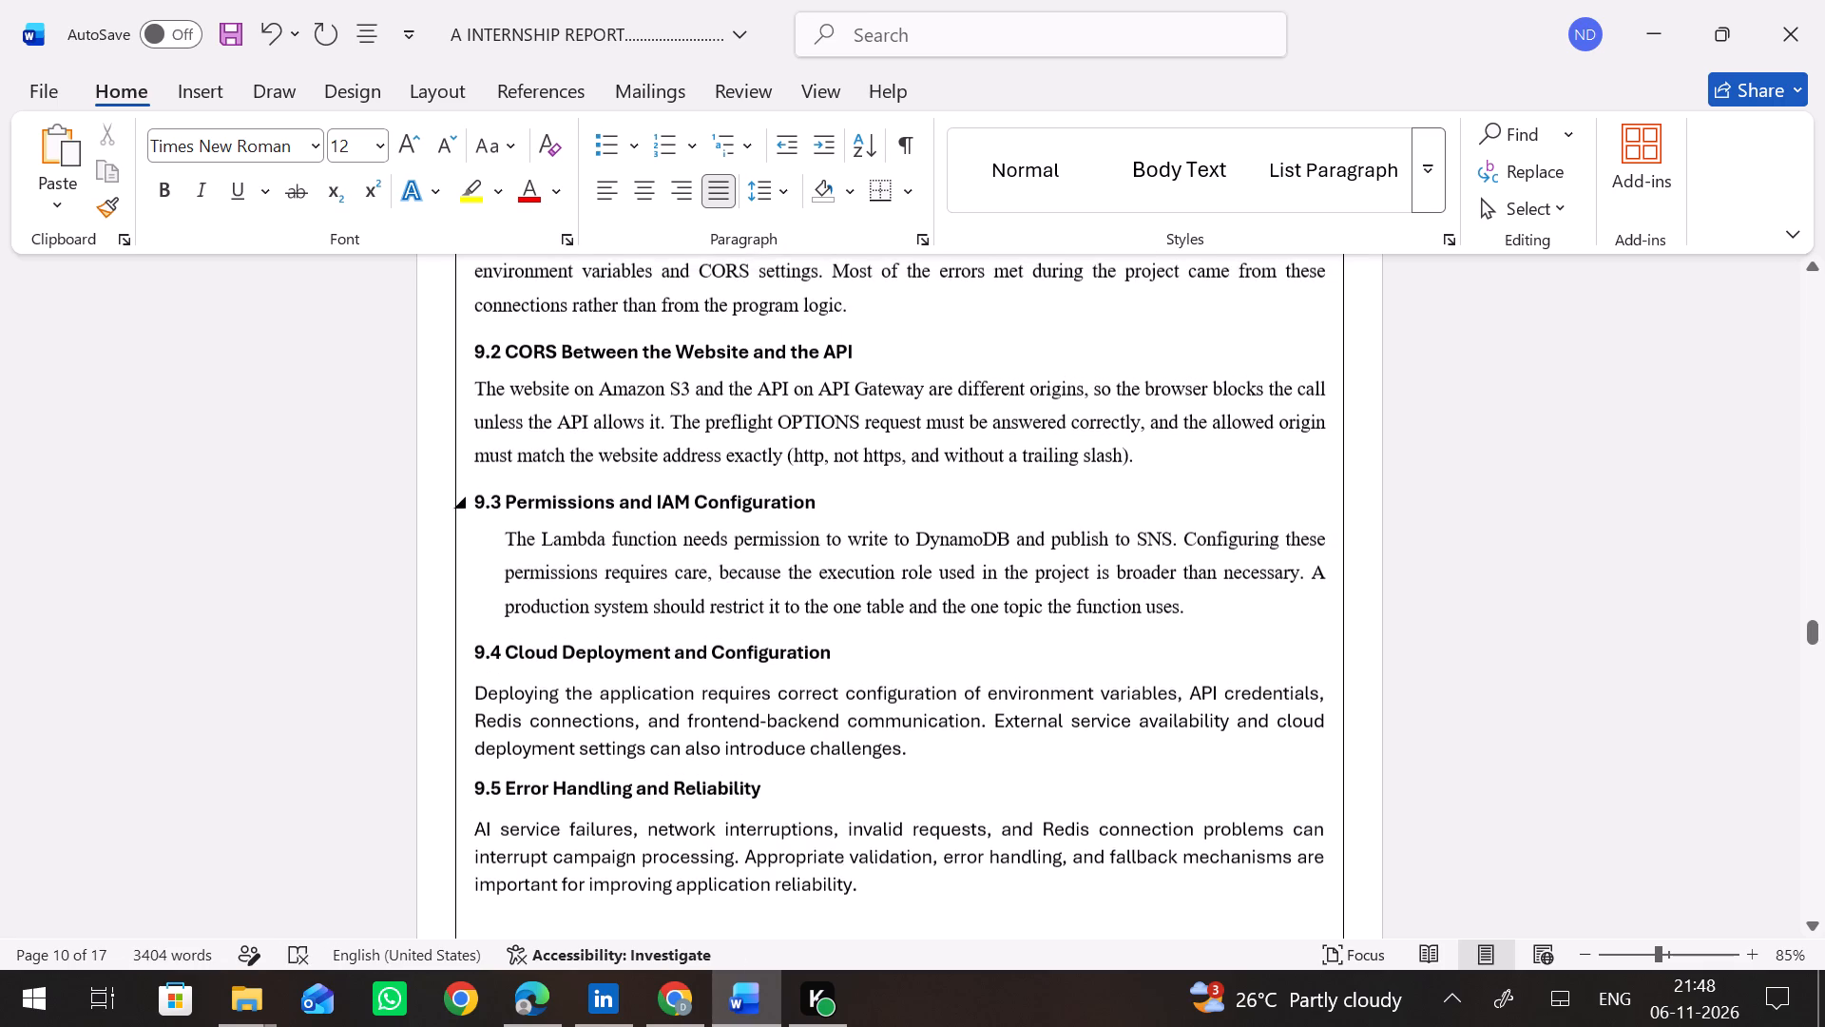
scroll(943, 432, "up", 1)
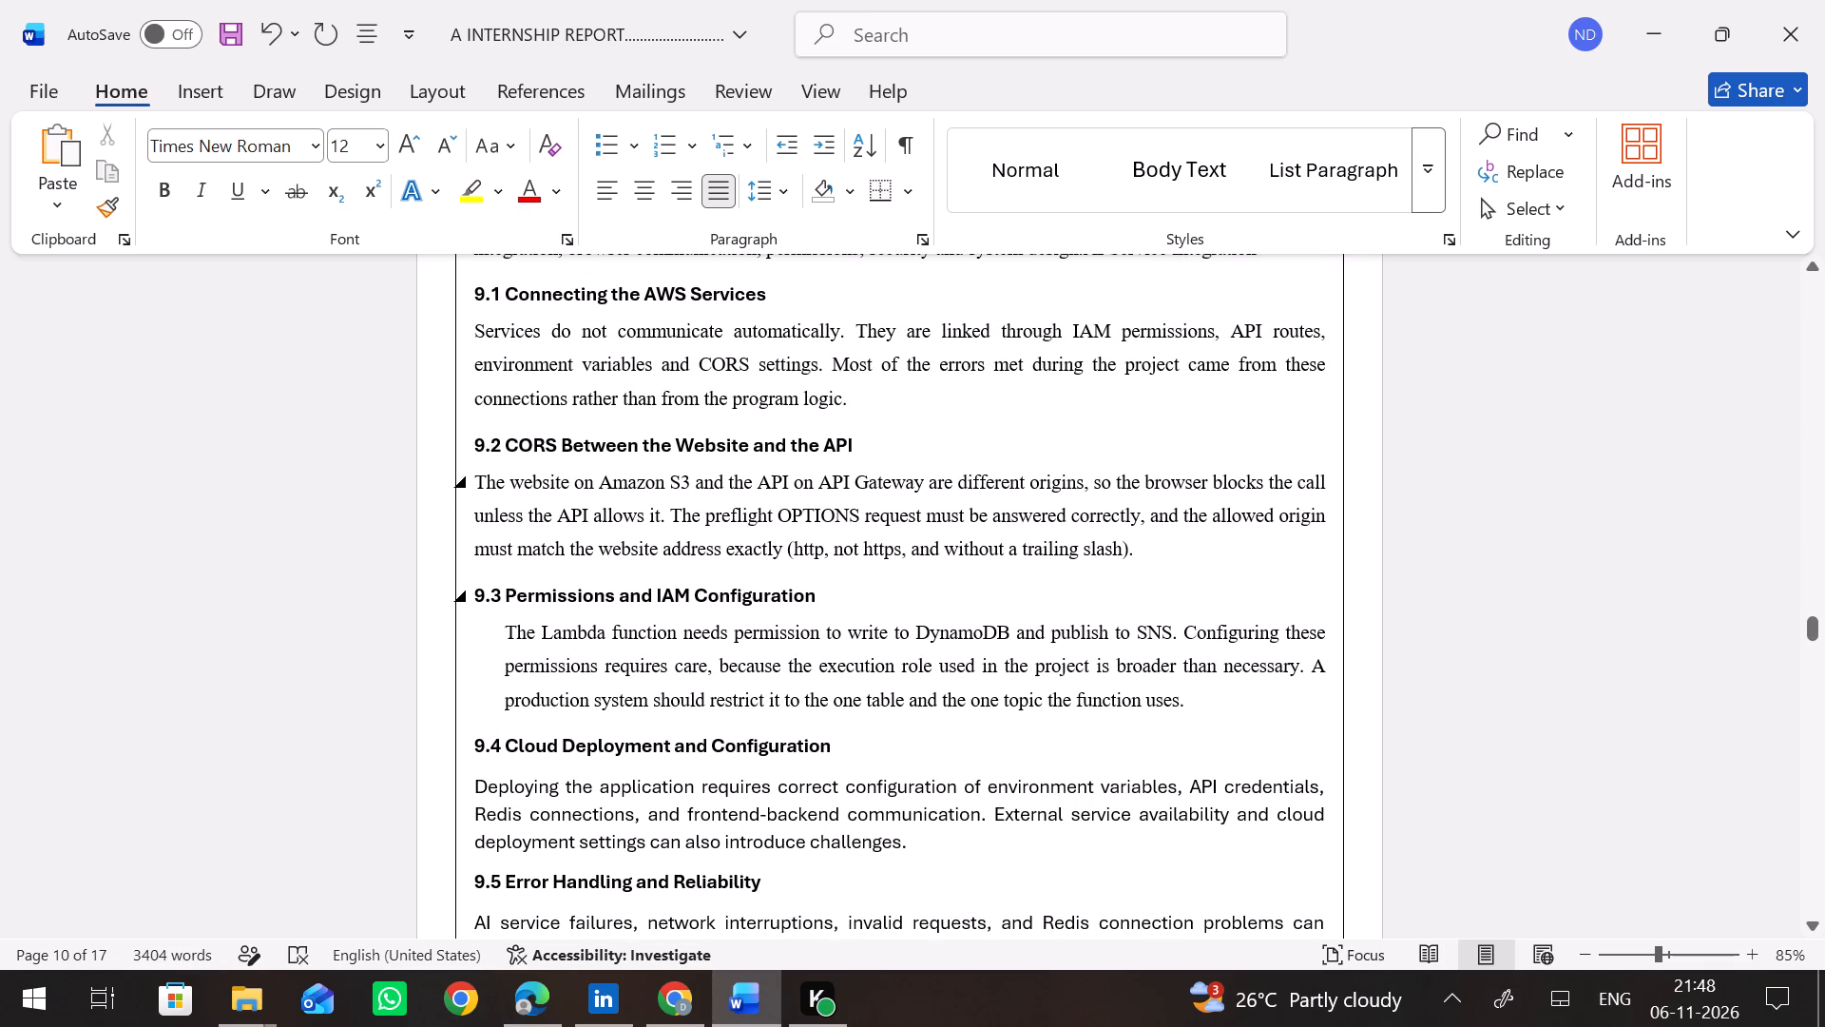
left_click_drag(1132, 555, 509, 487)
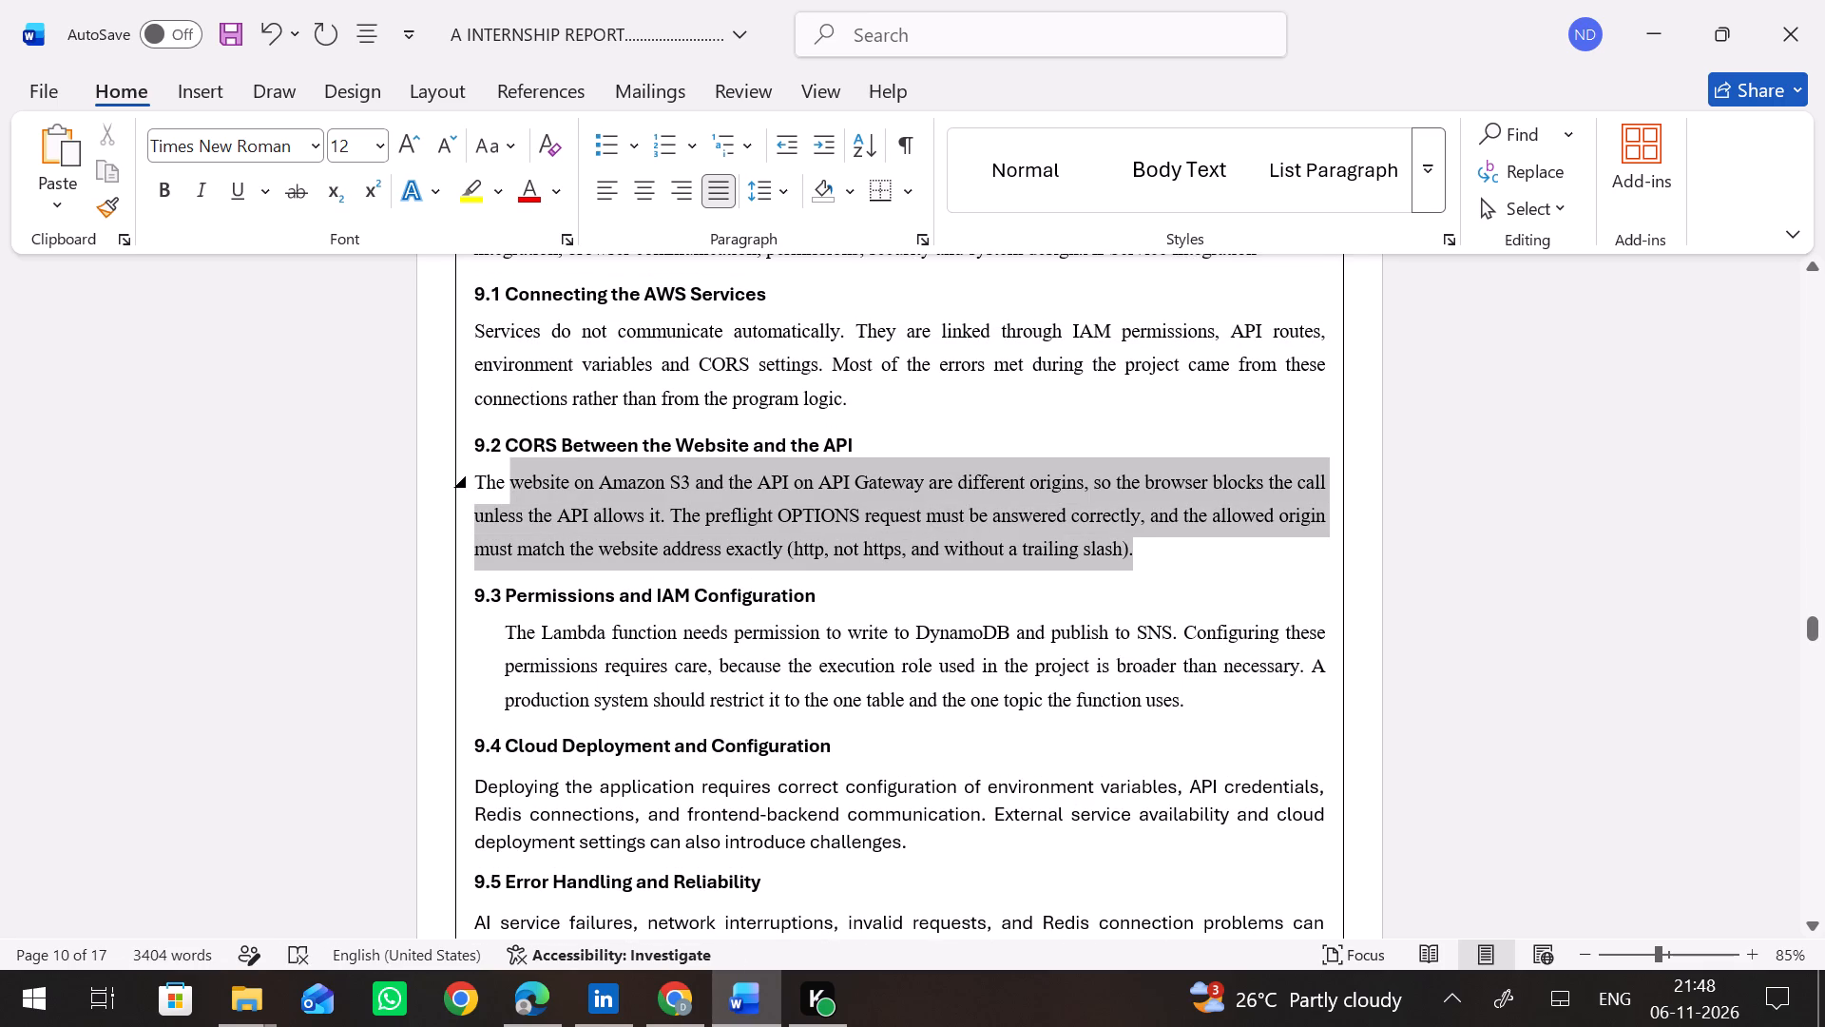
left_click_drag(509, 487, 496, 487)
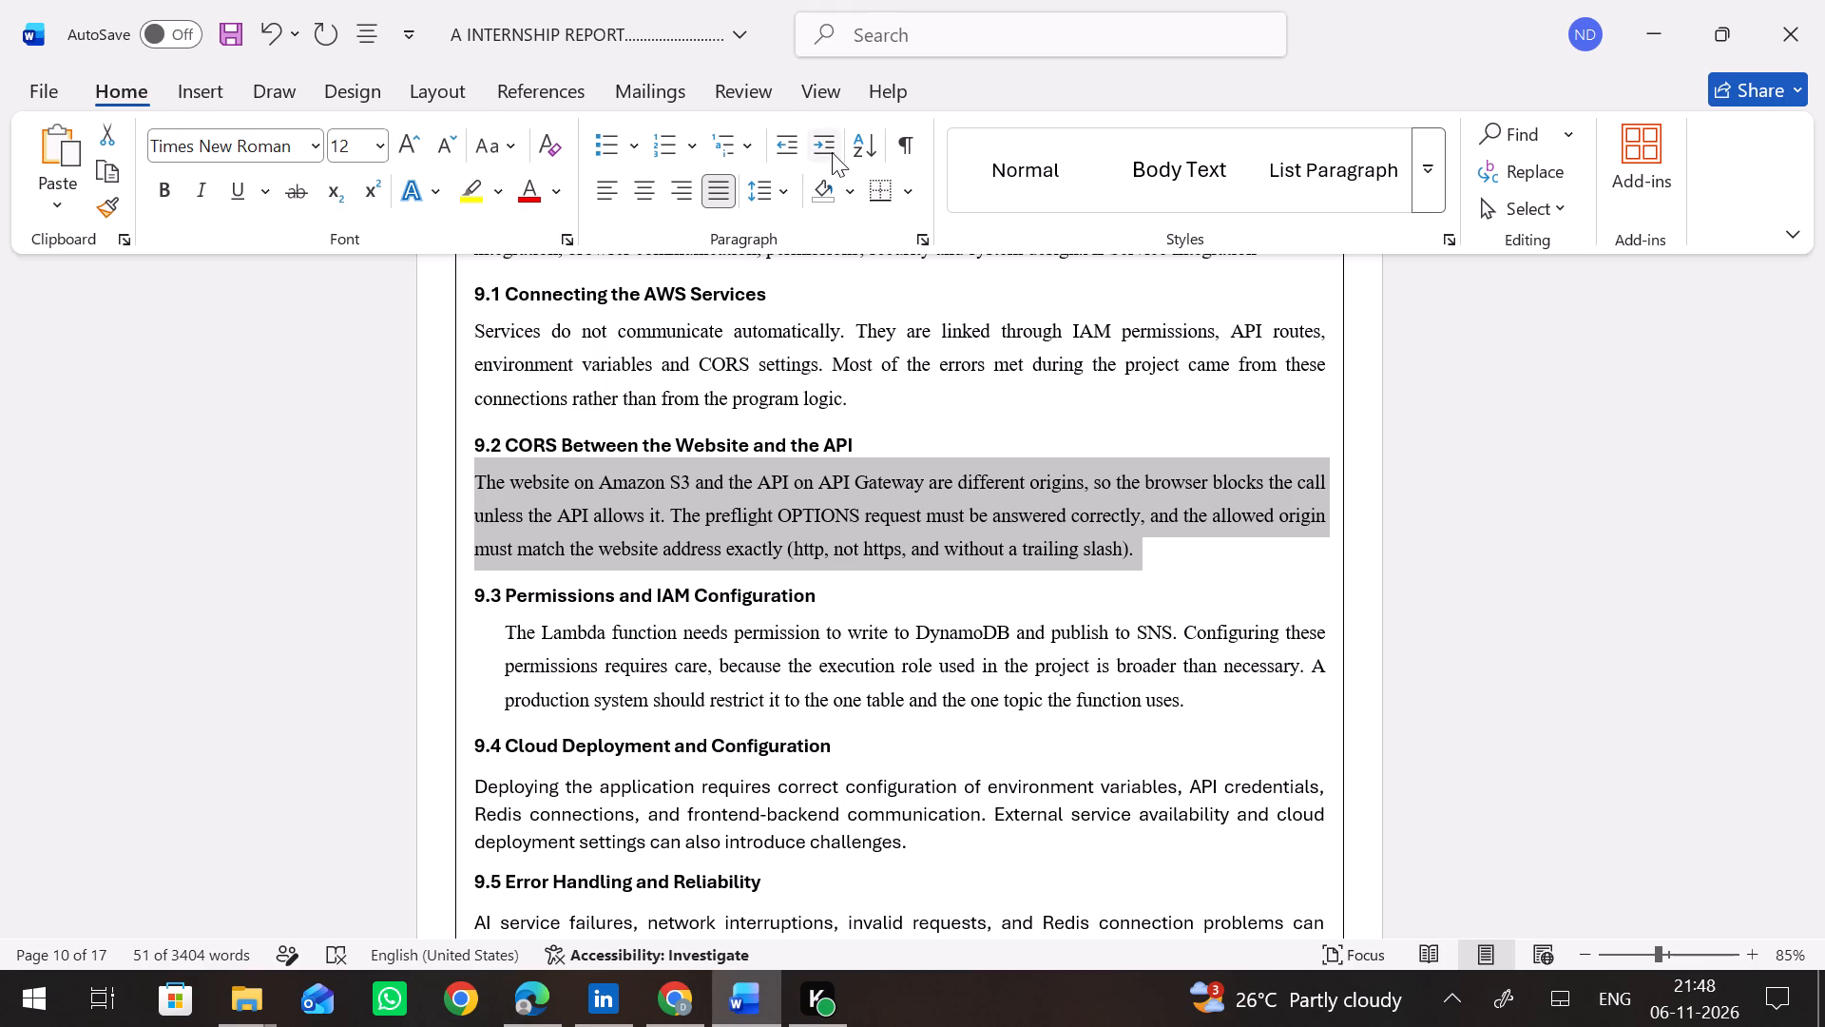
left_click(832, 152)
Increase the indent of the paragraph under heading 9.1 "Connecting the AWS Services" by one level.
scroll(832, 455, "up", 1)
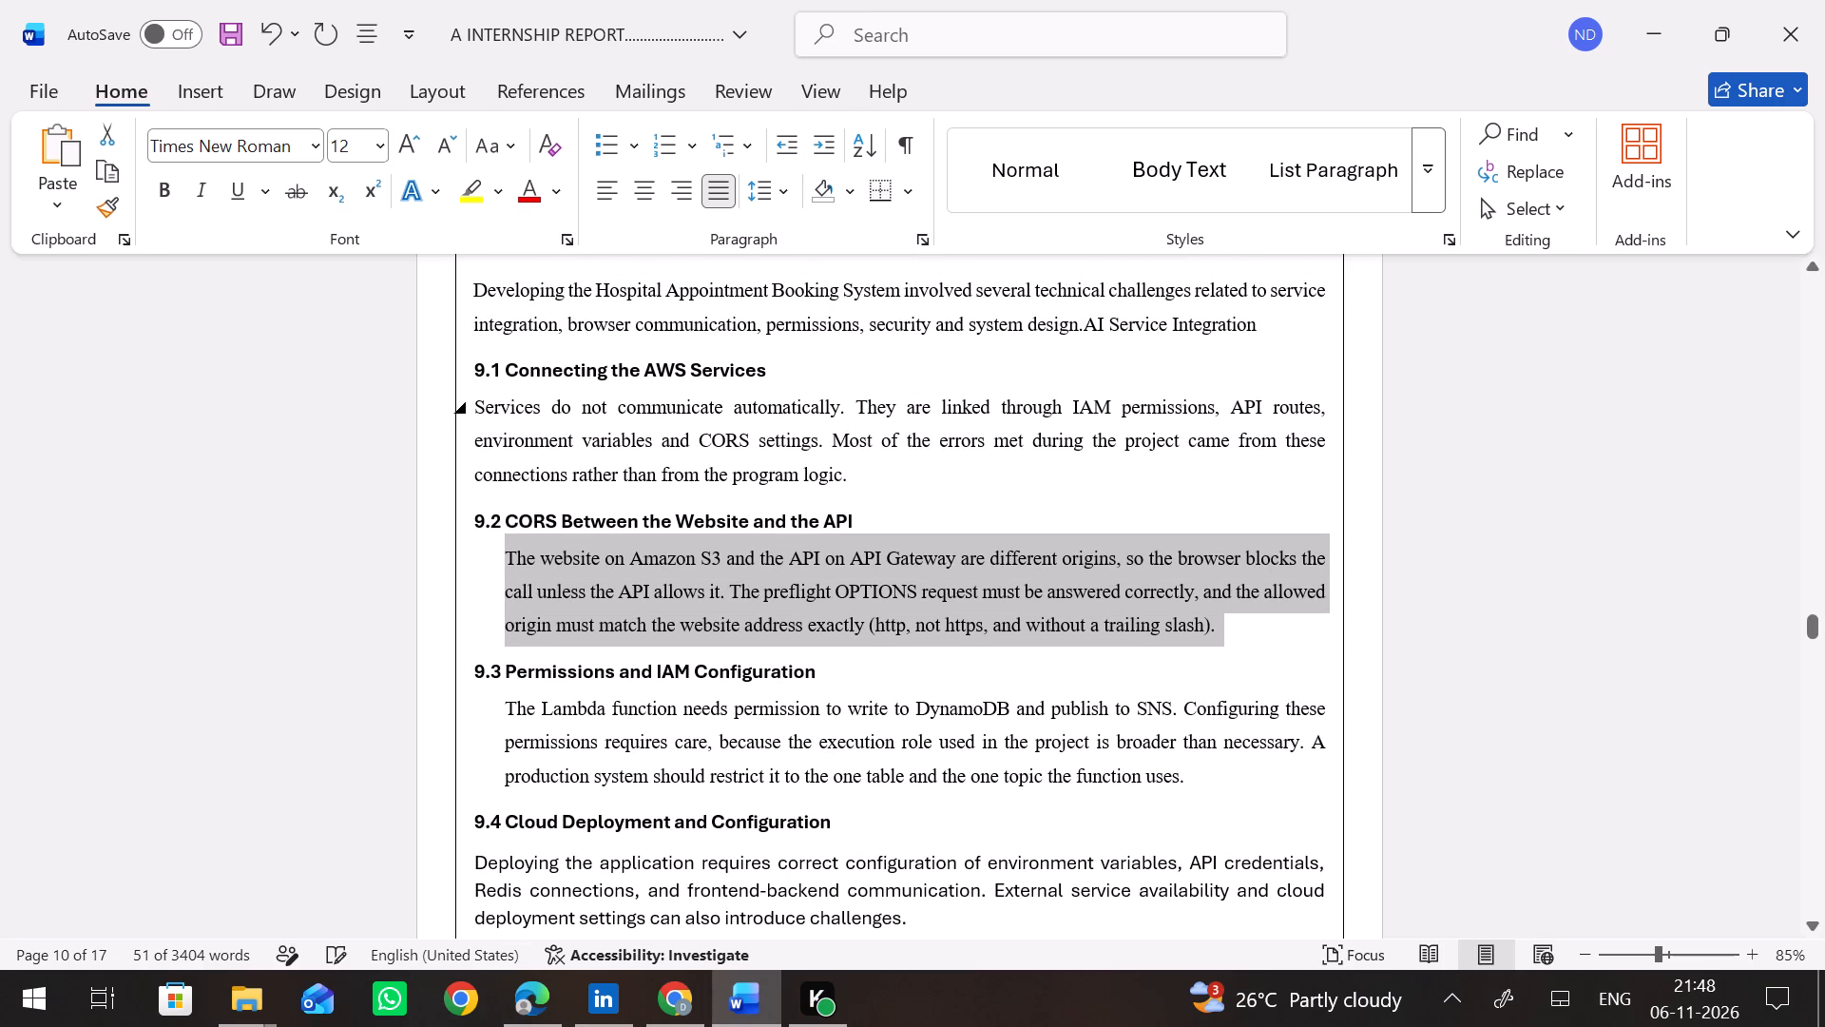
left_click(906, 490)
scroll(958, 481, "up", 1)
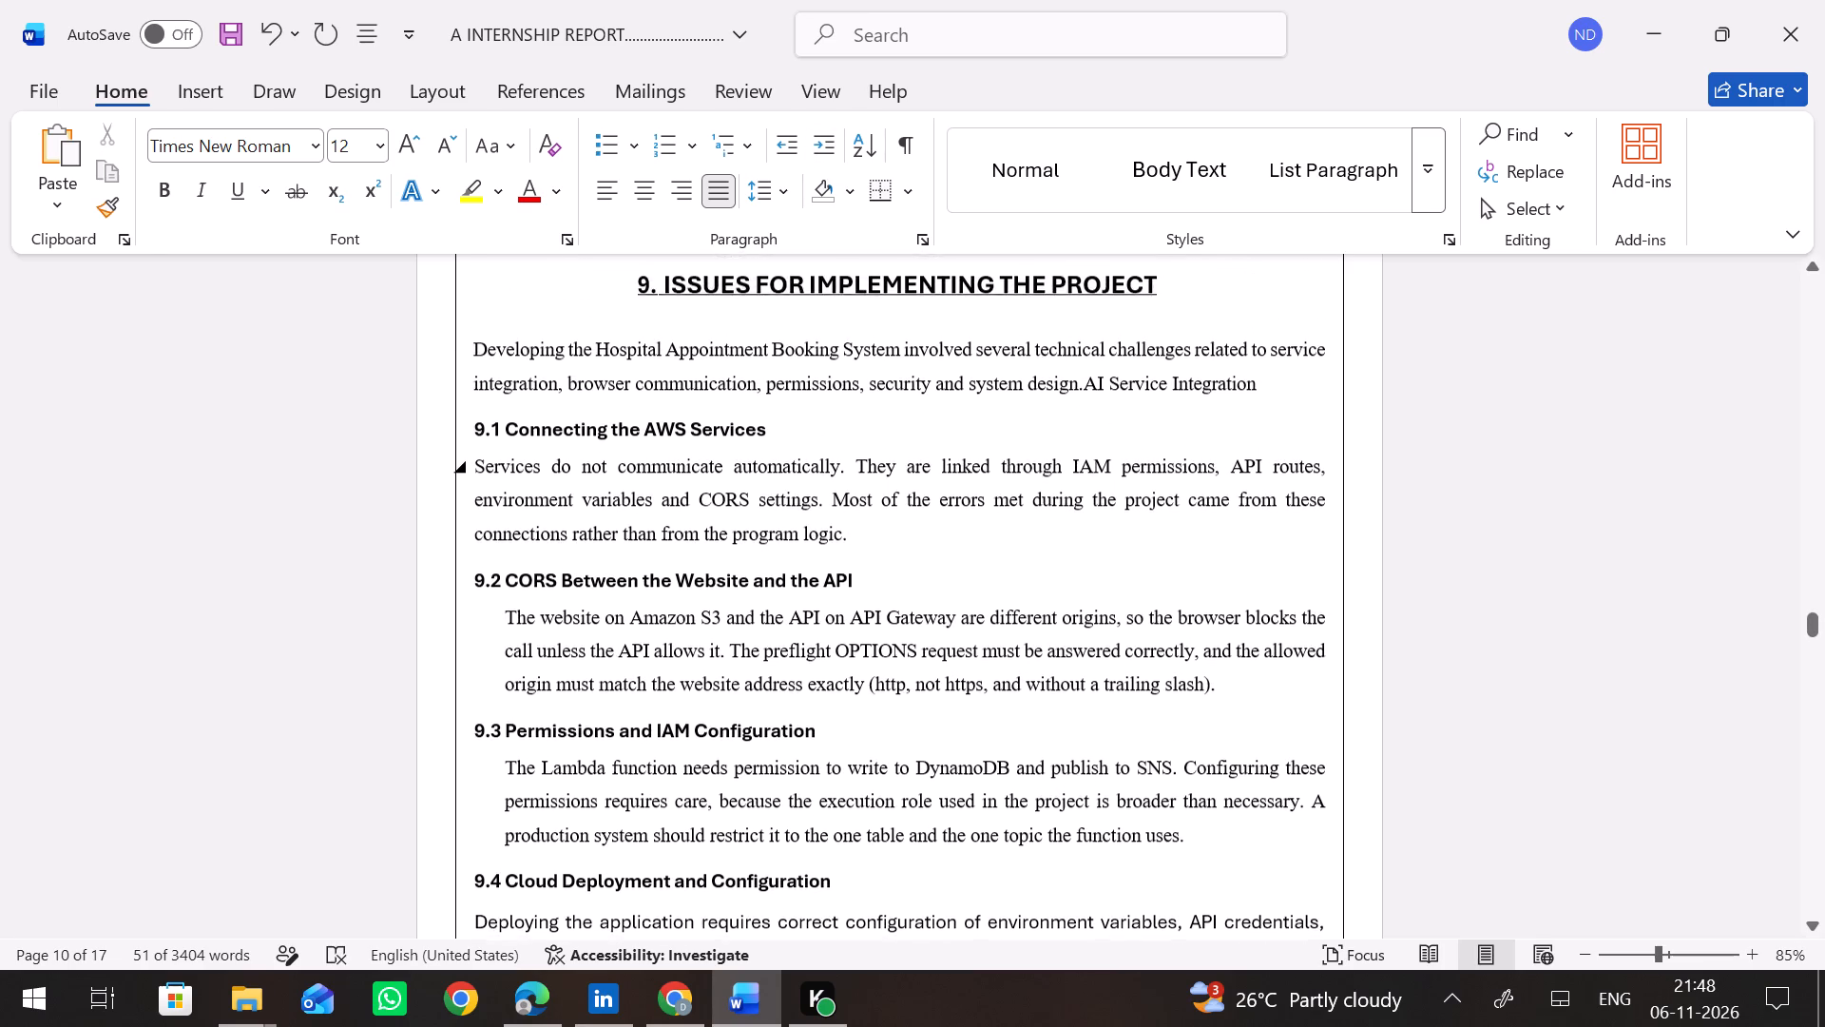
left_click_drag(843, 533, 484, 474)
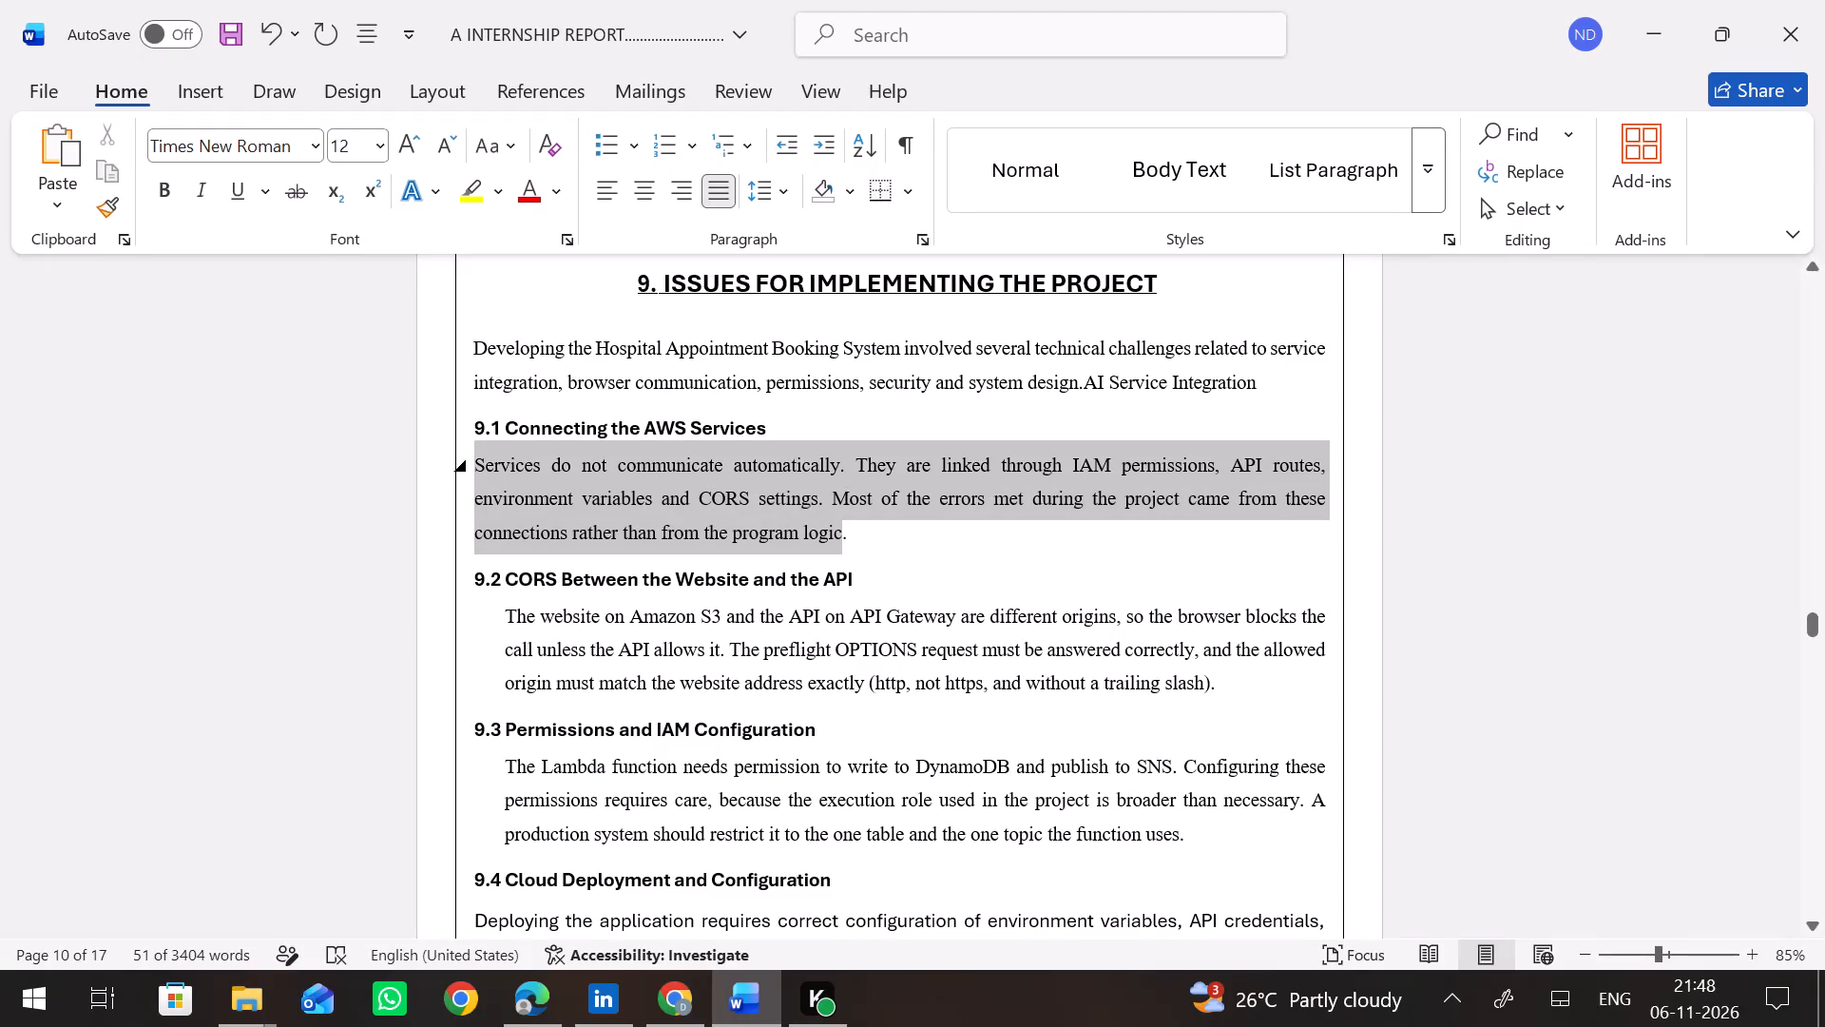
left_click_drag(484, 474, 483, 474)
left_click(822, 154)
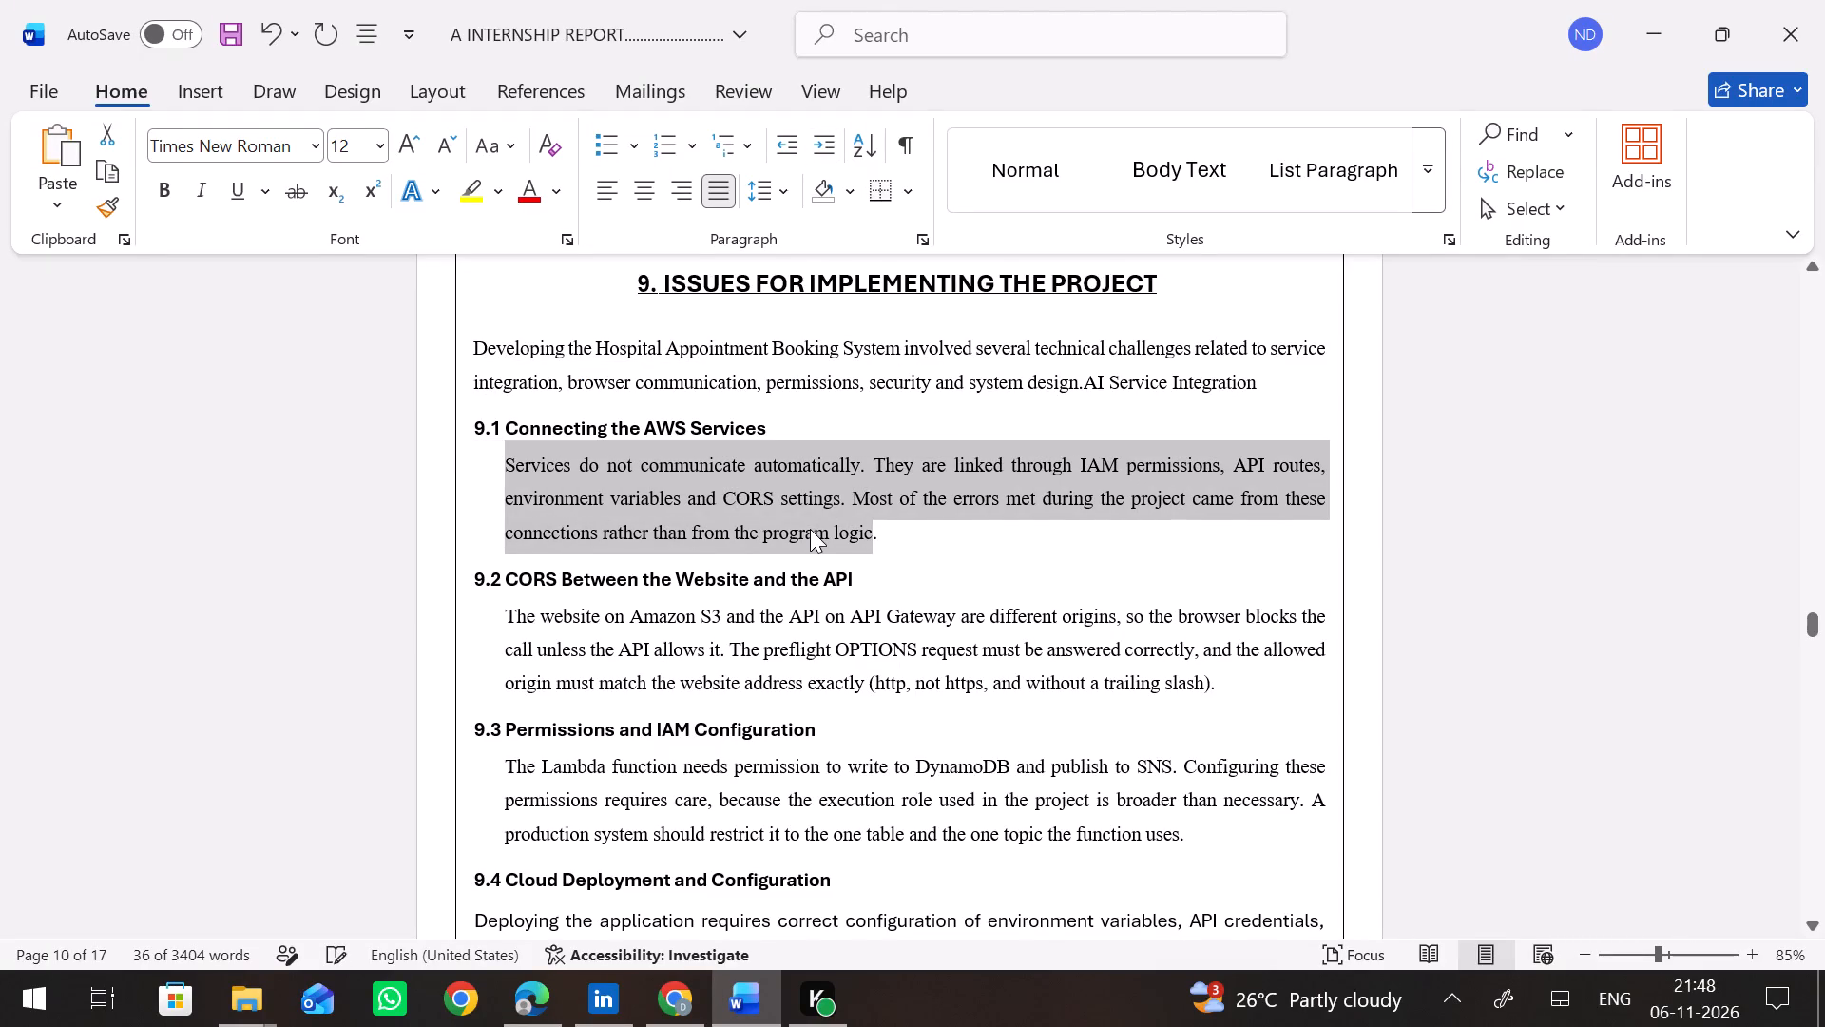
left_click(810, 529)
scroll(906, 577, "down", 2)
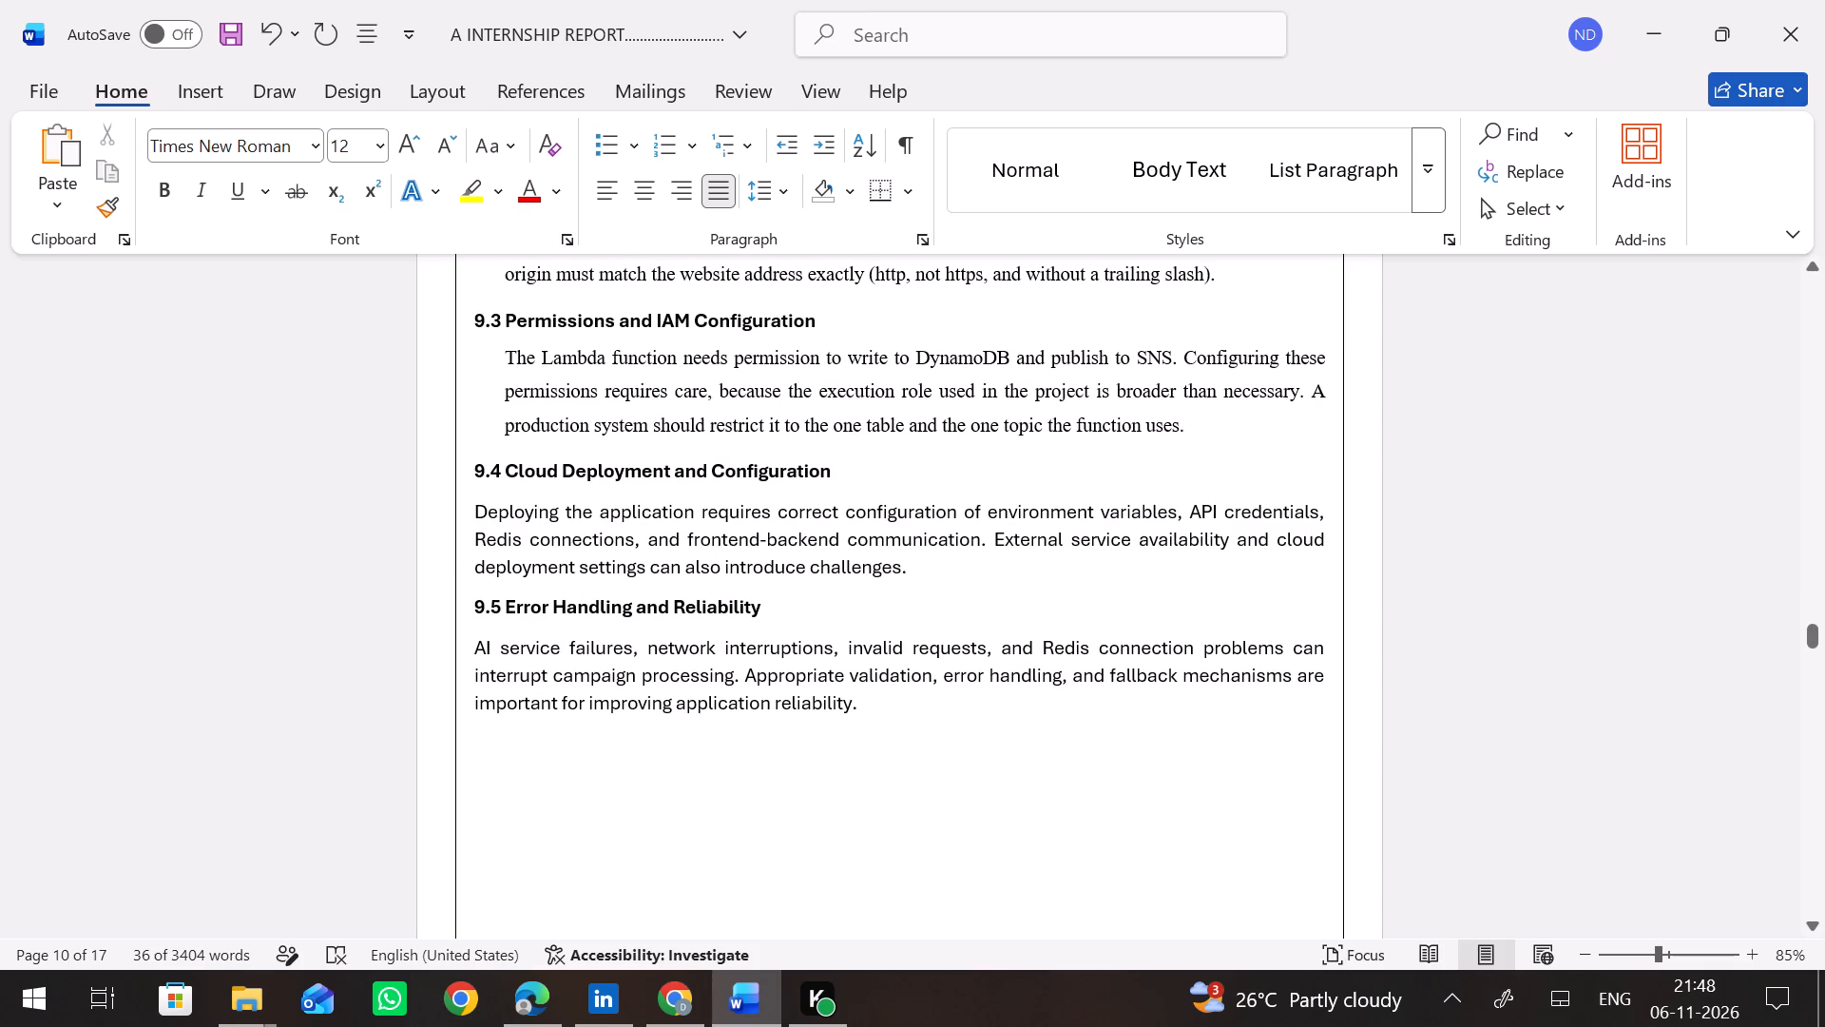
scroll(767, 651, "up", 1)
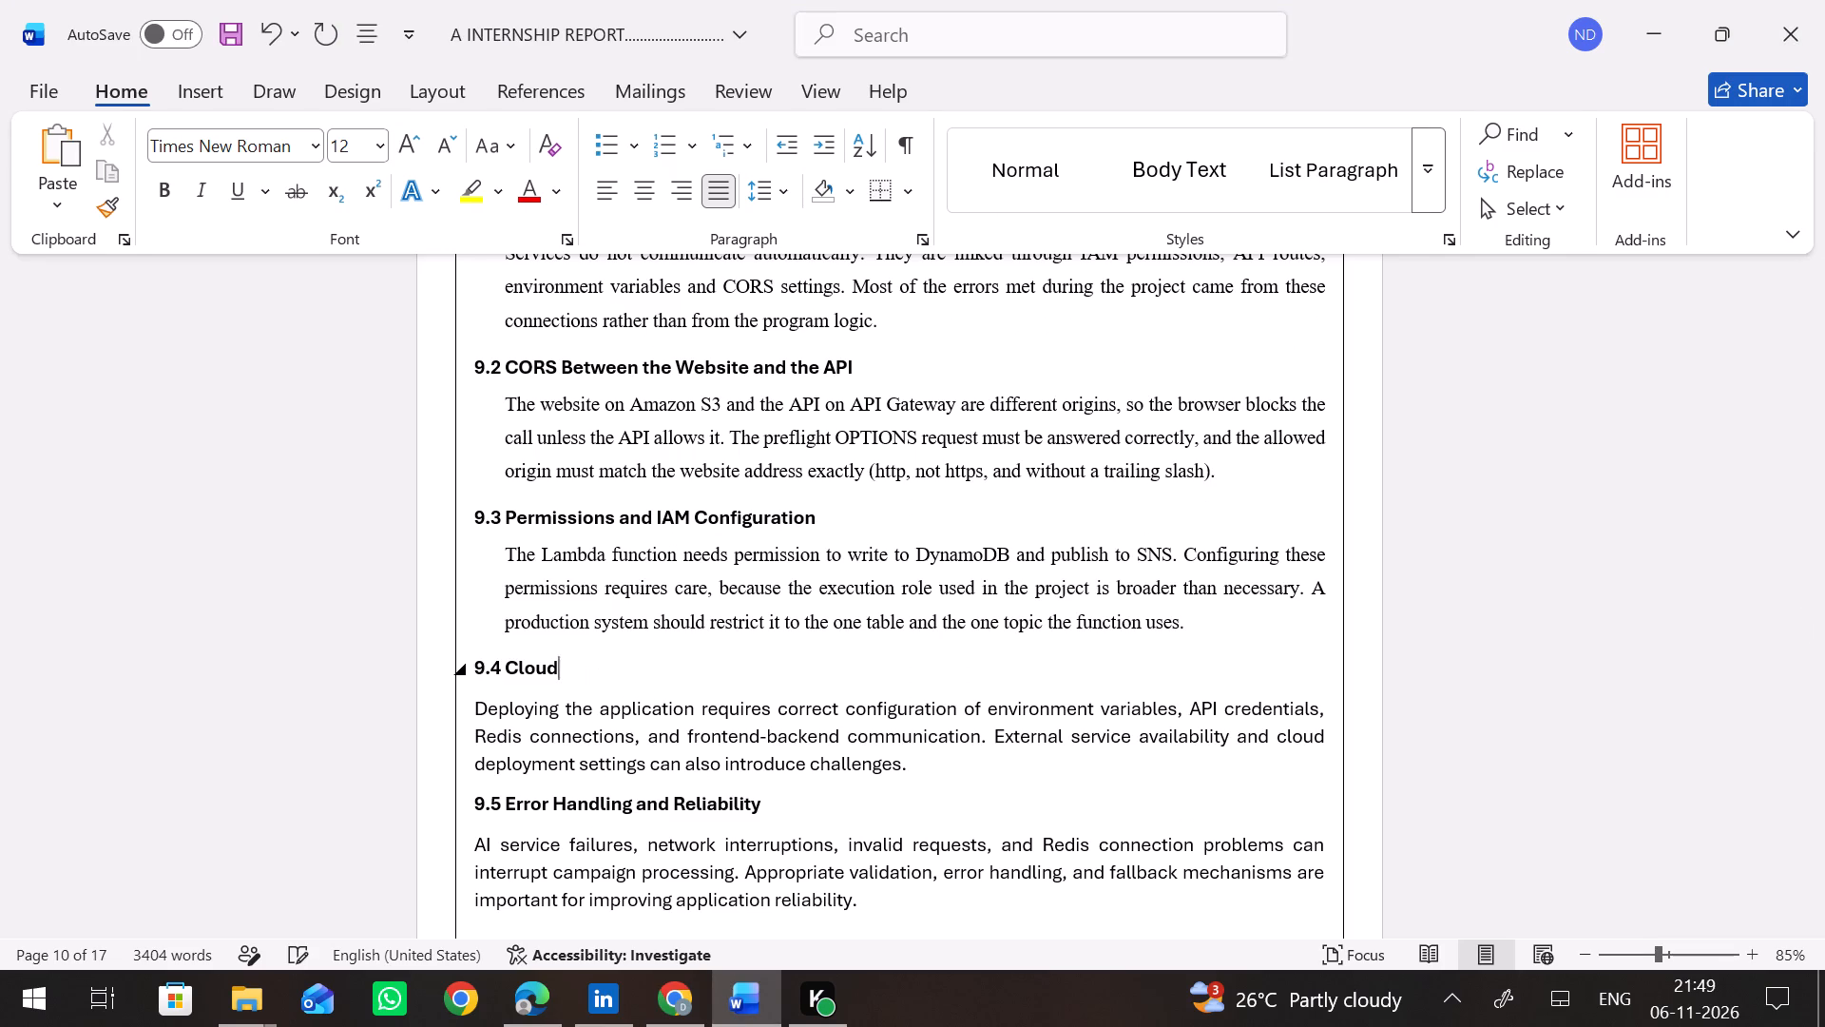
key("BackSpace")
key("BackSpace")
key("BackSpace")
key("BackSpace")
key("BackSpace")
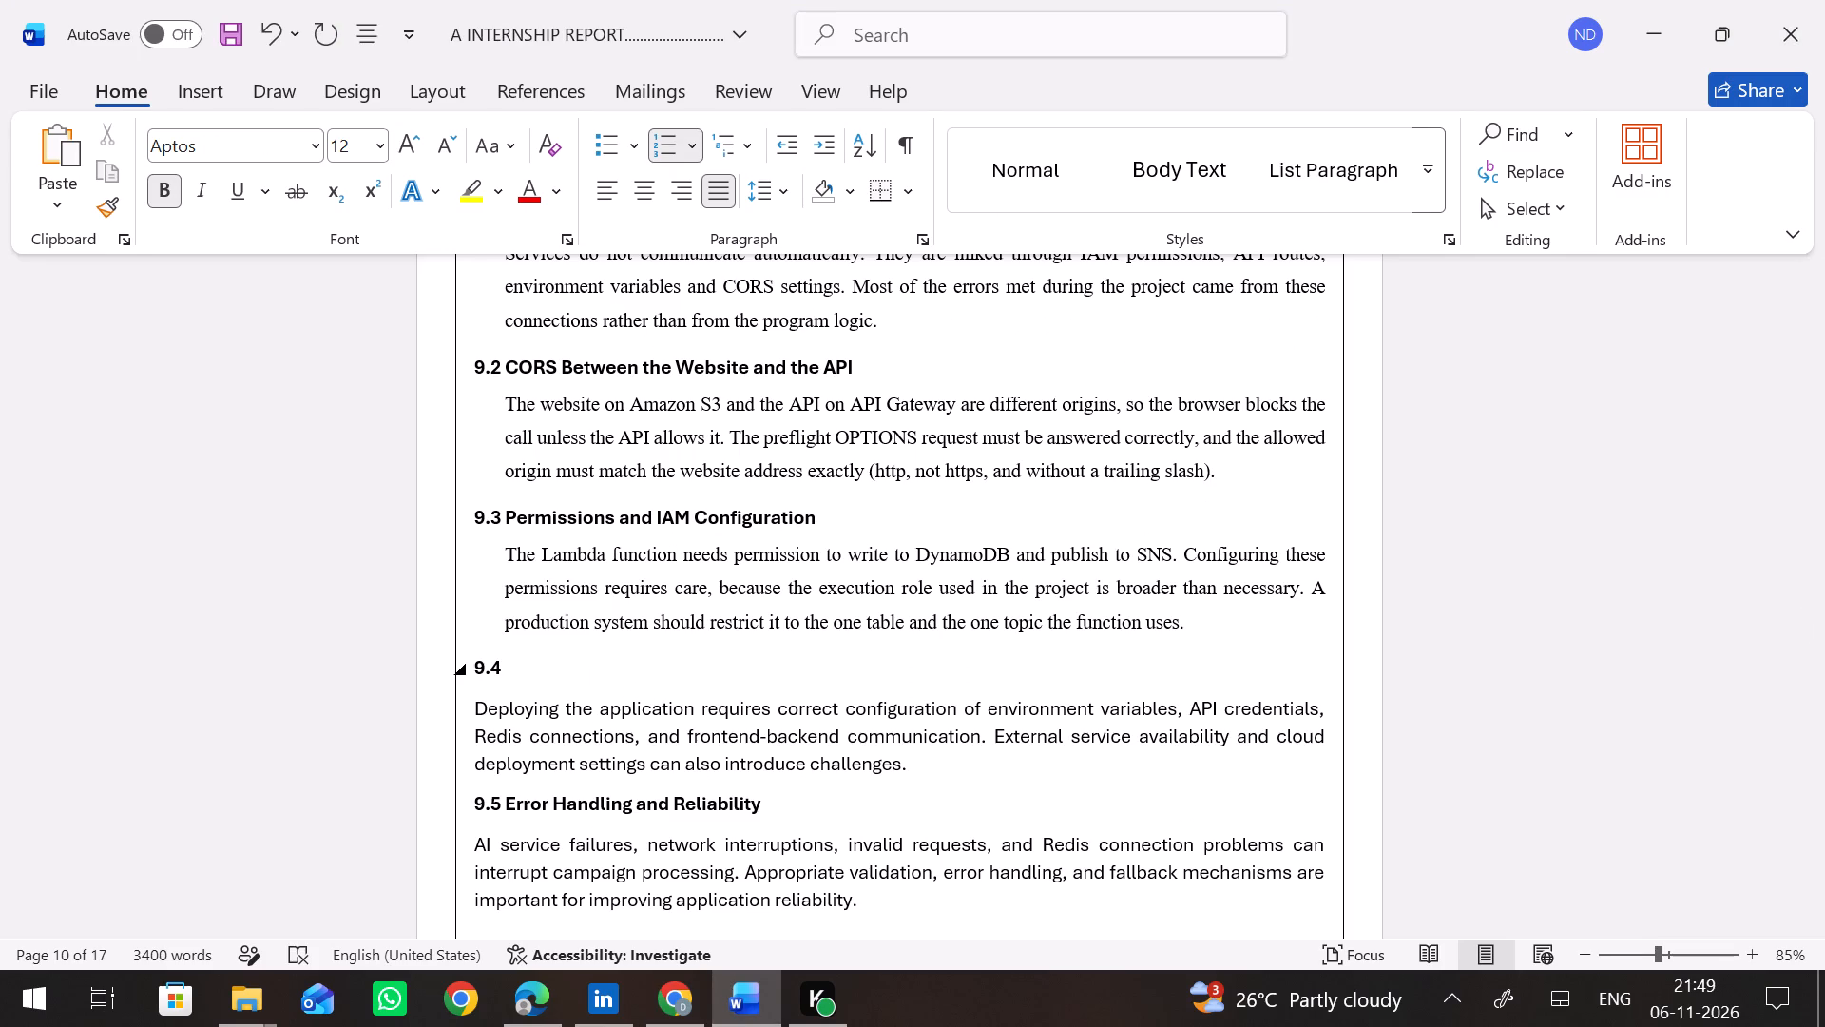
key("super+v")
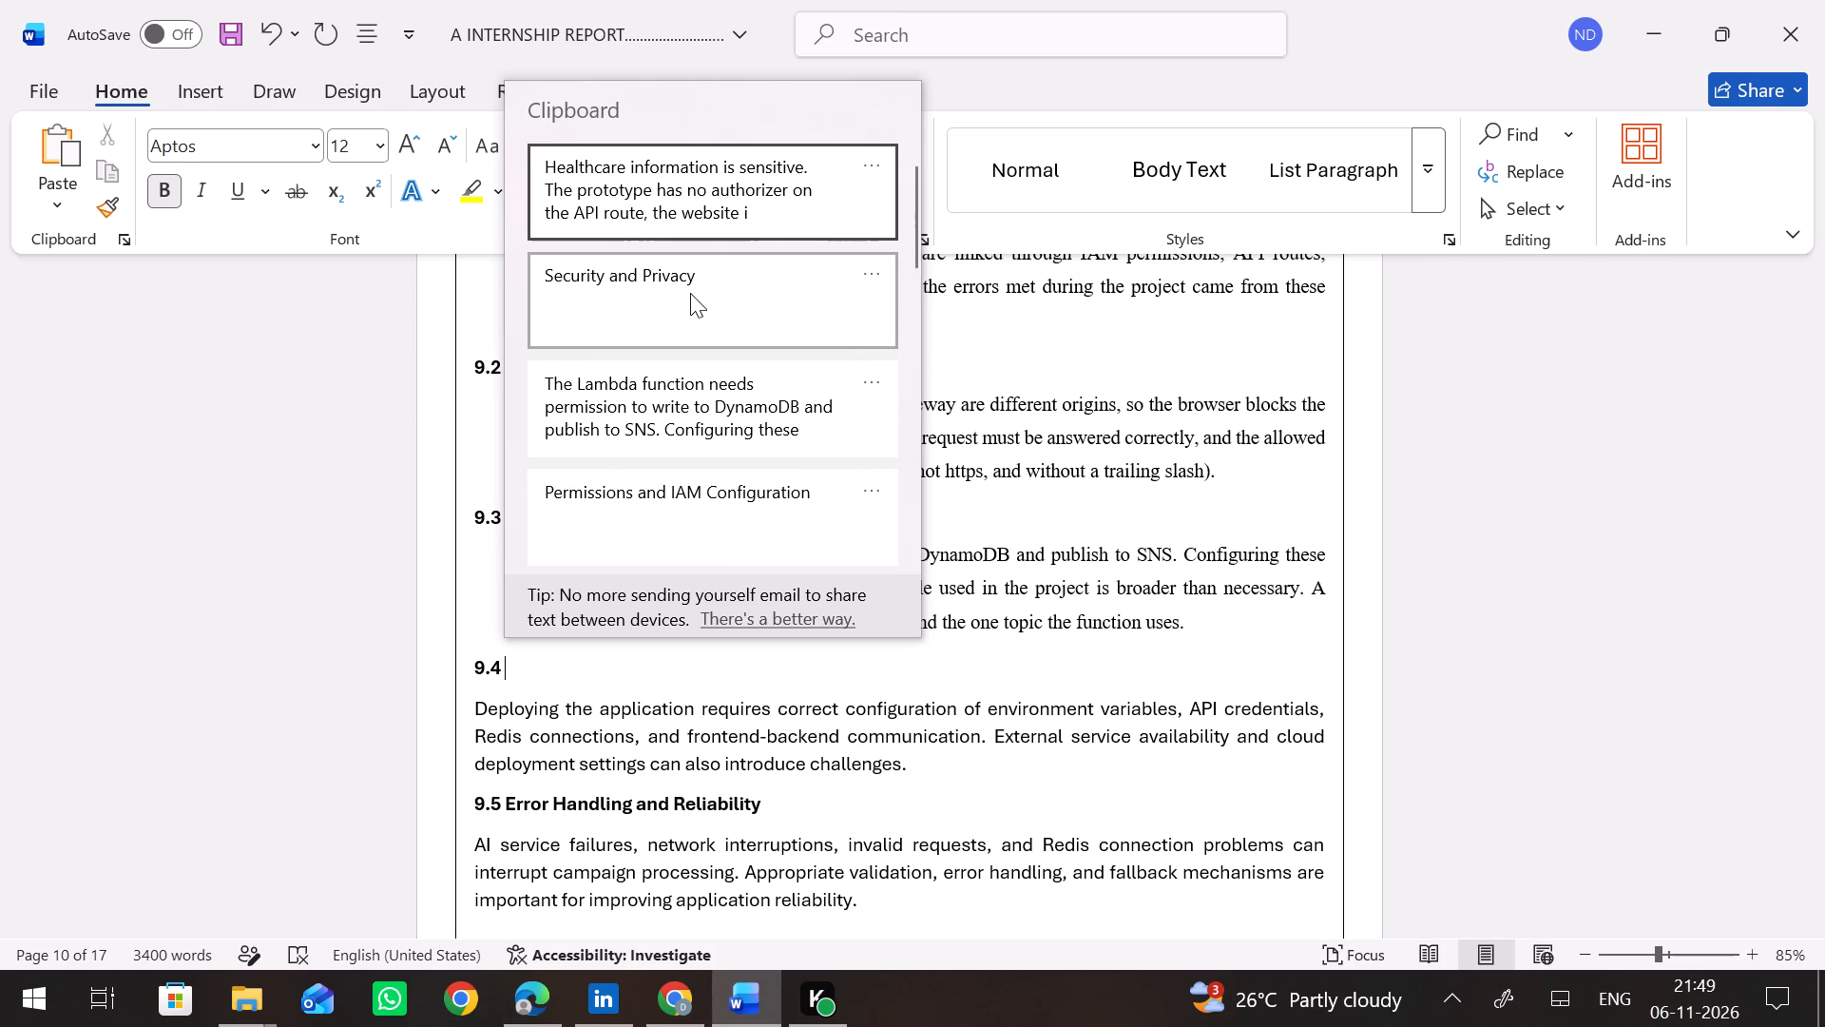
left_click(688, 296)
key("ctrl+v")
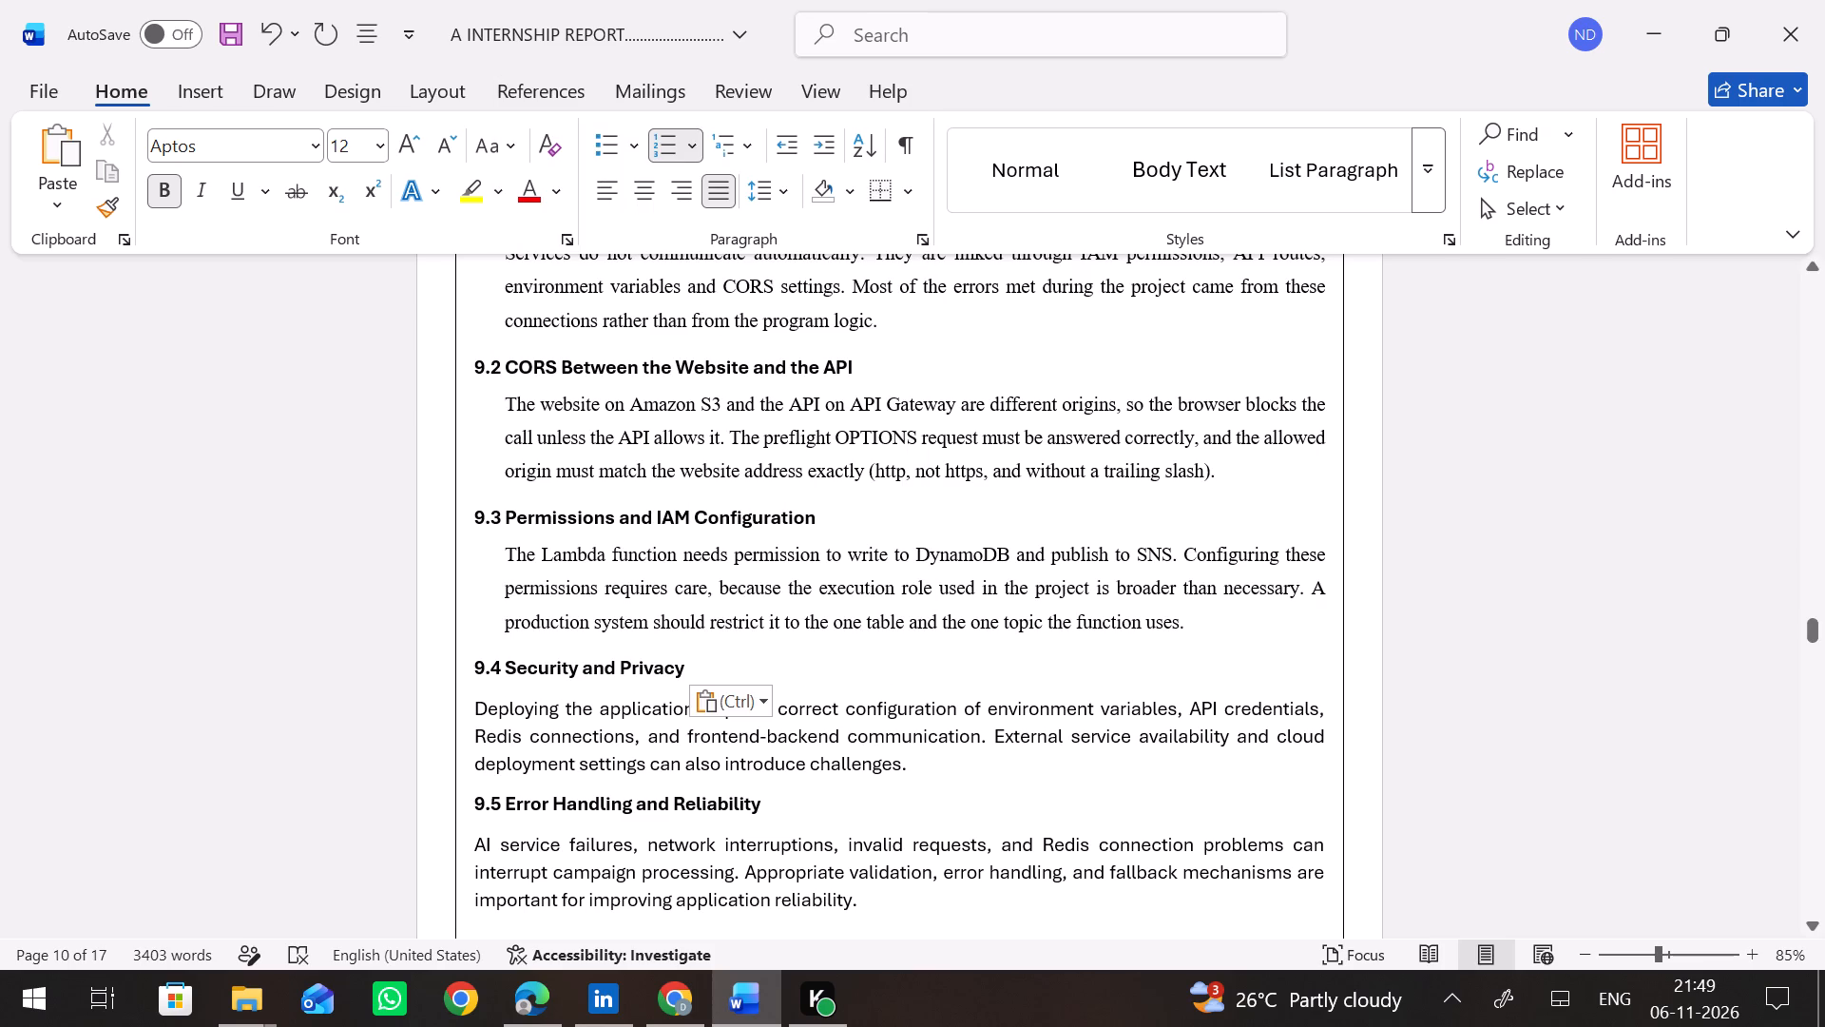
Delete the old paragraph about deploying the application below the 9.4 heading, including its leftover full stop.
left_click_drag(902, 768, 509, 710)
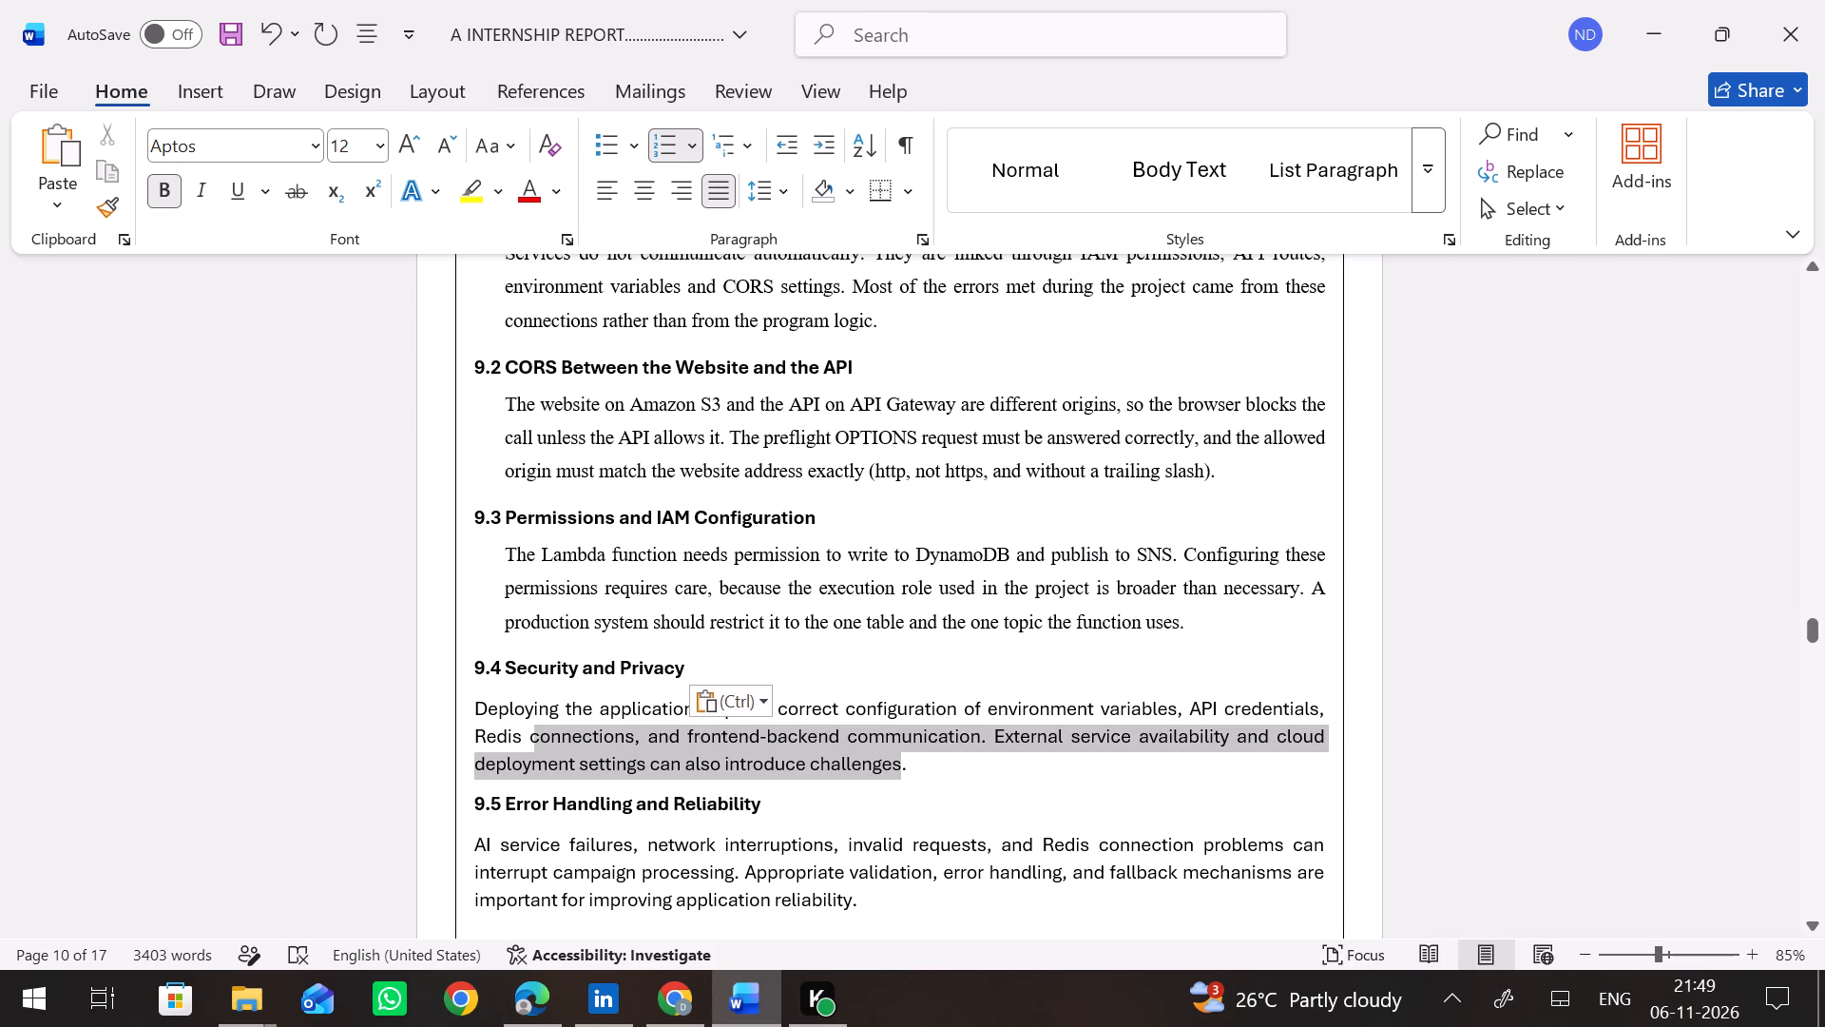
left_click_drag(509, 710, 506, 707)
key("BackSpace")
left_click(577, 686)
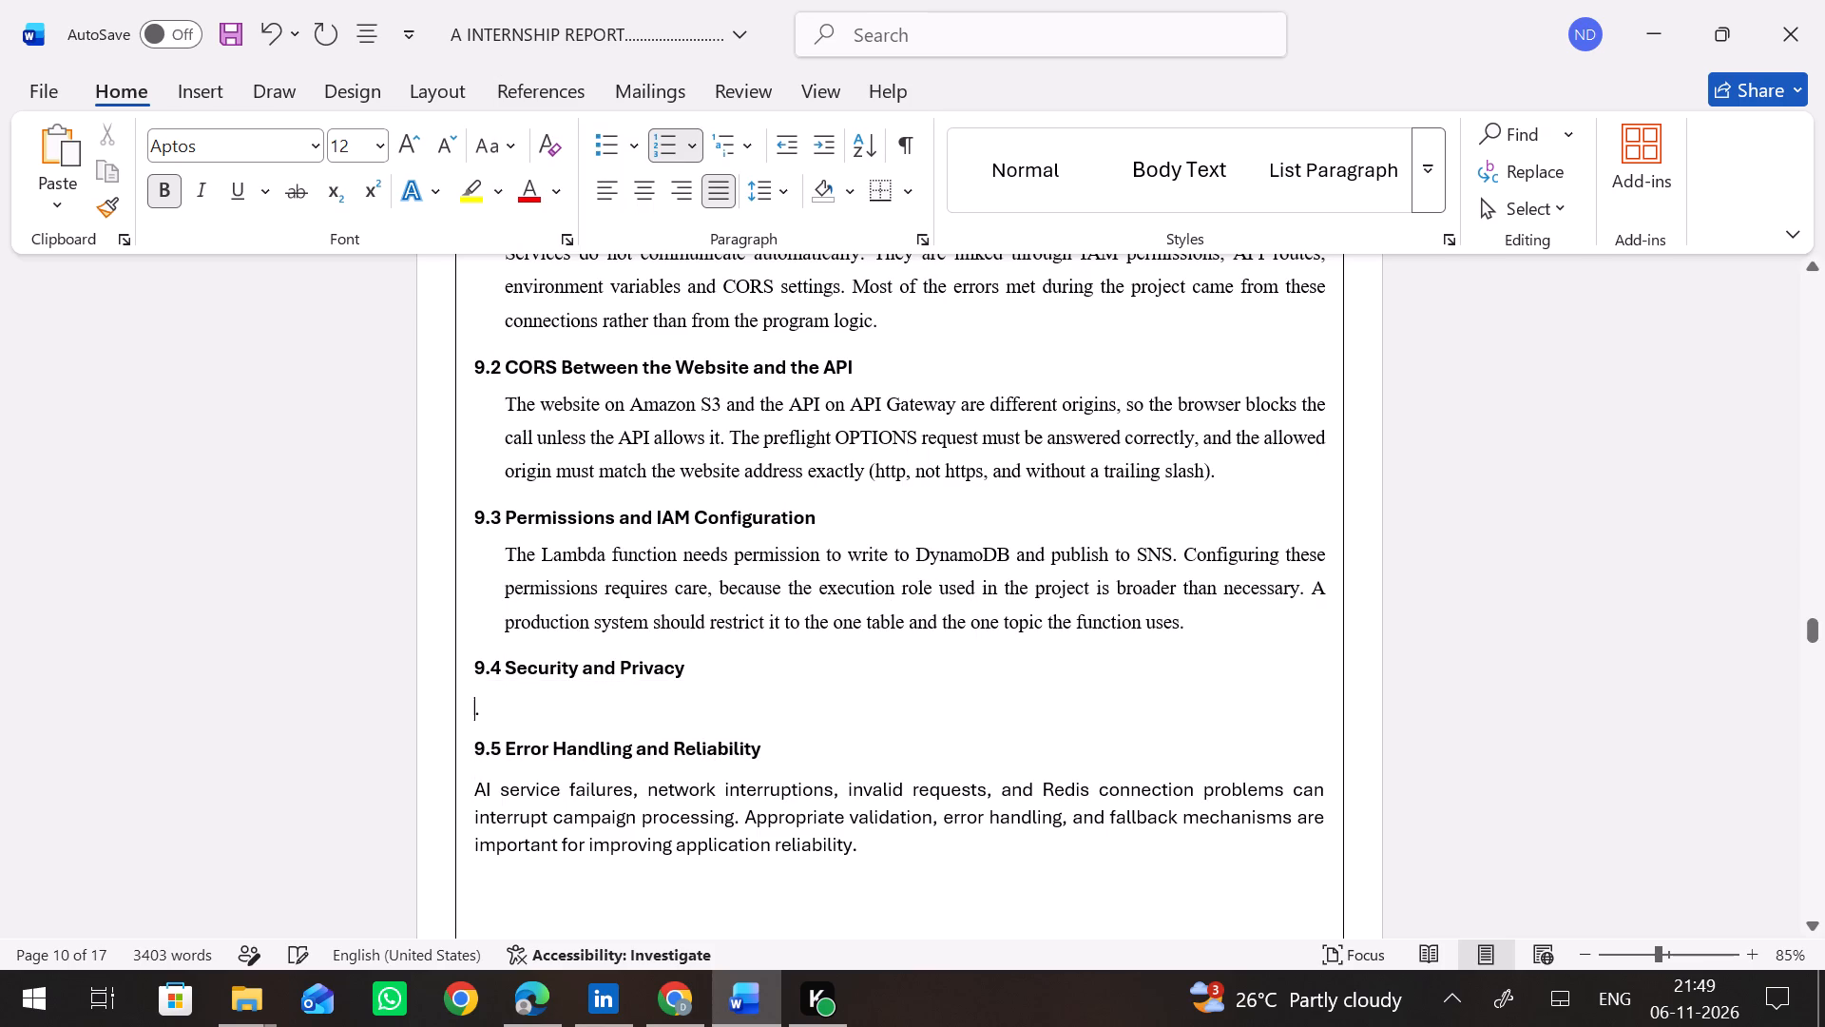
key("BackSpace")
key("BackSpace")
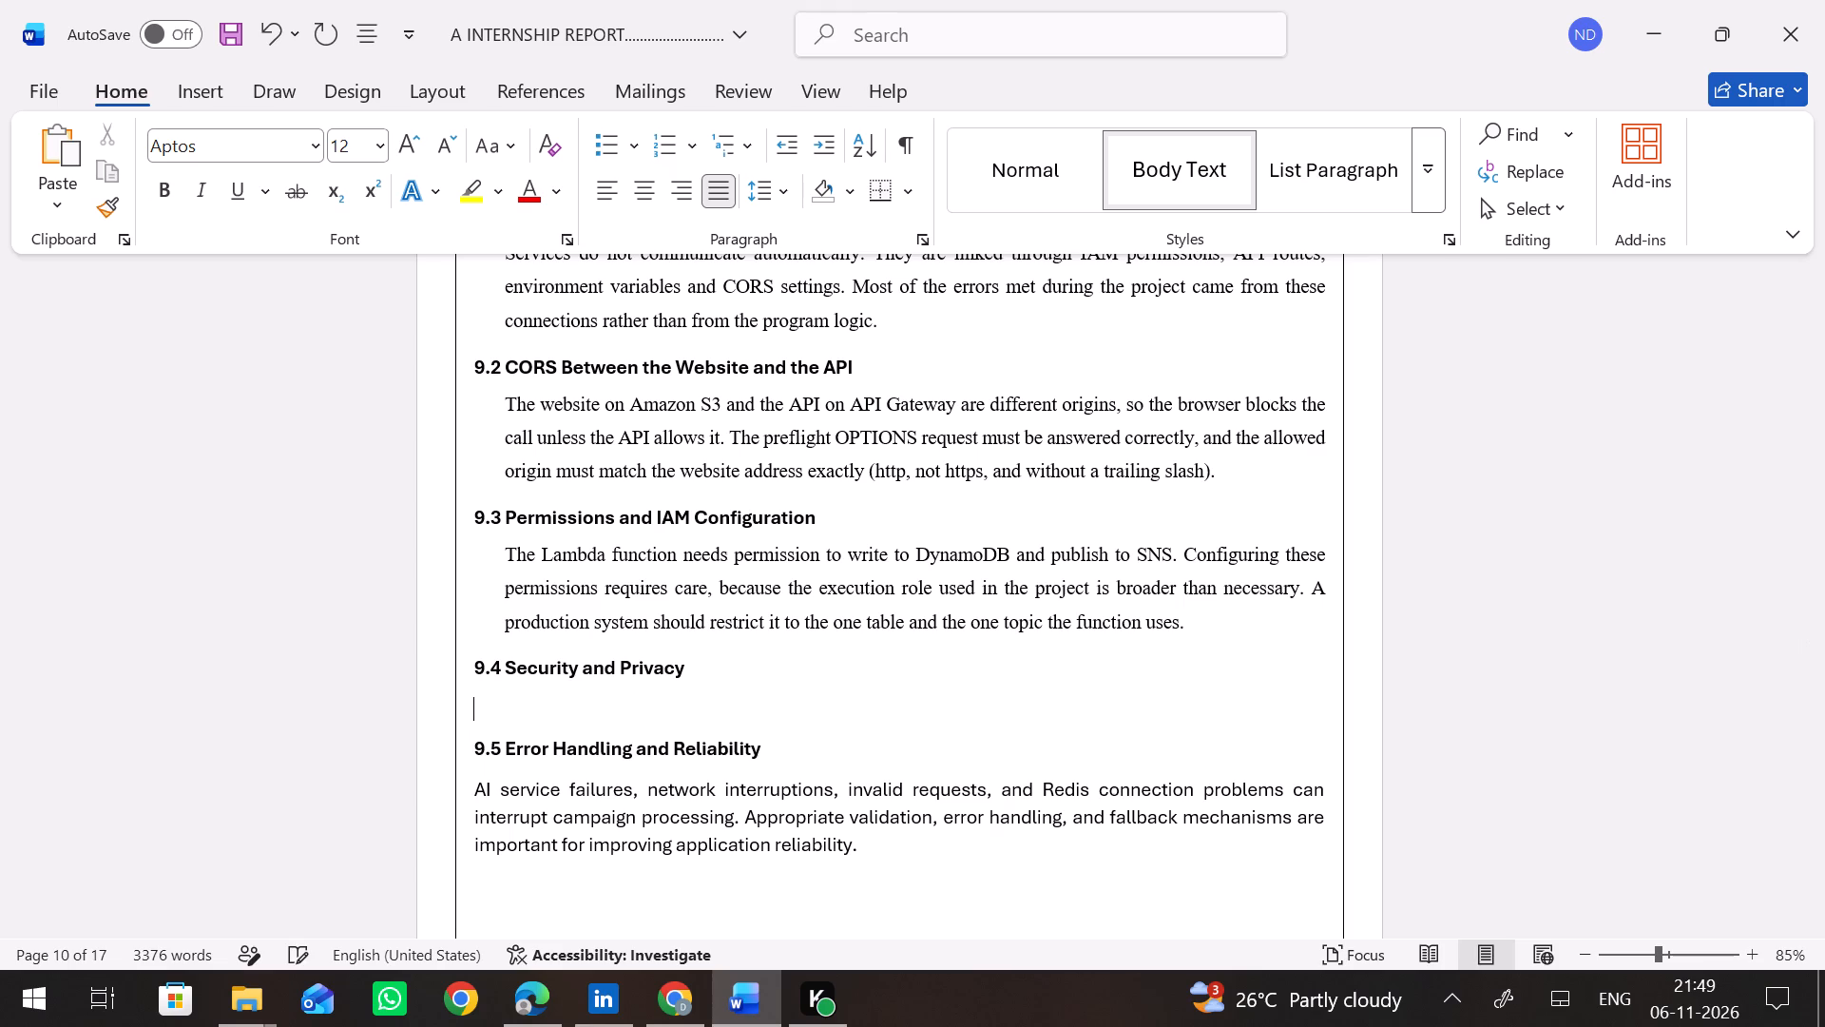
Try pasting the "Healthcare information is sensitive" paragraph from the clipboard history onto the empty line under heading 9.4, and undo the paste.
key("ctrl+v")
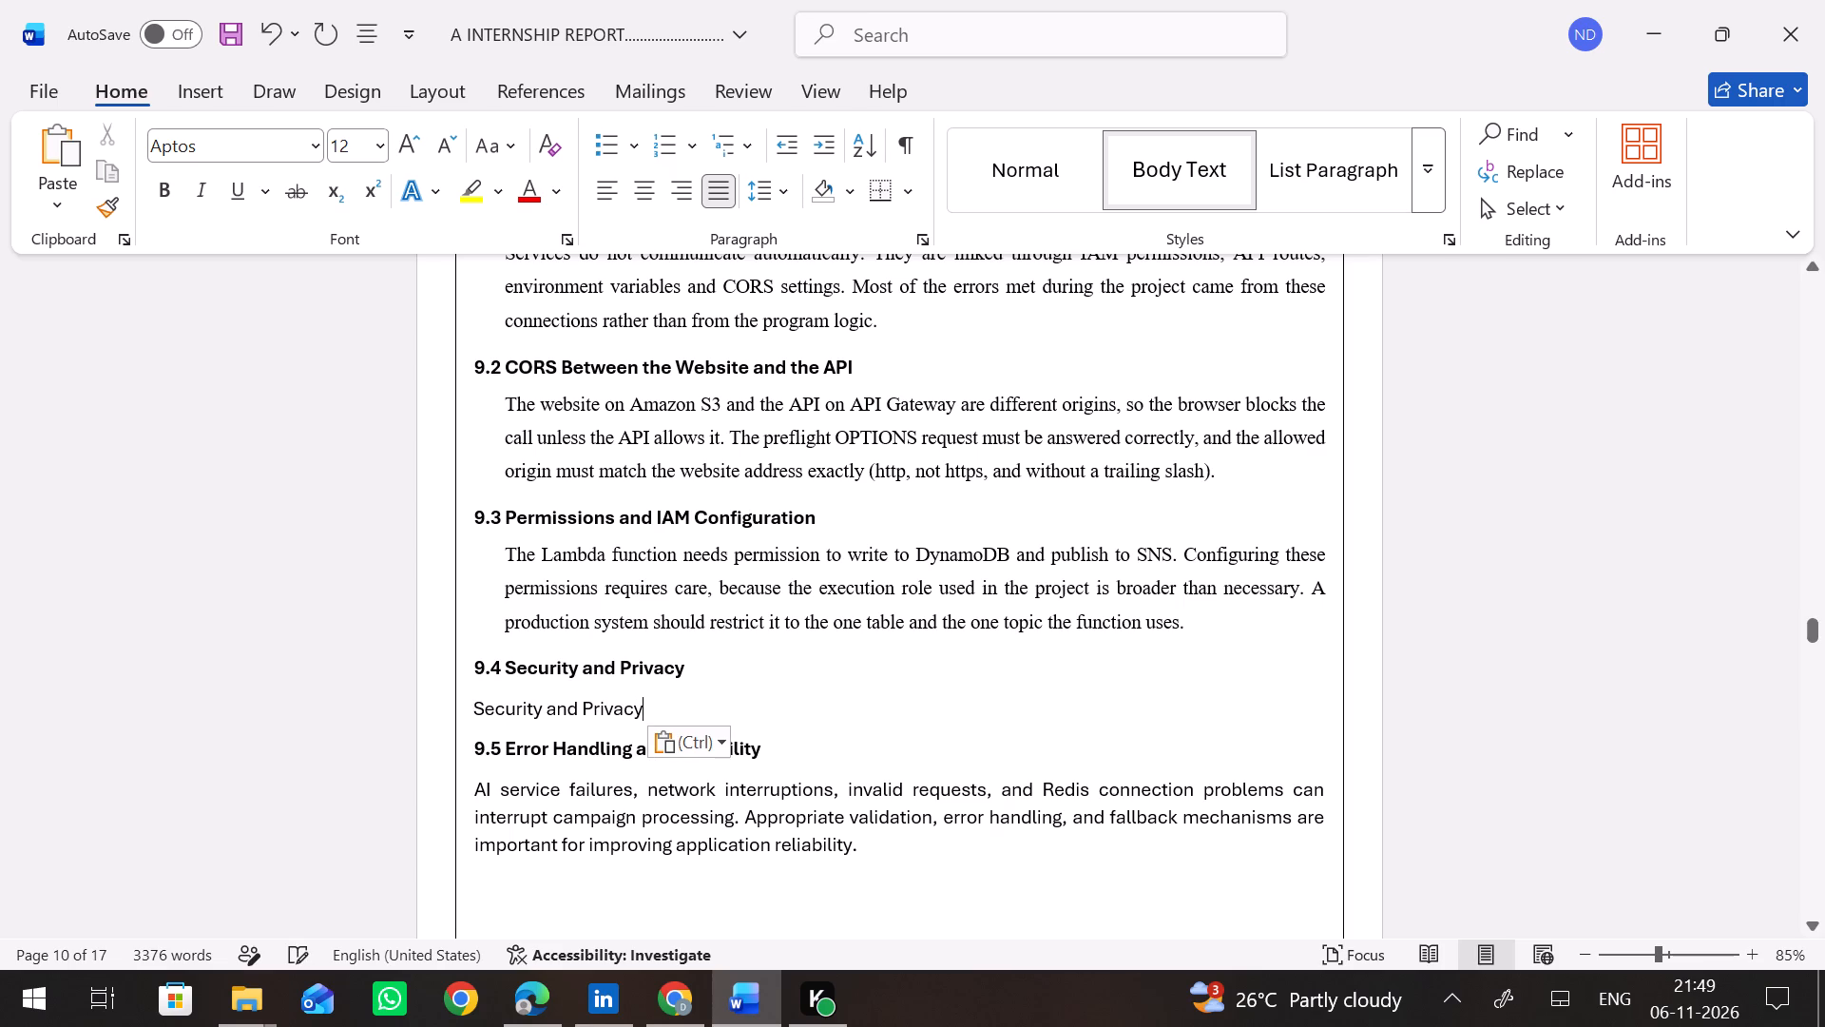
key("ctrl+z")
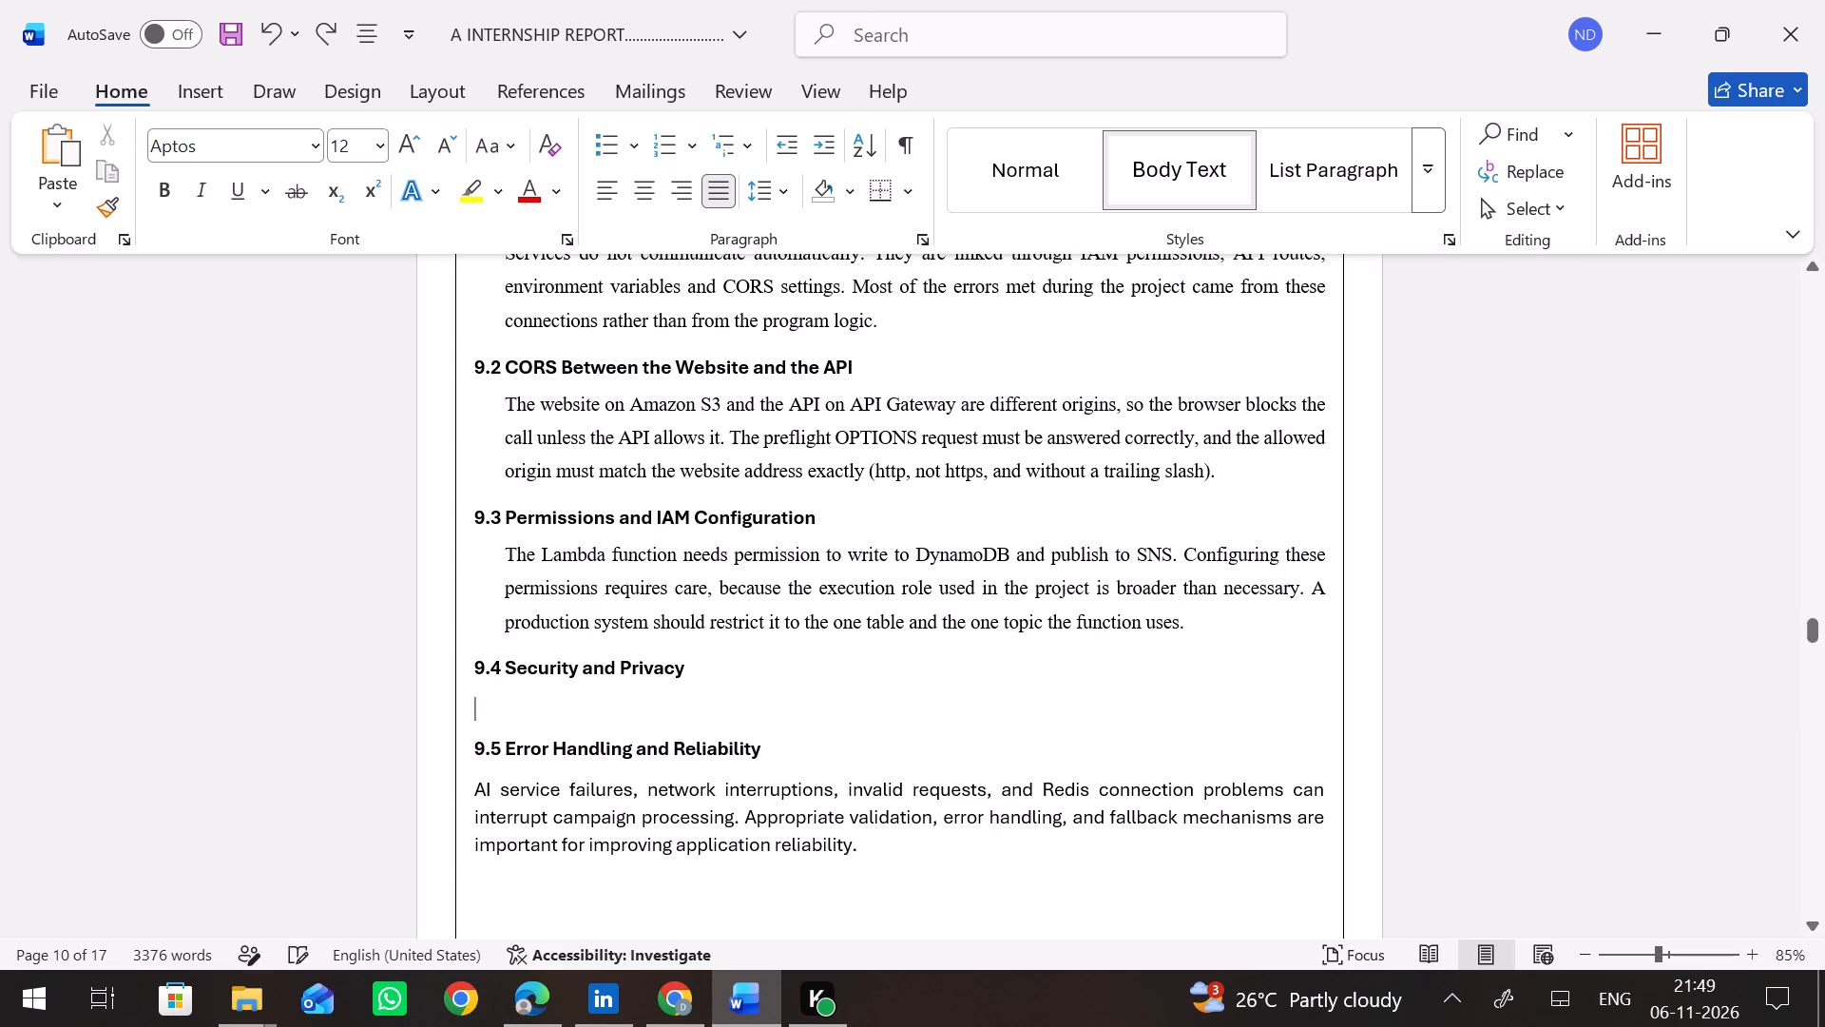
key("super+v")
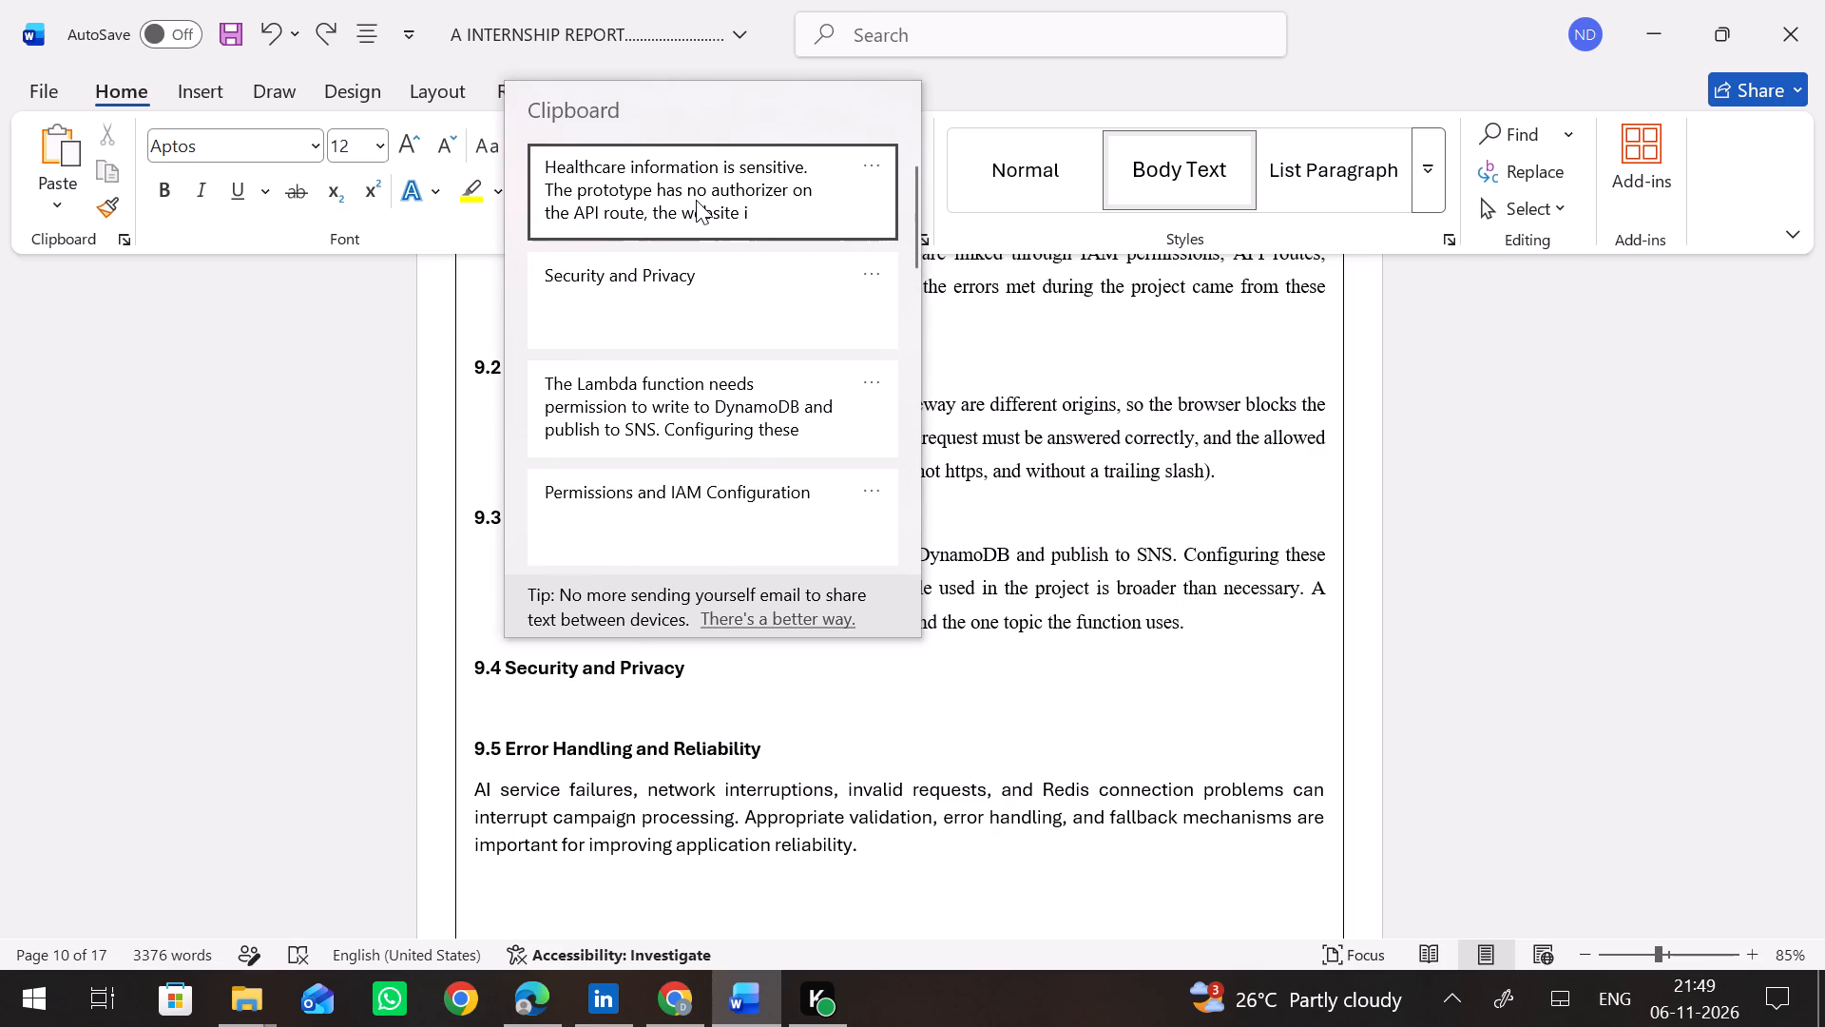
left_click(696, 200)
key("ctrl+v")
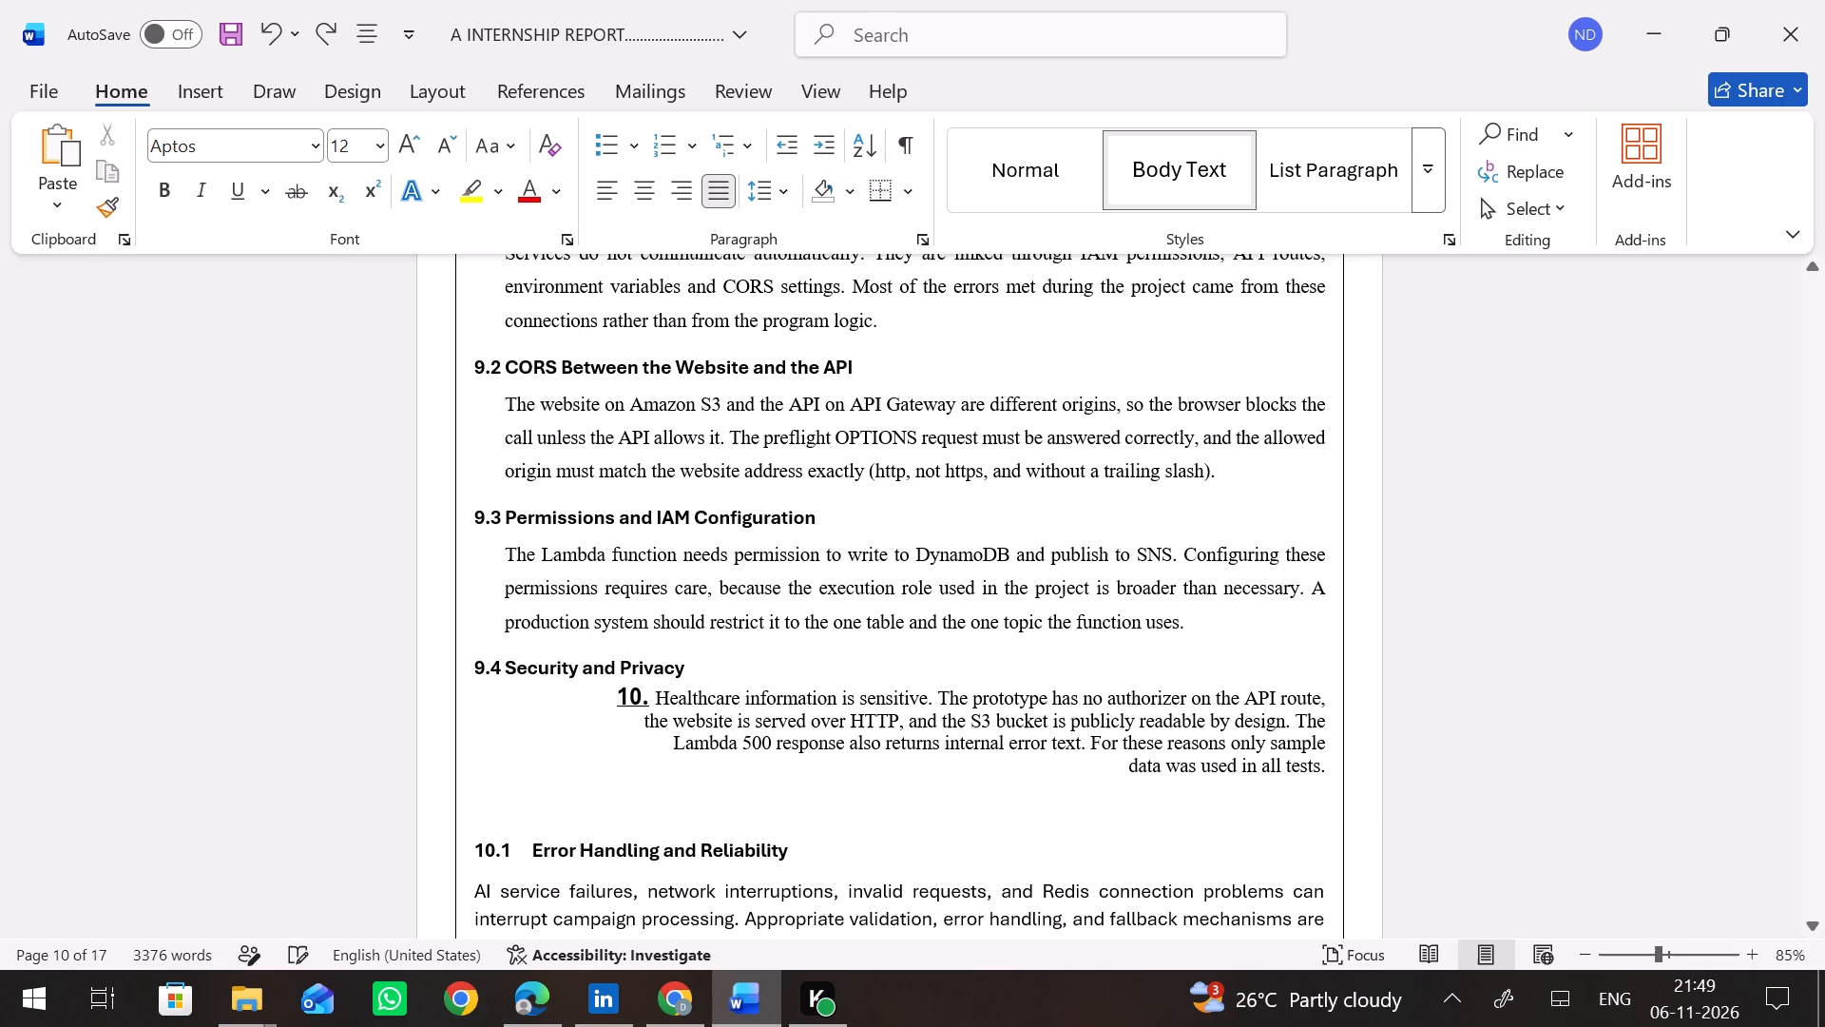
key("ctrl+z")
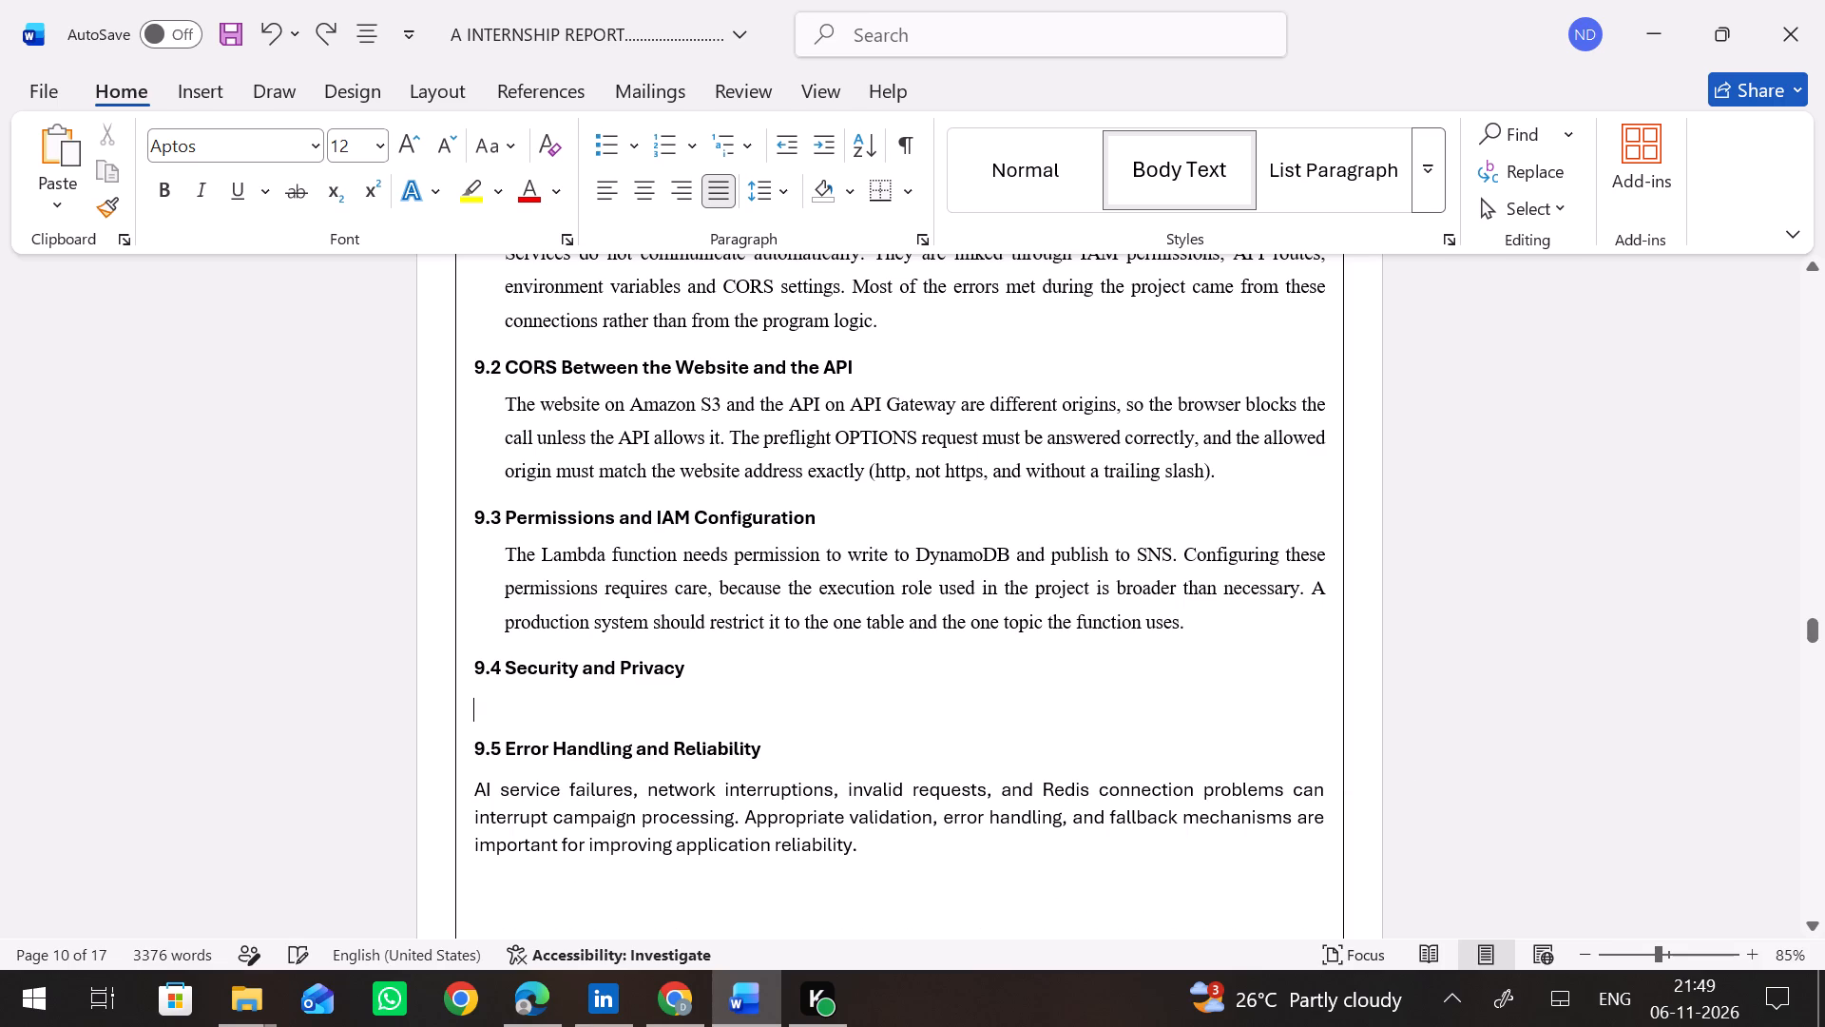
Delete the empty line between the 9.4 "Security and Privacy" heading and the 9.5 heading.
left_click(550, 701)
key("BackSpace")
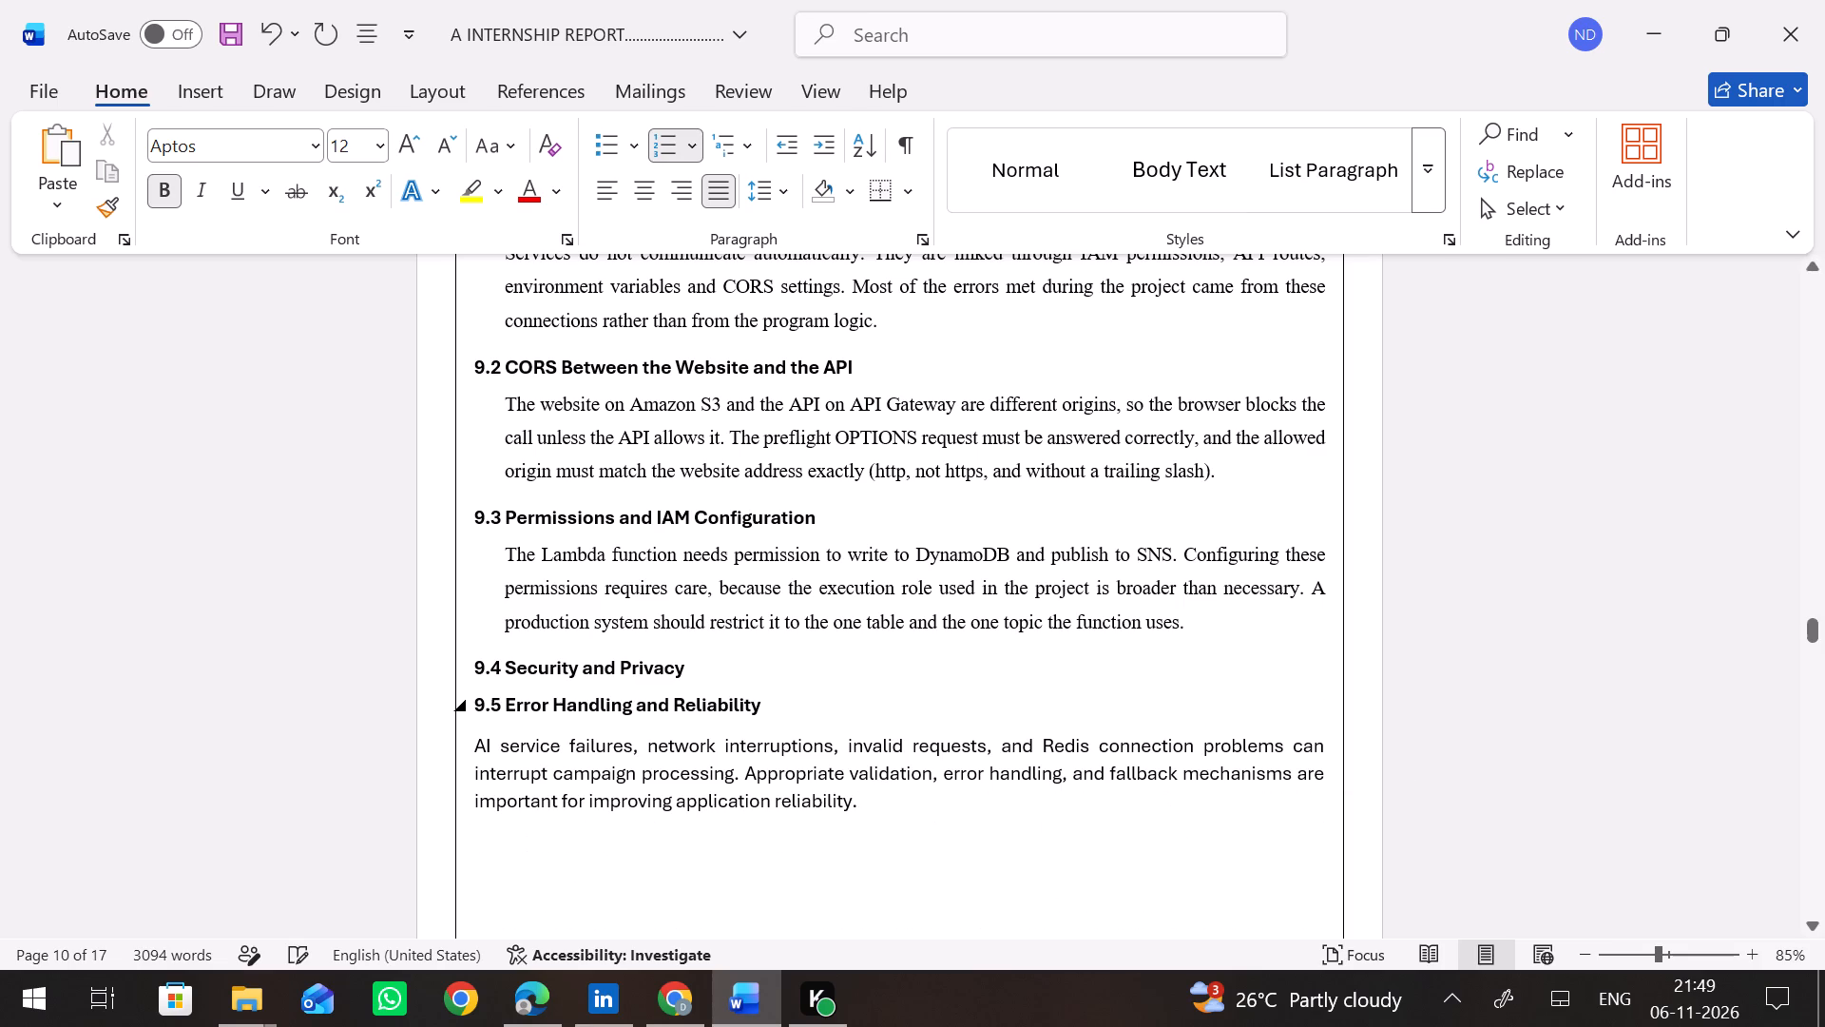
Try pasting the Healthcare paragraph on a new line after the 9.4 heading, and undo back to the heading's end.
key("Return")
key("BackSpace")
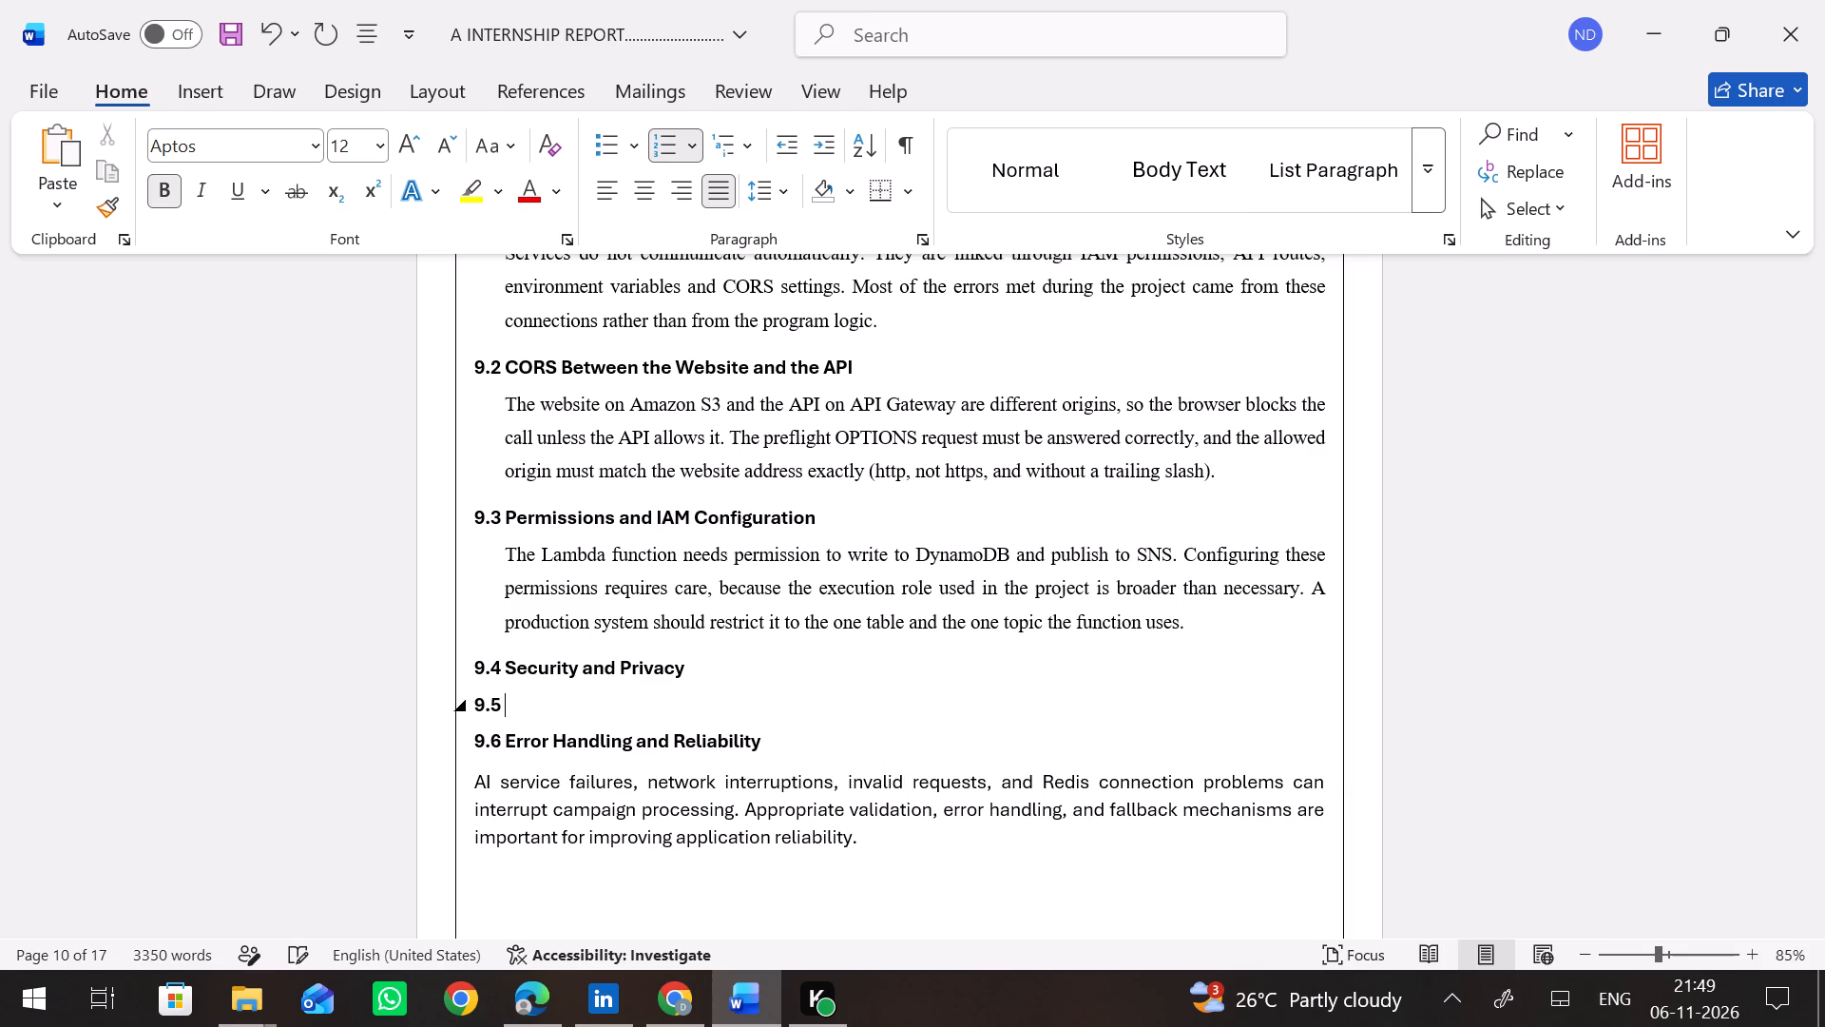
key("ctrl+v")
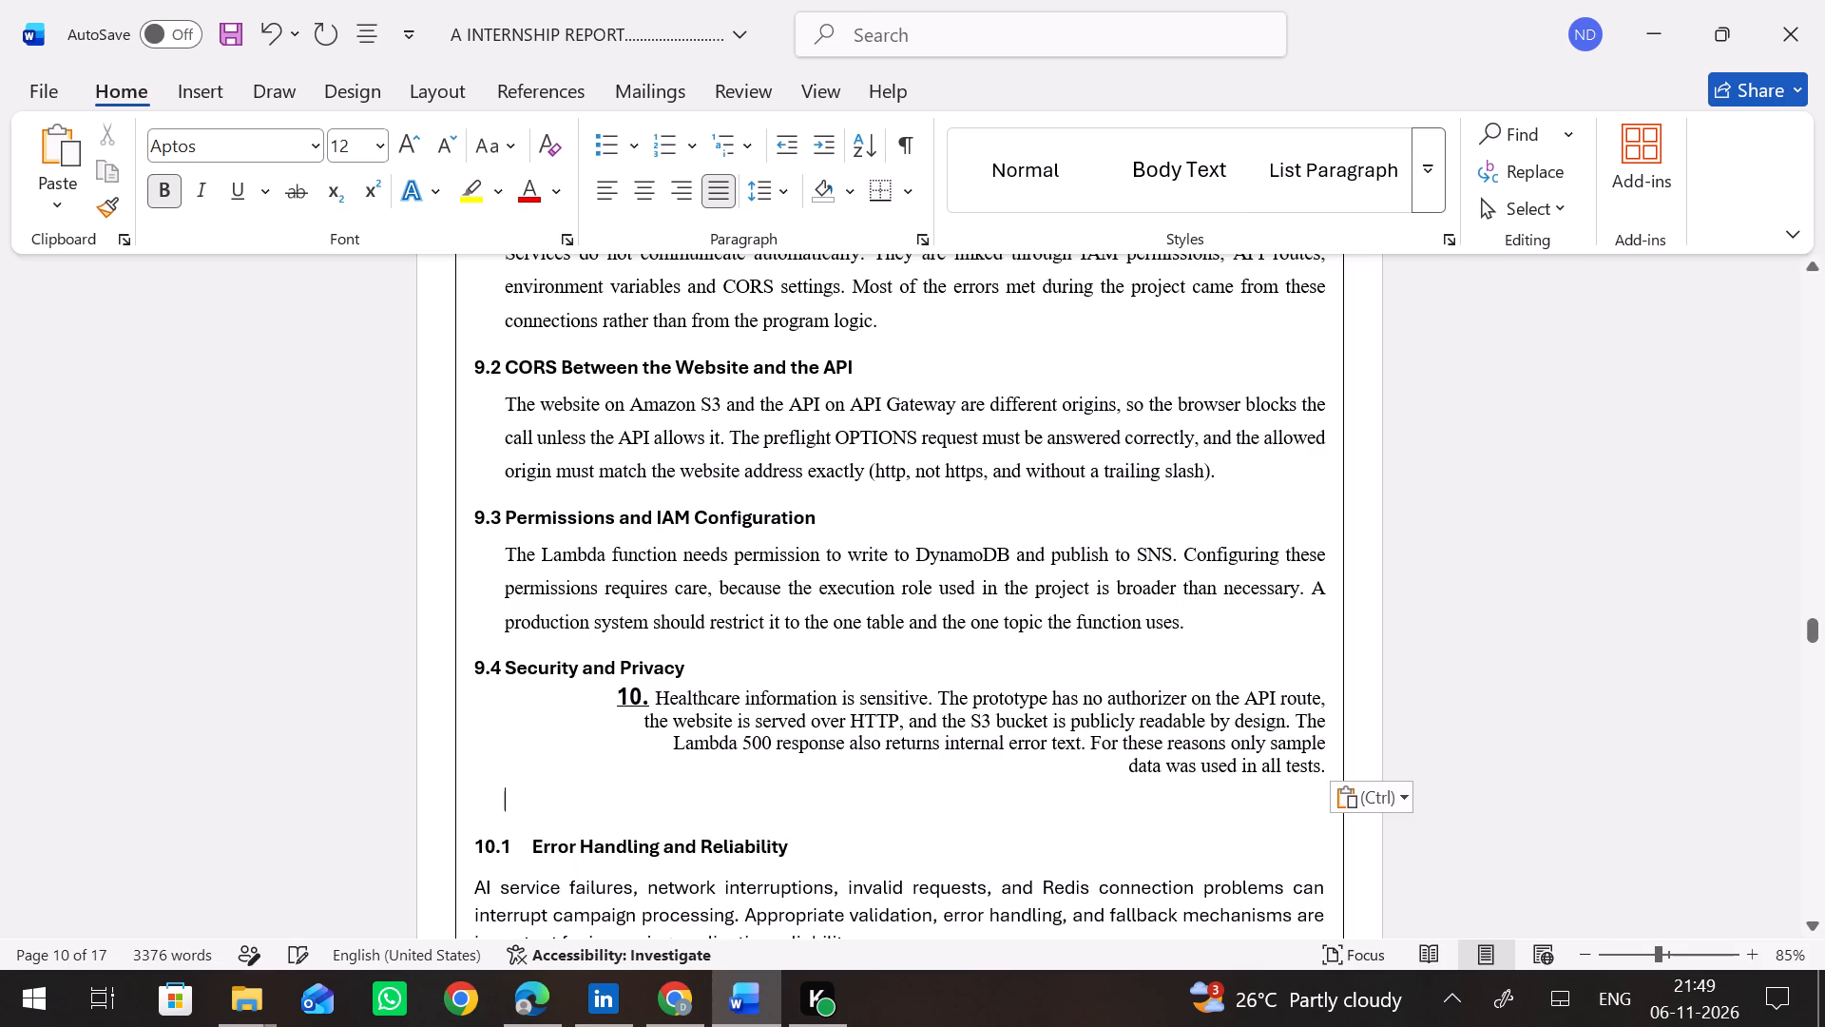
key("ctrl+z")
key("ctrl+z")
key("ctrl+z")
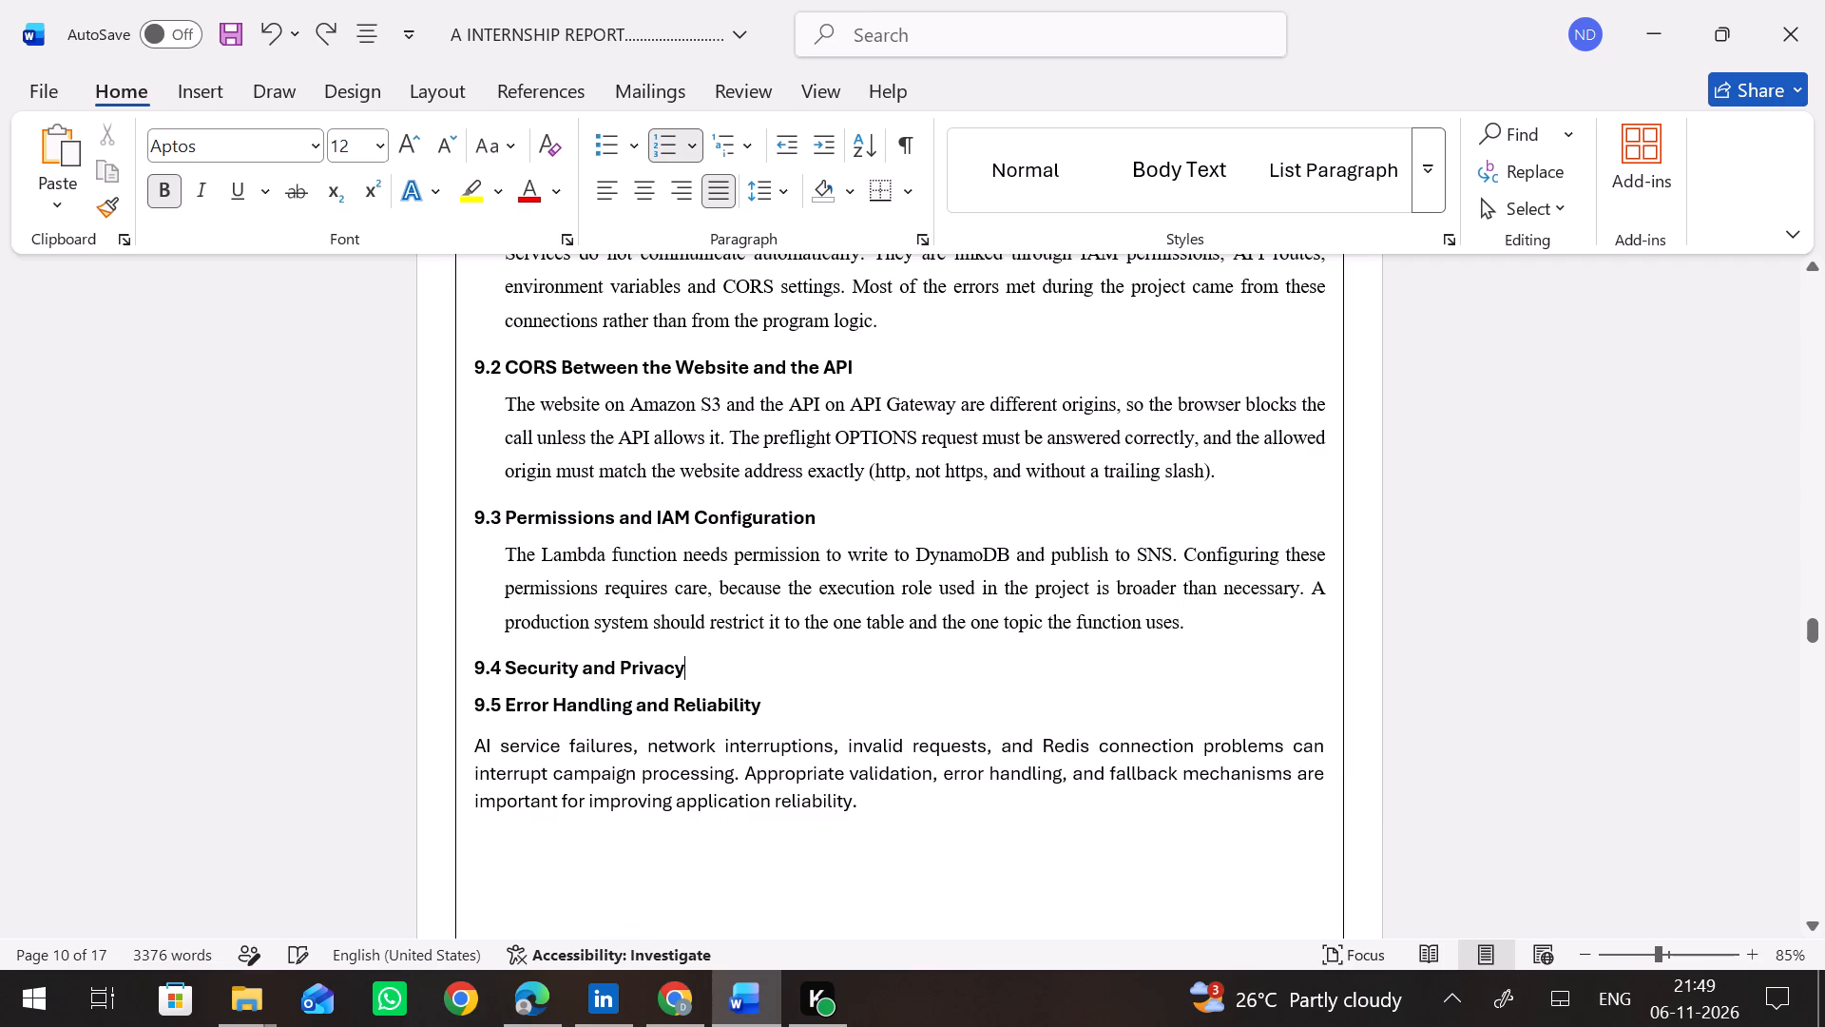
Paste the Healthcare paragraph at the end of the 9.4 heading and split it off as its own unnumbered paragraph.
key("ctrl+v")
left_click(692, 669)
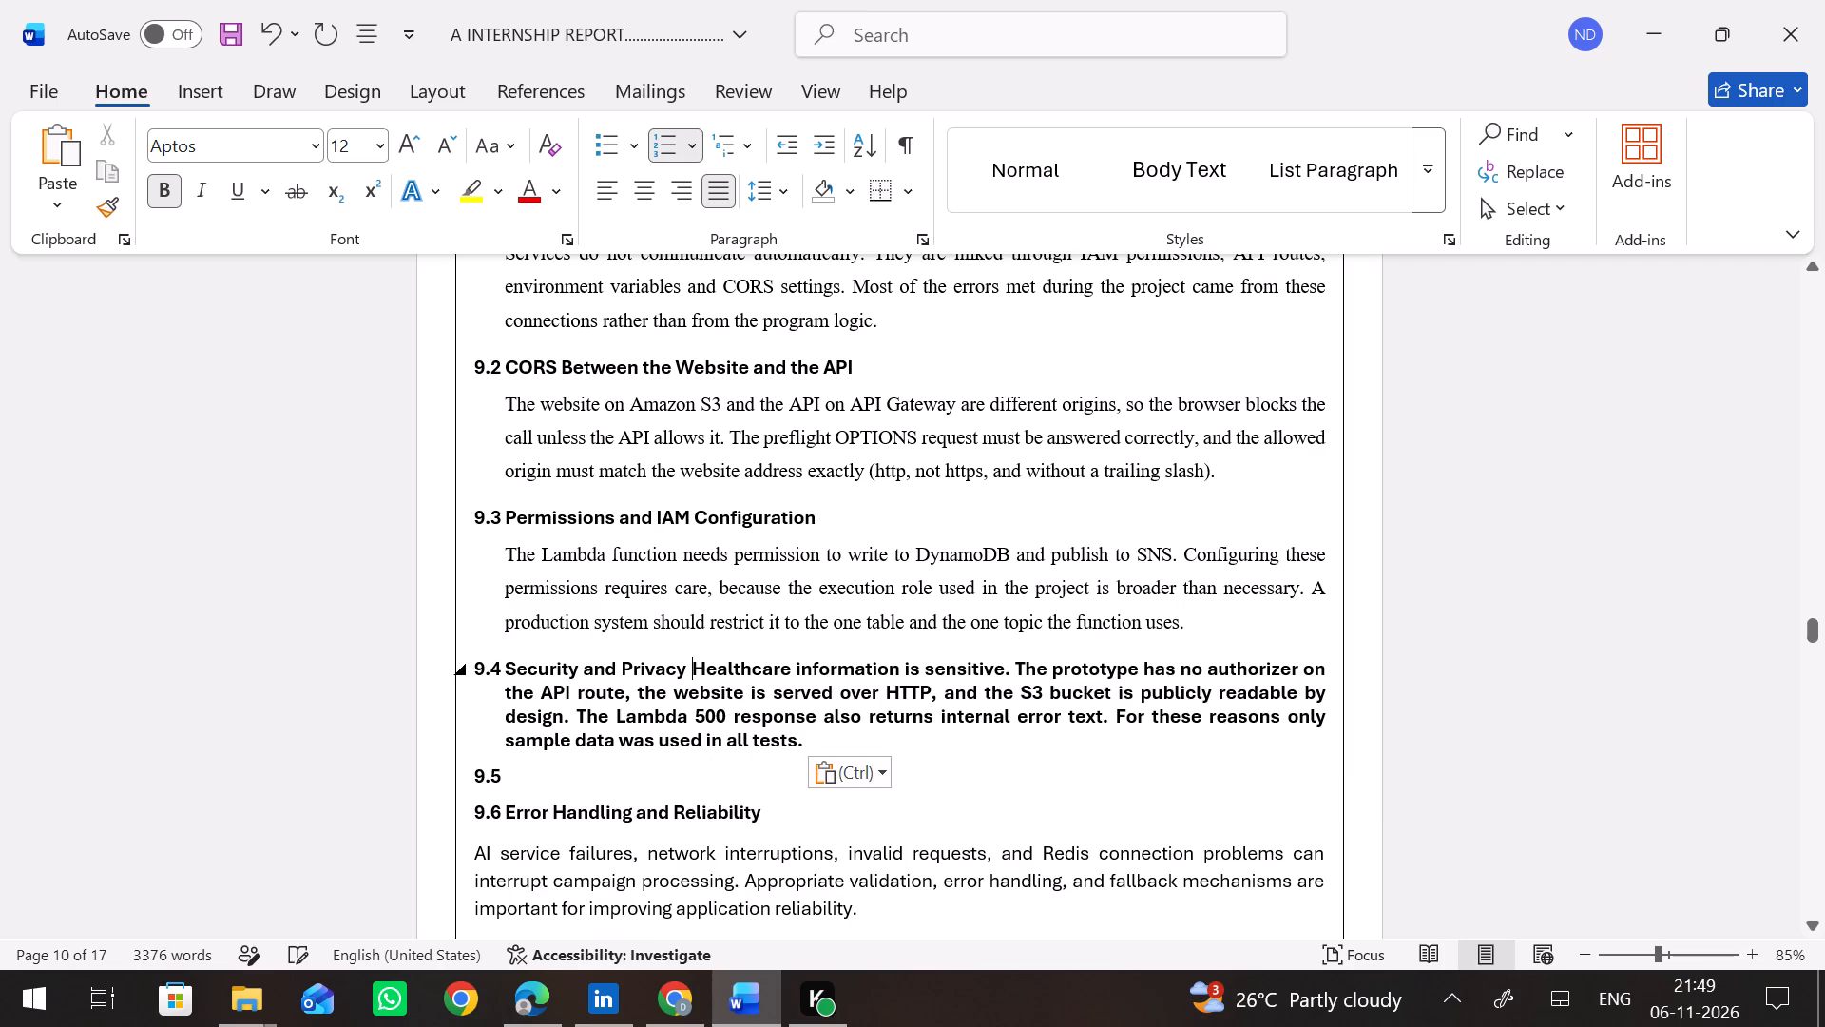
key("Return")
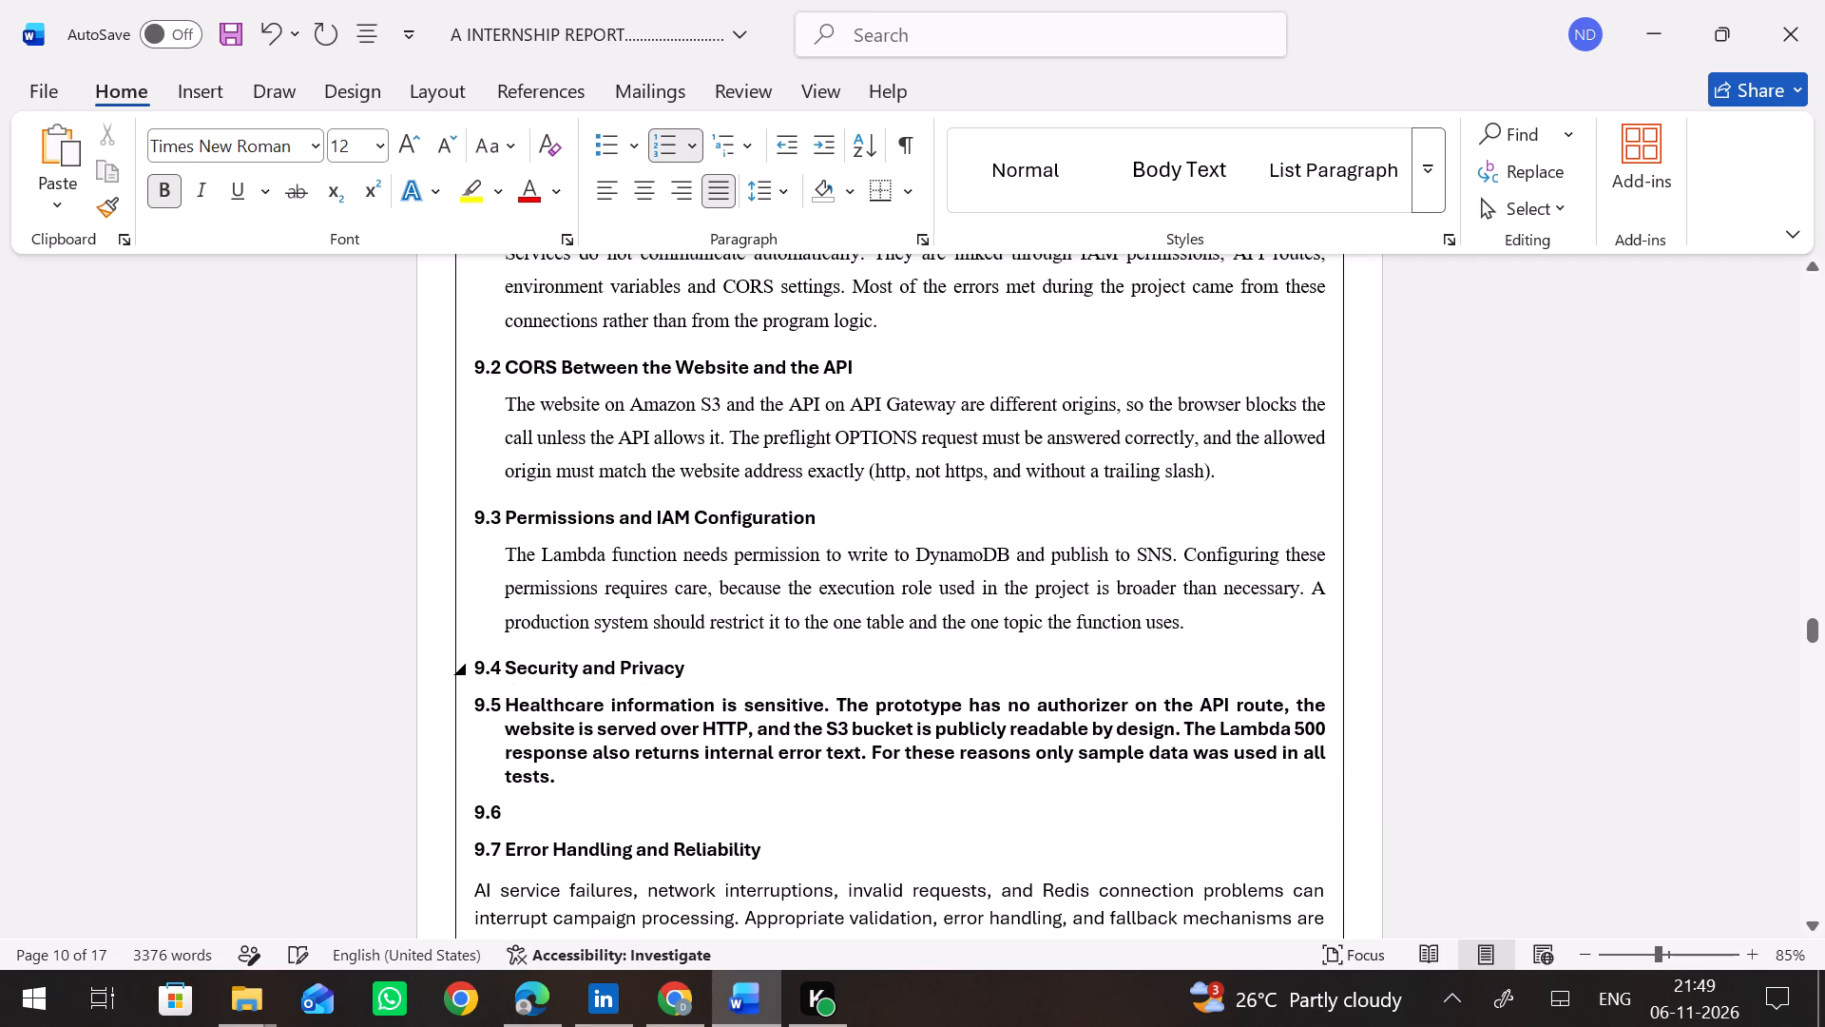
key("BackSpace")
Remove the bold from the whole Healthcare paragraph under 9.4 and set its font to Times New Roman.
left_click_drag(564, 783, 533, 744)
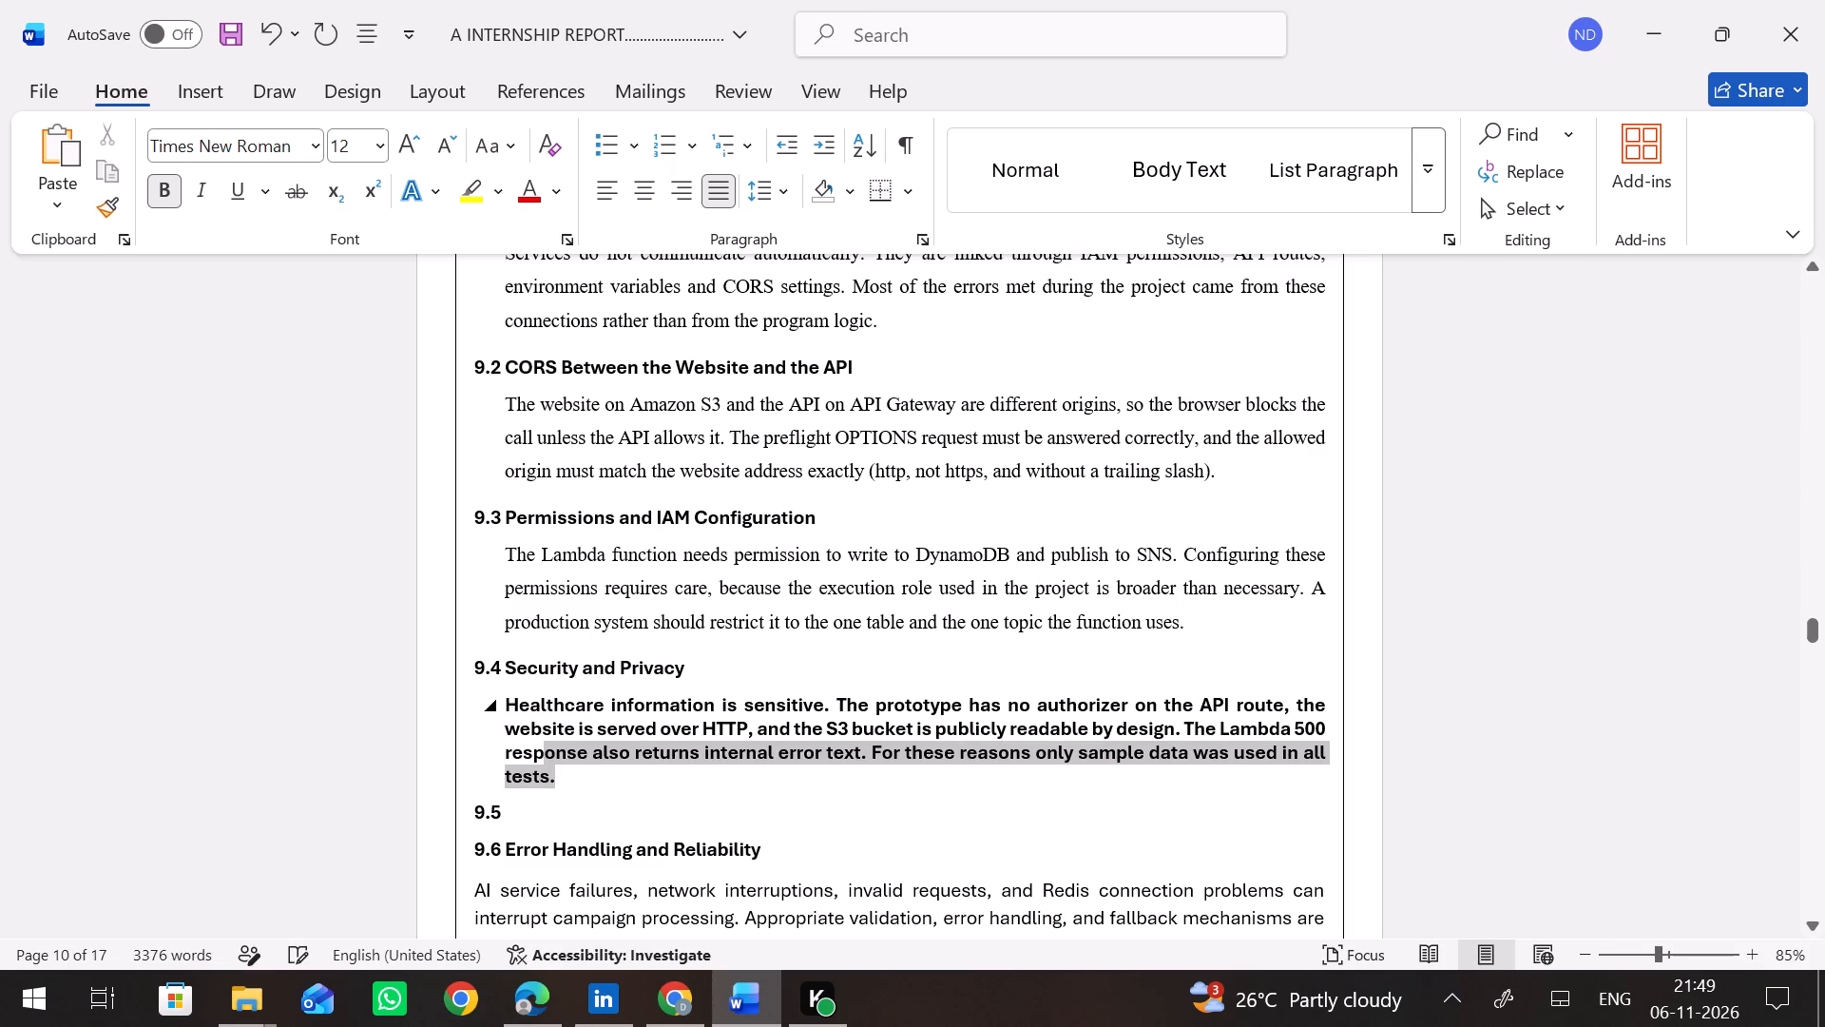
left_click_drag(533, 744, 511, 719)
double_click(509, 705)
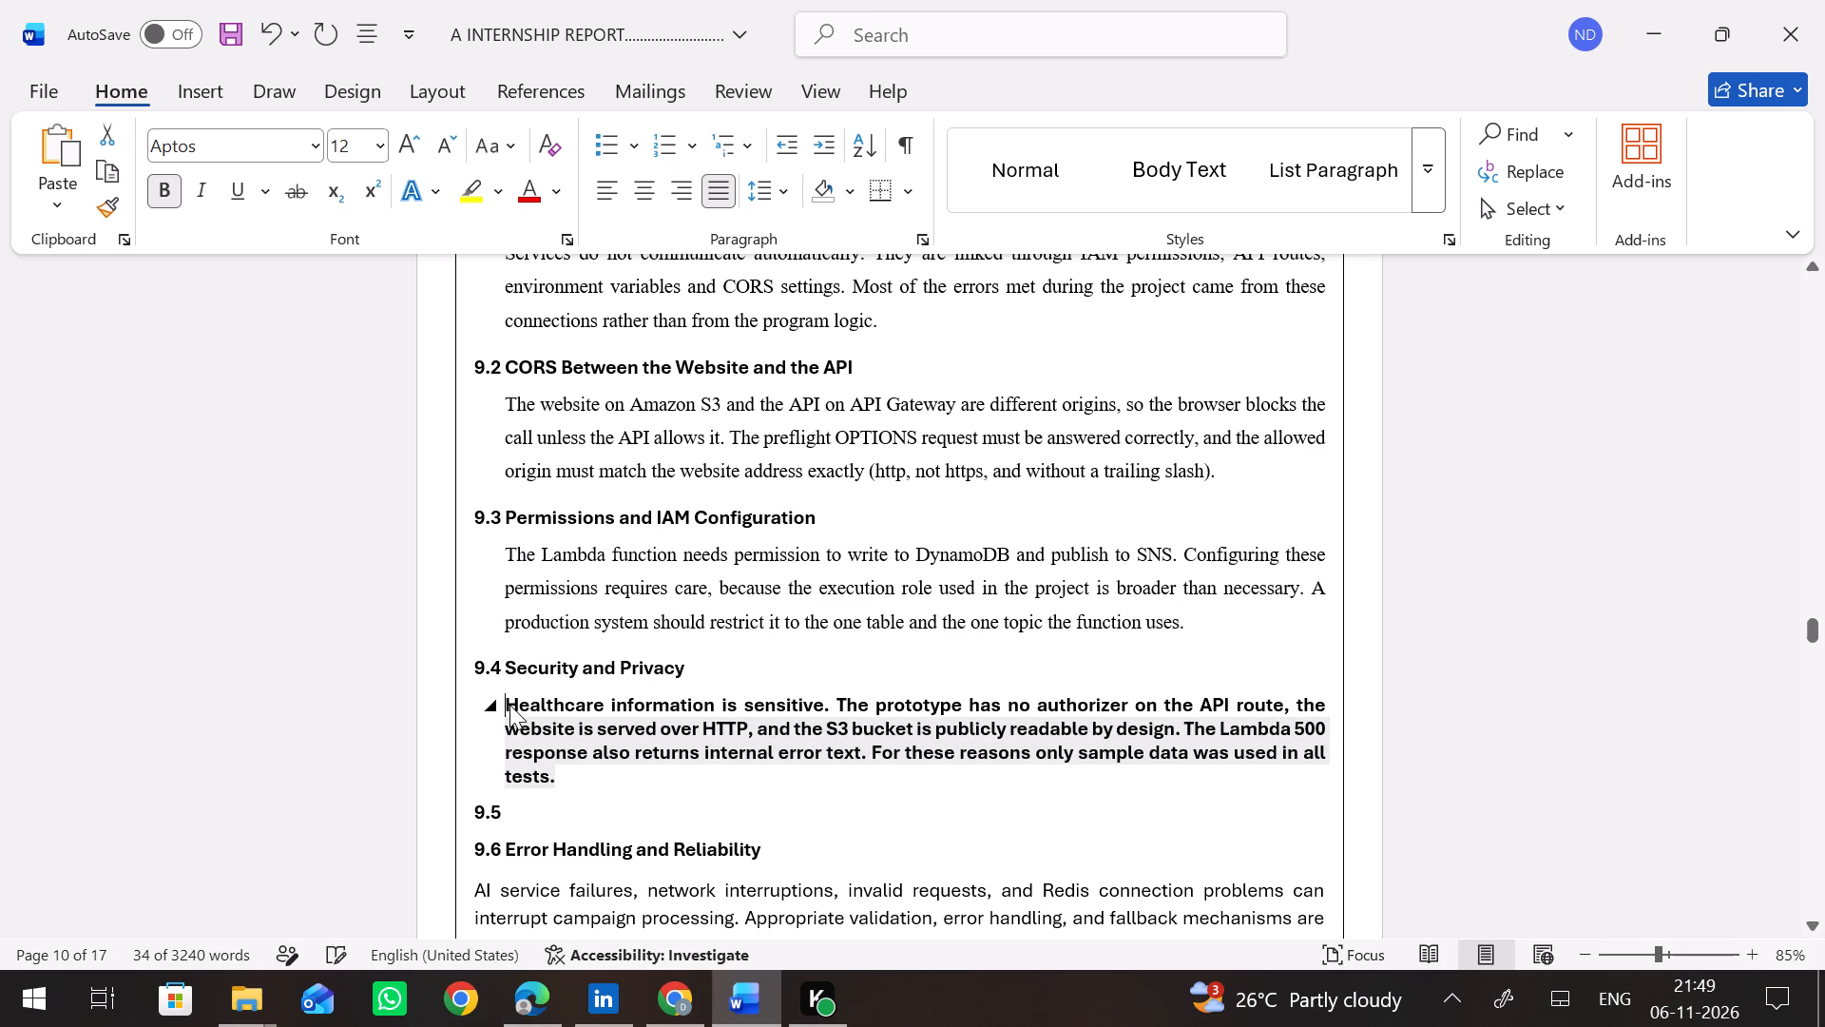
double_click(509, 705)
double_click(509, 705)
double_click(509, 705)
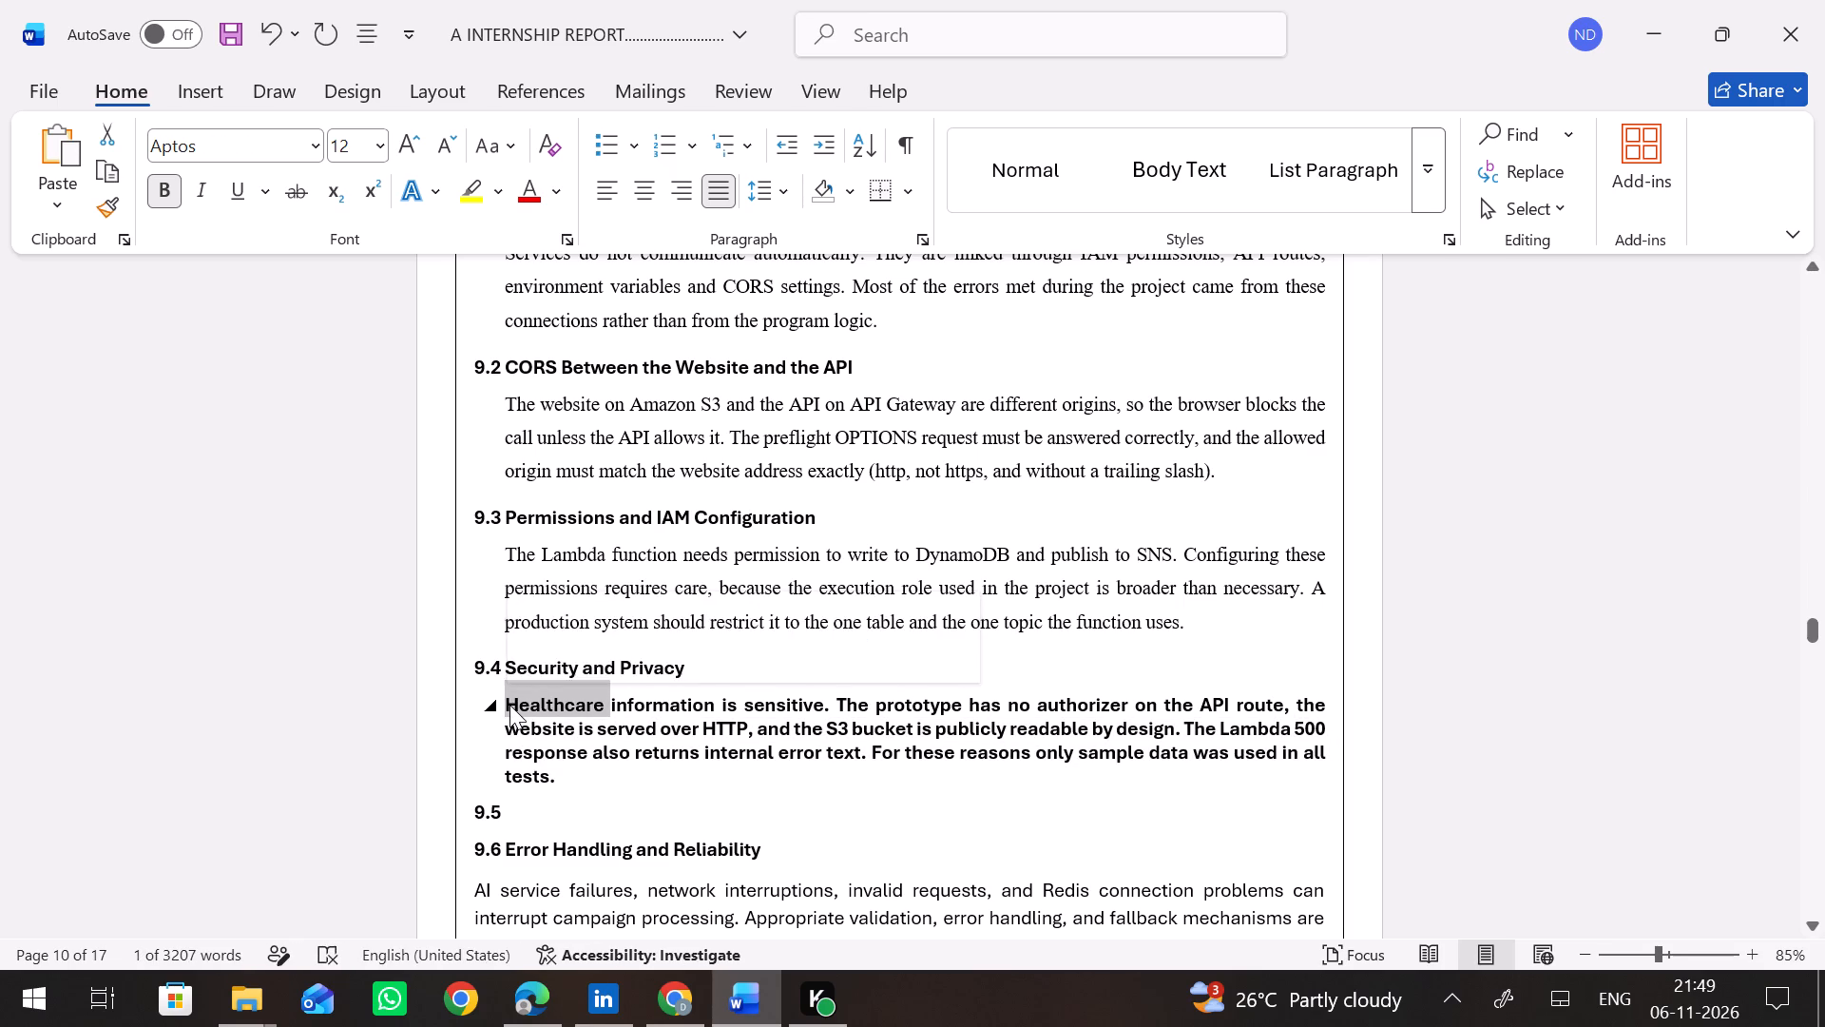
left_click_drag(509, 705, 593, 781)
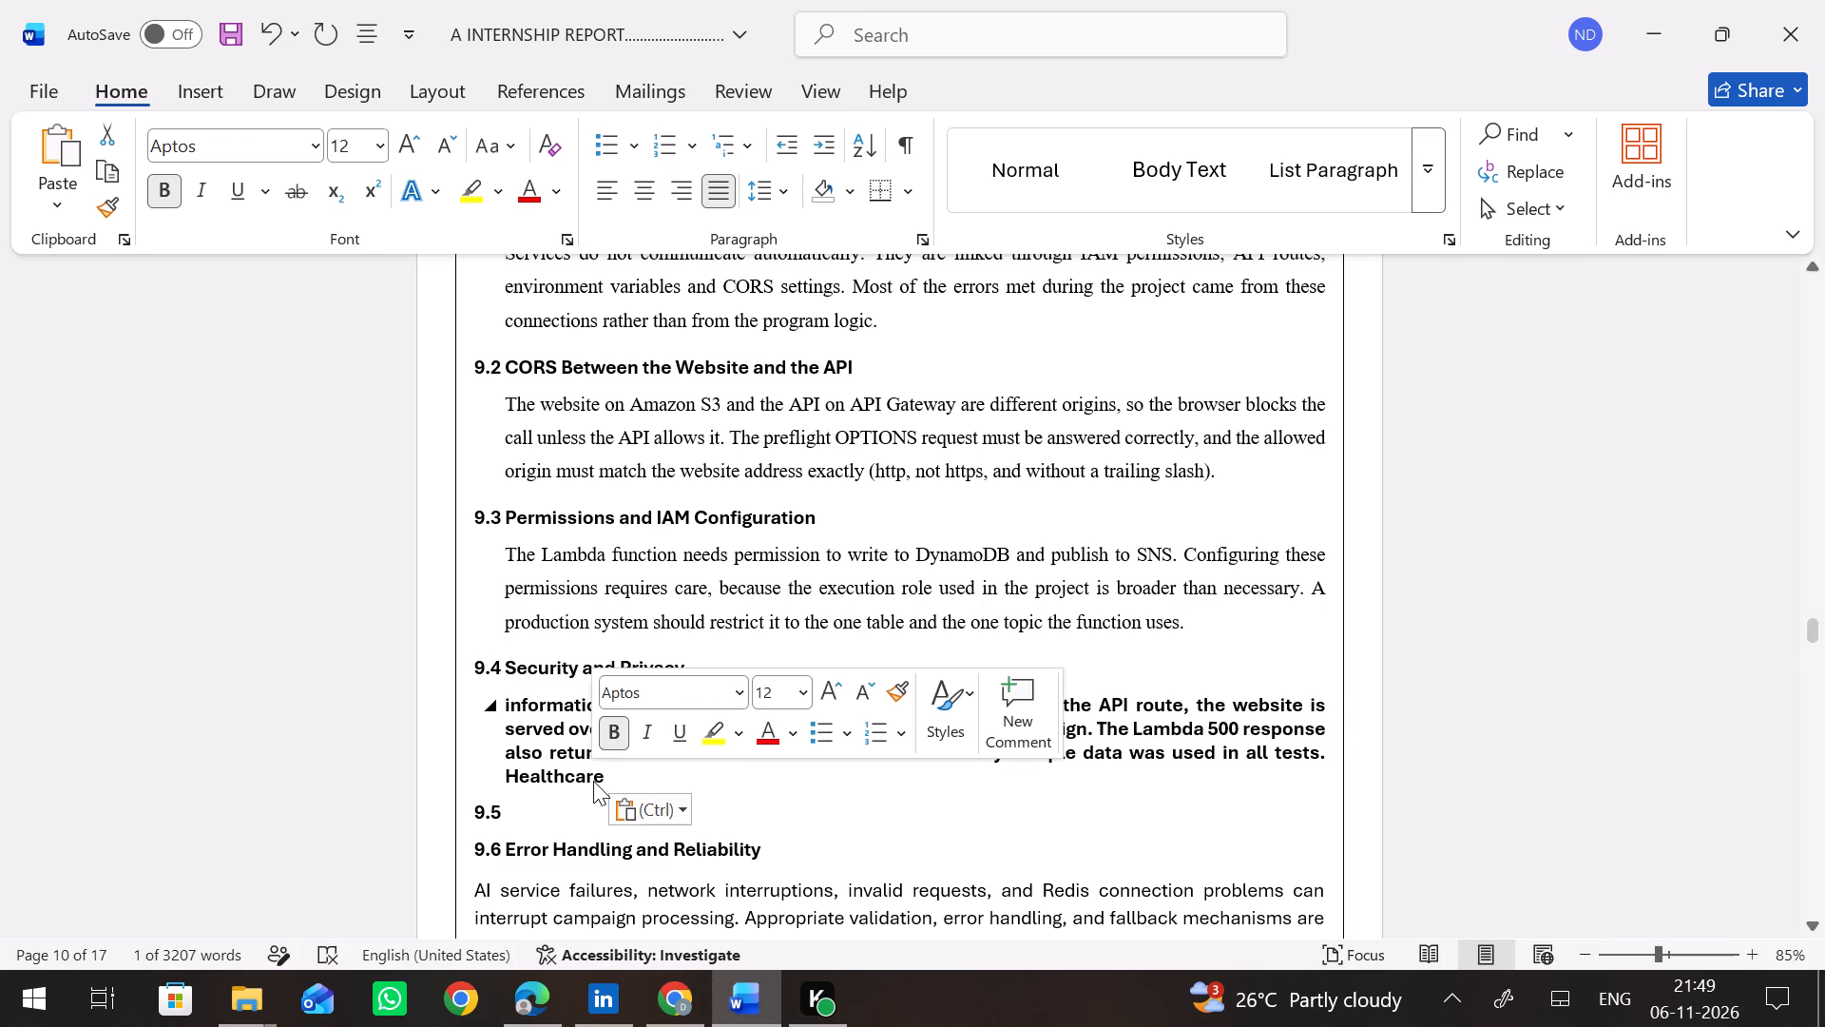
key("ctrl+z")
left_click_drag(572, 780, 522, 734)
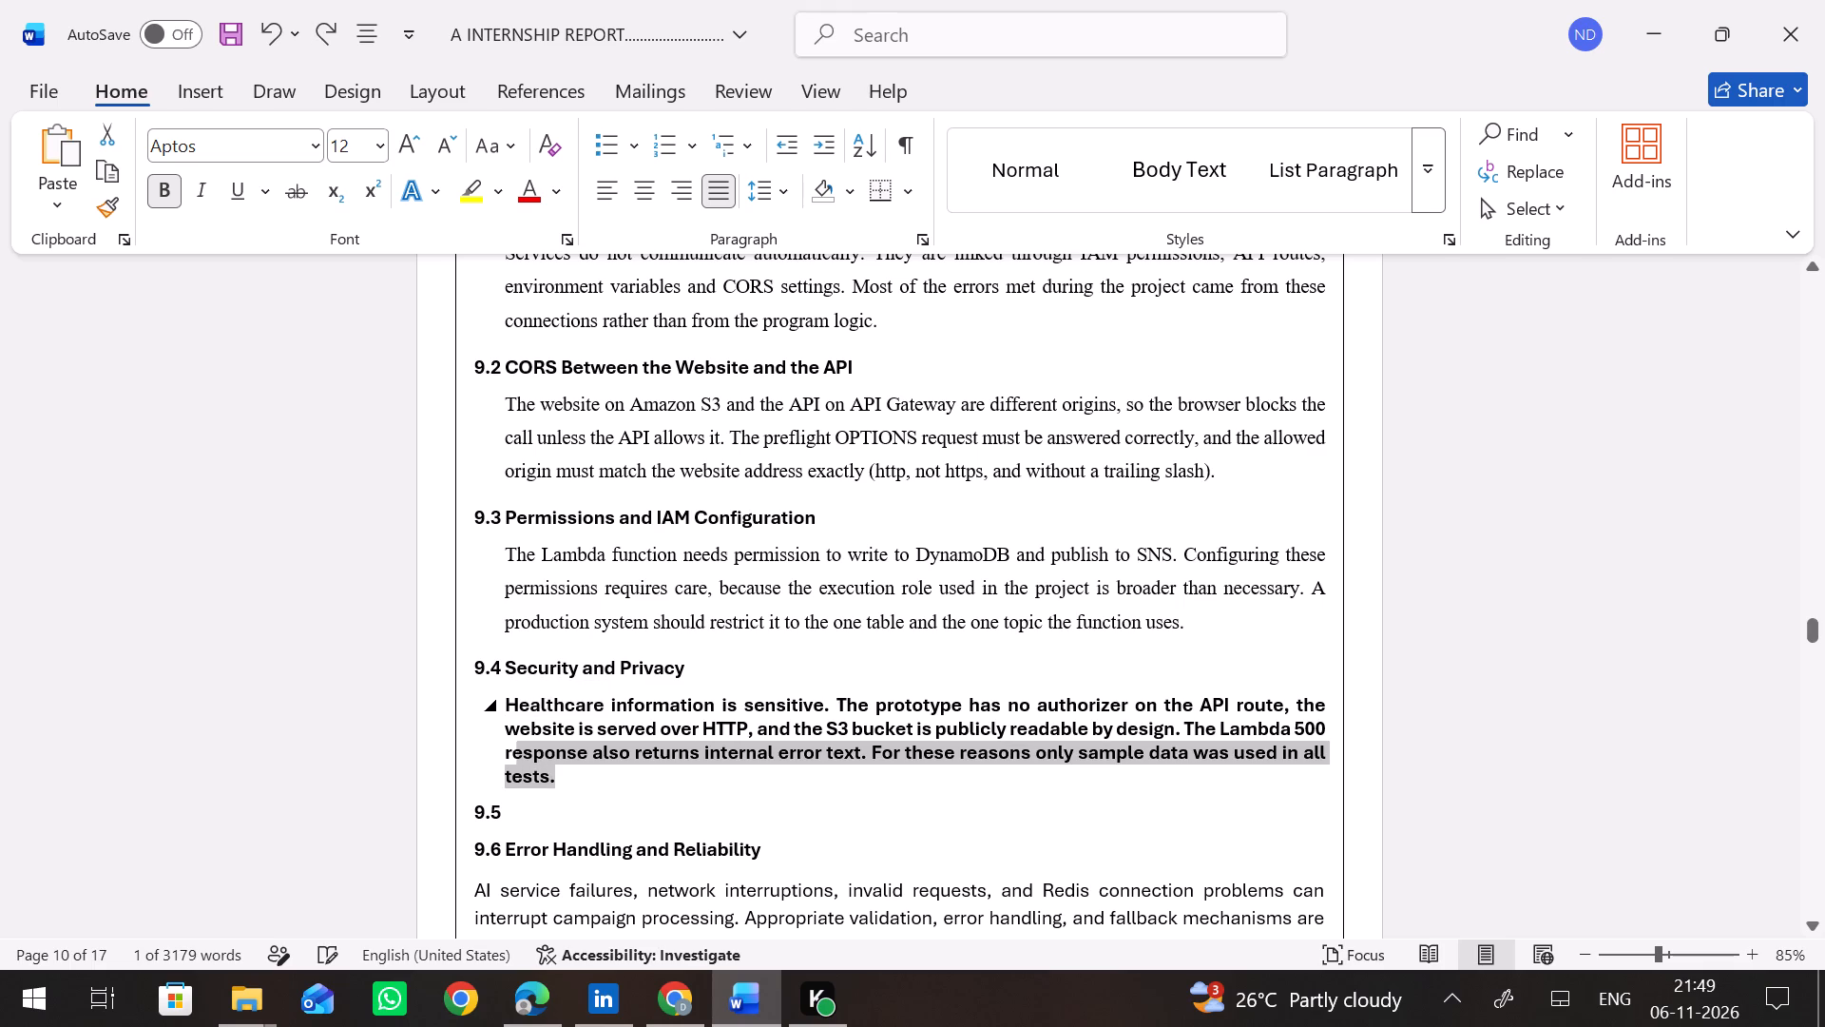
left_click_drag(522, 734, 515, 711)
left_click(535, 679)
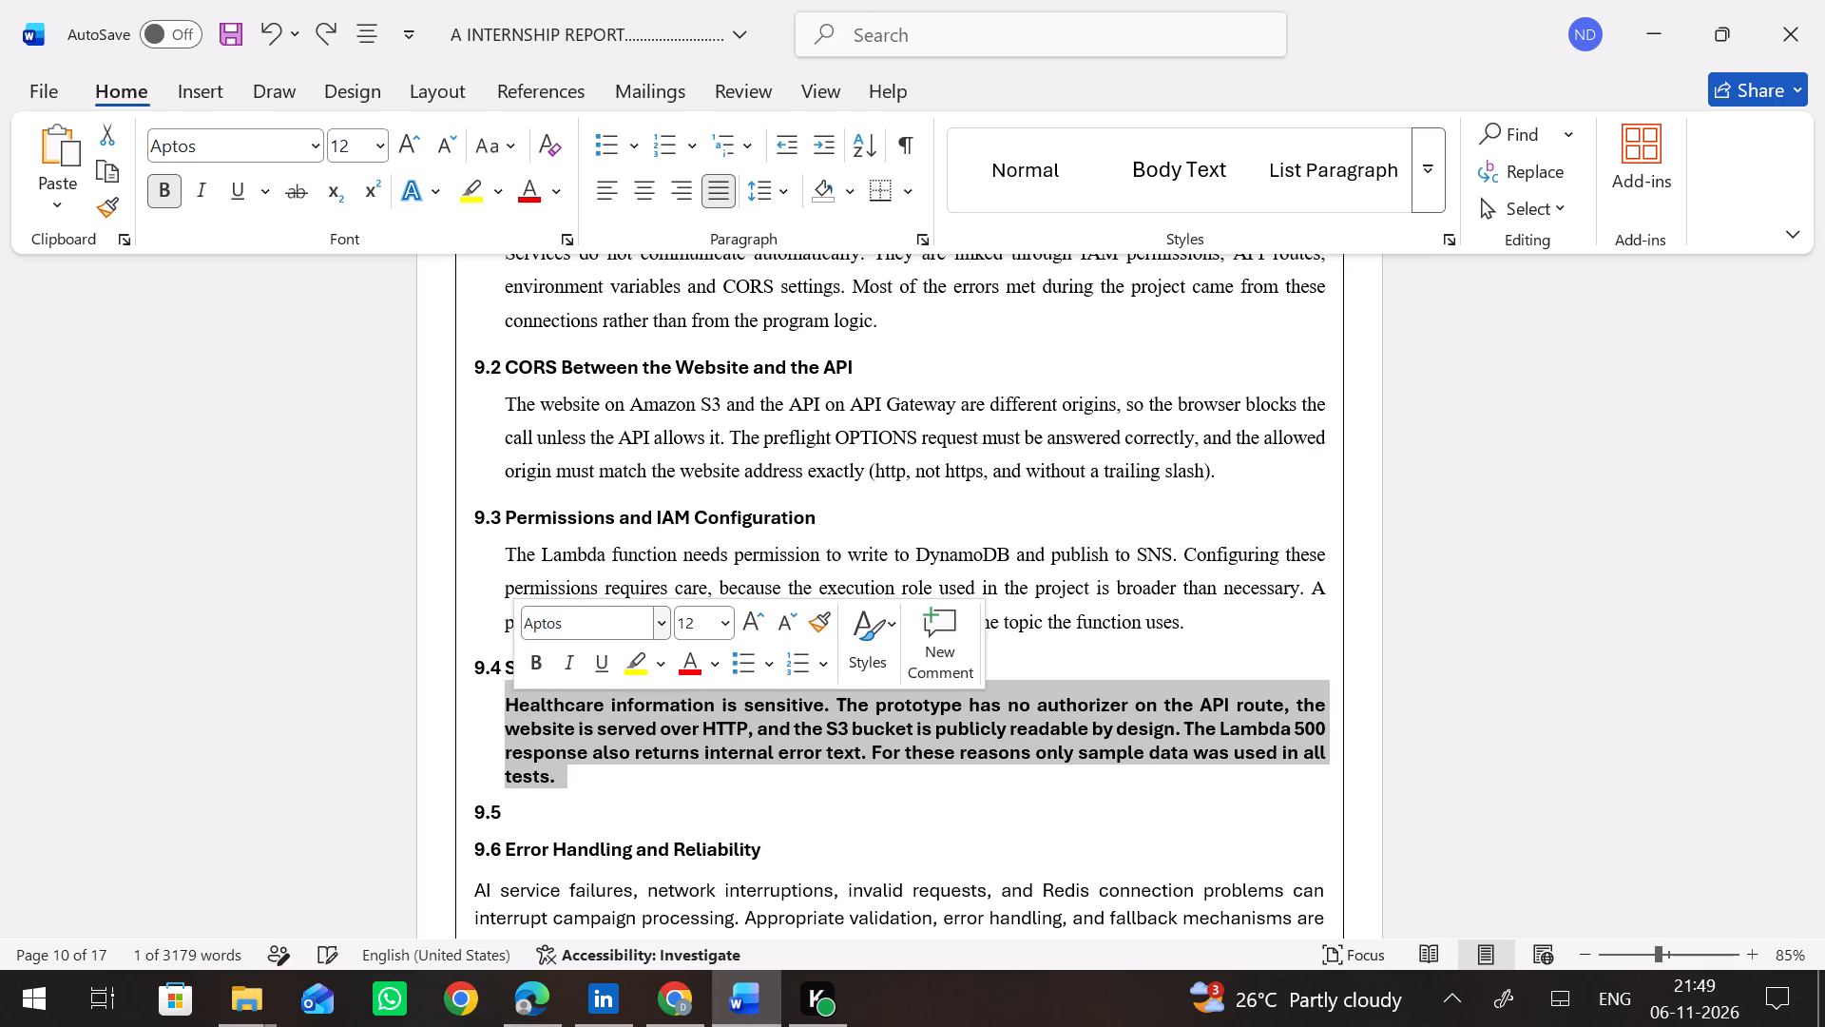
left_click(576, 633)
left_click(567, 622)
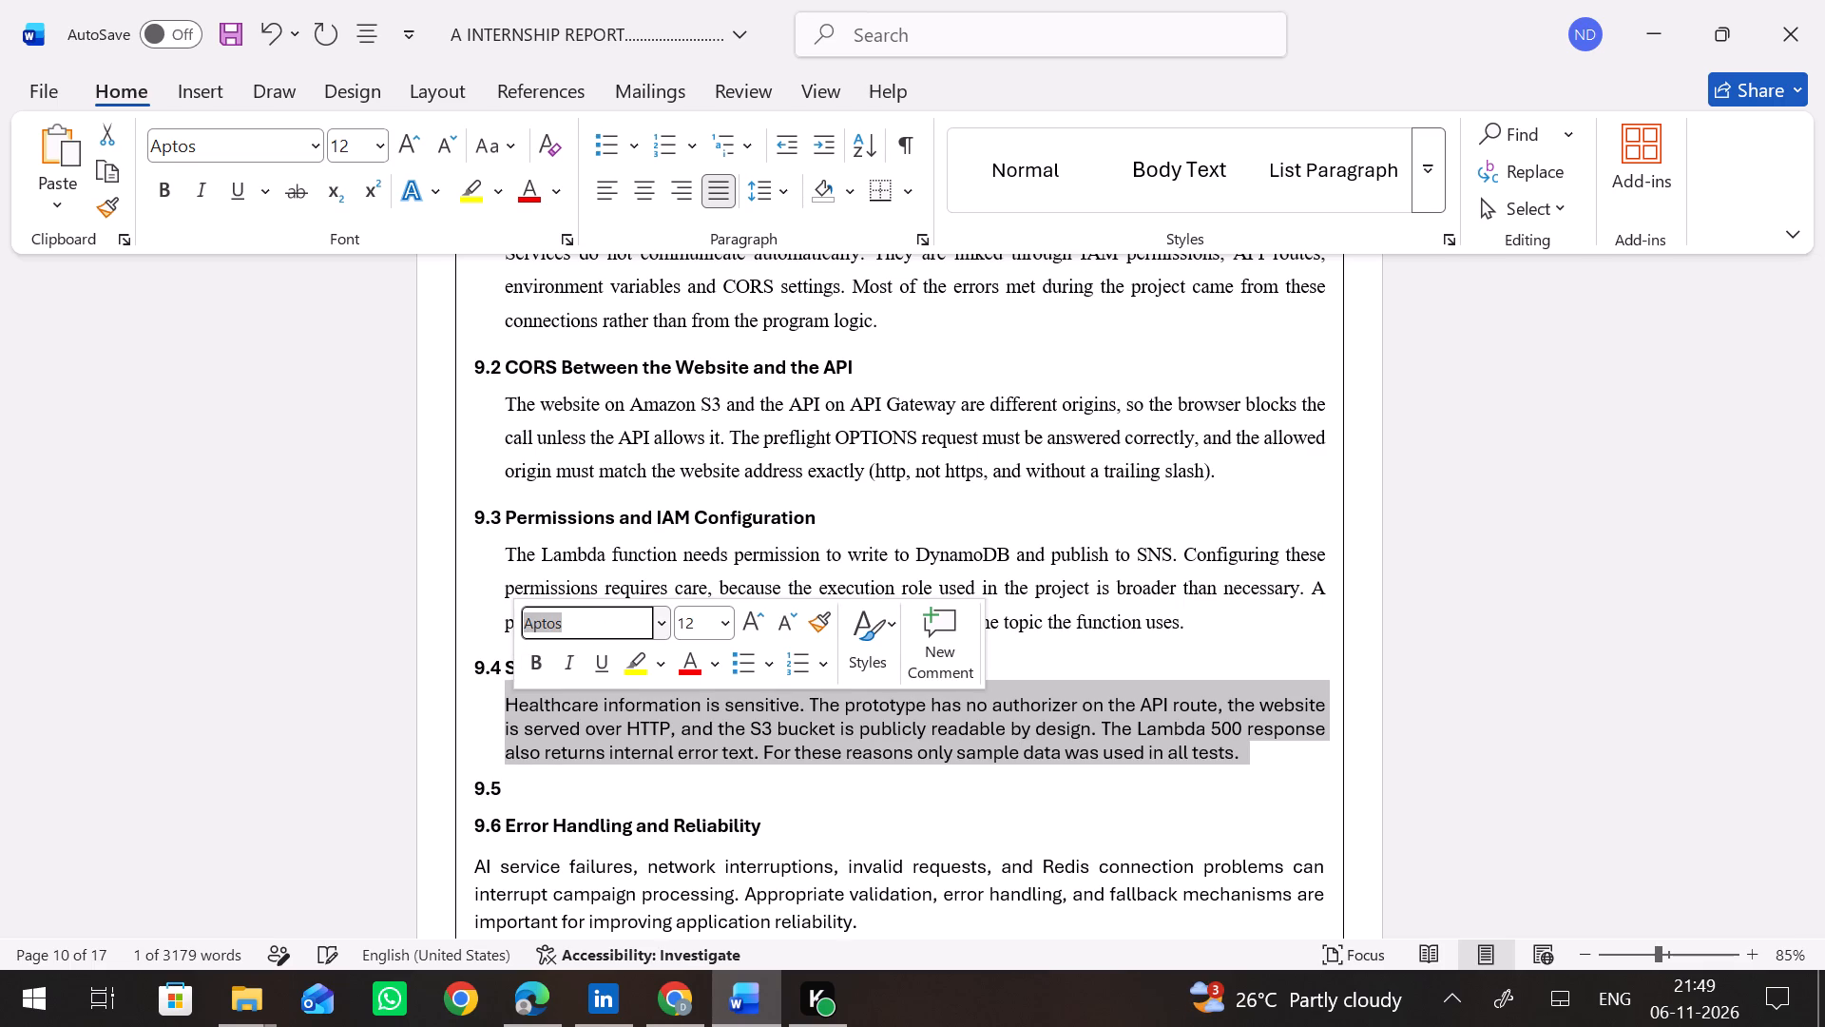
type("ti")
key("Return")
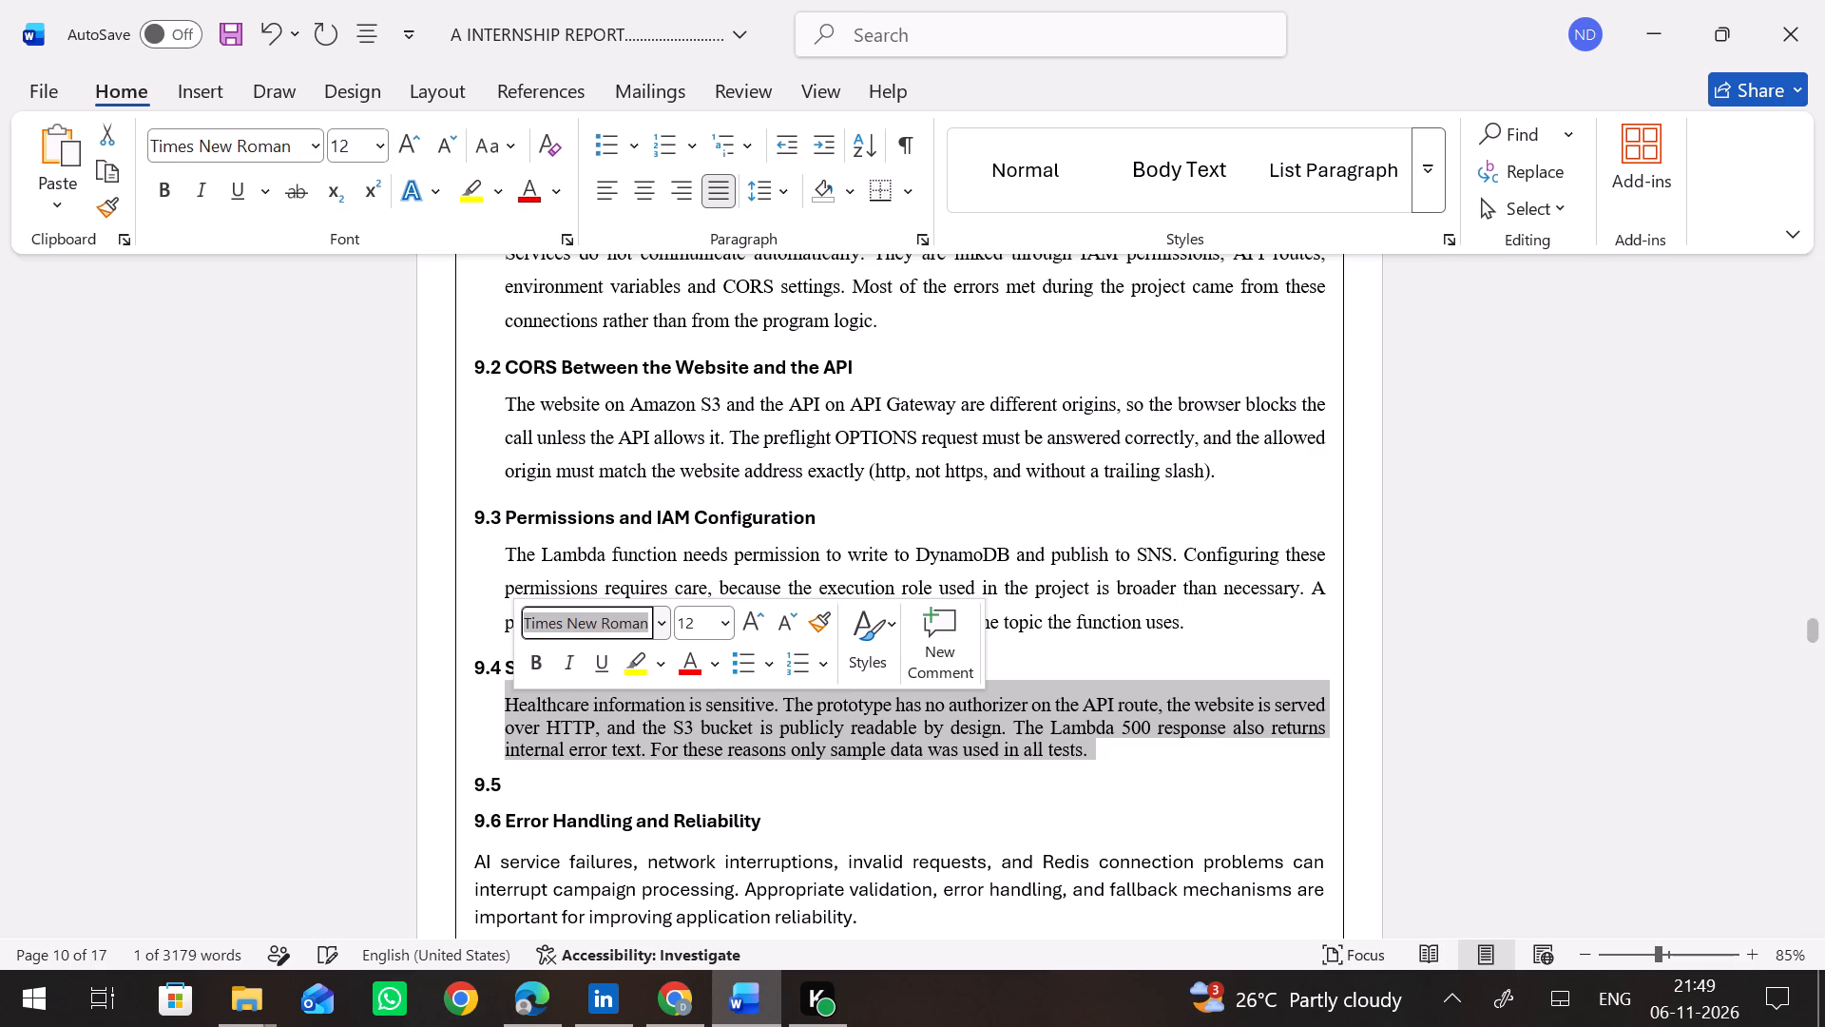
Set the line spacing of the Healthcare paragraph under 9.4 to 1.5.
left_click(795, 187)
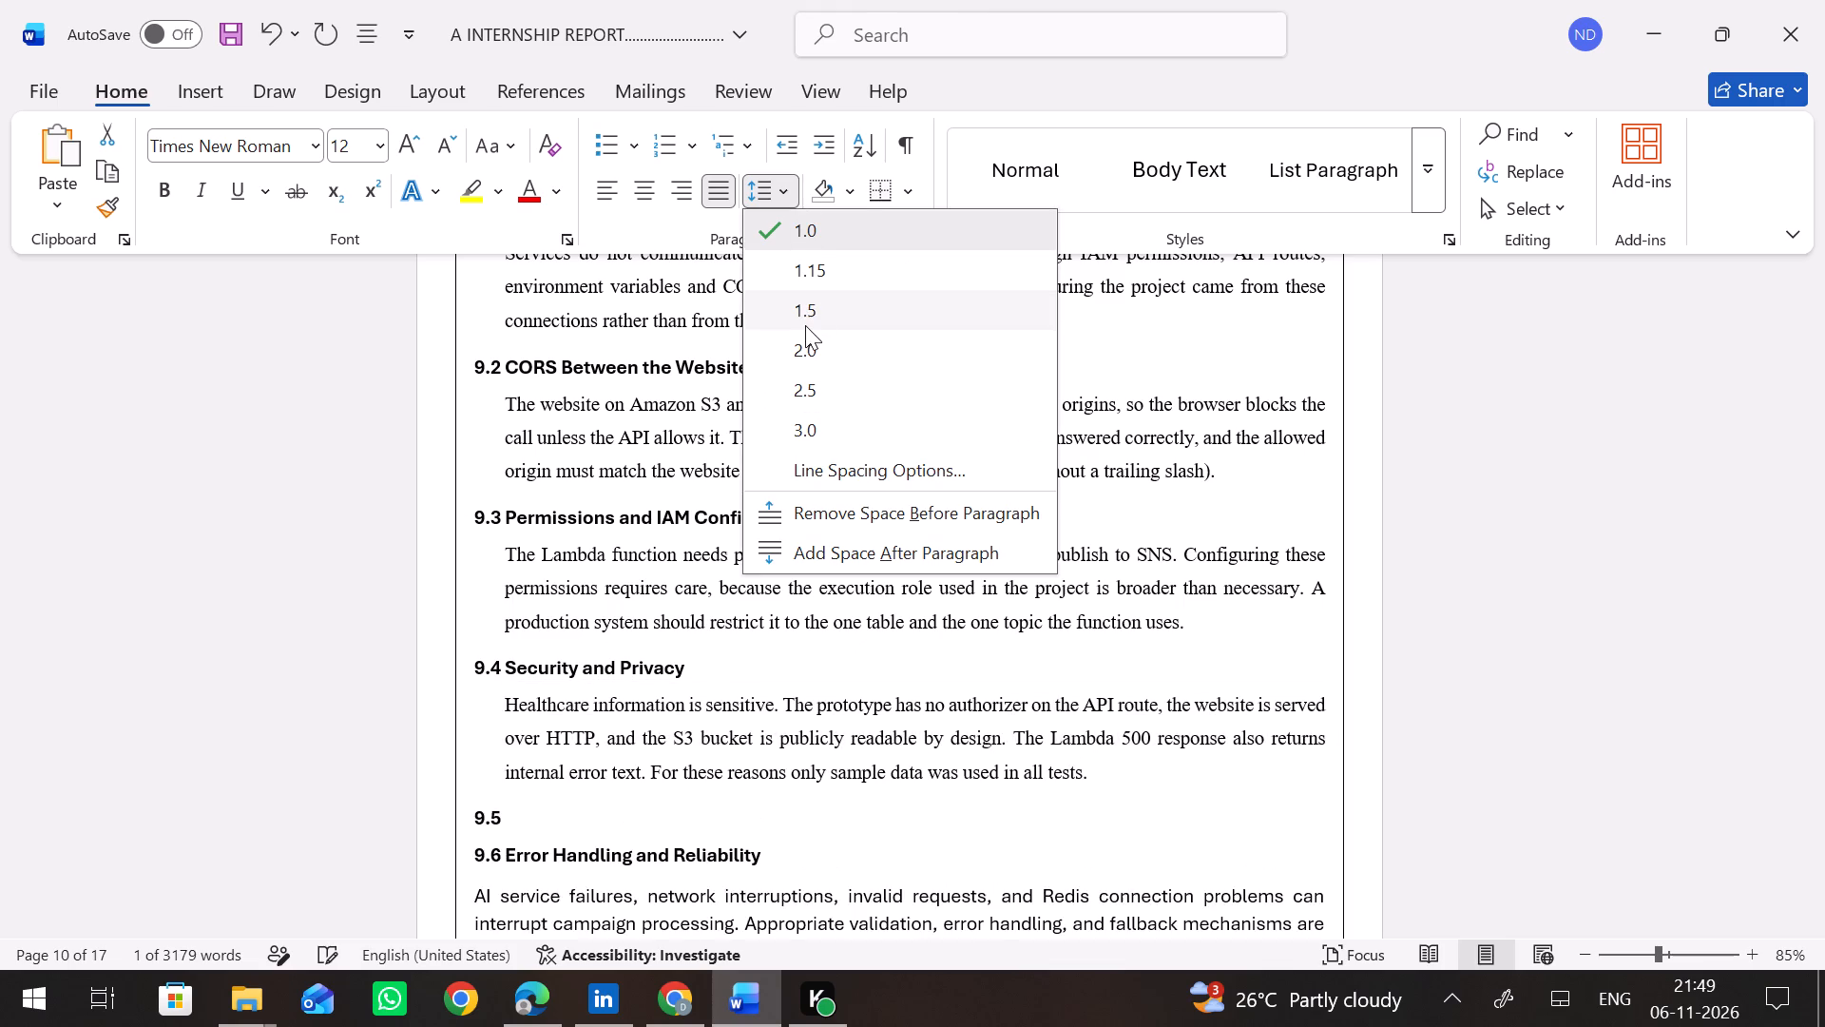
left_click(805, 325)
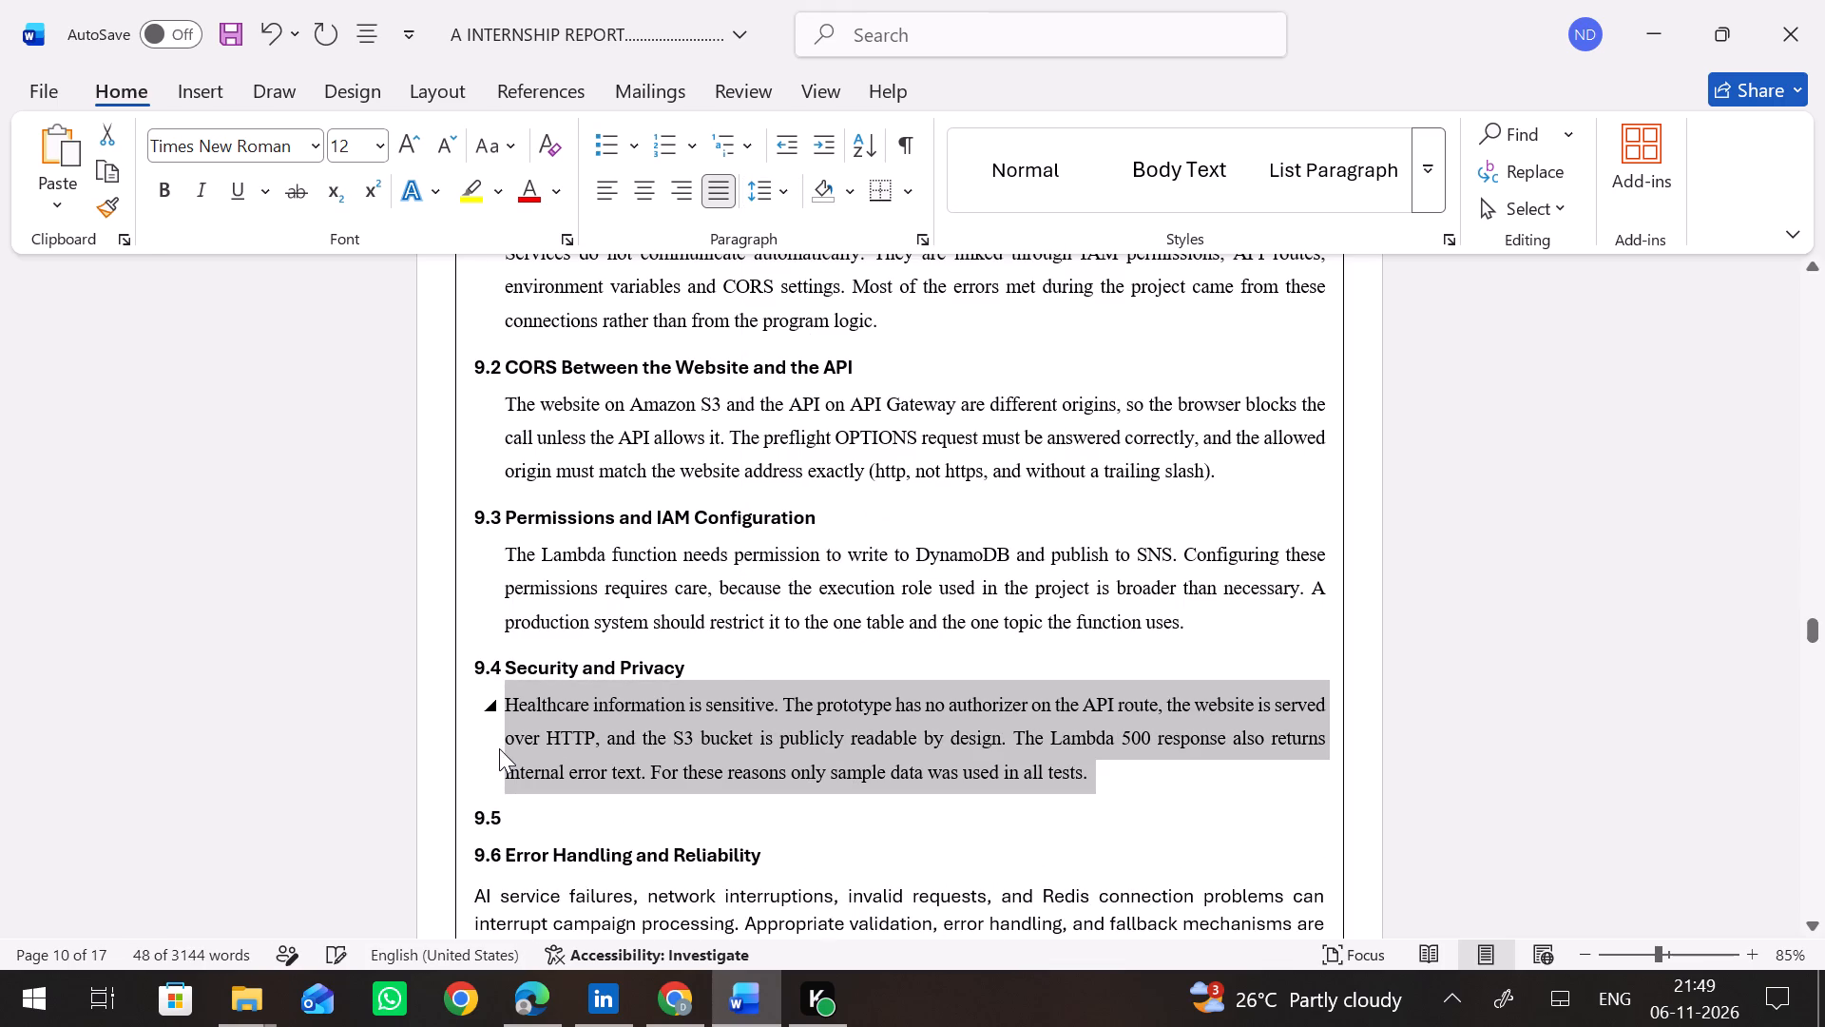
left_click(799, 635)
Remove the empty numbered 9.5 line above the "Error Handling and Reliability" heading.
scroll(786, 747, "down", 1)
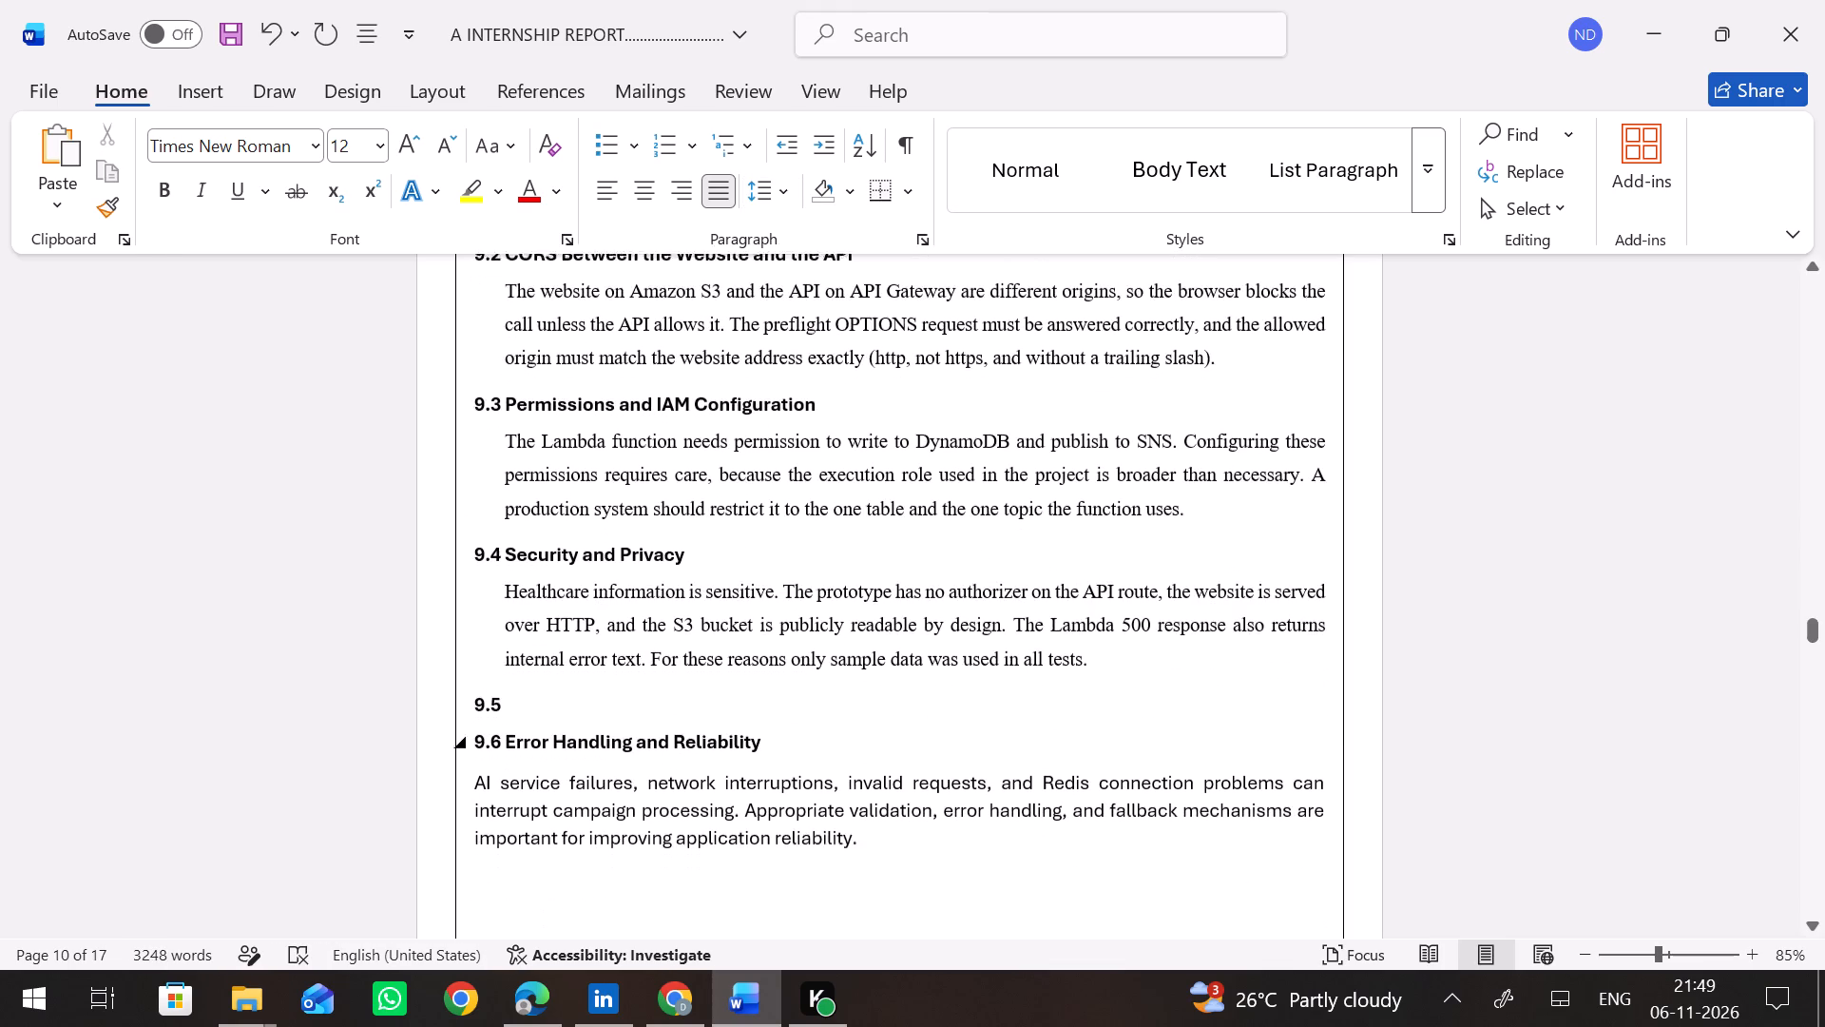
left_click(518, 677)
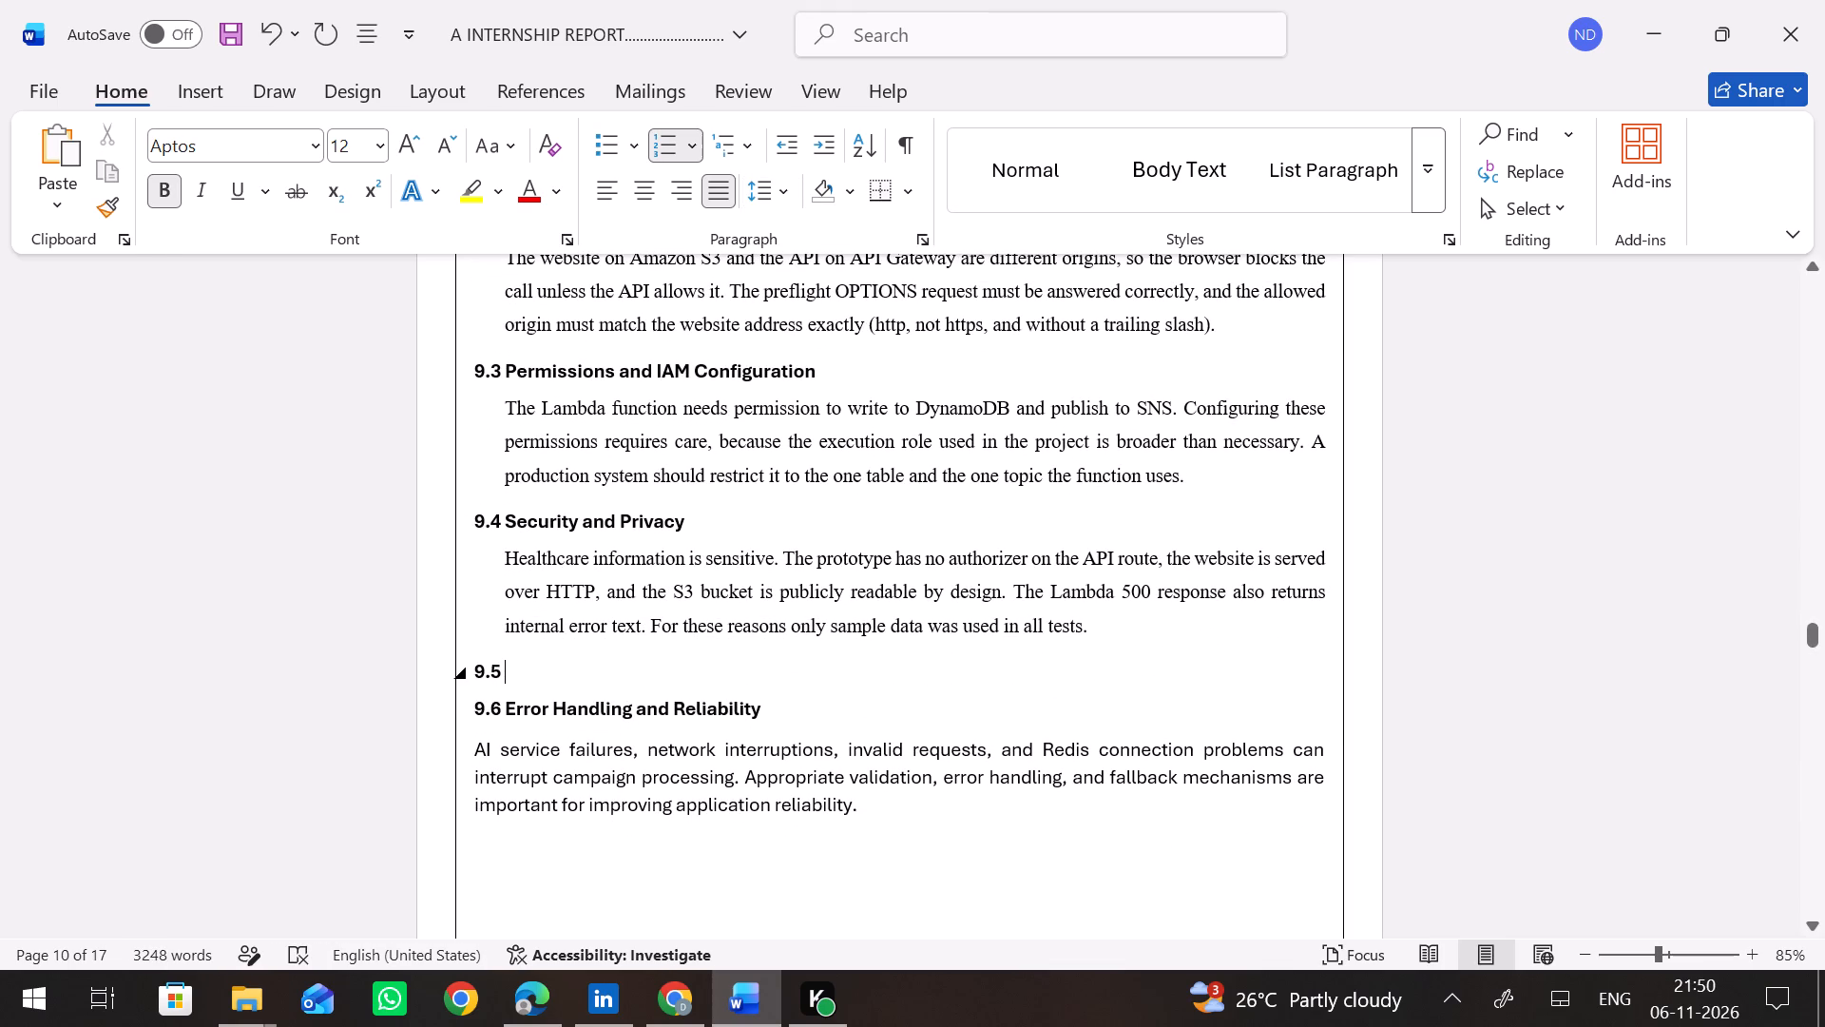
key("BackSpace")
key("BackSpace")
key("BackSpace")
key("BackSpace")
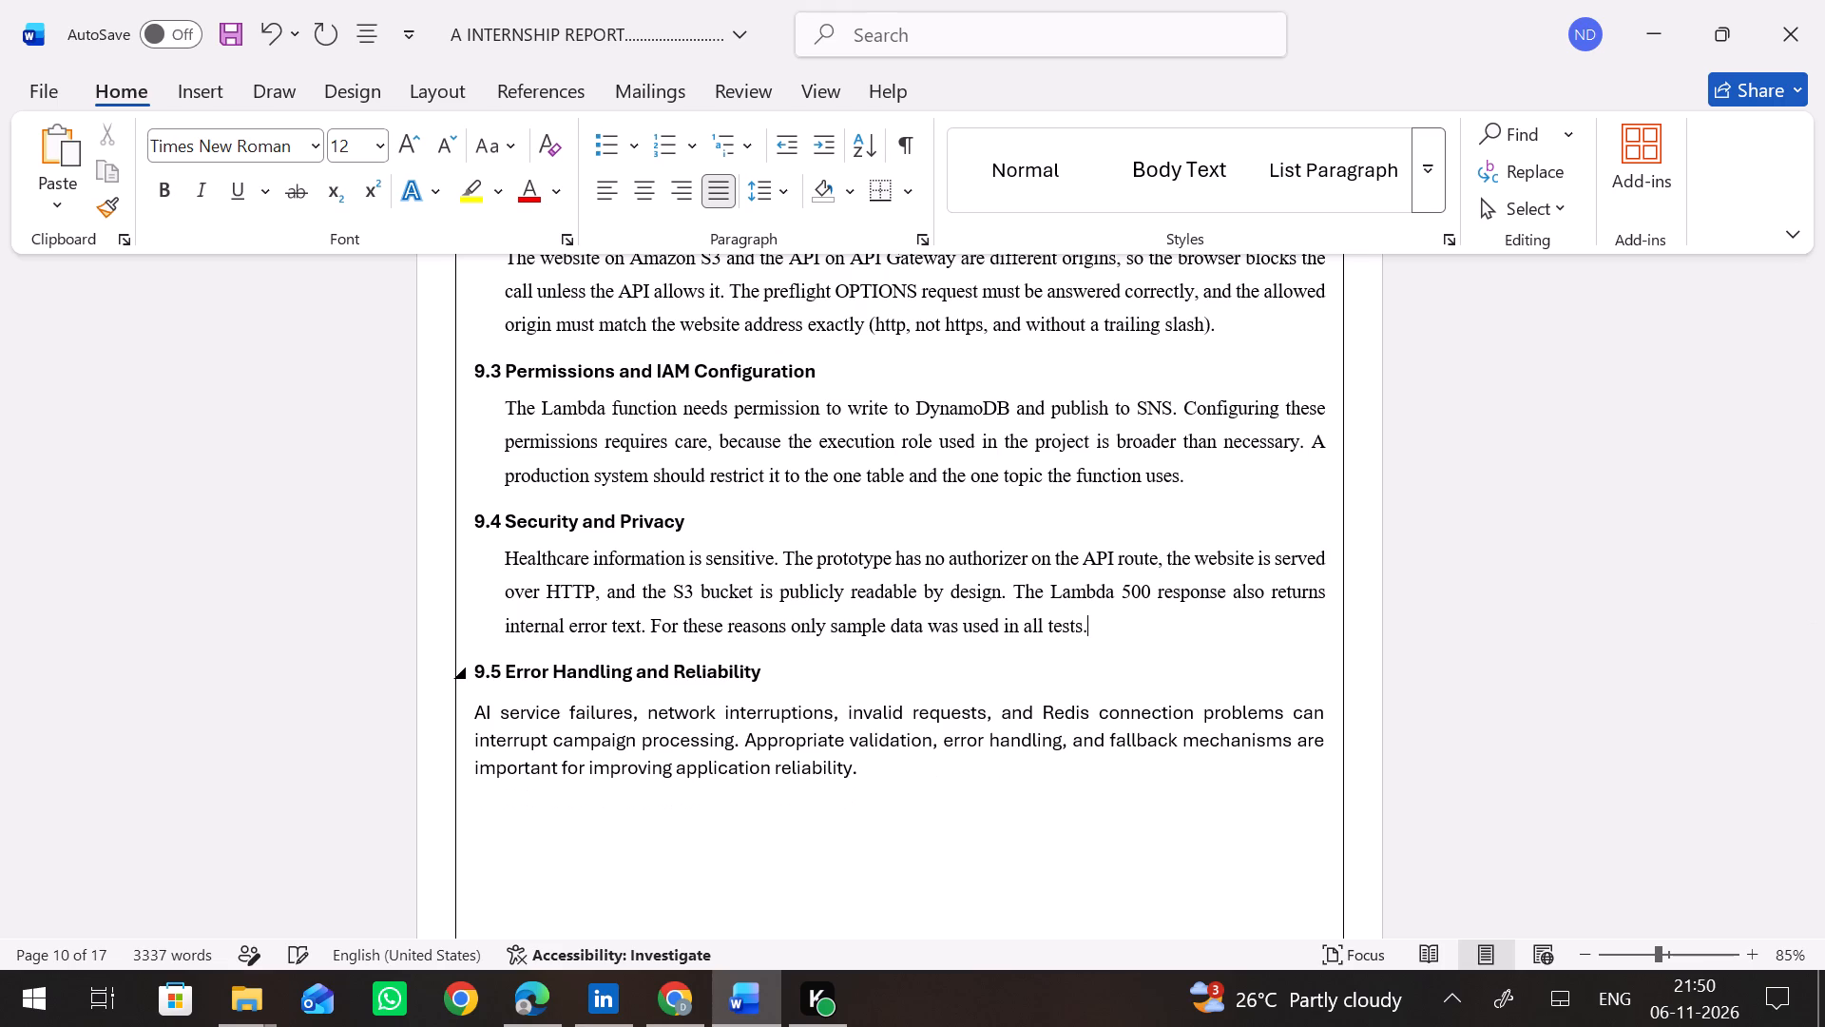
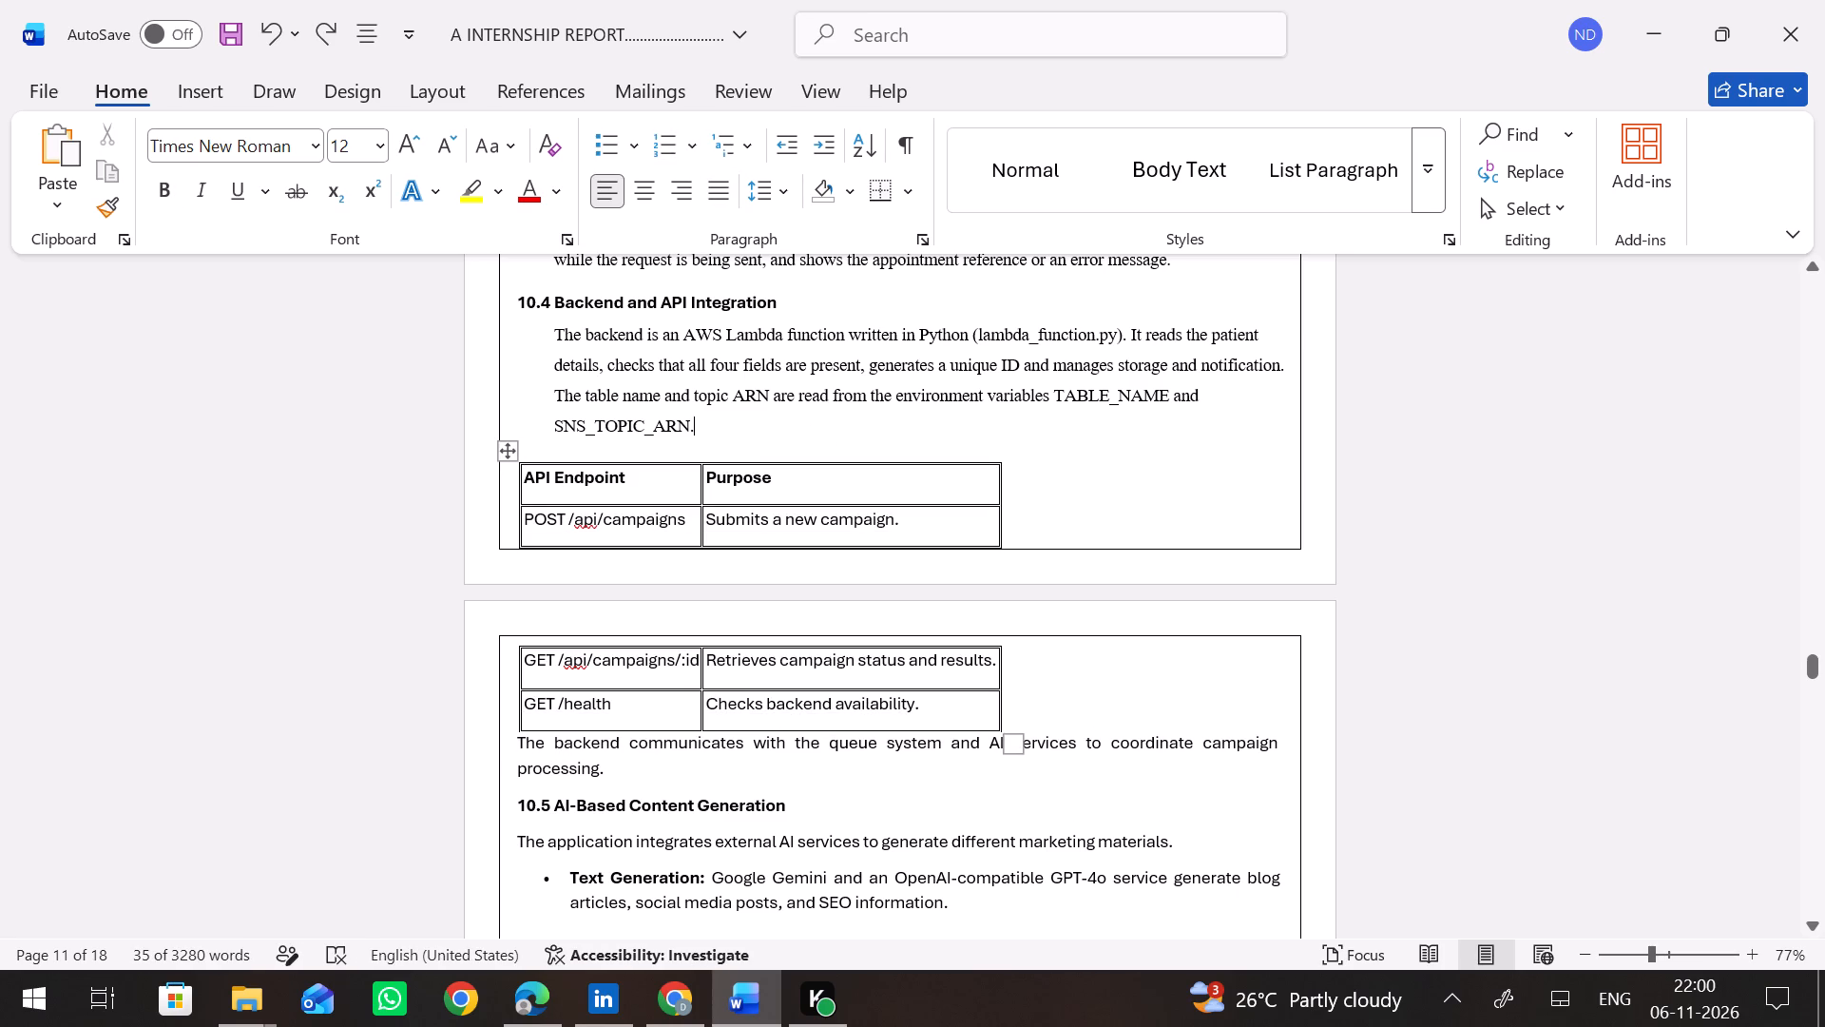
left_click(1028, 535)
left_click_drag(1028, 535, 563, 493)
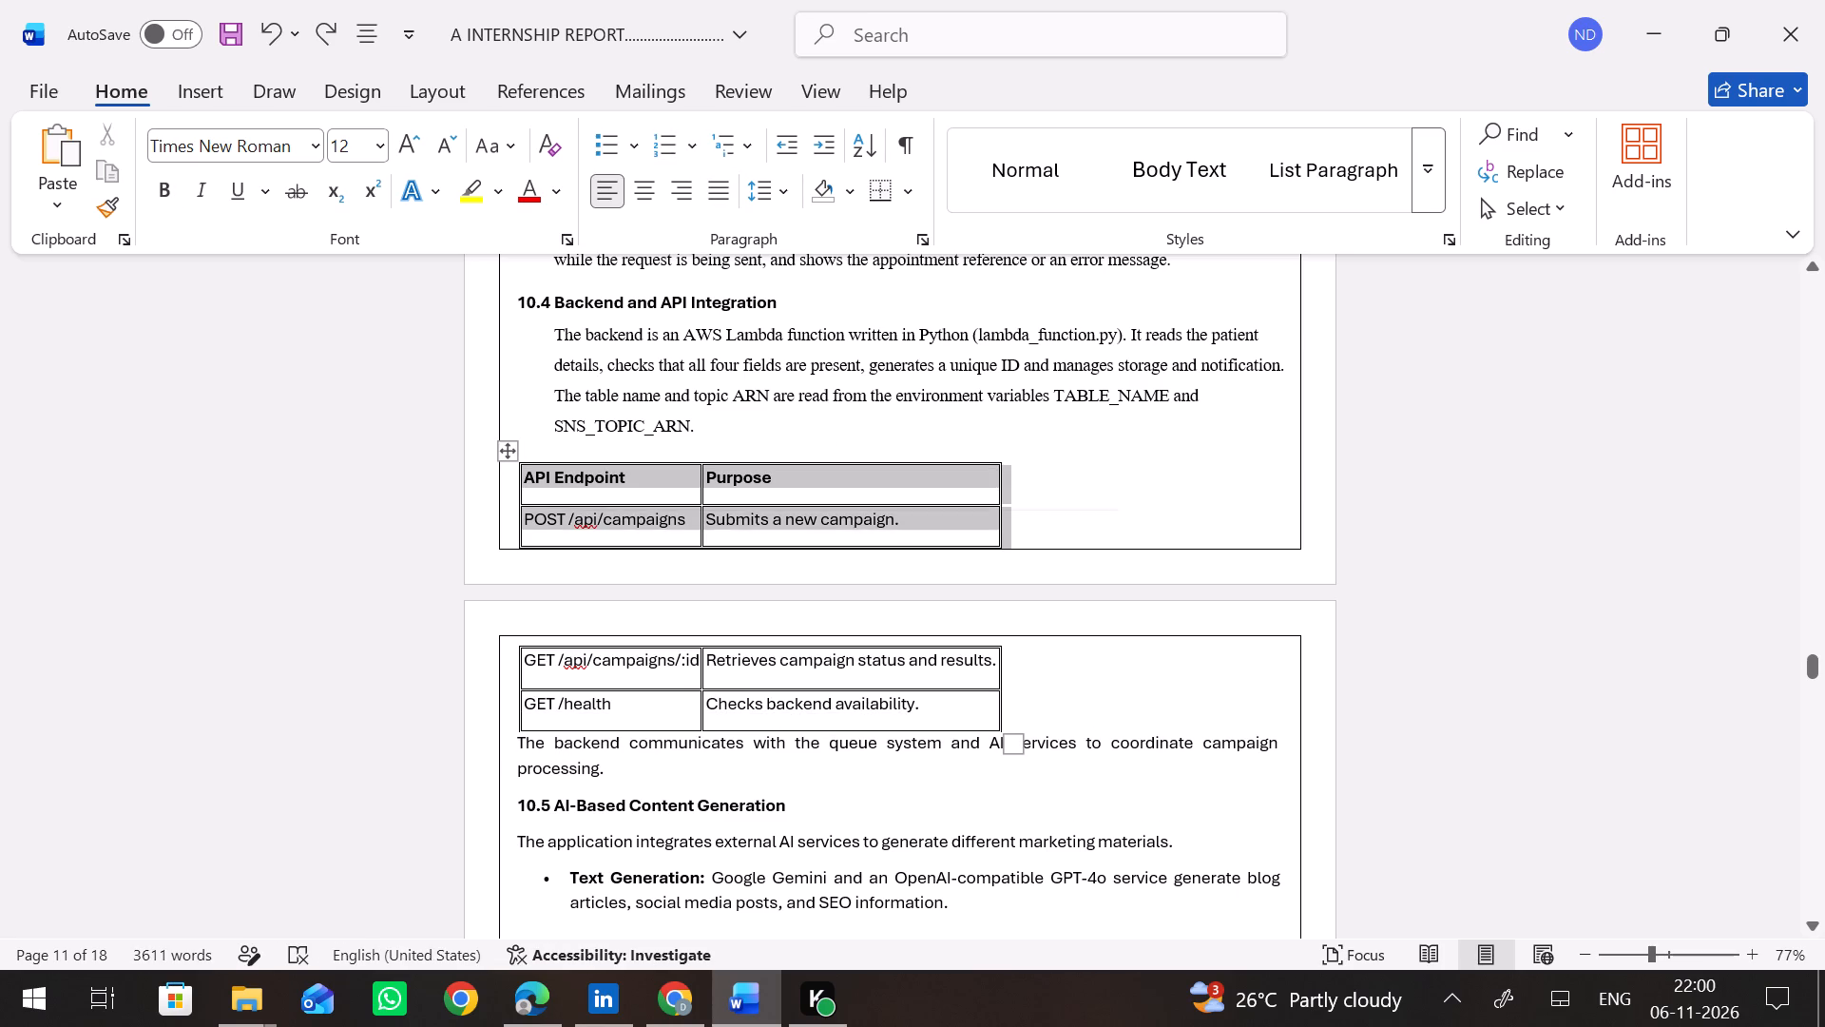
key("ctrl+v")
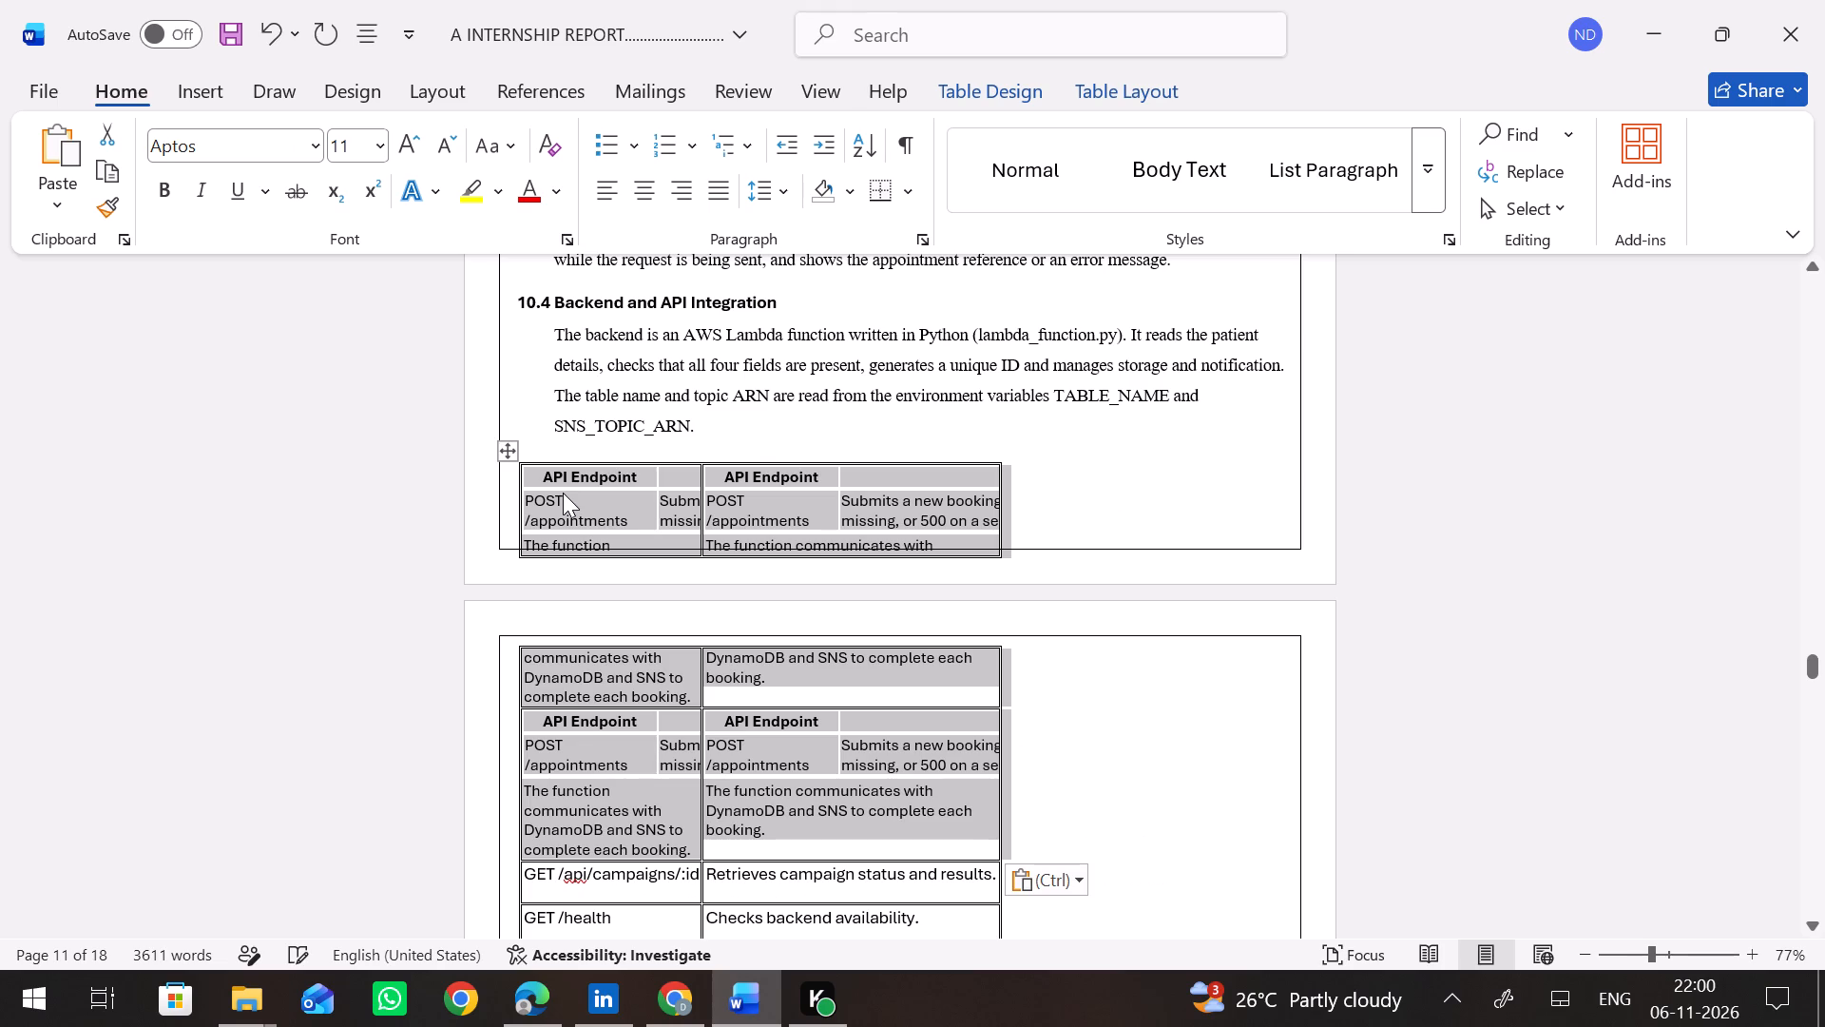
left_click(1196, 490)
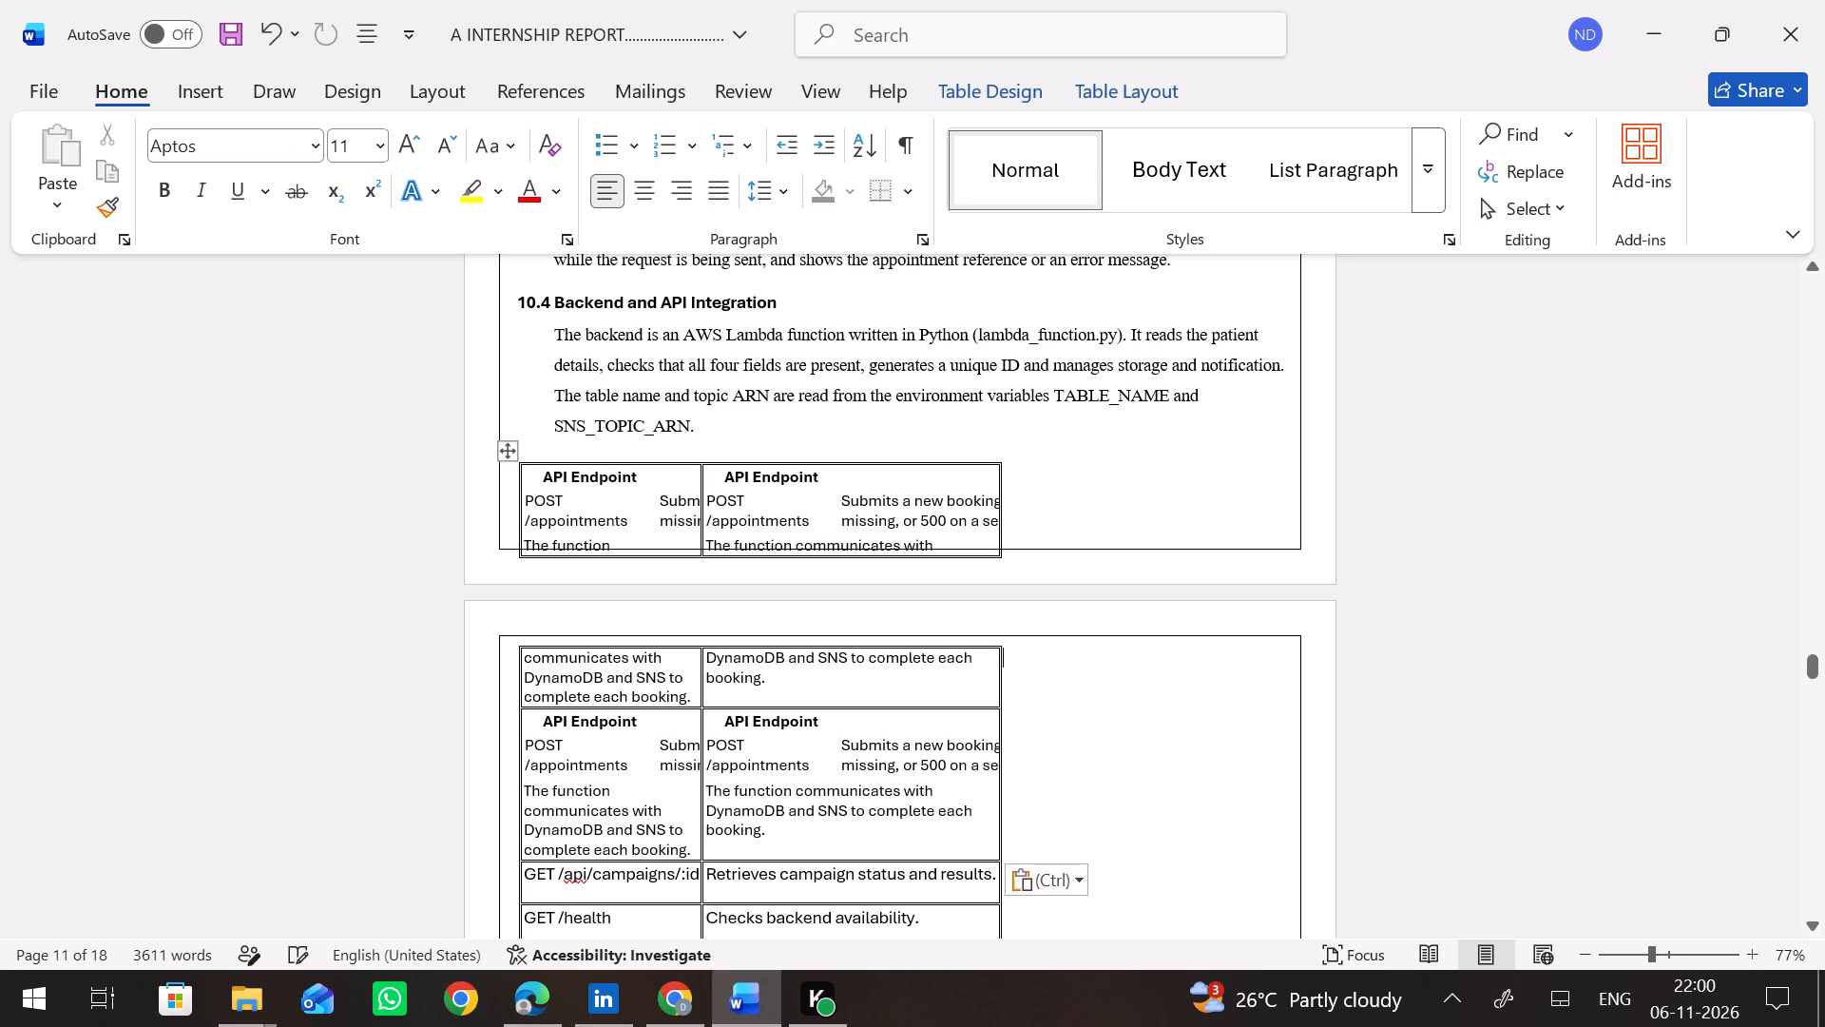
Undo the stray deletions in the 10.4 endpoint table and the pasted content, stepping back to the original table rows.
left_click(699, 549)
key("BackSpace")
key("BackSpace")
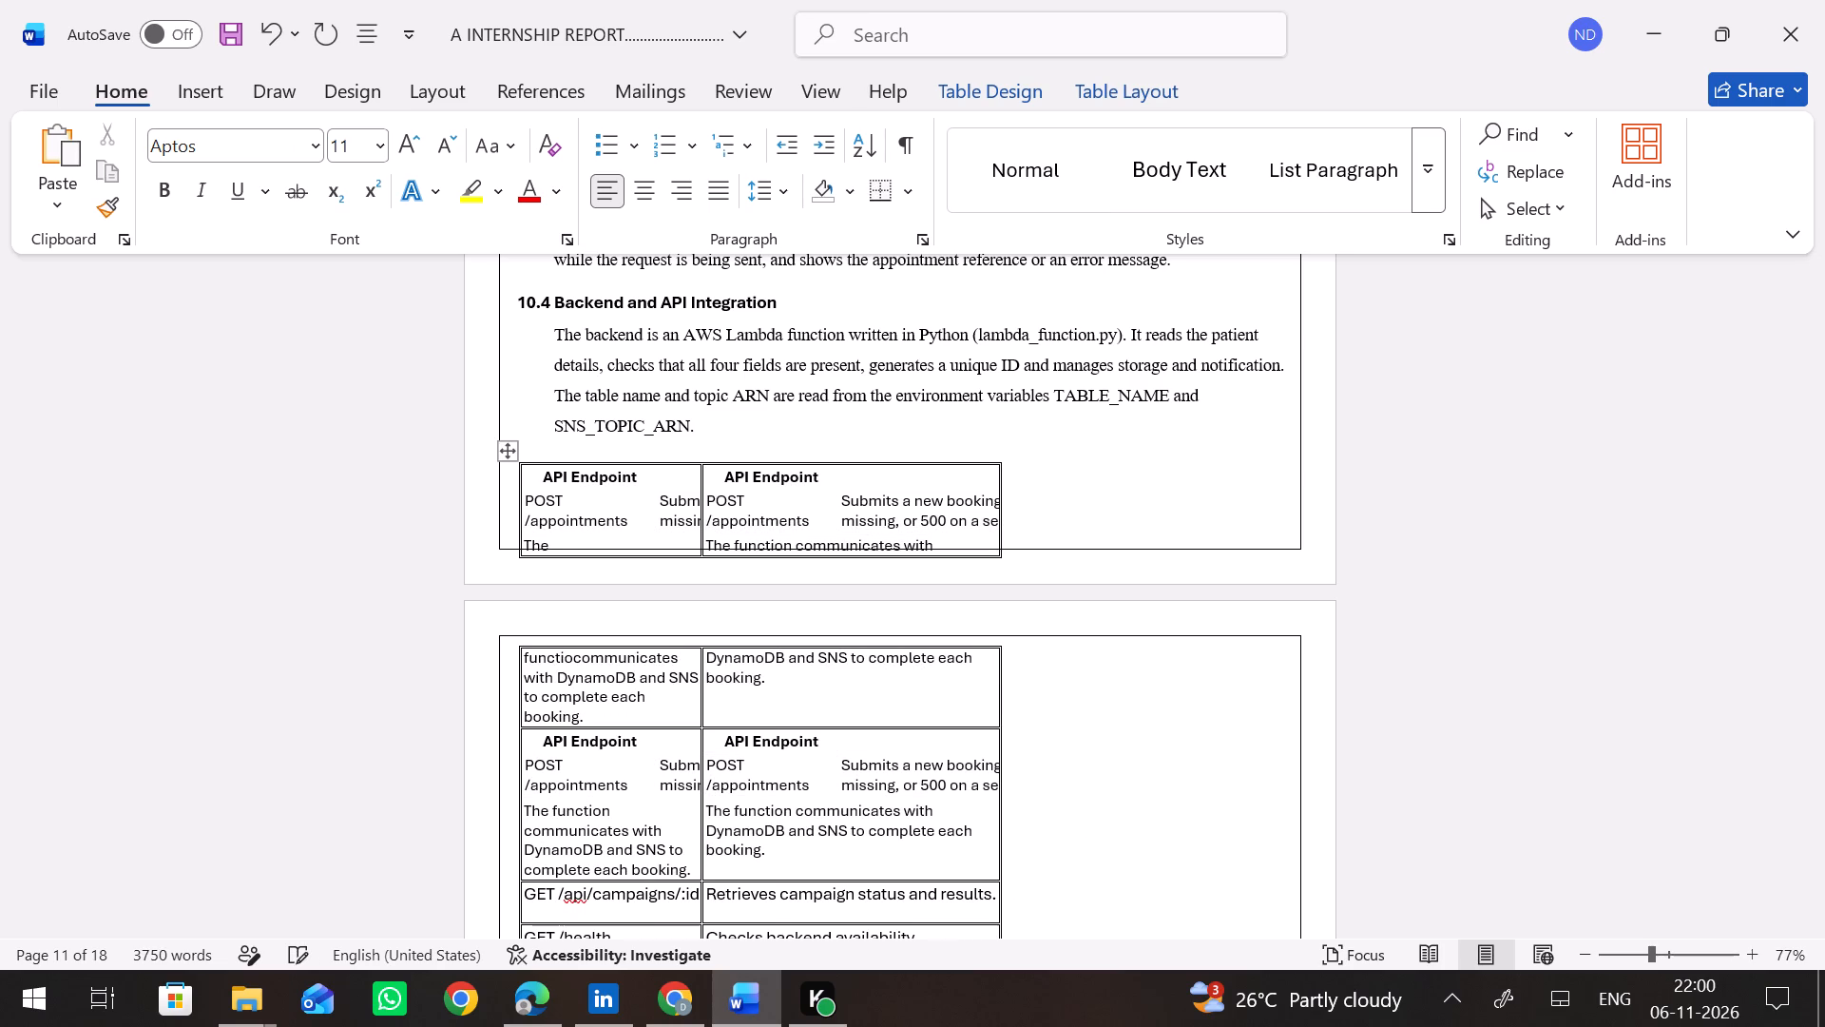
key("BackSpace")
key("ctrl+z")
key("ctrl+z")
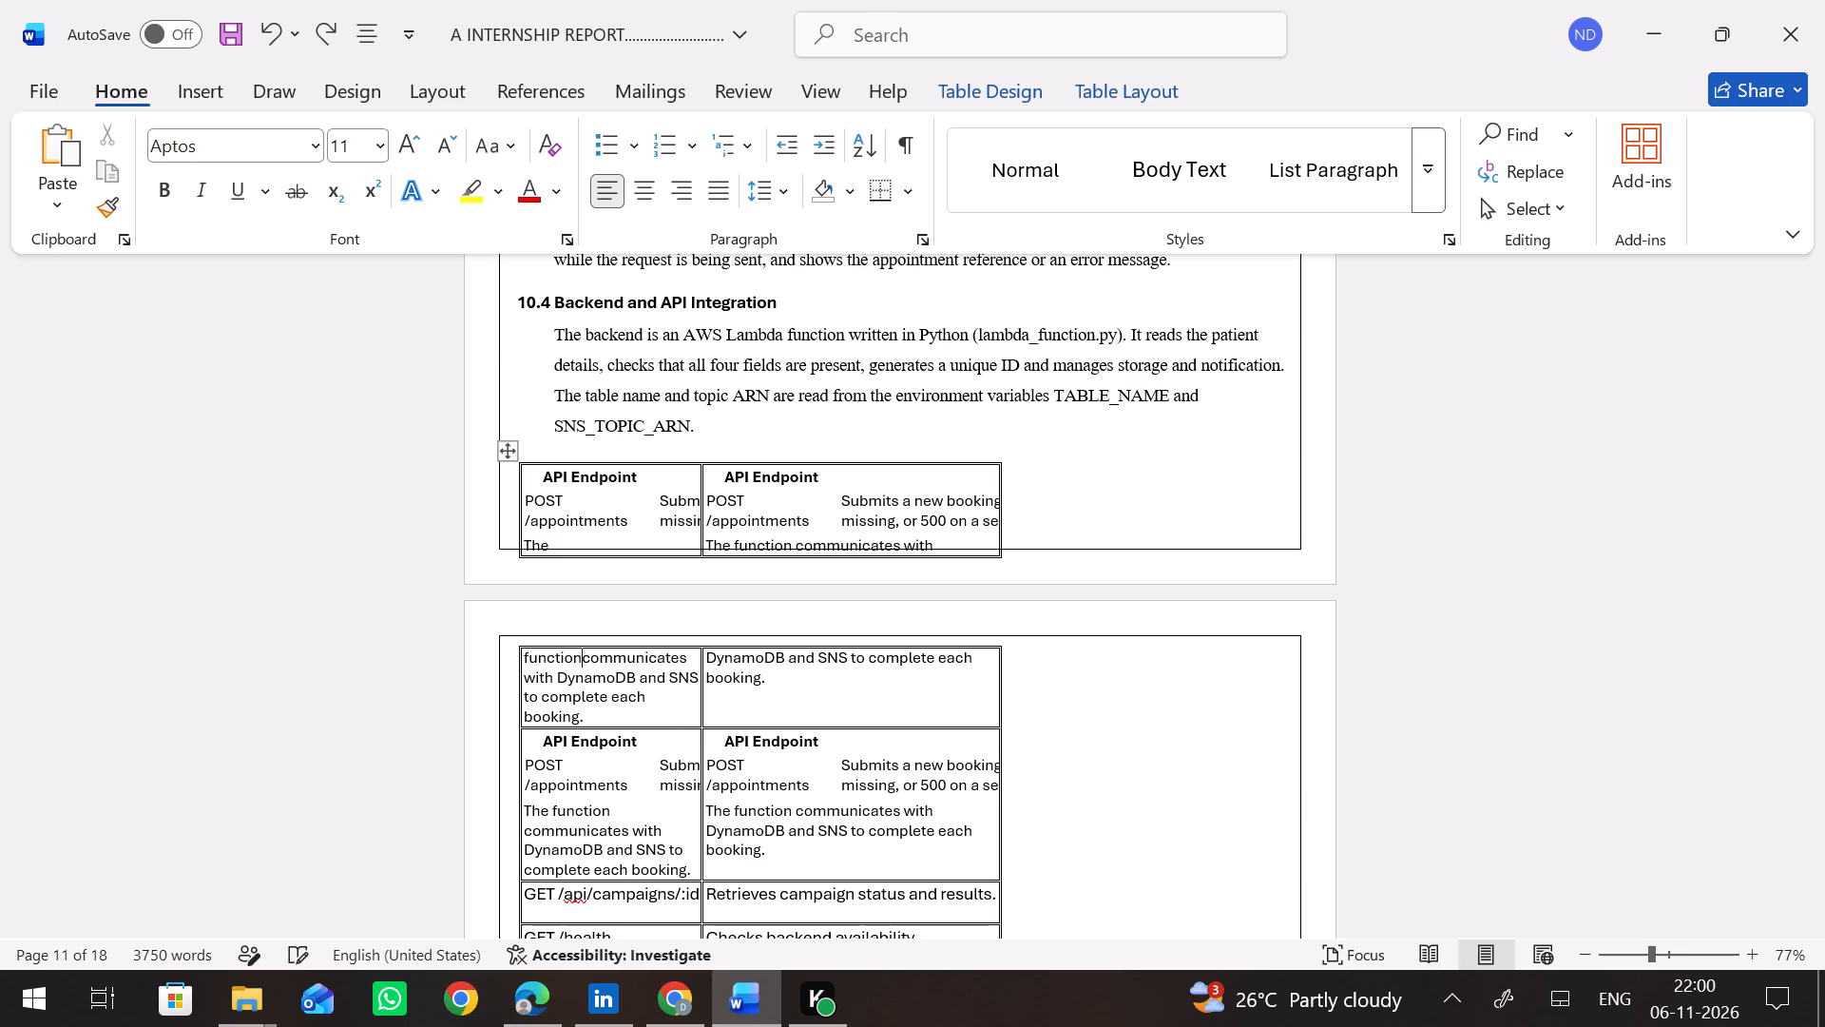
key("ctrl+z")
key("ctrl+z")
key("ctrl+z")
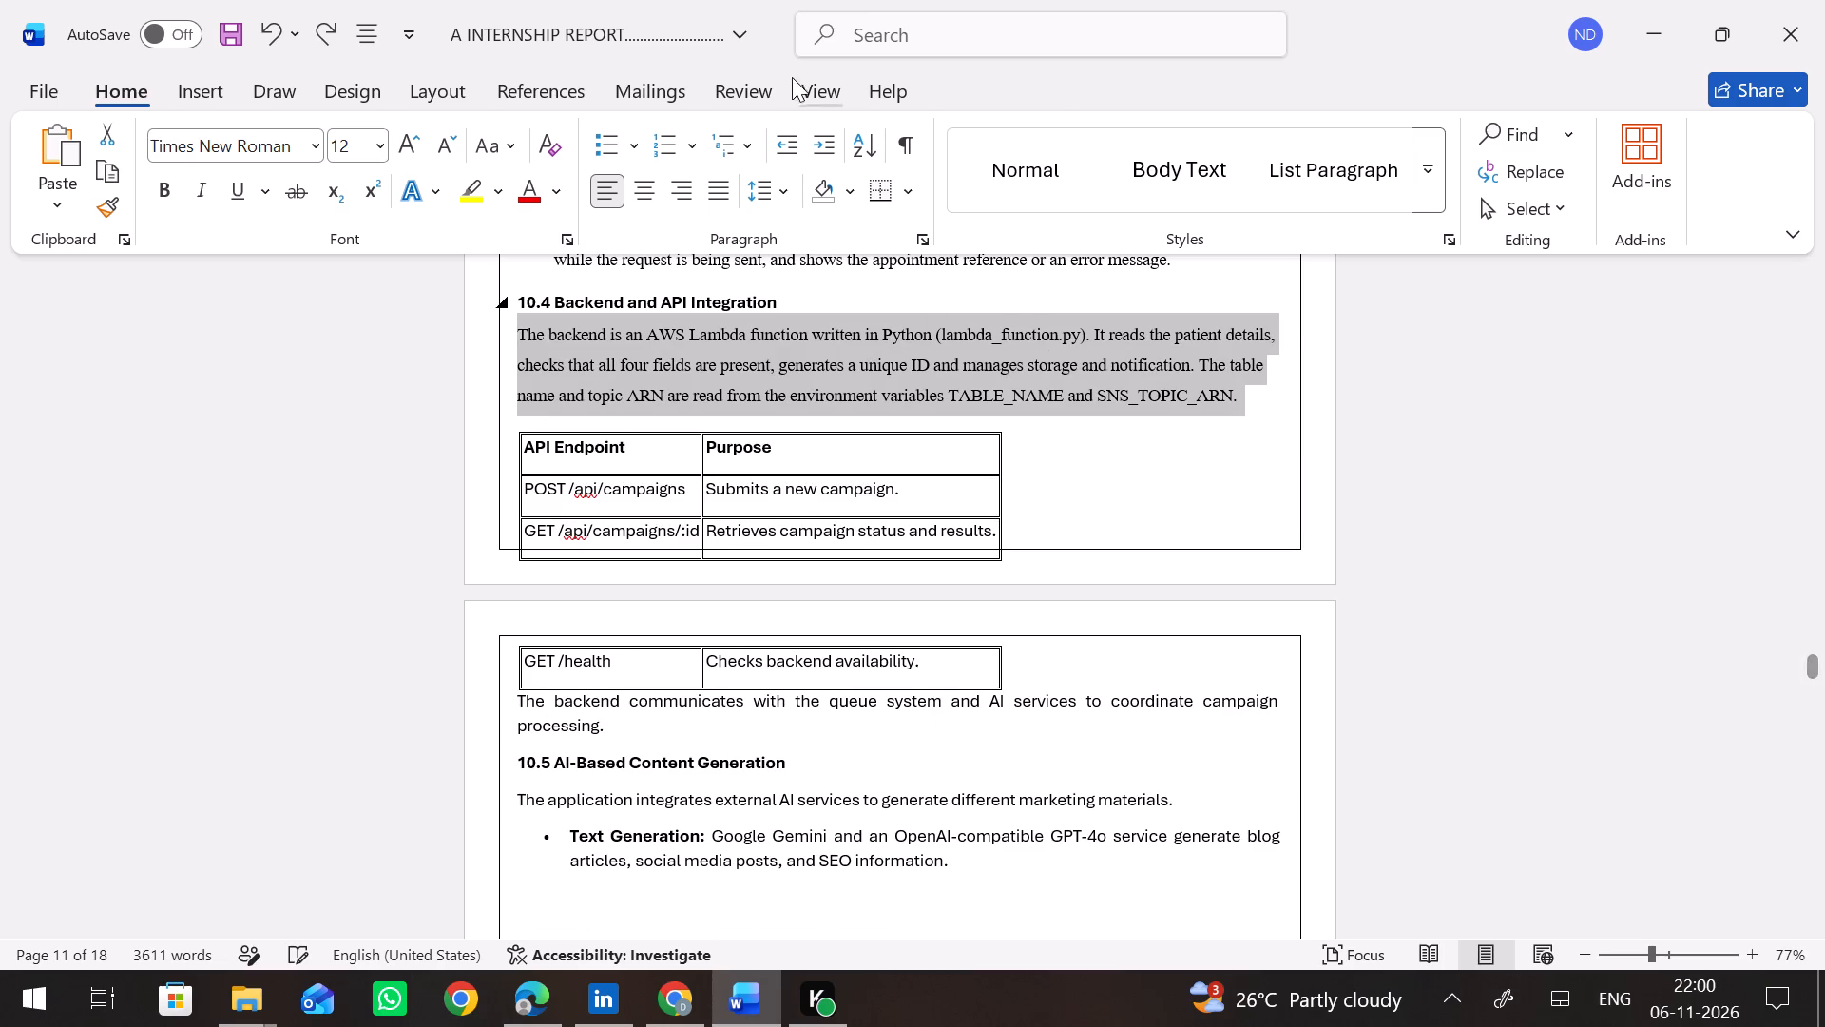
Increase the indent of the AWS Lambda paragraph under the 10.4 Backend and API Integration heading by one level.
left_click(781, 197)
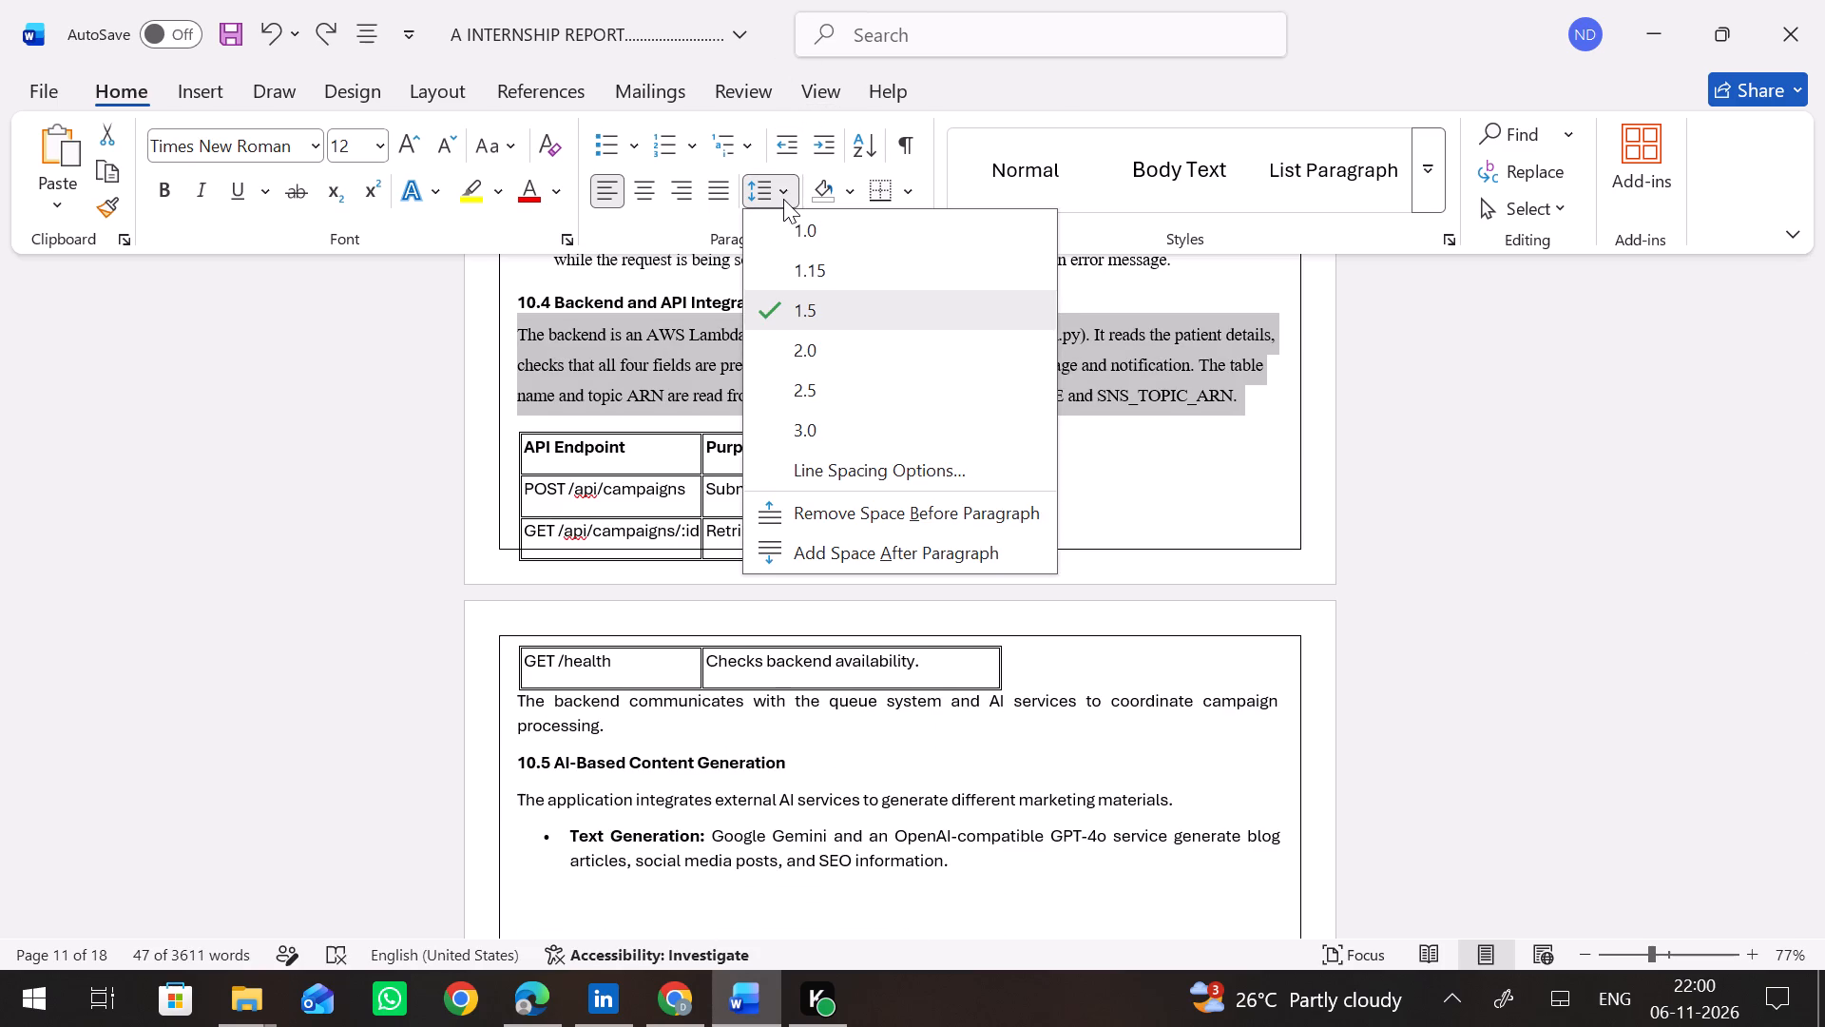
left_click(815, 141)
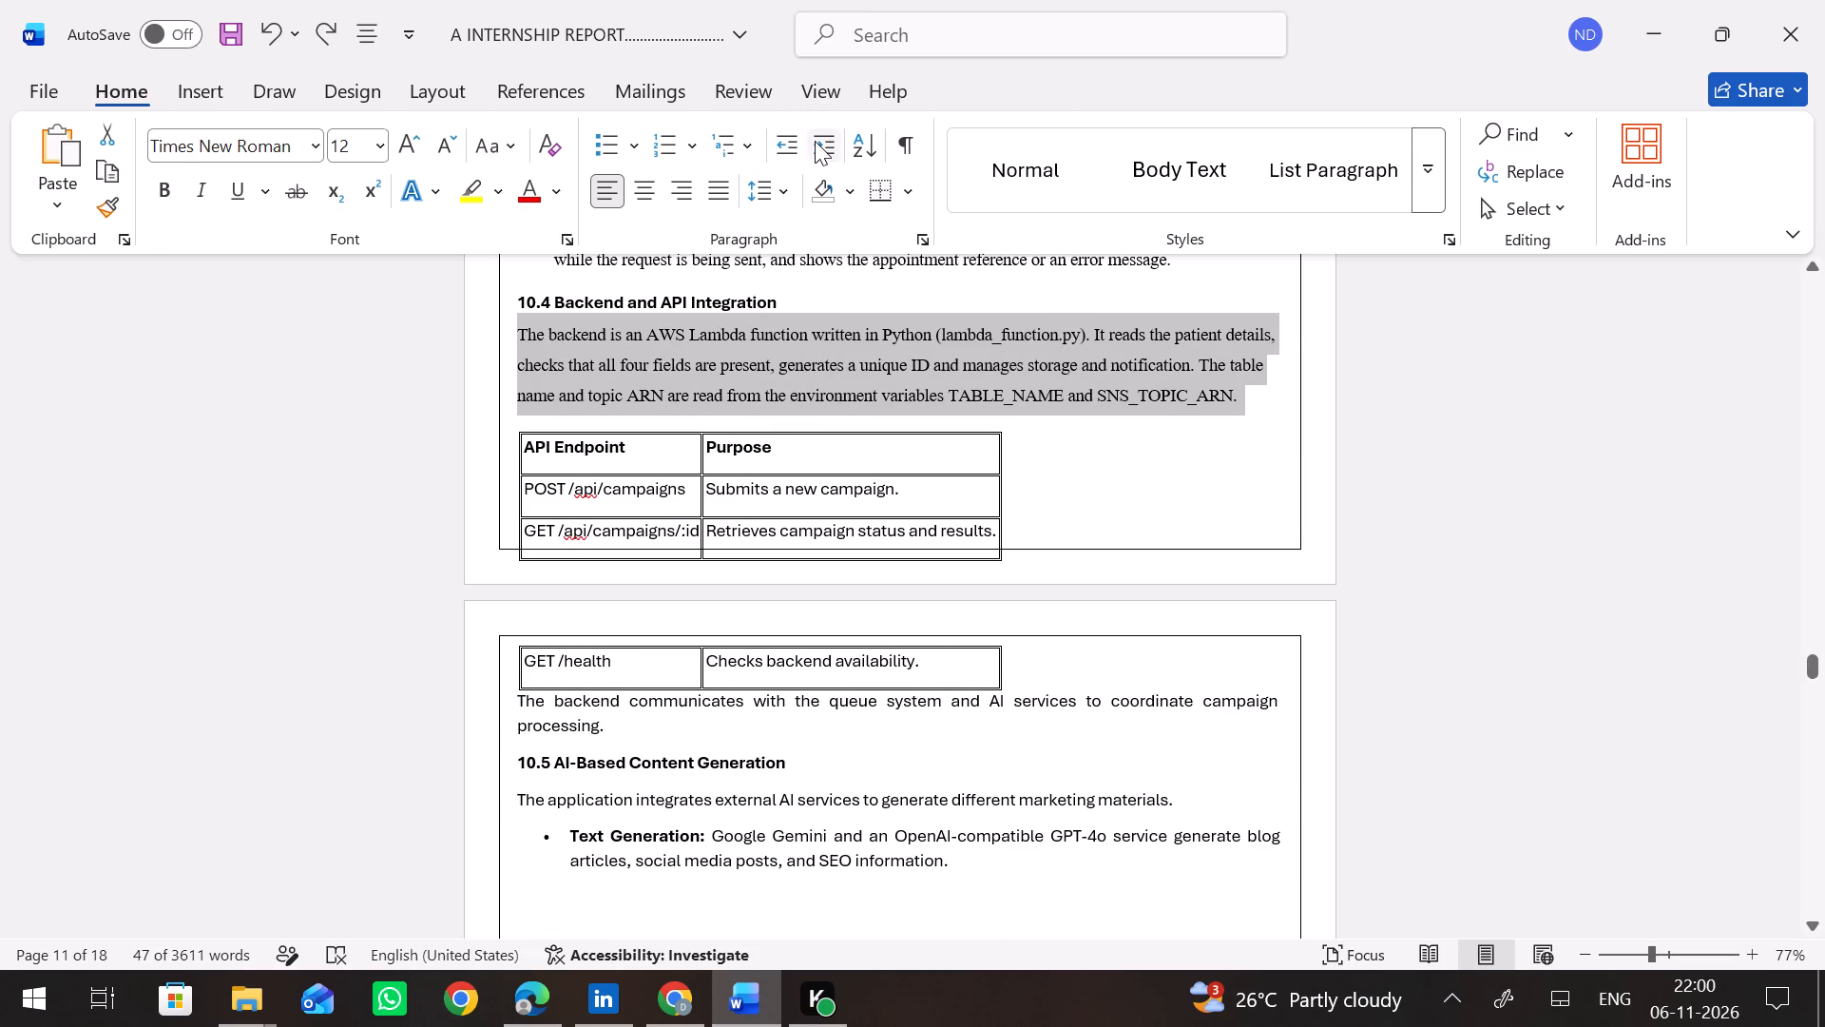
Delete all rows of the old 10.4 endpoint table and paste the copied API Endpoint table and DynamoDB and SNS sentence in its place.
left_click(1160, 537)
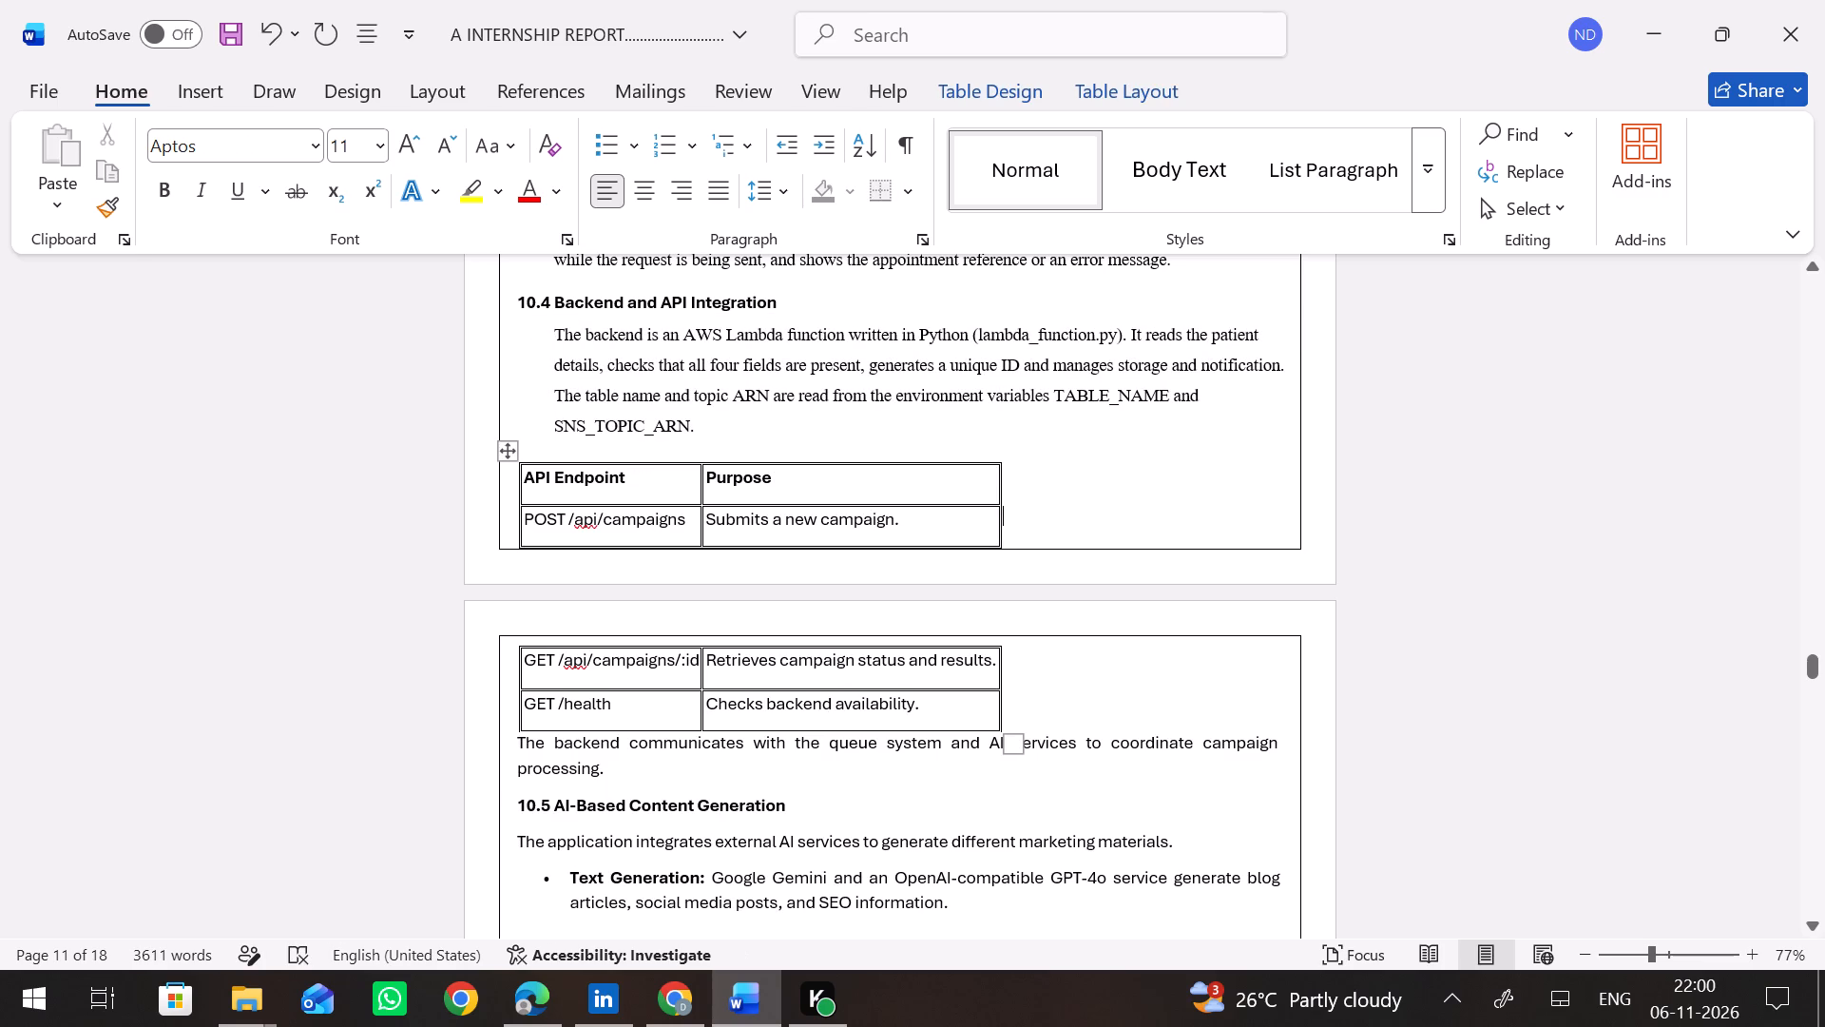
left_click(1027, 525)
left_click(1027, 525)
left_click_drag(1027, 525, 606, 493)
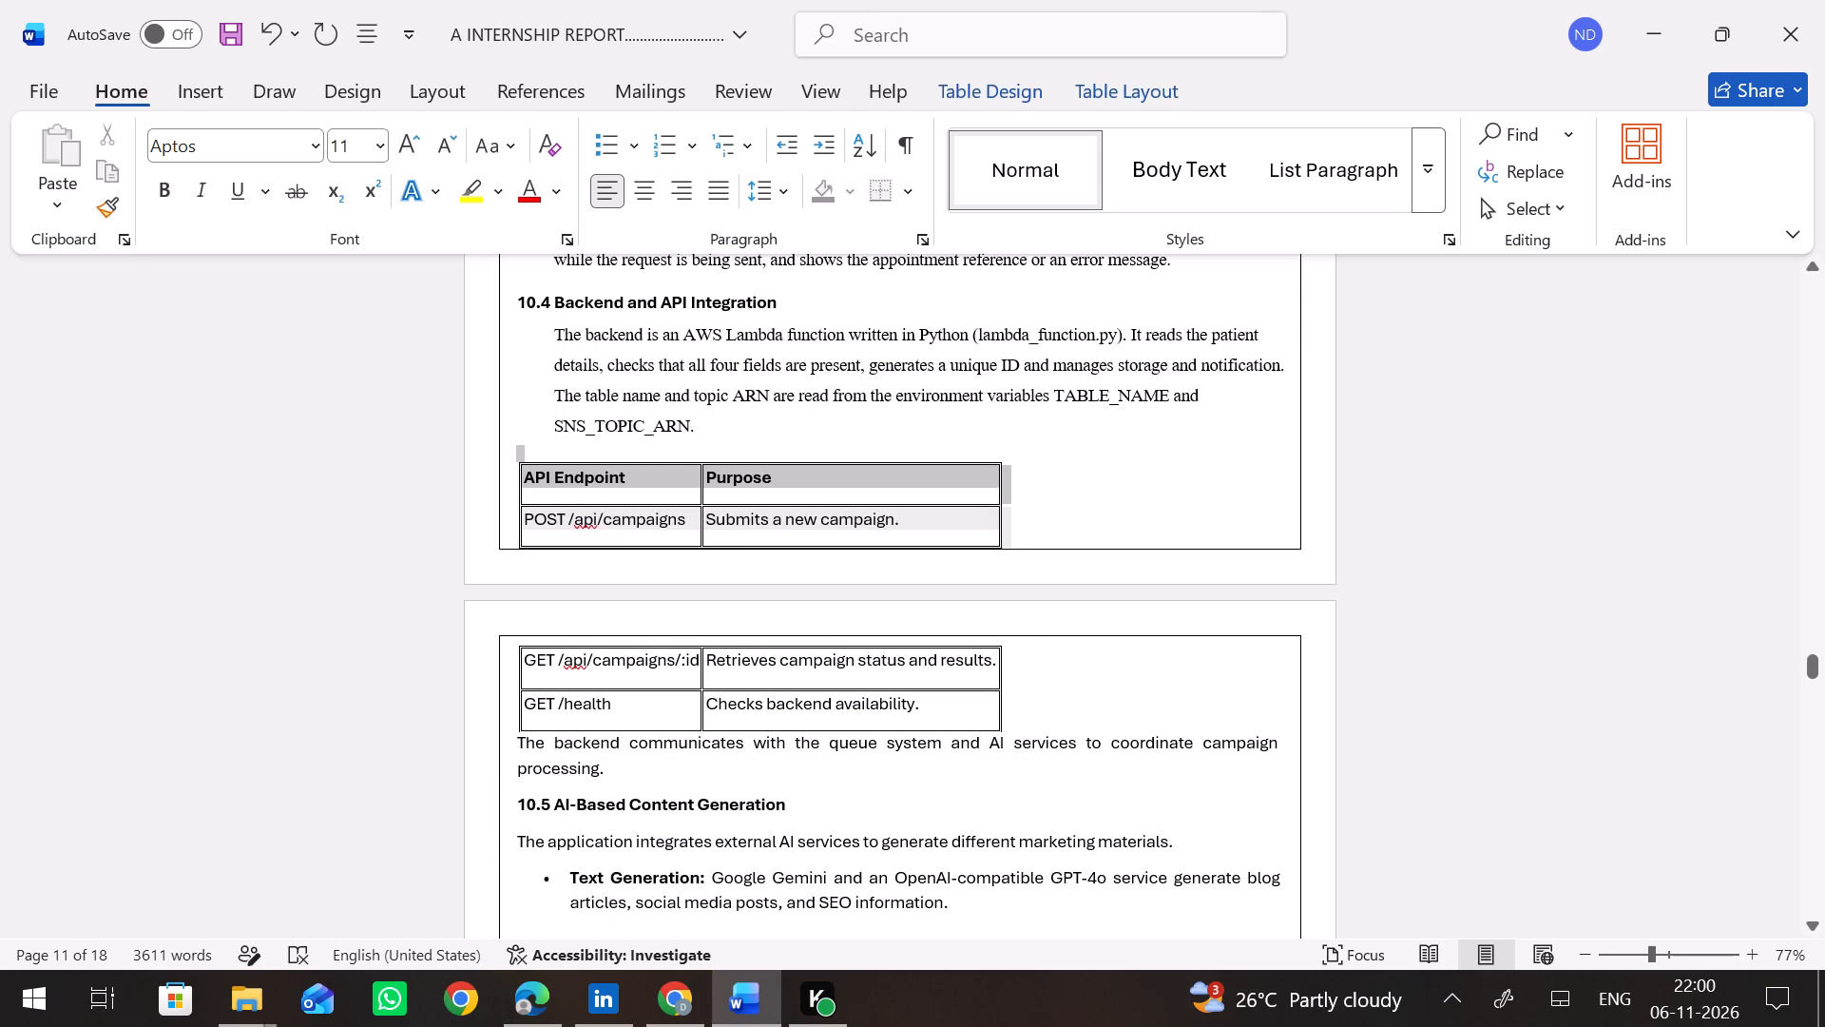
left_click_drag(606, 493, 611, 534)
key("BackSpace")
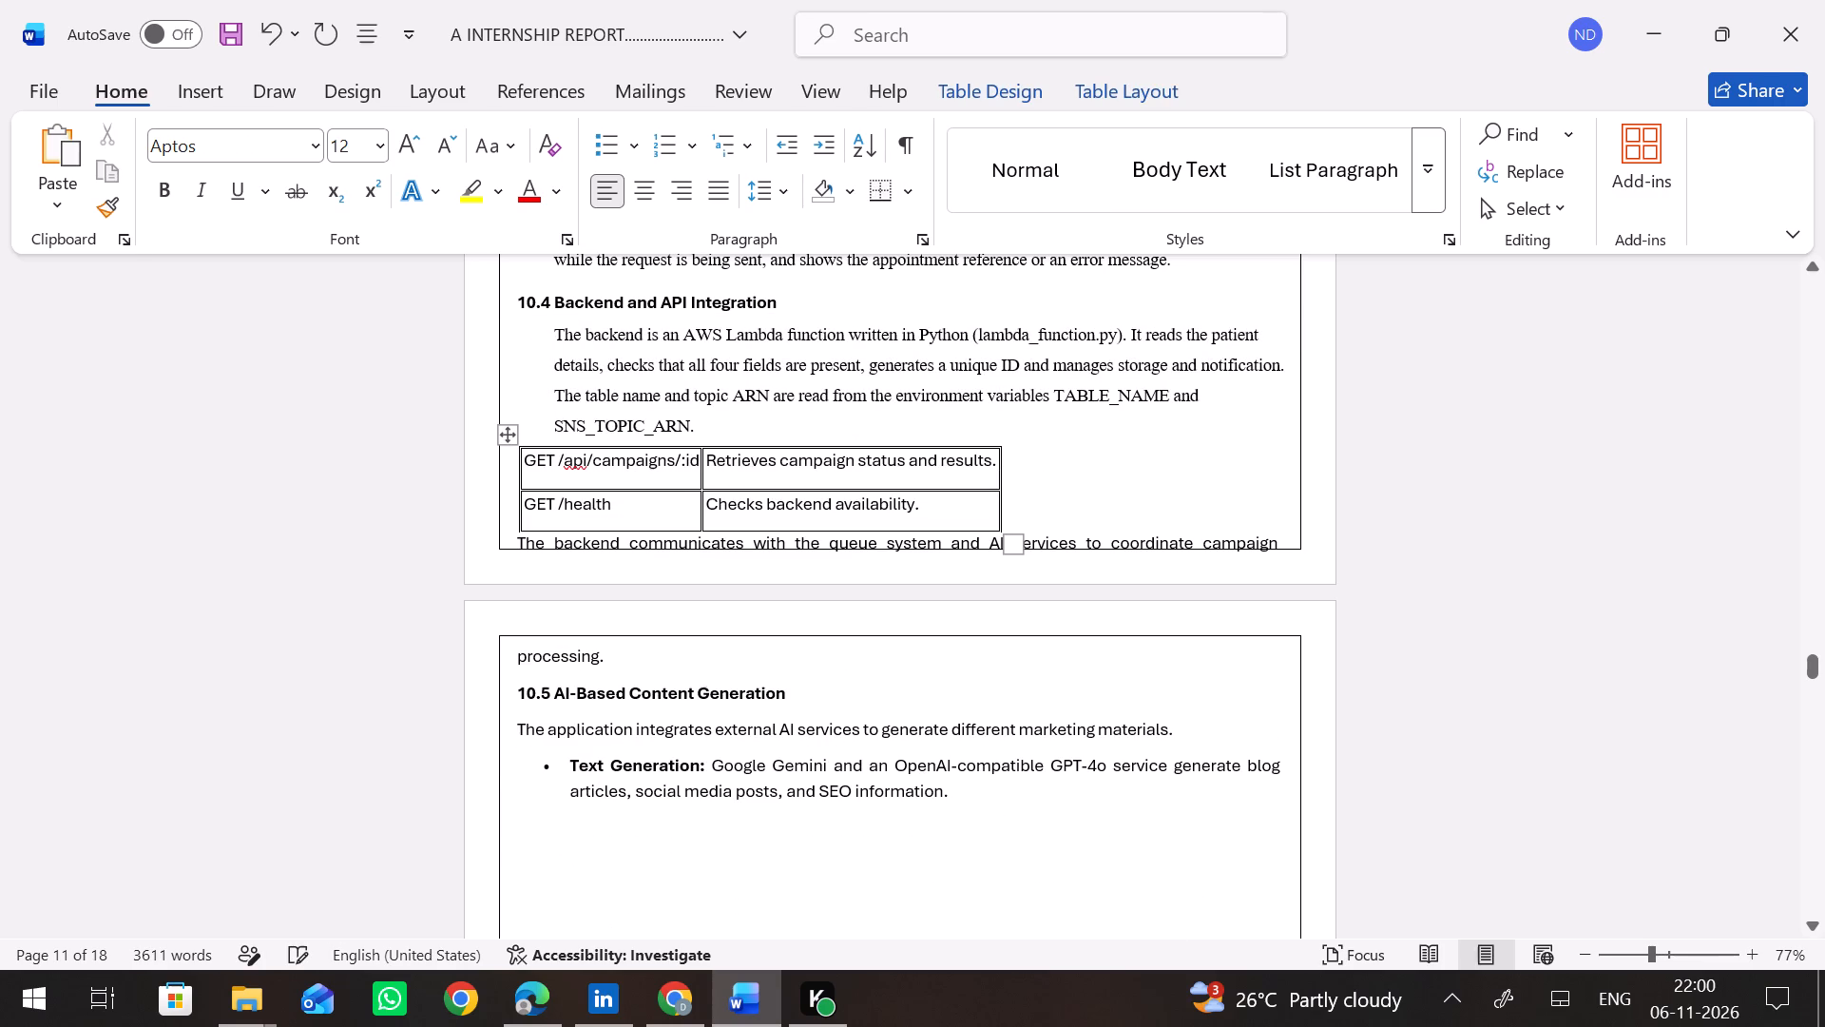
left_click_drag(1009, 525, 568, 465)
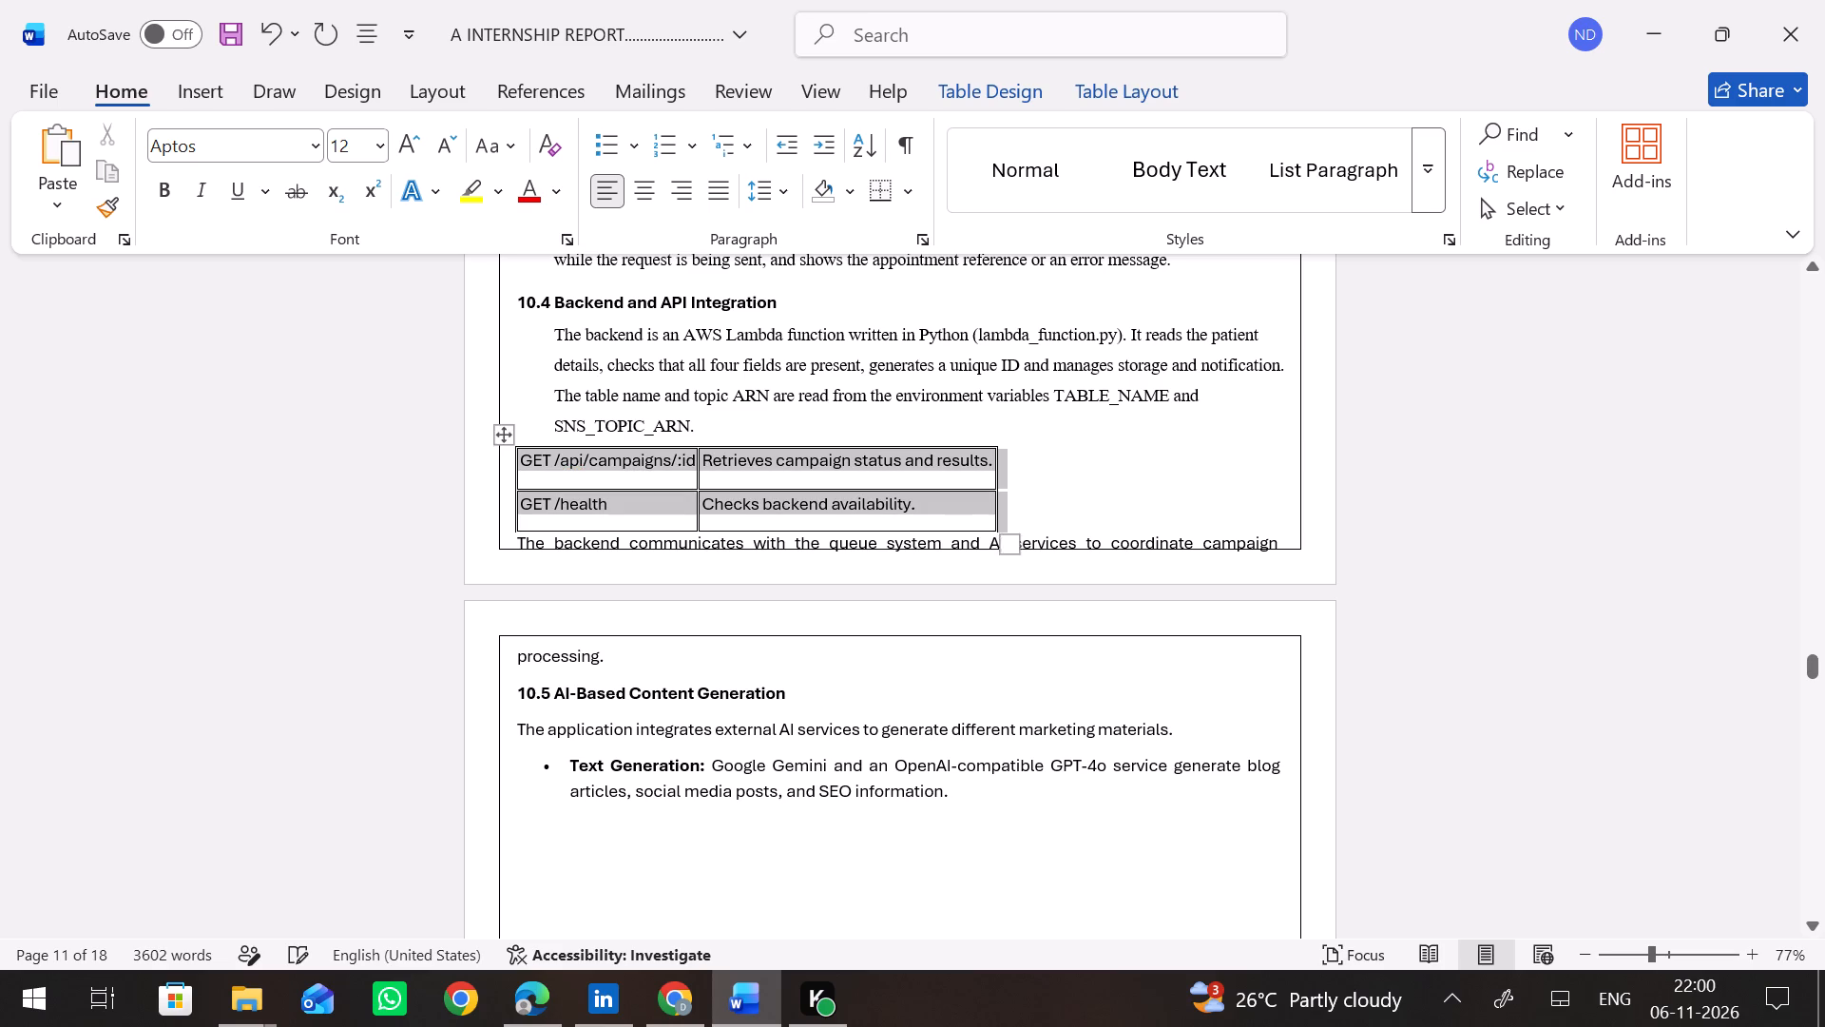
key("BackSpace")
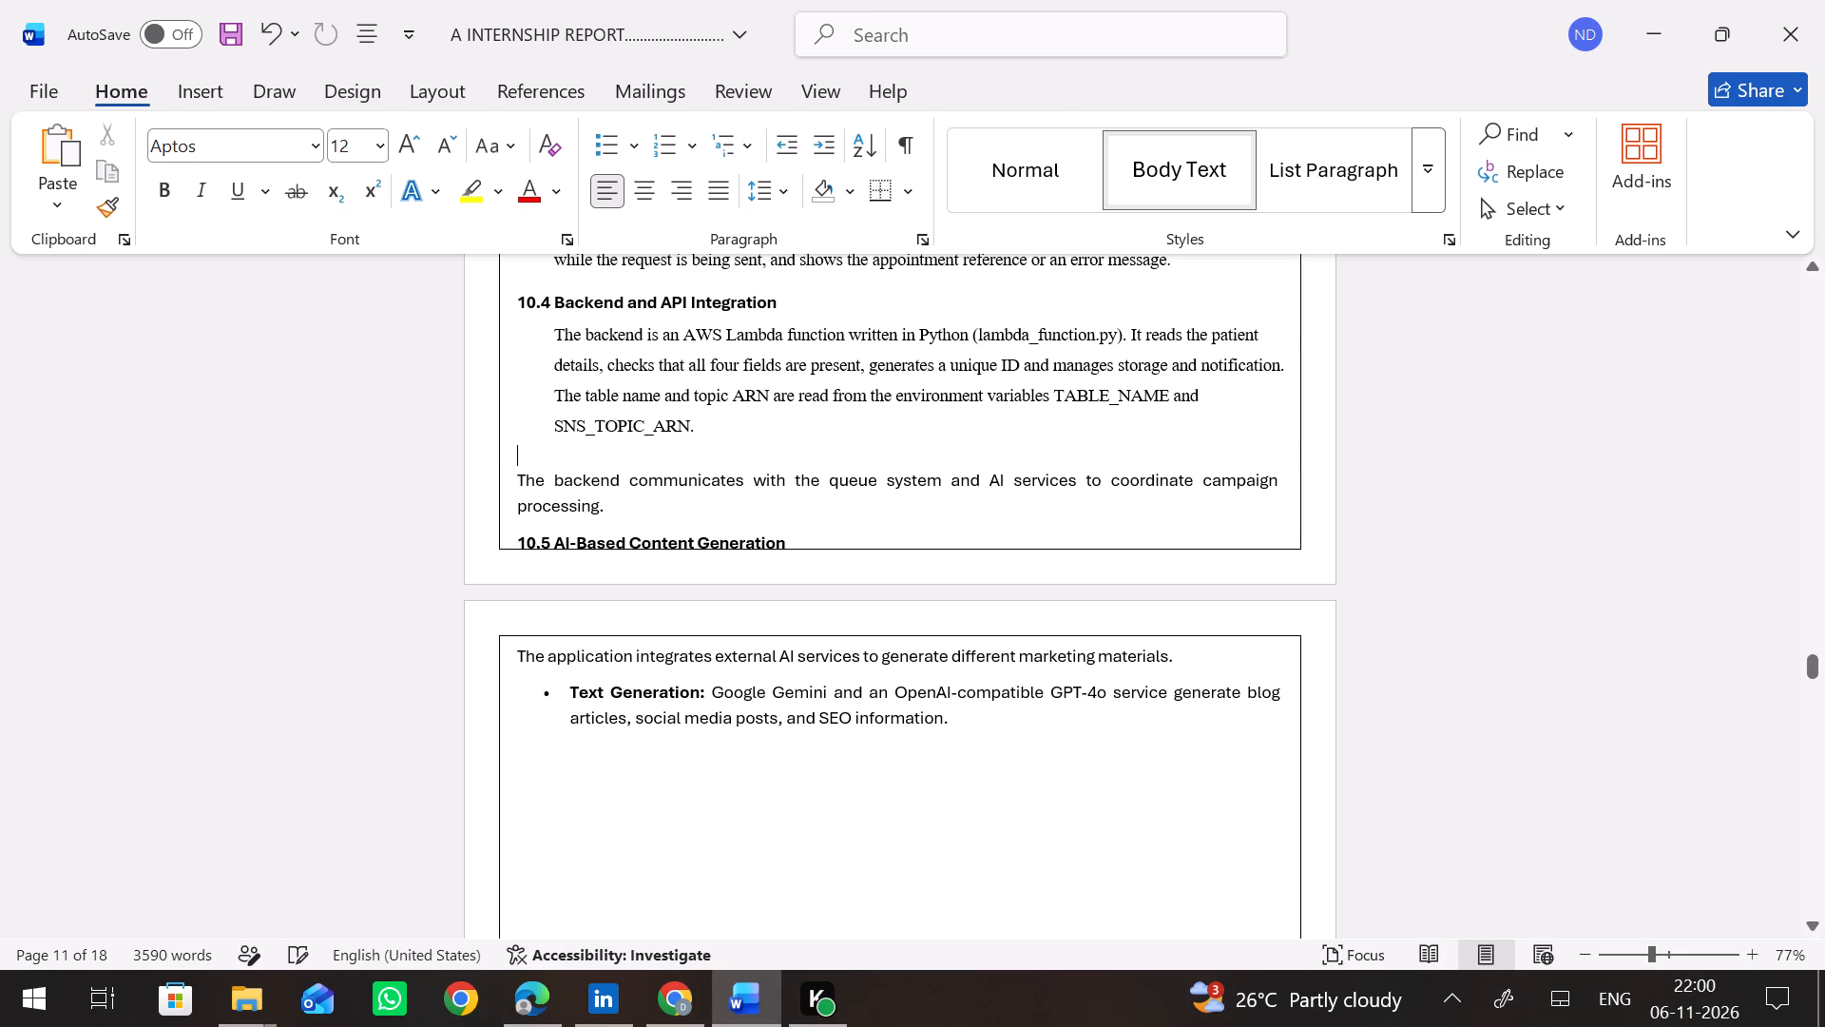
key("ctrl+v")
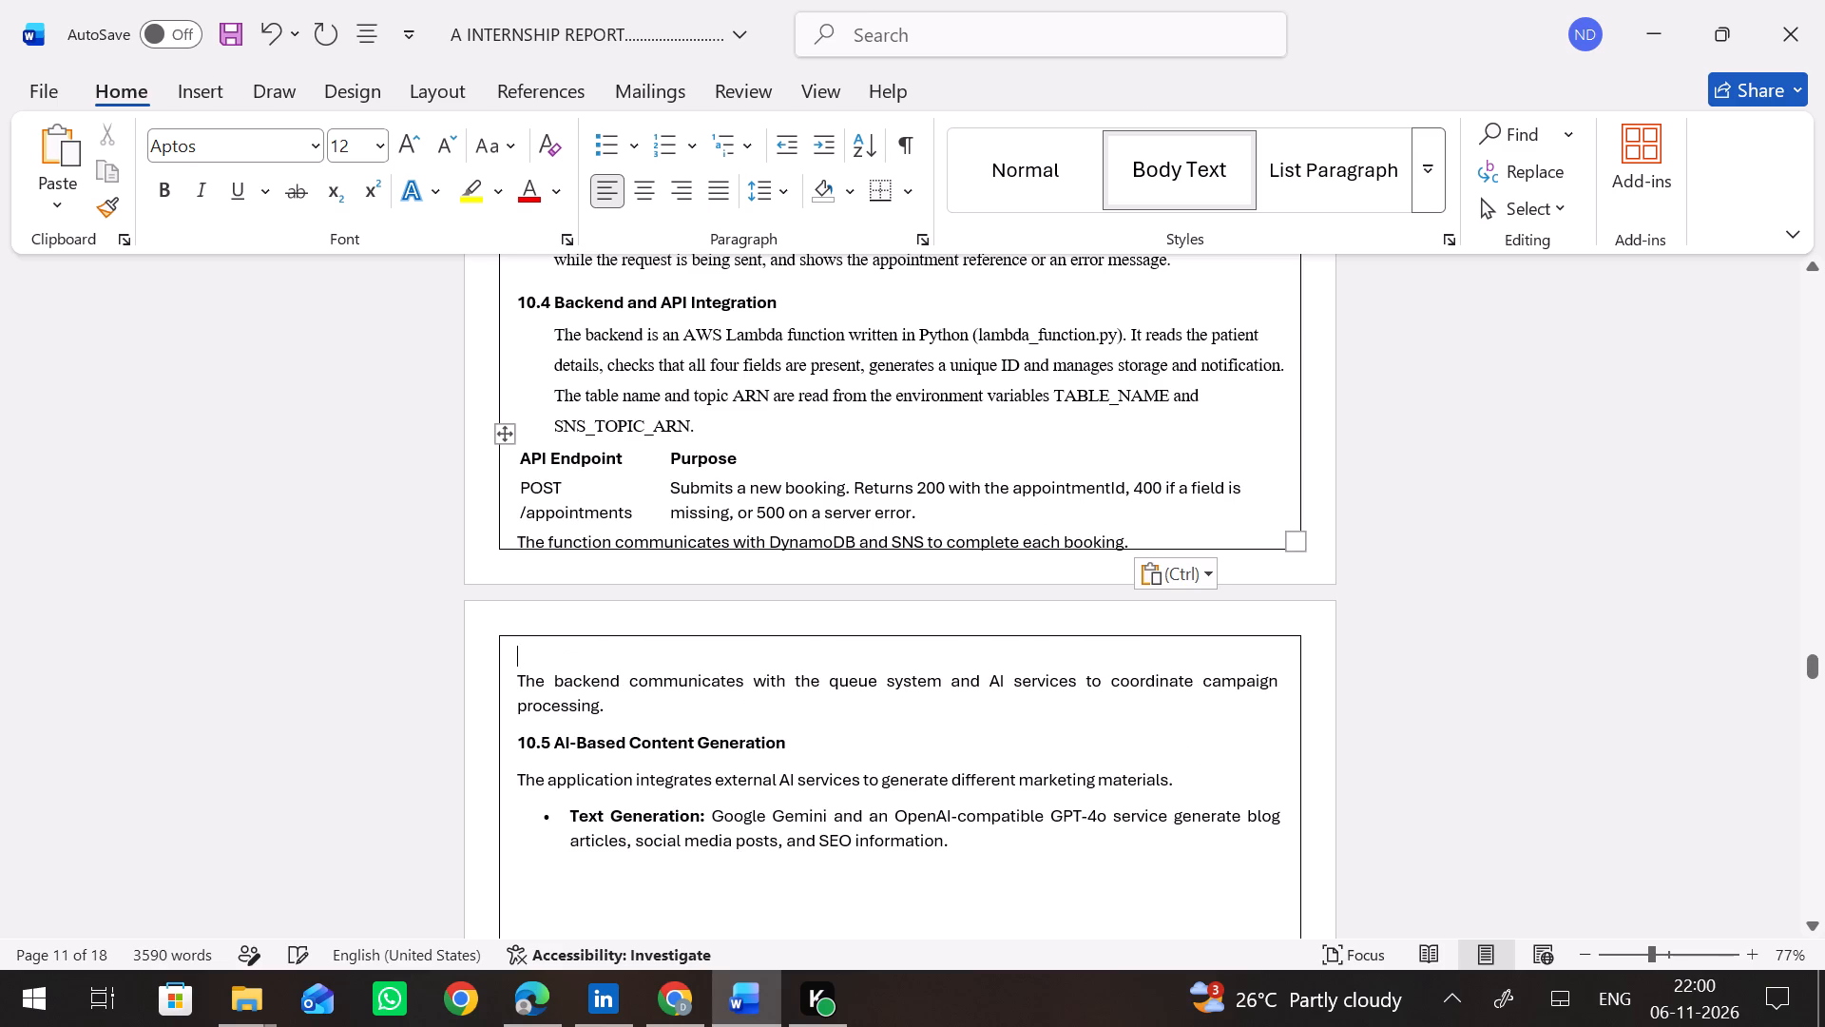
left_click_drag(1143, 550, 1022, 528)
left_click(928, 446)
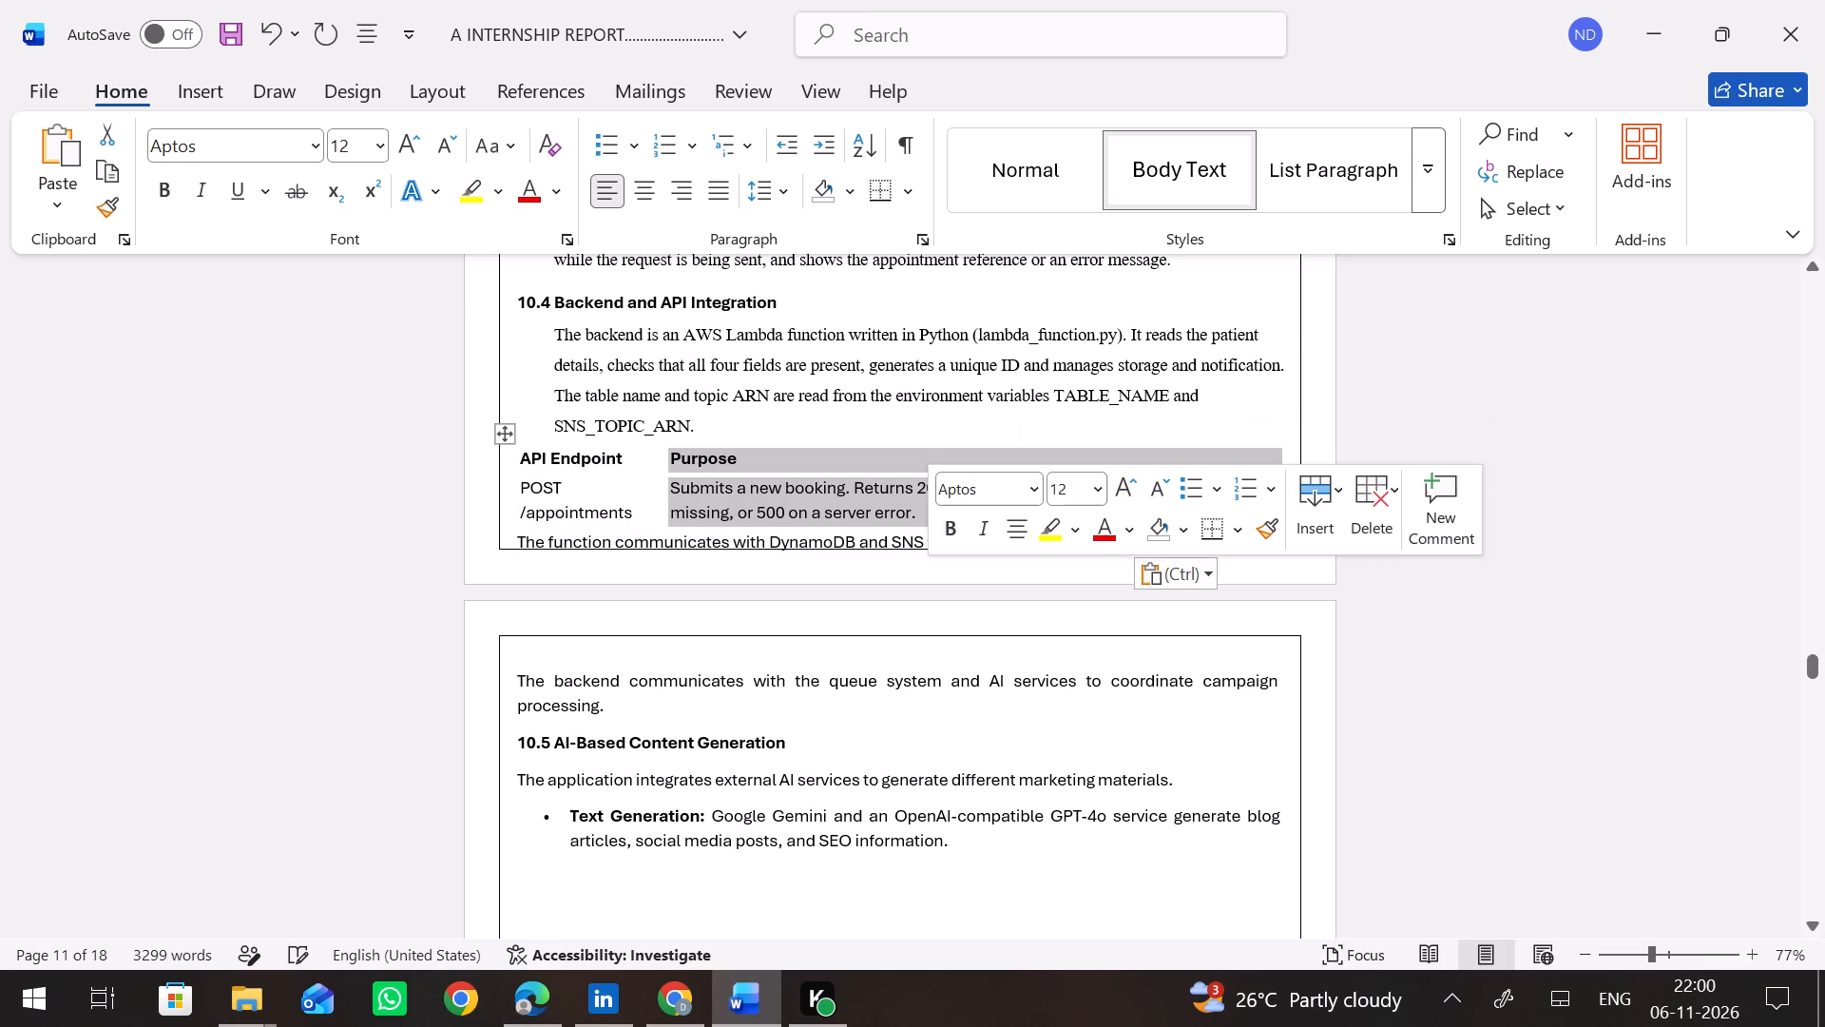
left_click(989, 482)
left_click(865, 456)
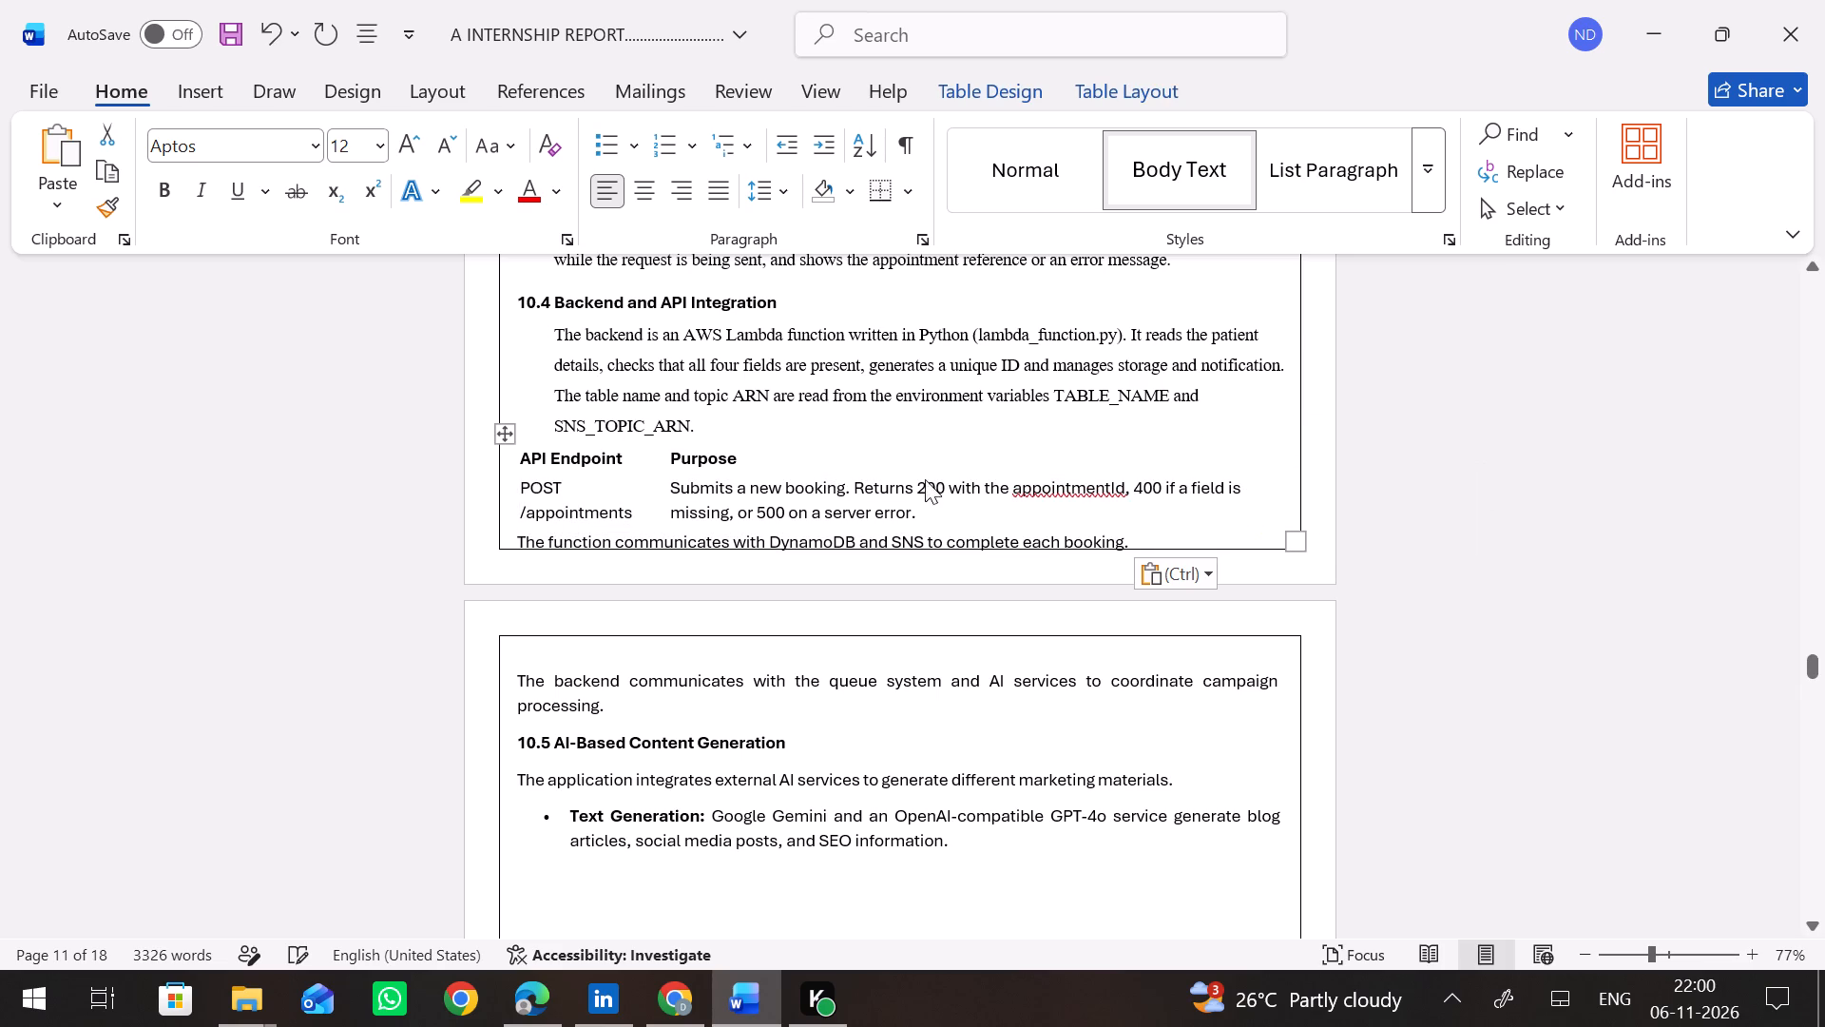
left_click_drag(1135, 541, 582, 568)
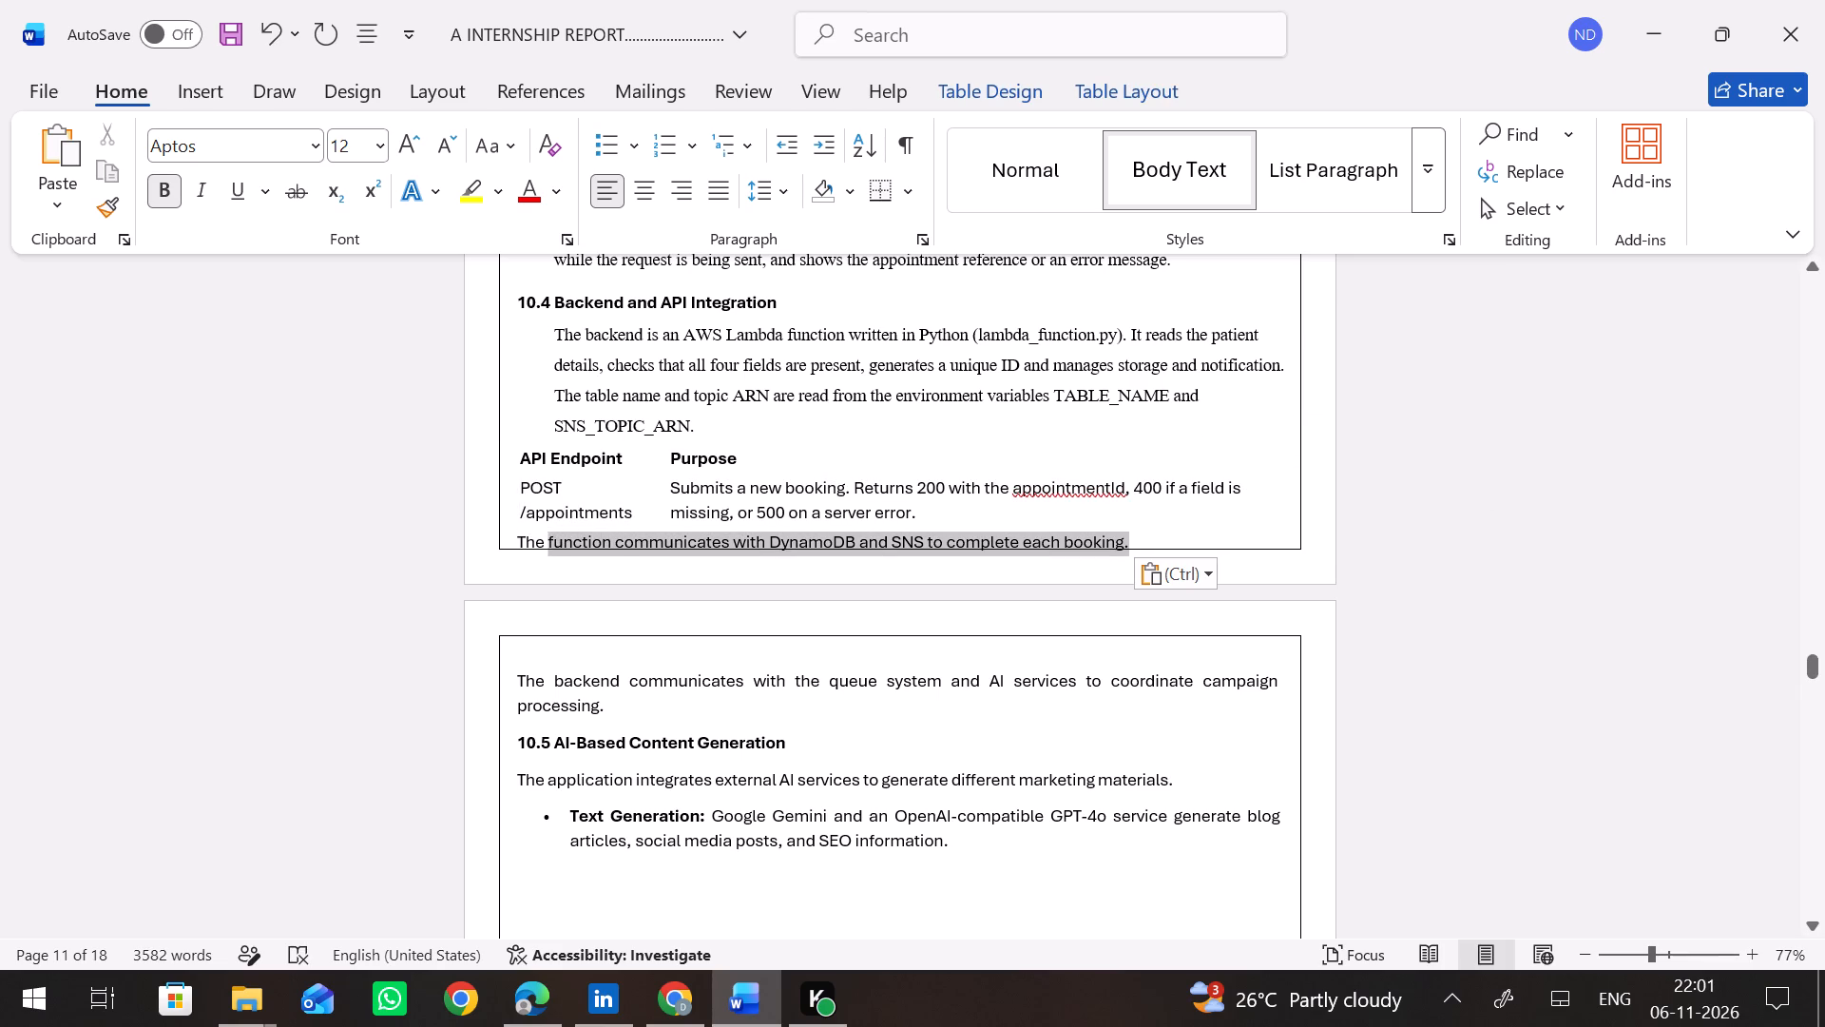
left_click_drag(582, 568, 519, 470)
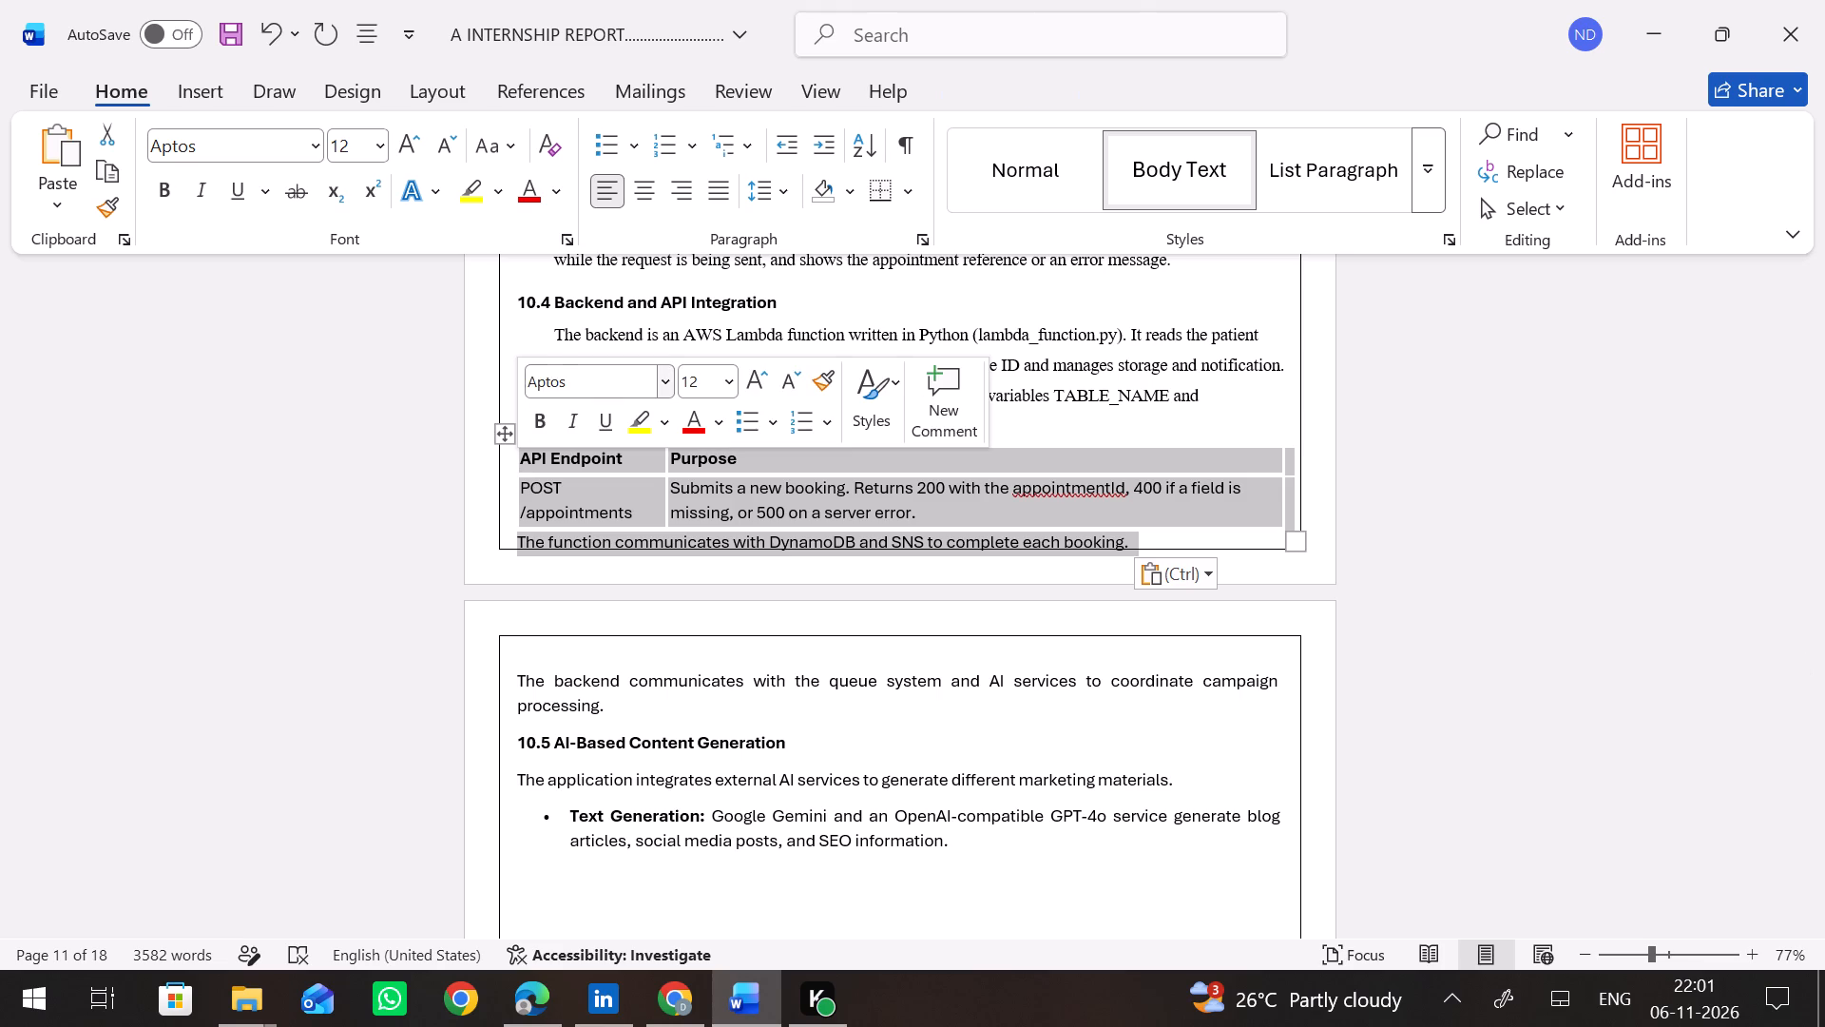
left_click(583, 378)
type("ti")
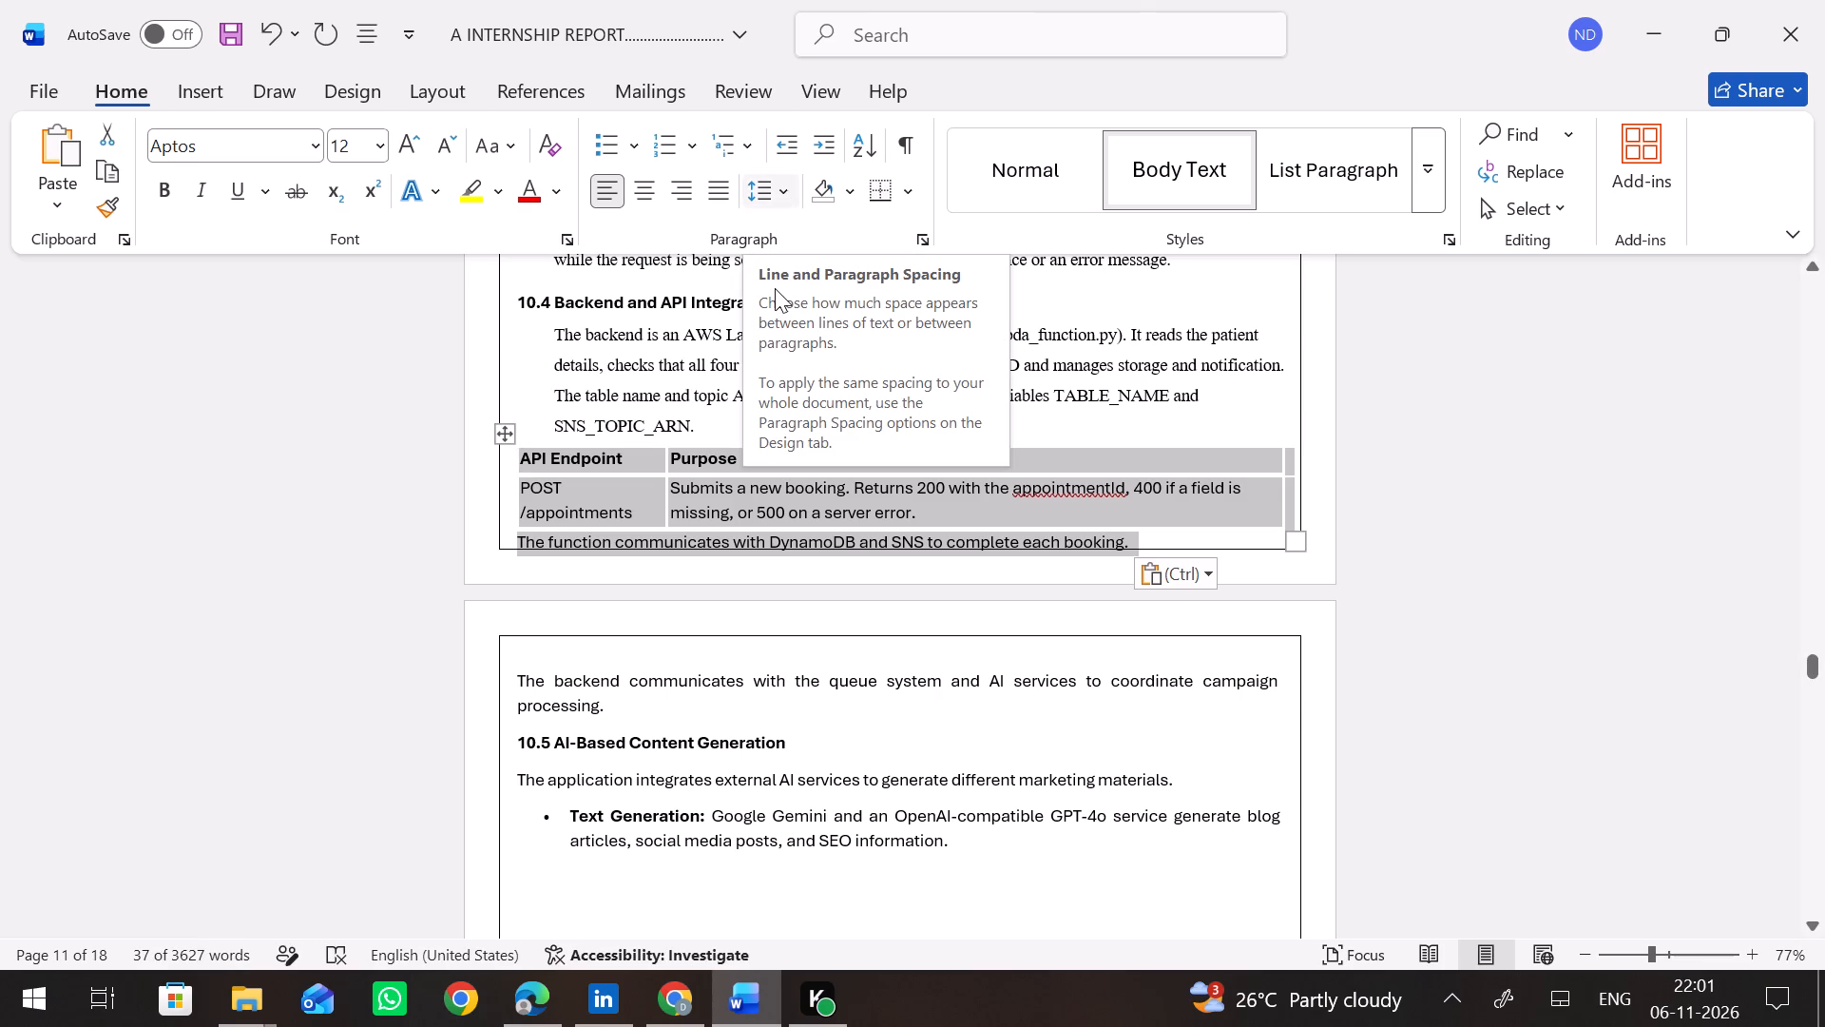
left_click(781, 186)
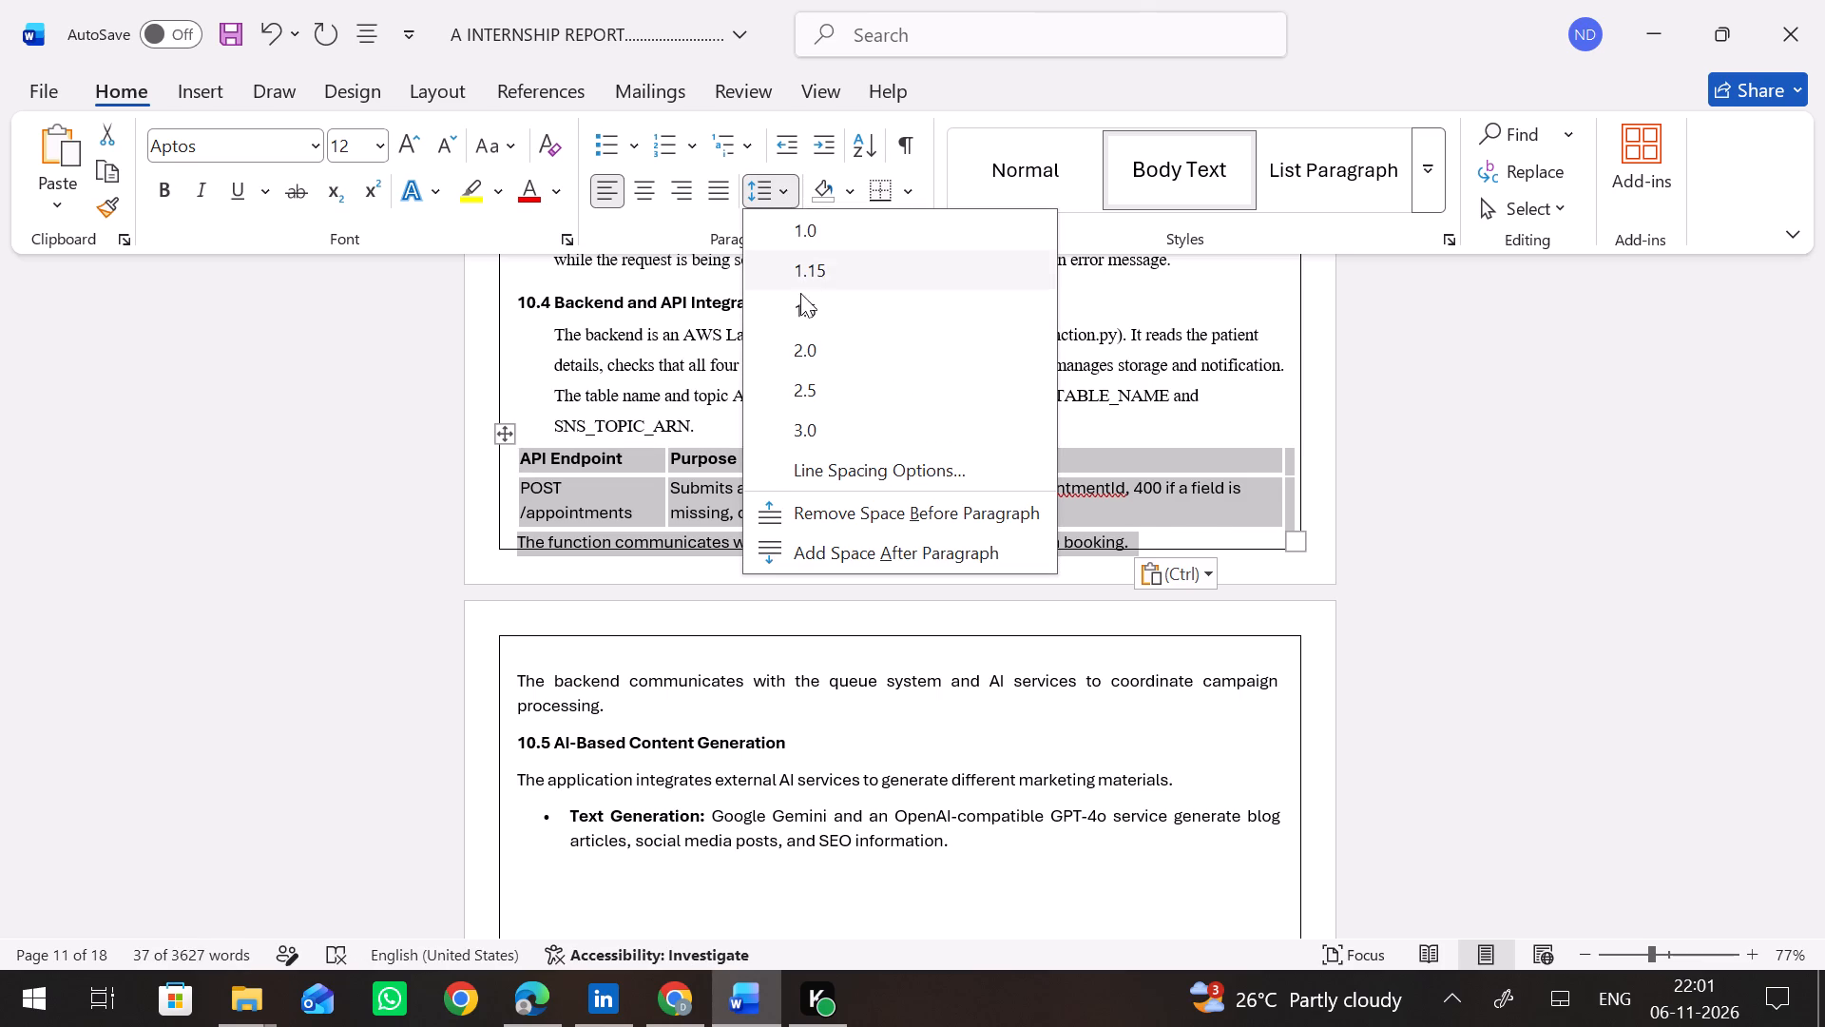
left_click(806, 310)
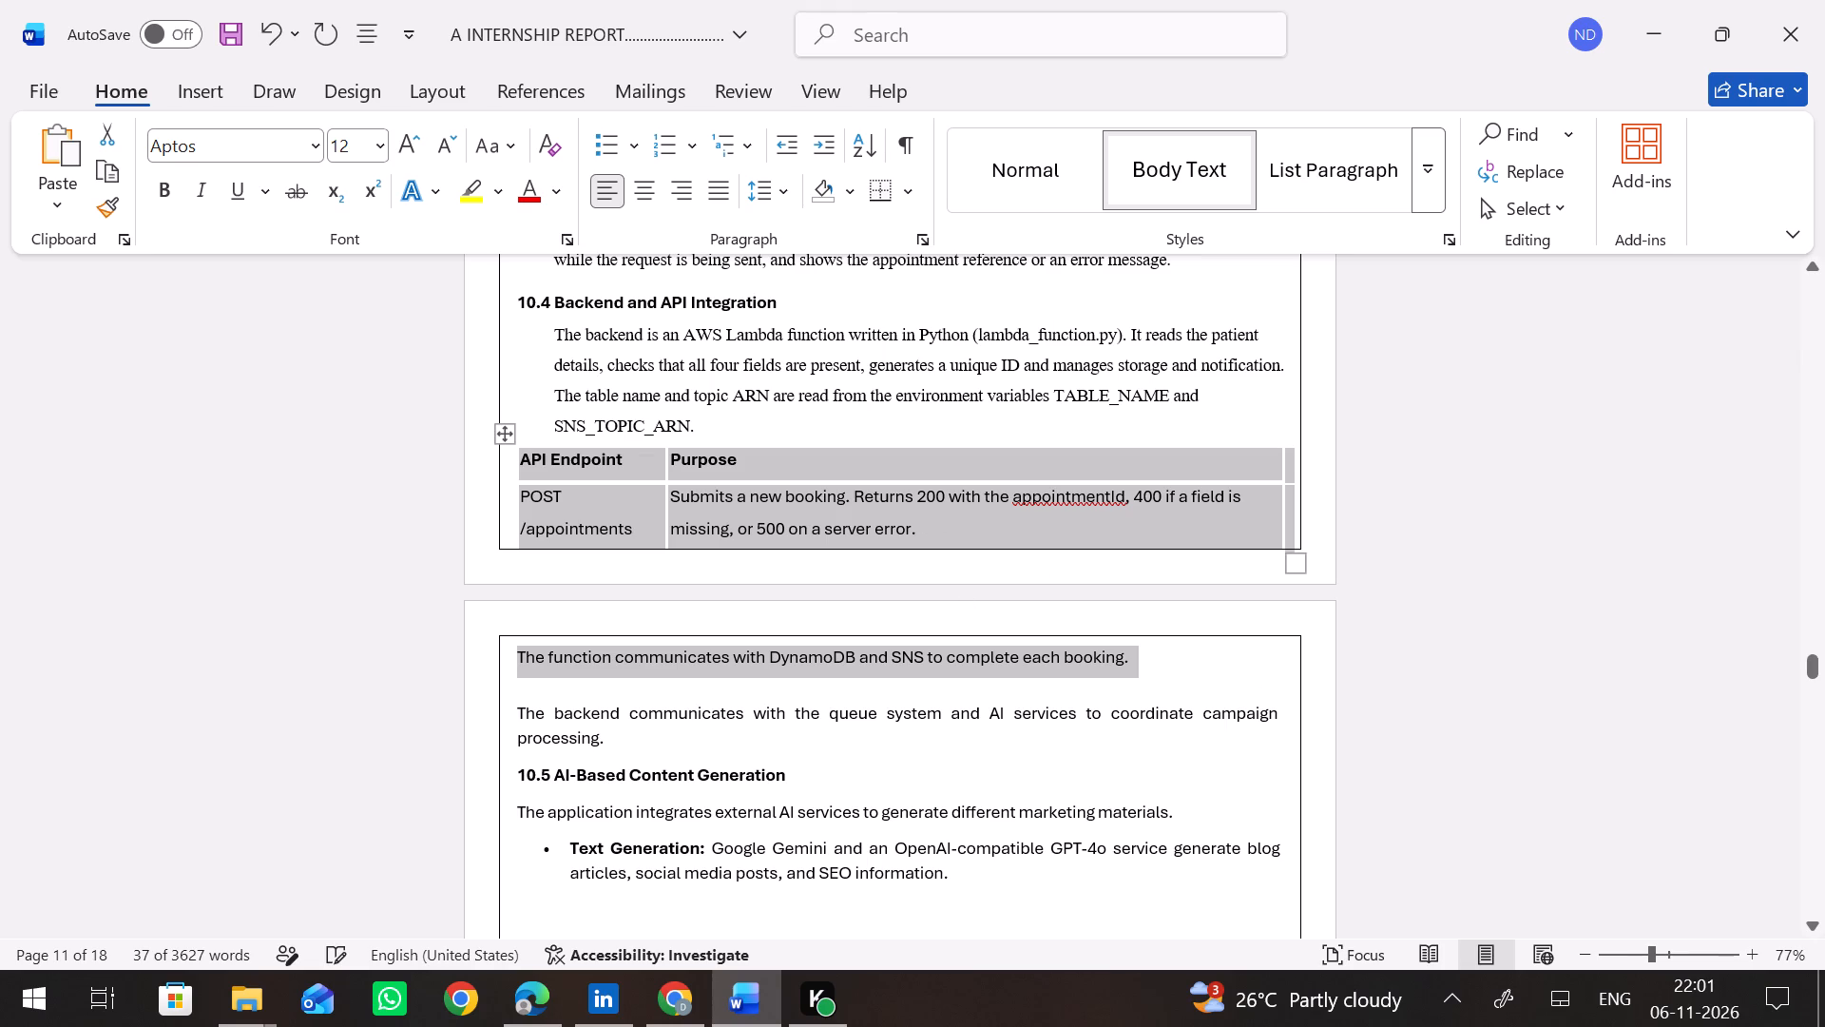
left_click(1165, 660)
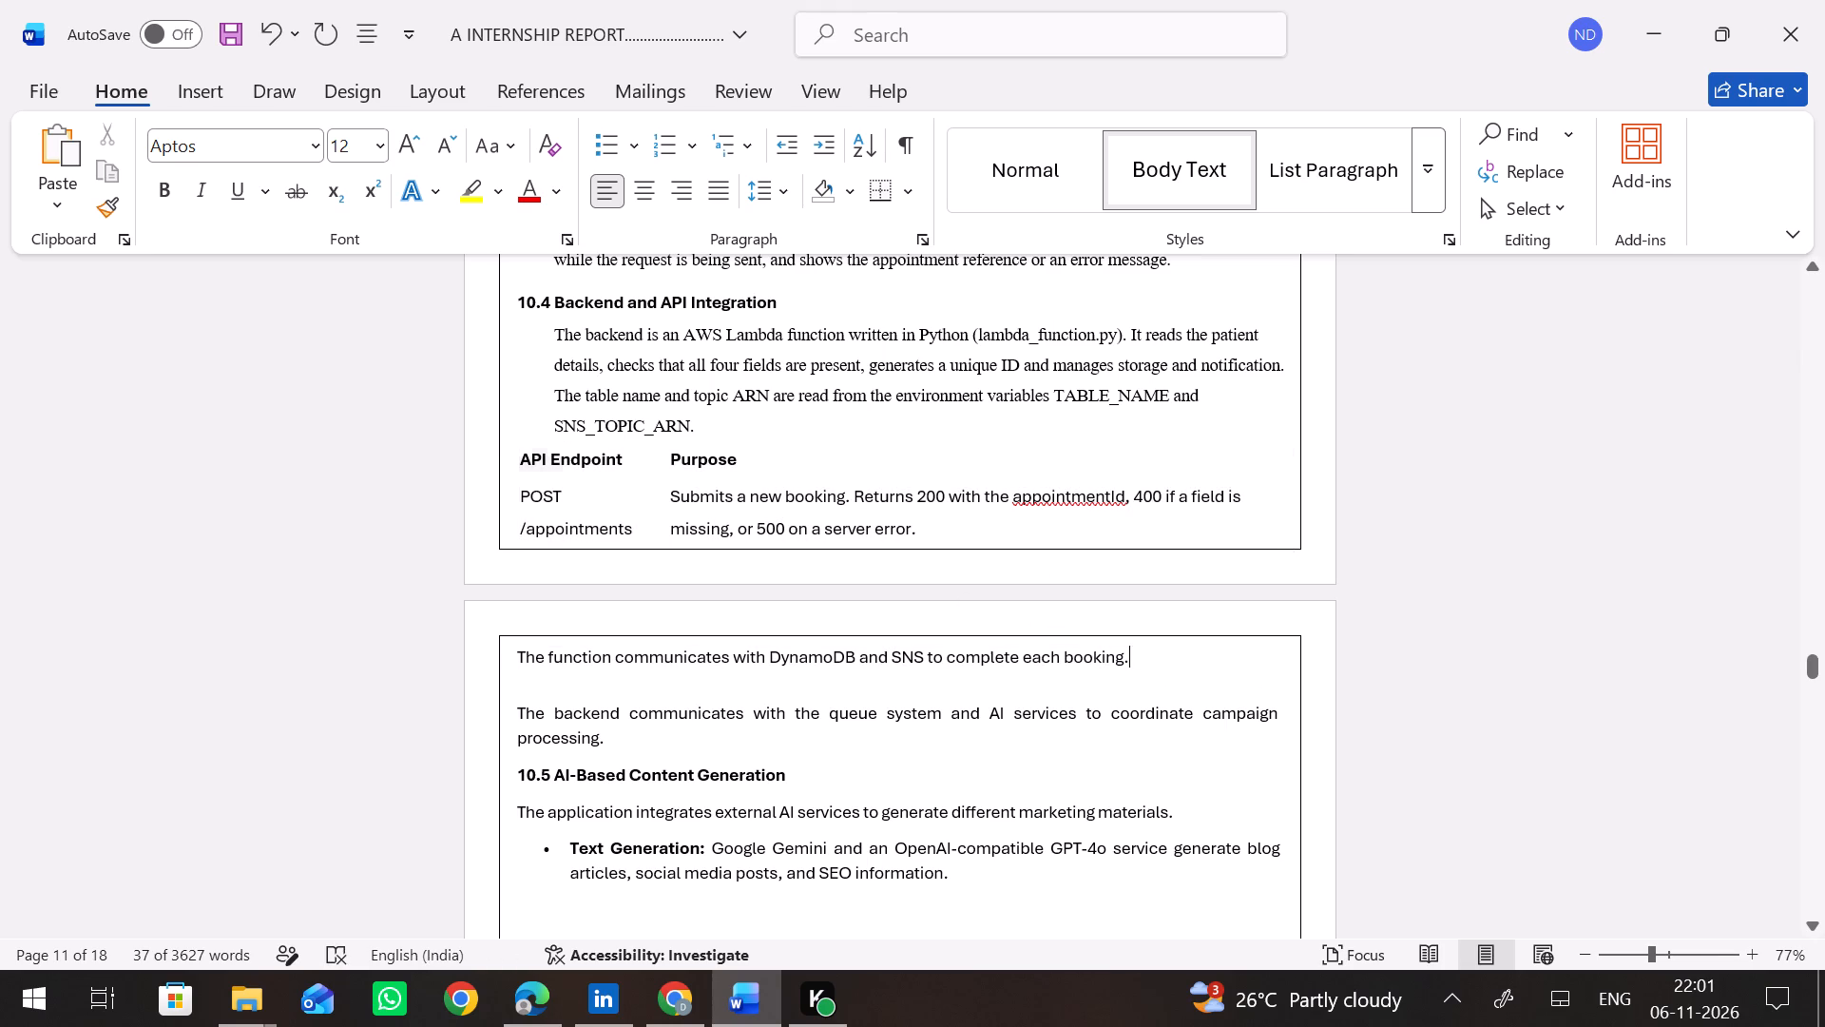
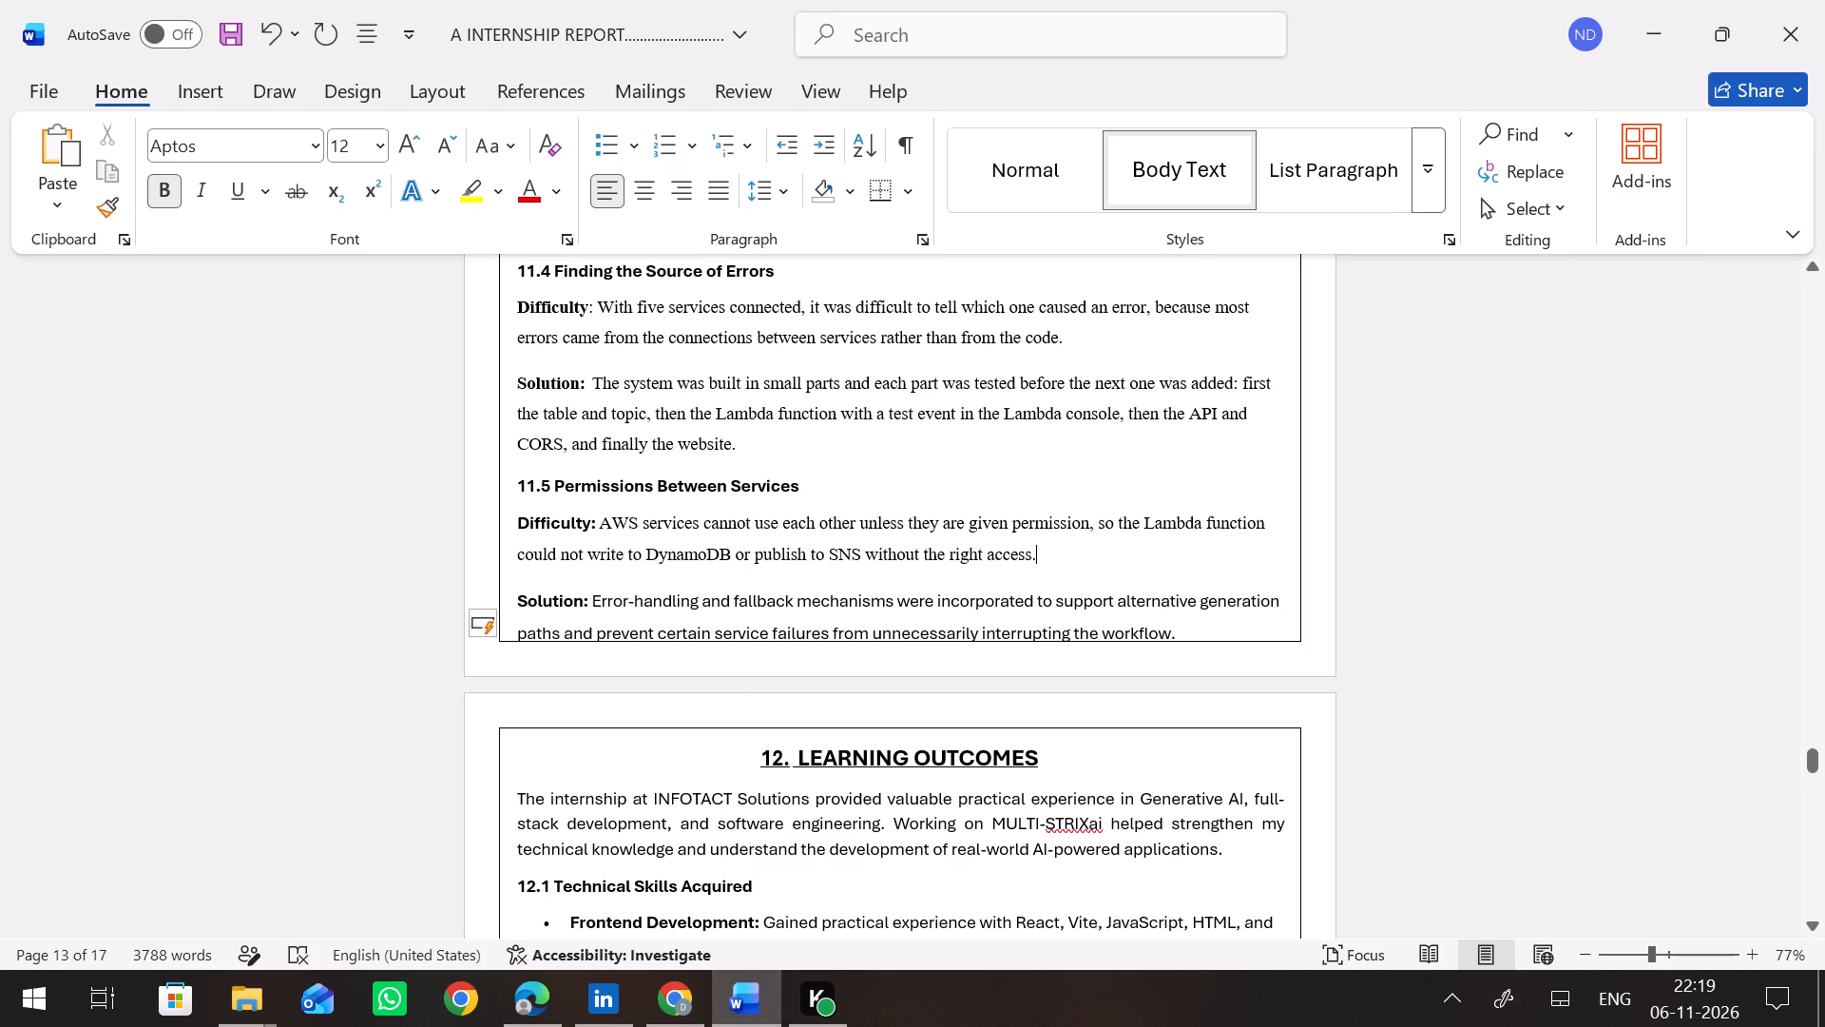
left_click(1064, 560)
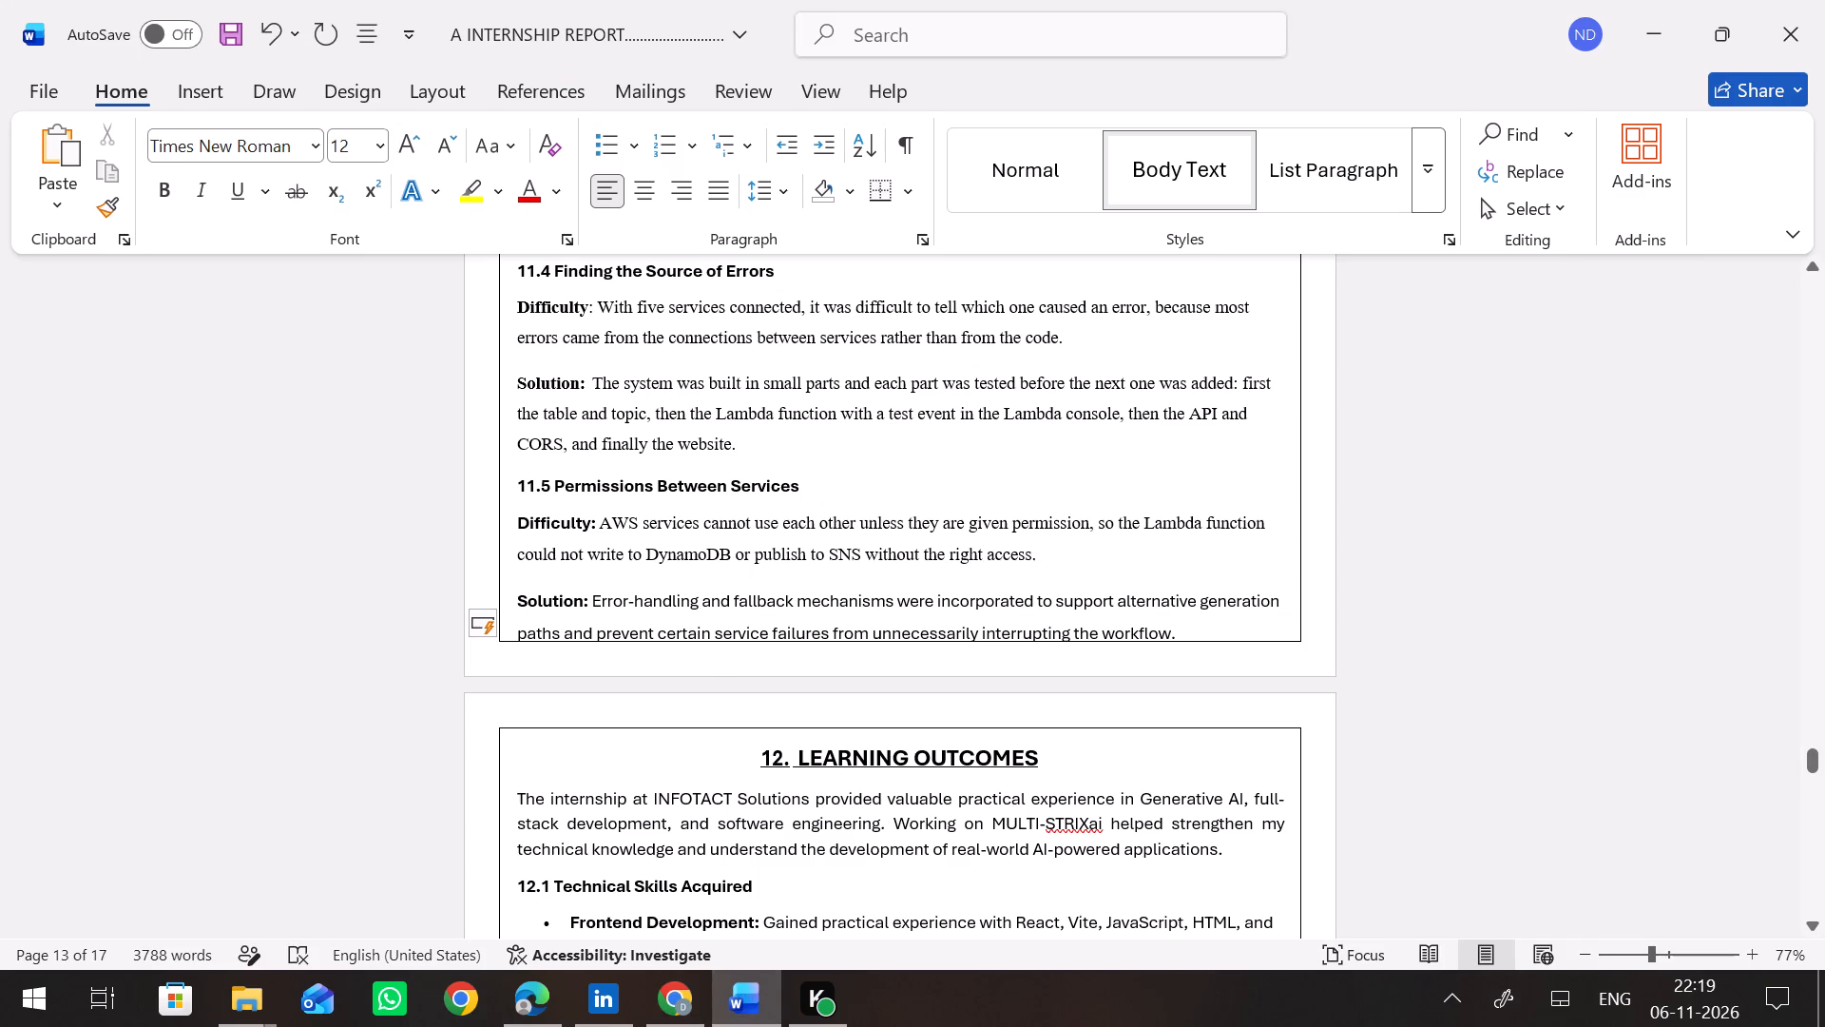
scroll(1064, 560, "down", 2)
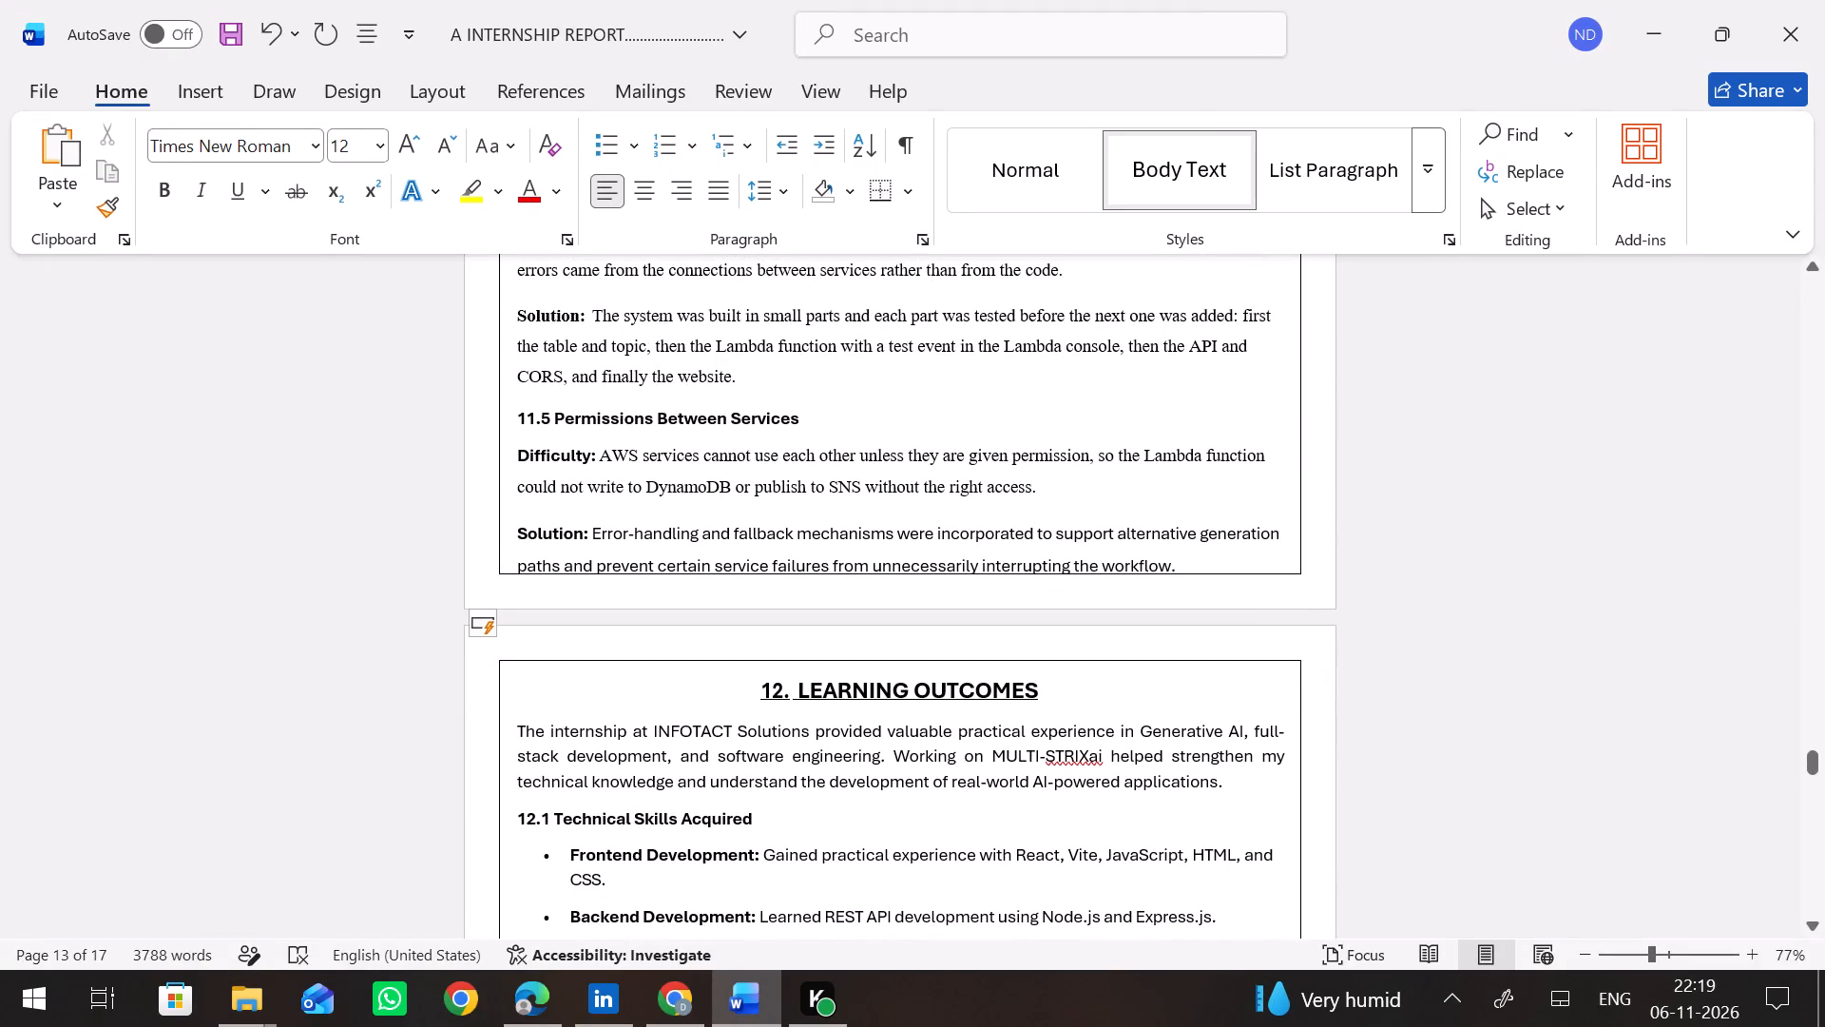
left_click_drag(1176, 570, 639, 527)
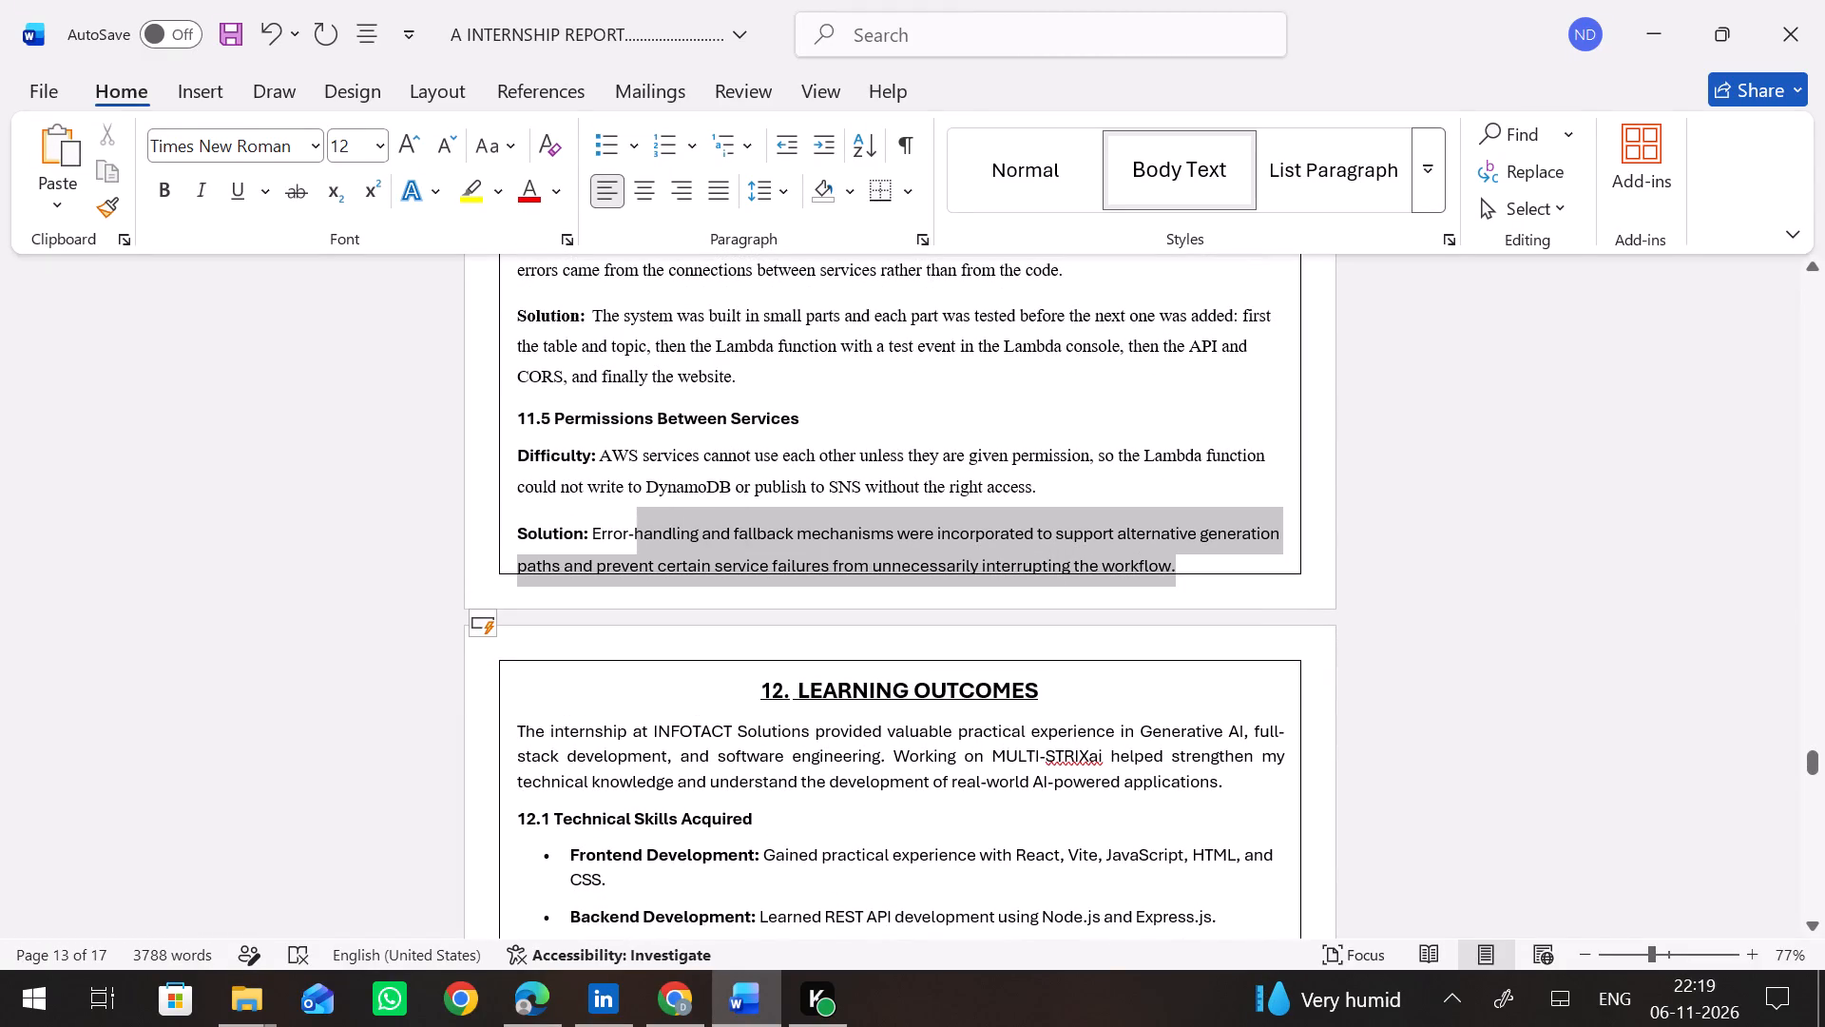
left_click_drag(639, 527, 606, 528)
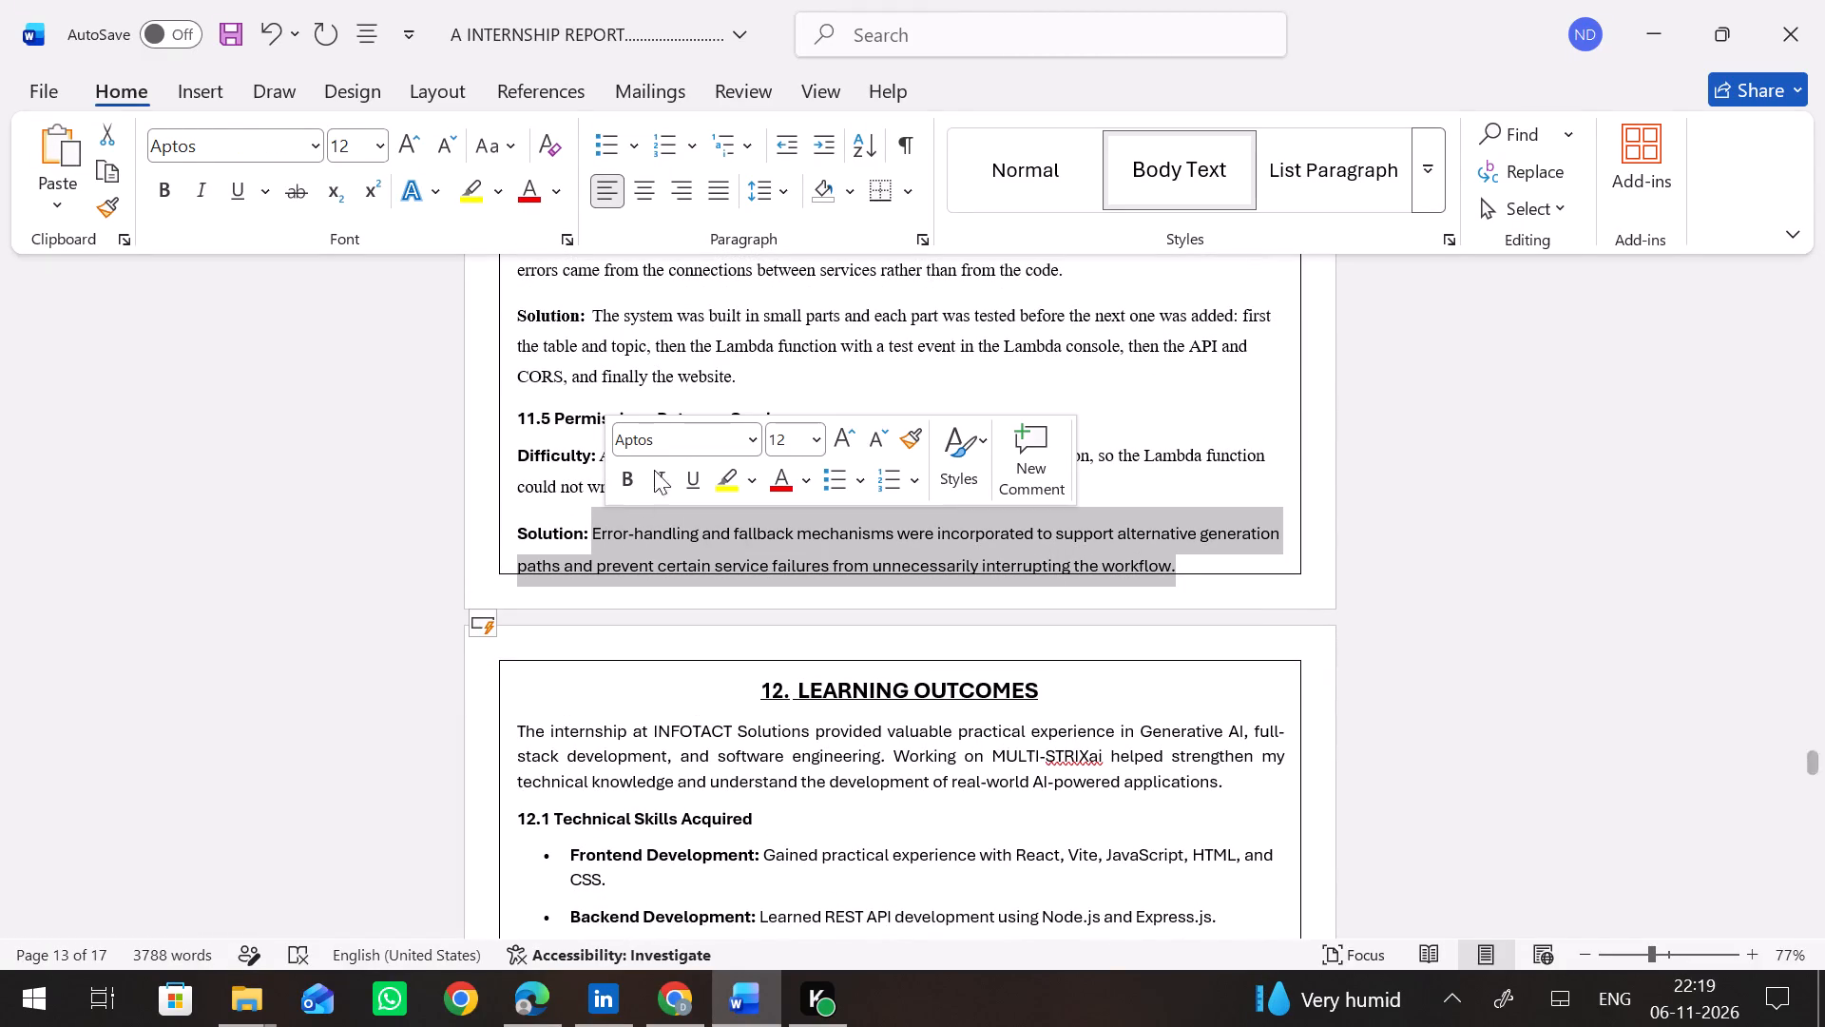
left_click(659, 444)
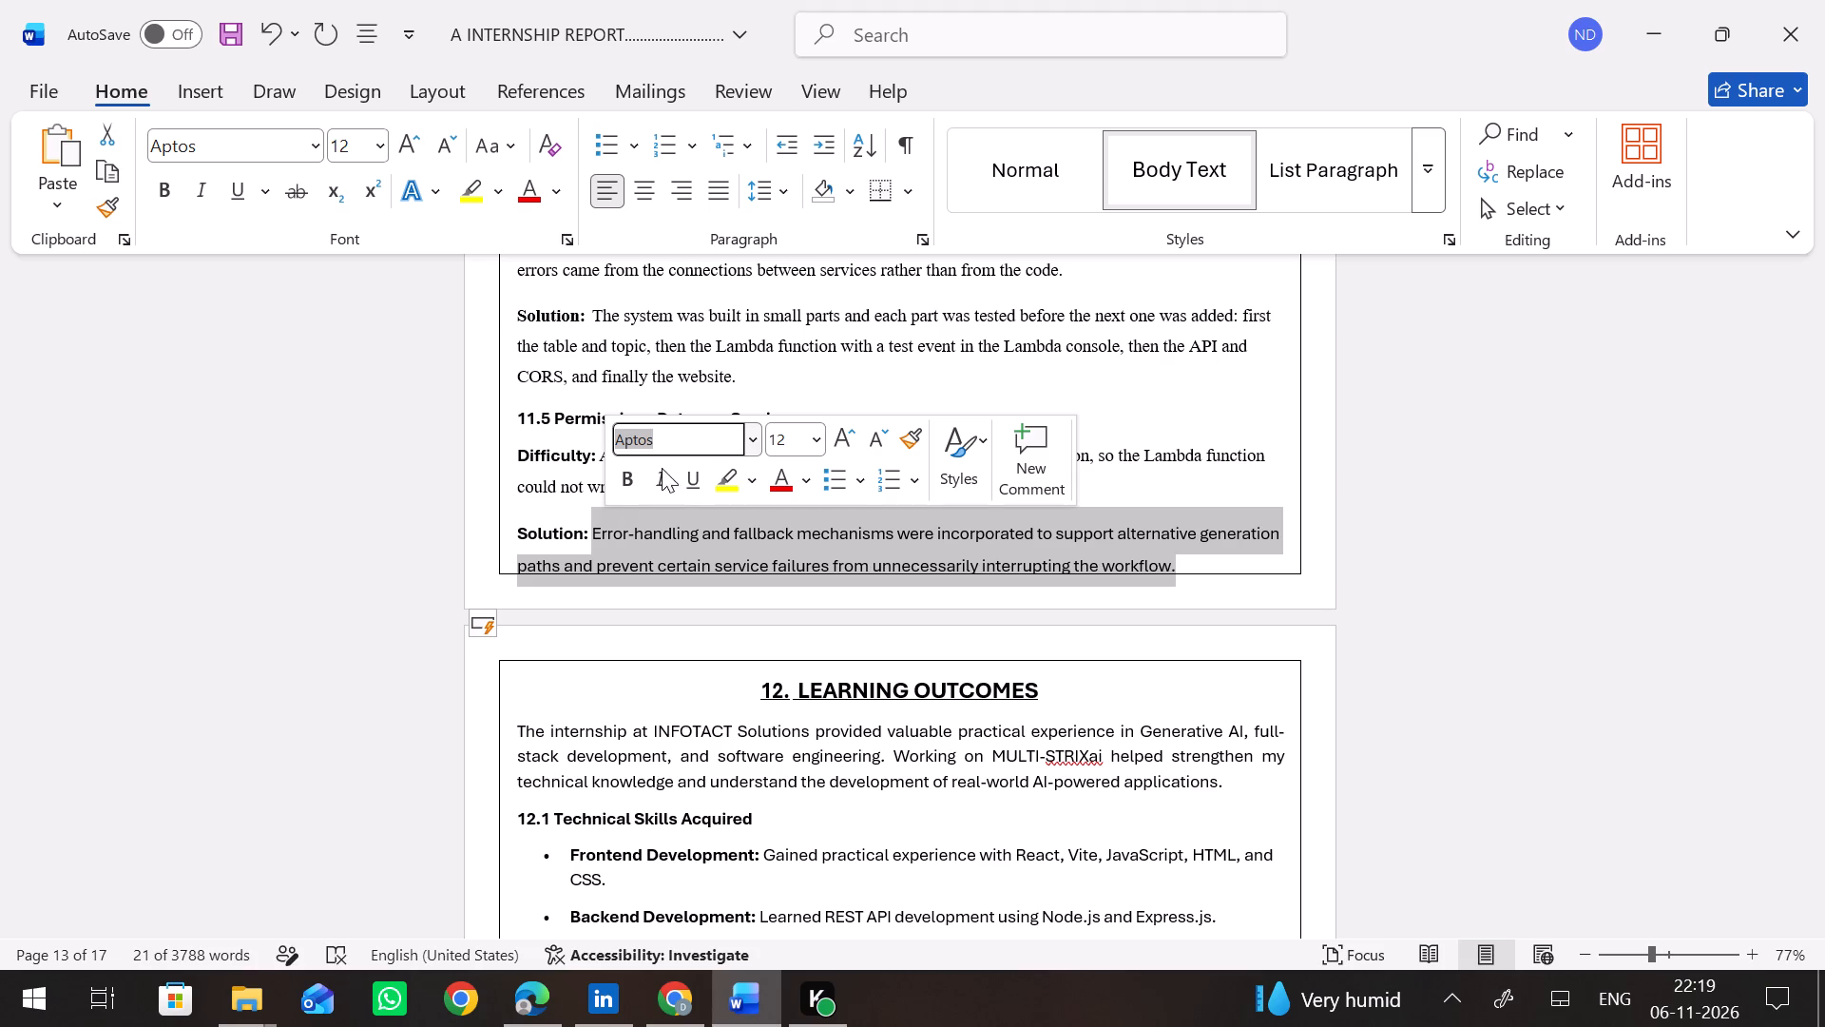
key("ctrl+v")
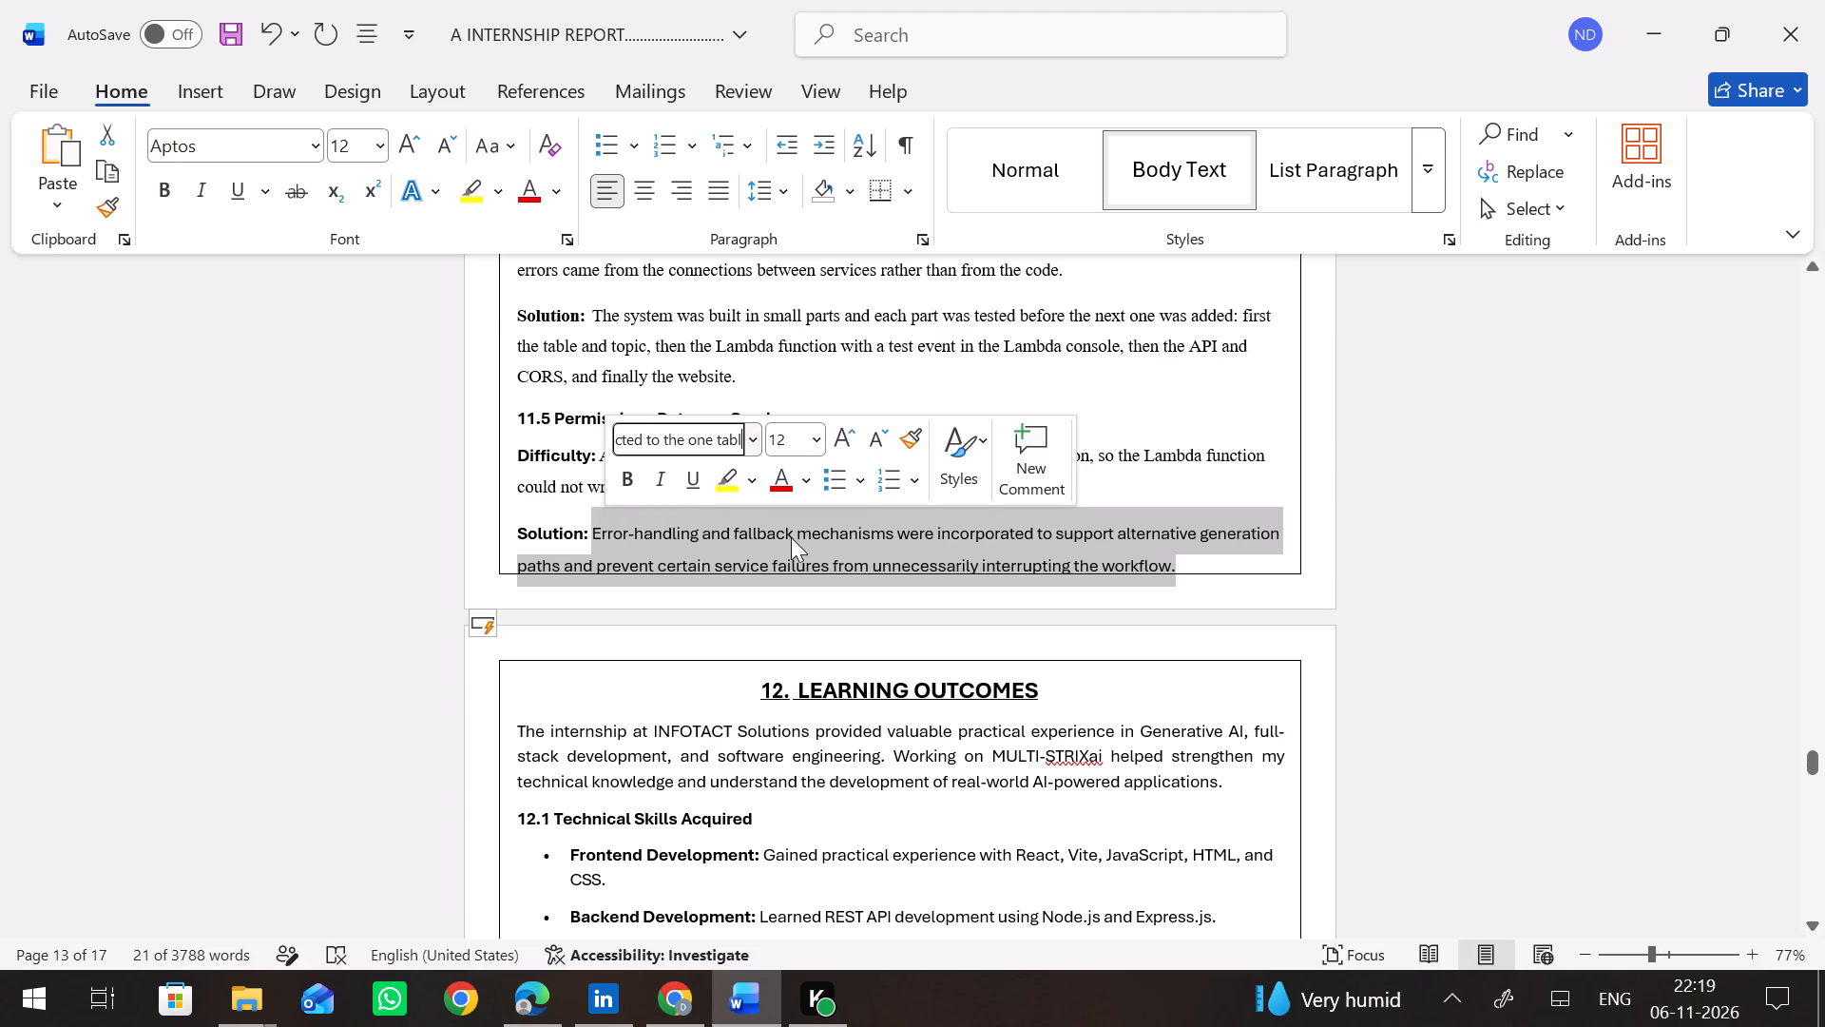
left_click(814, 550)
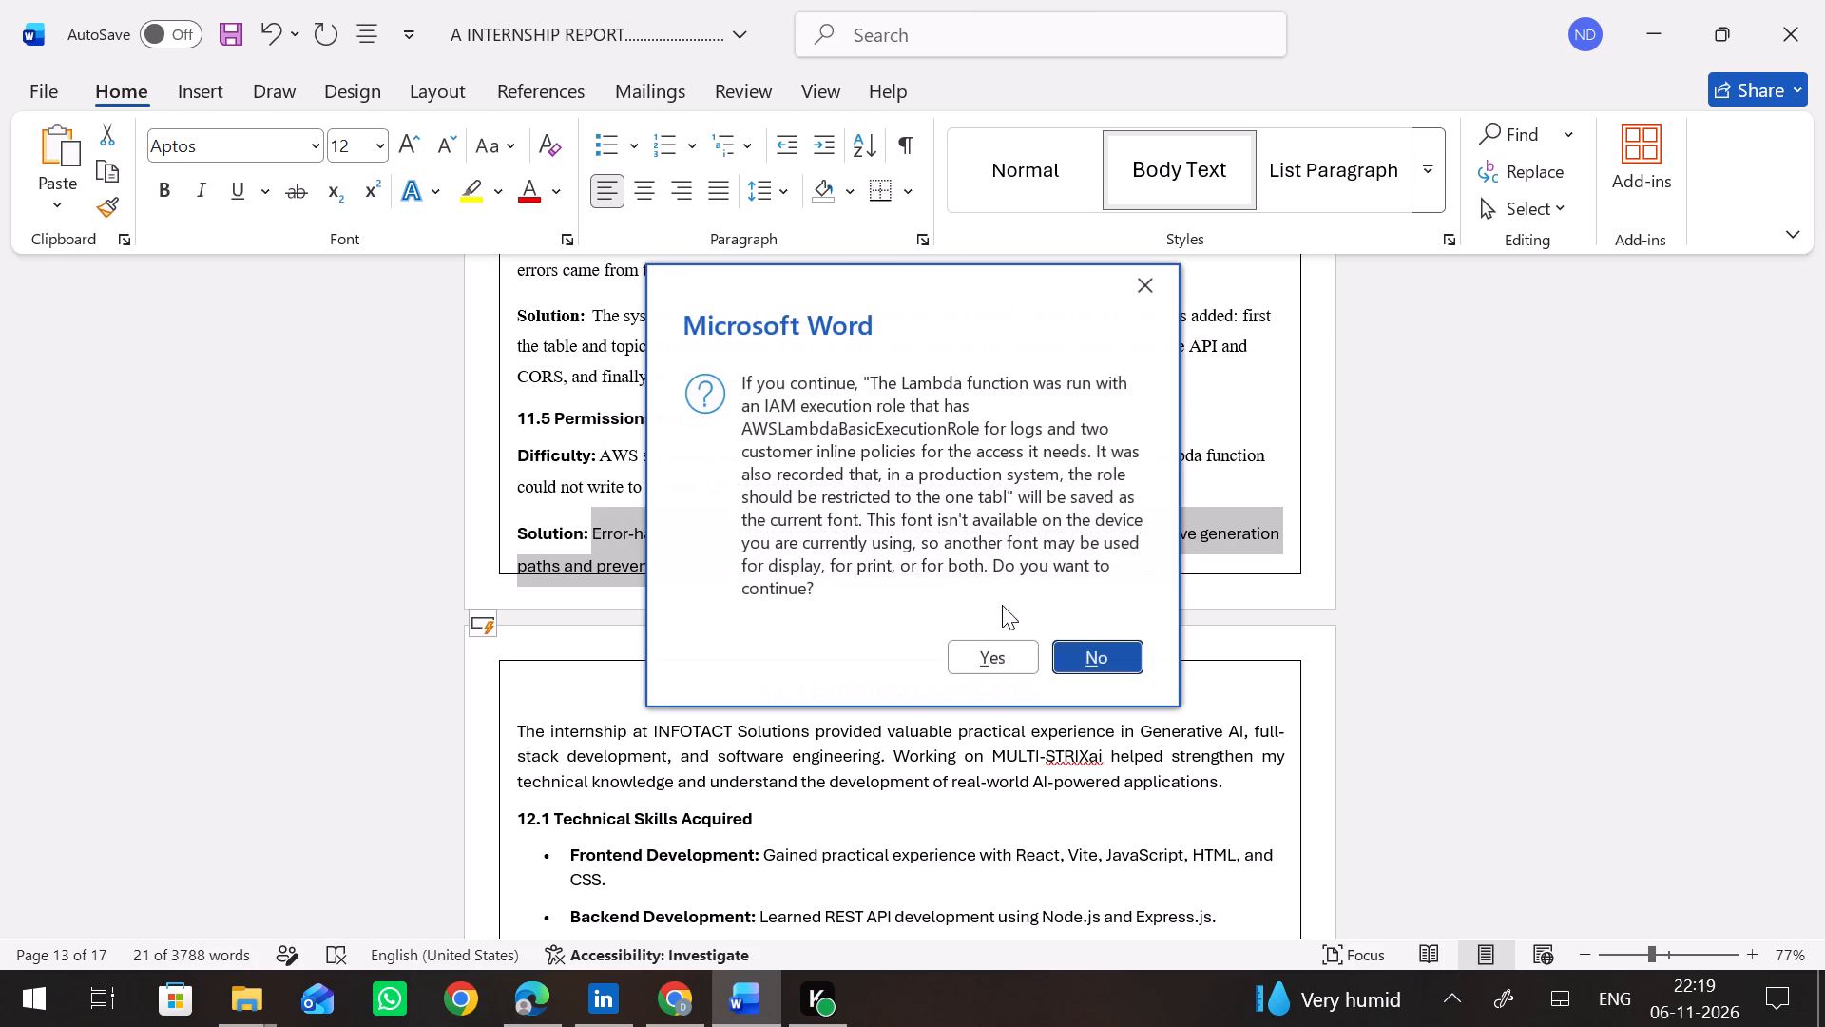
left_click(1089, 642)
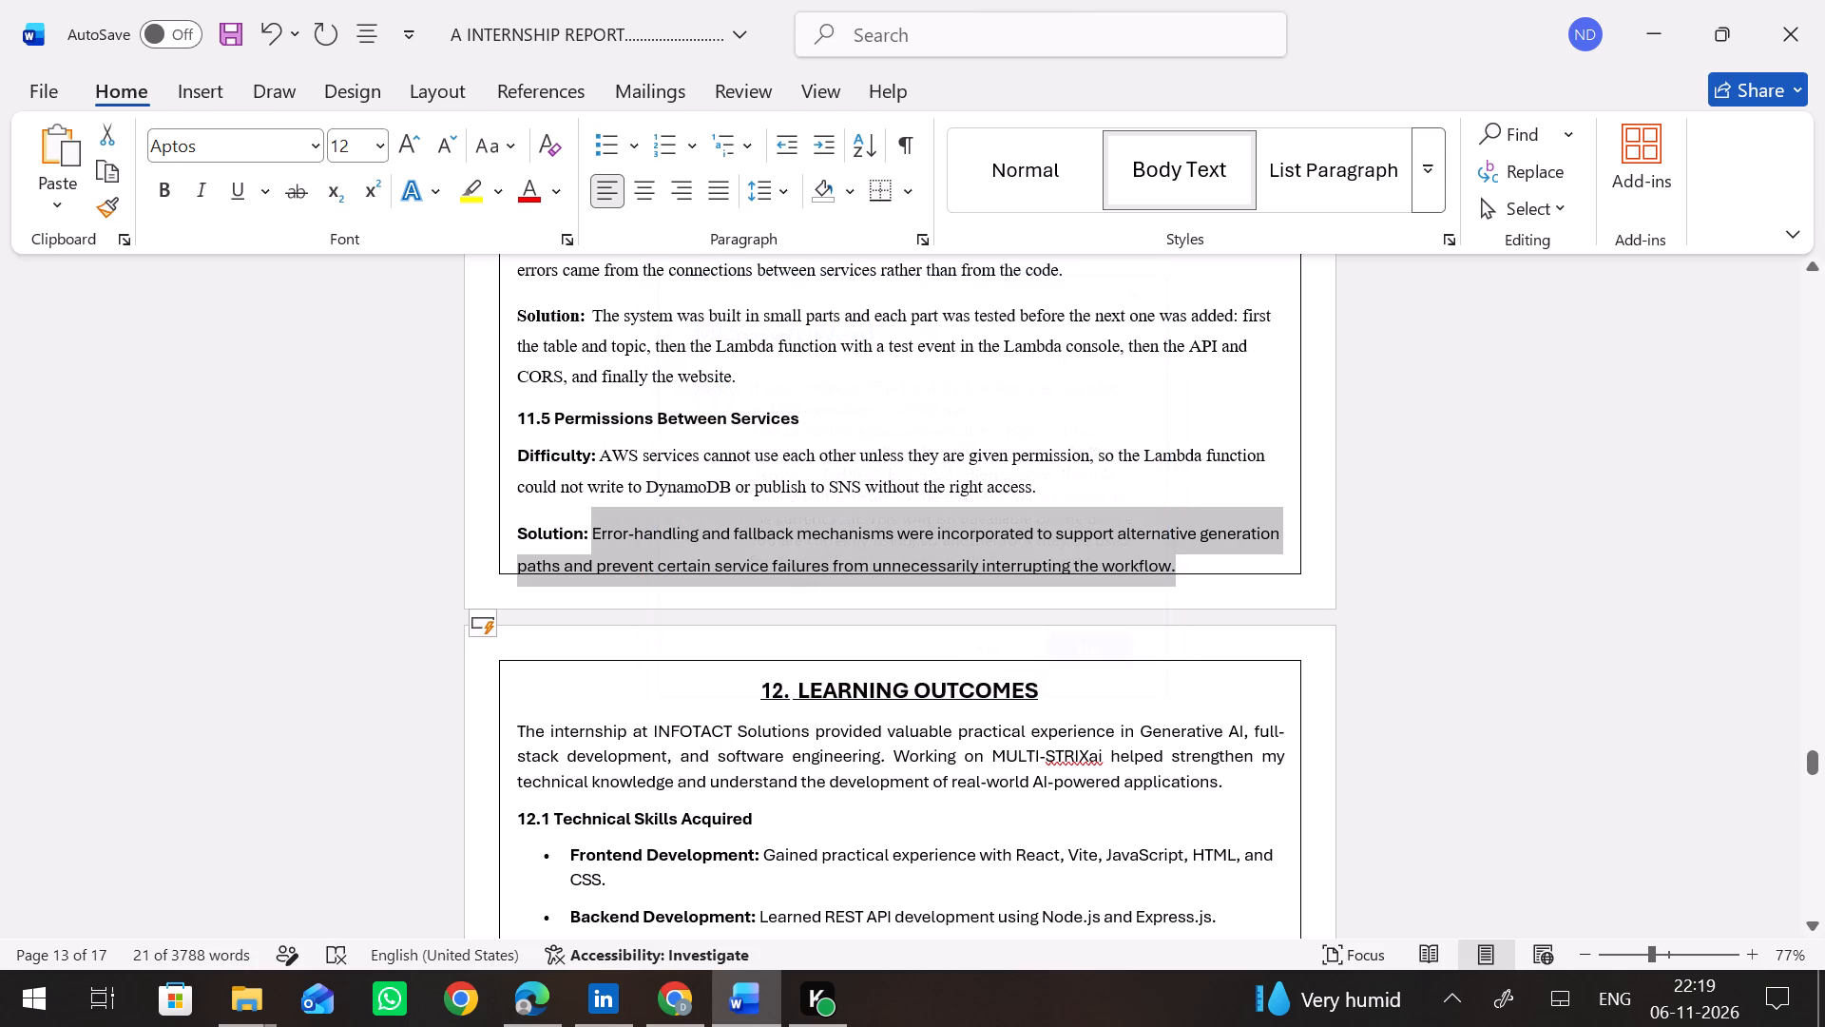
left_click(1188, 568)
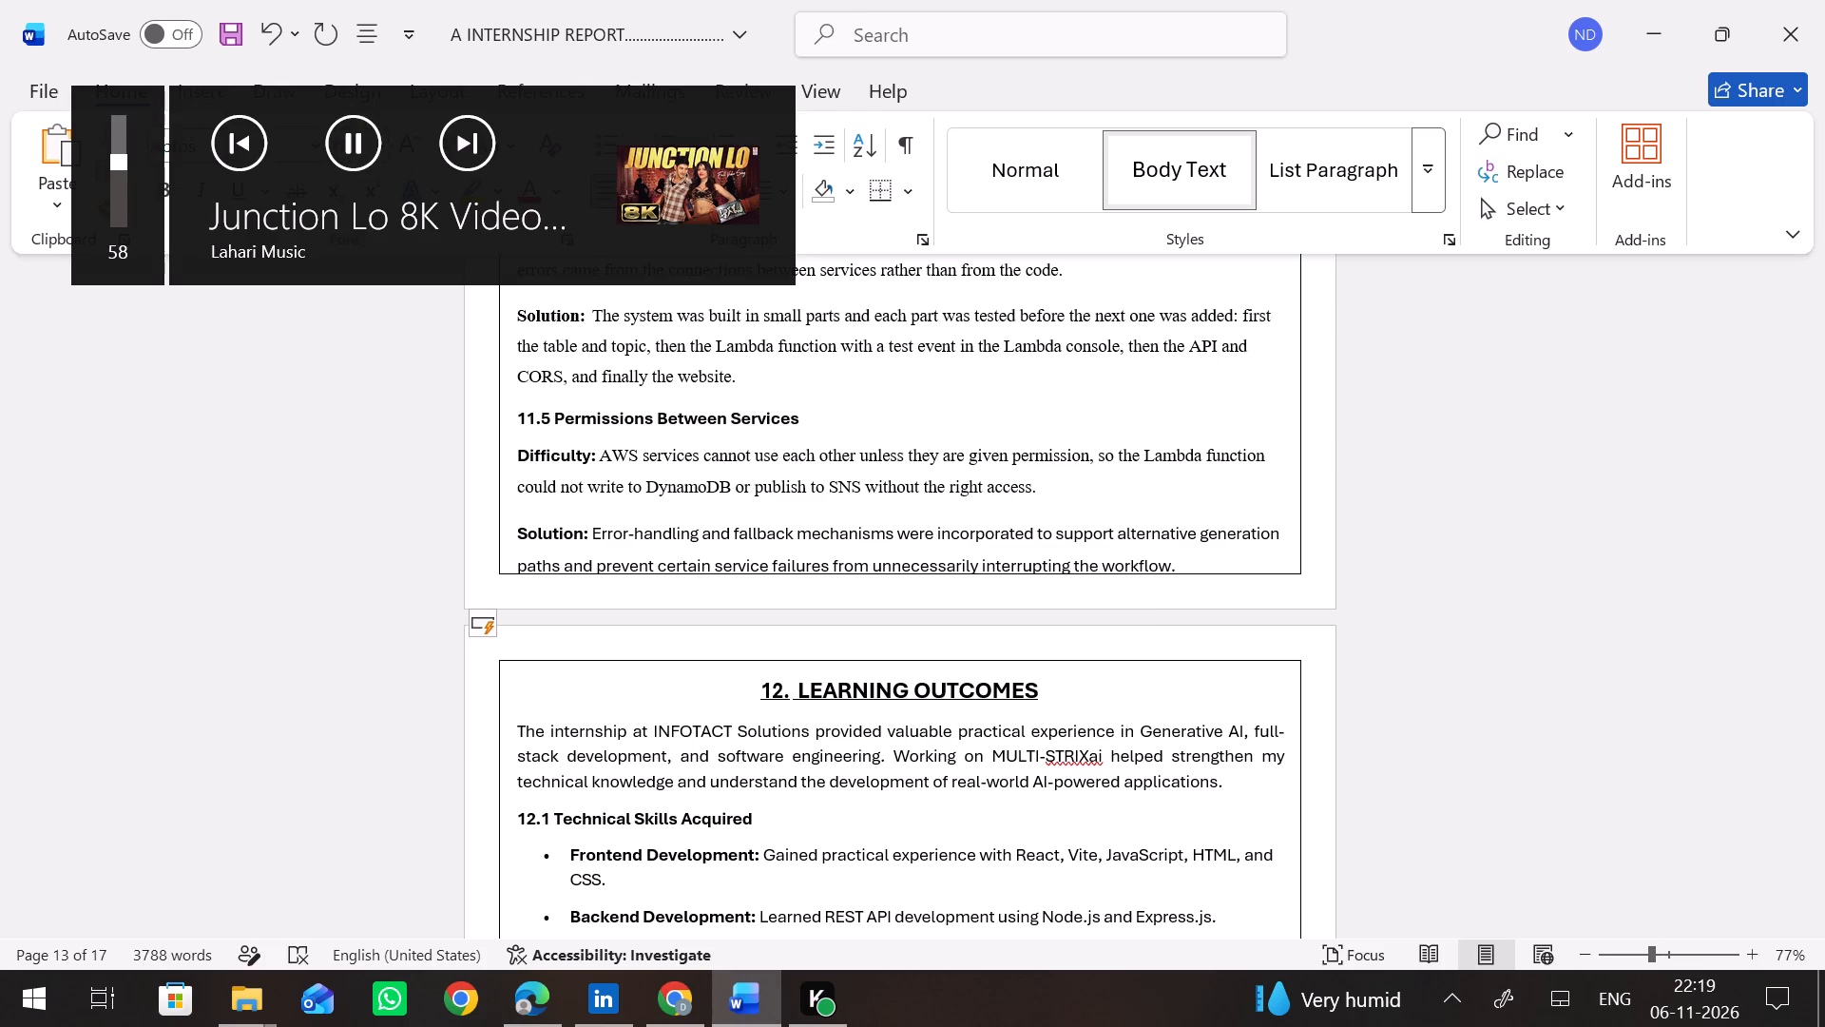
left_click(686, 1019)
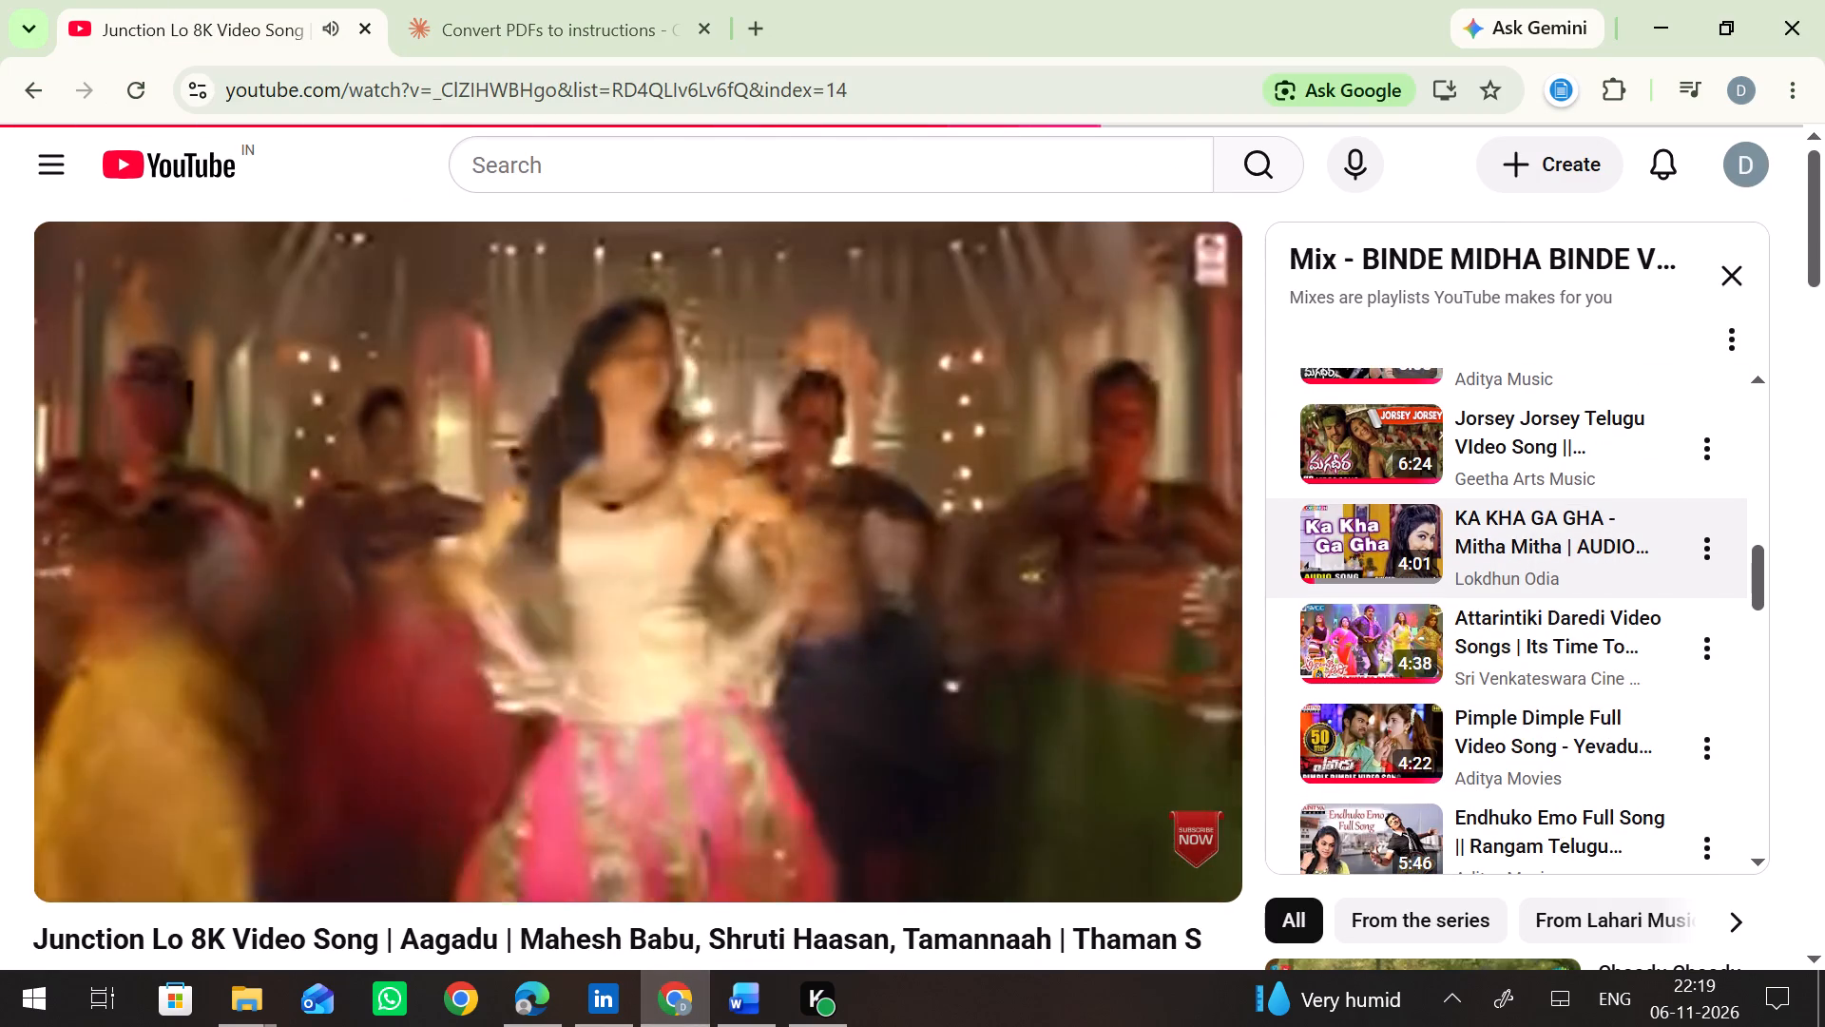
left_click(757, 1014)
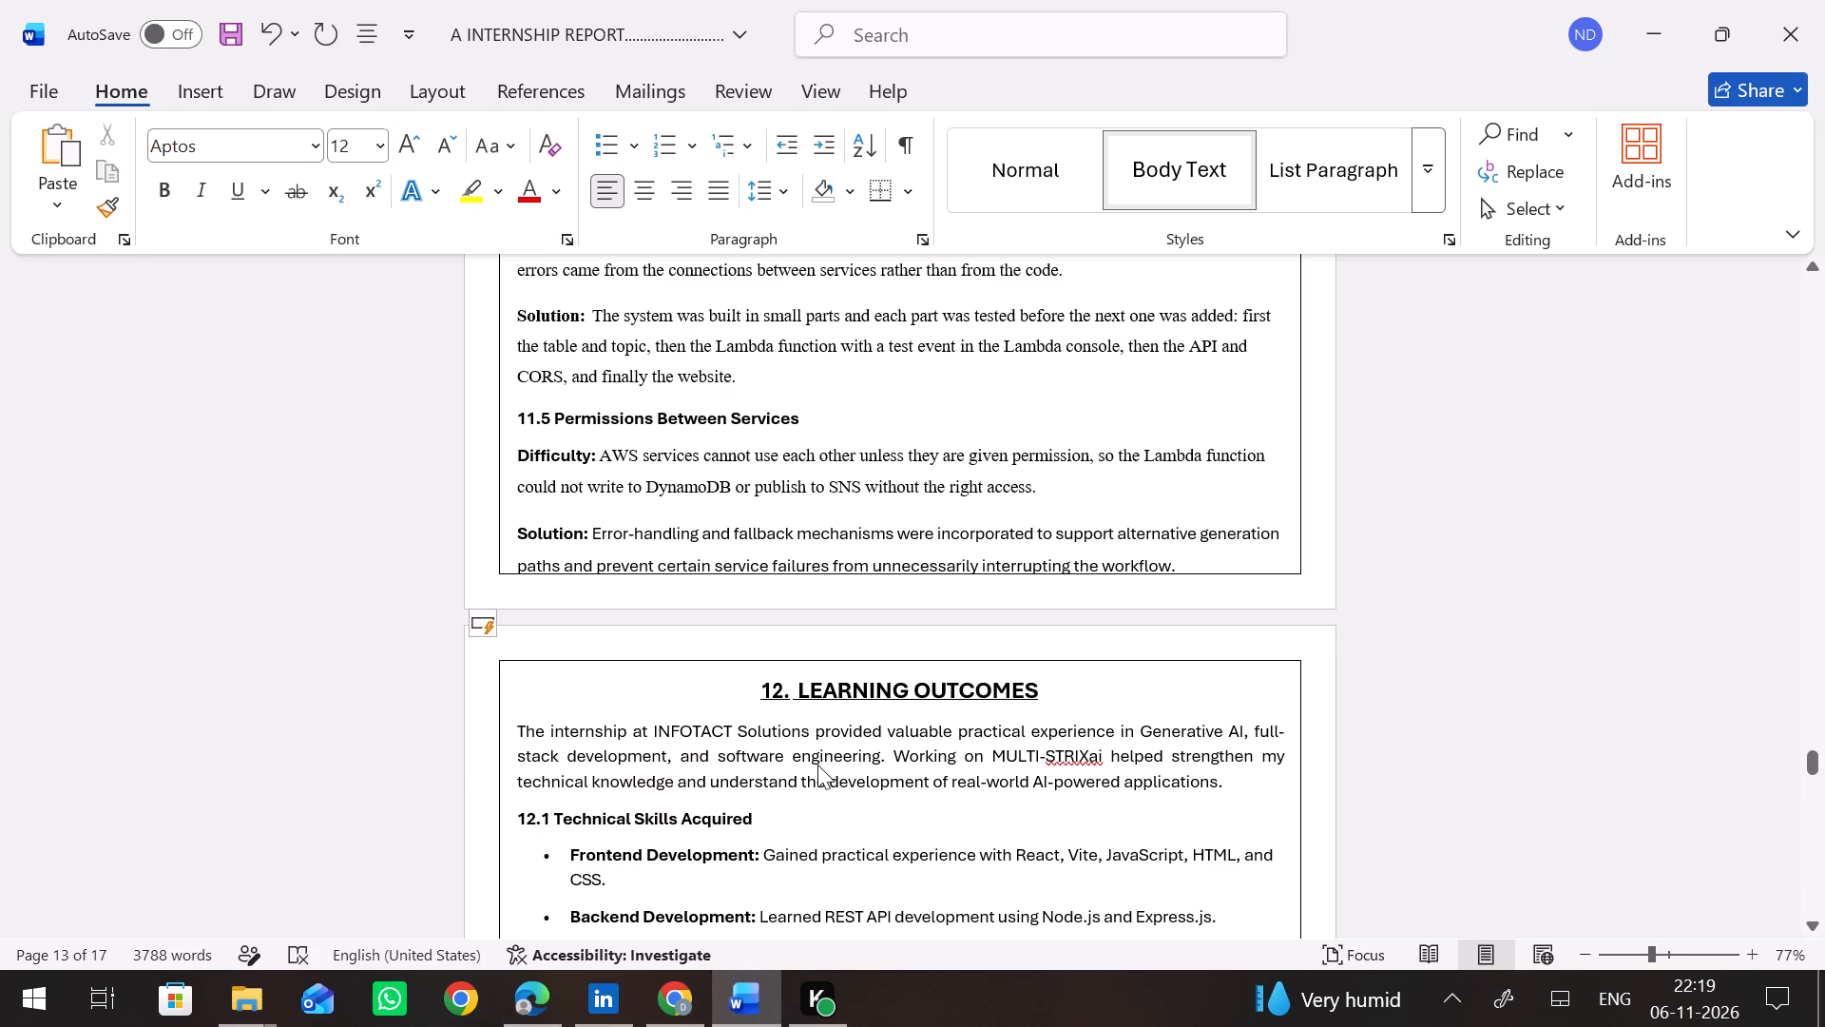
Replace the 11.5 Solution text after its label in the Word report with the copied IAM execution role text.
scroll(817, 765, "up", 1)
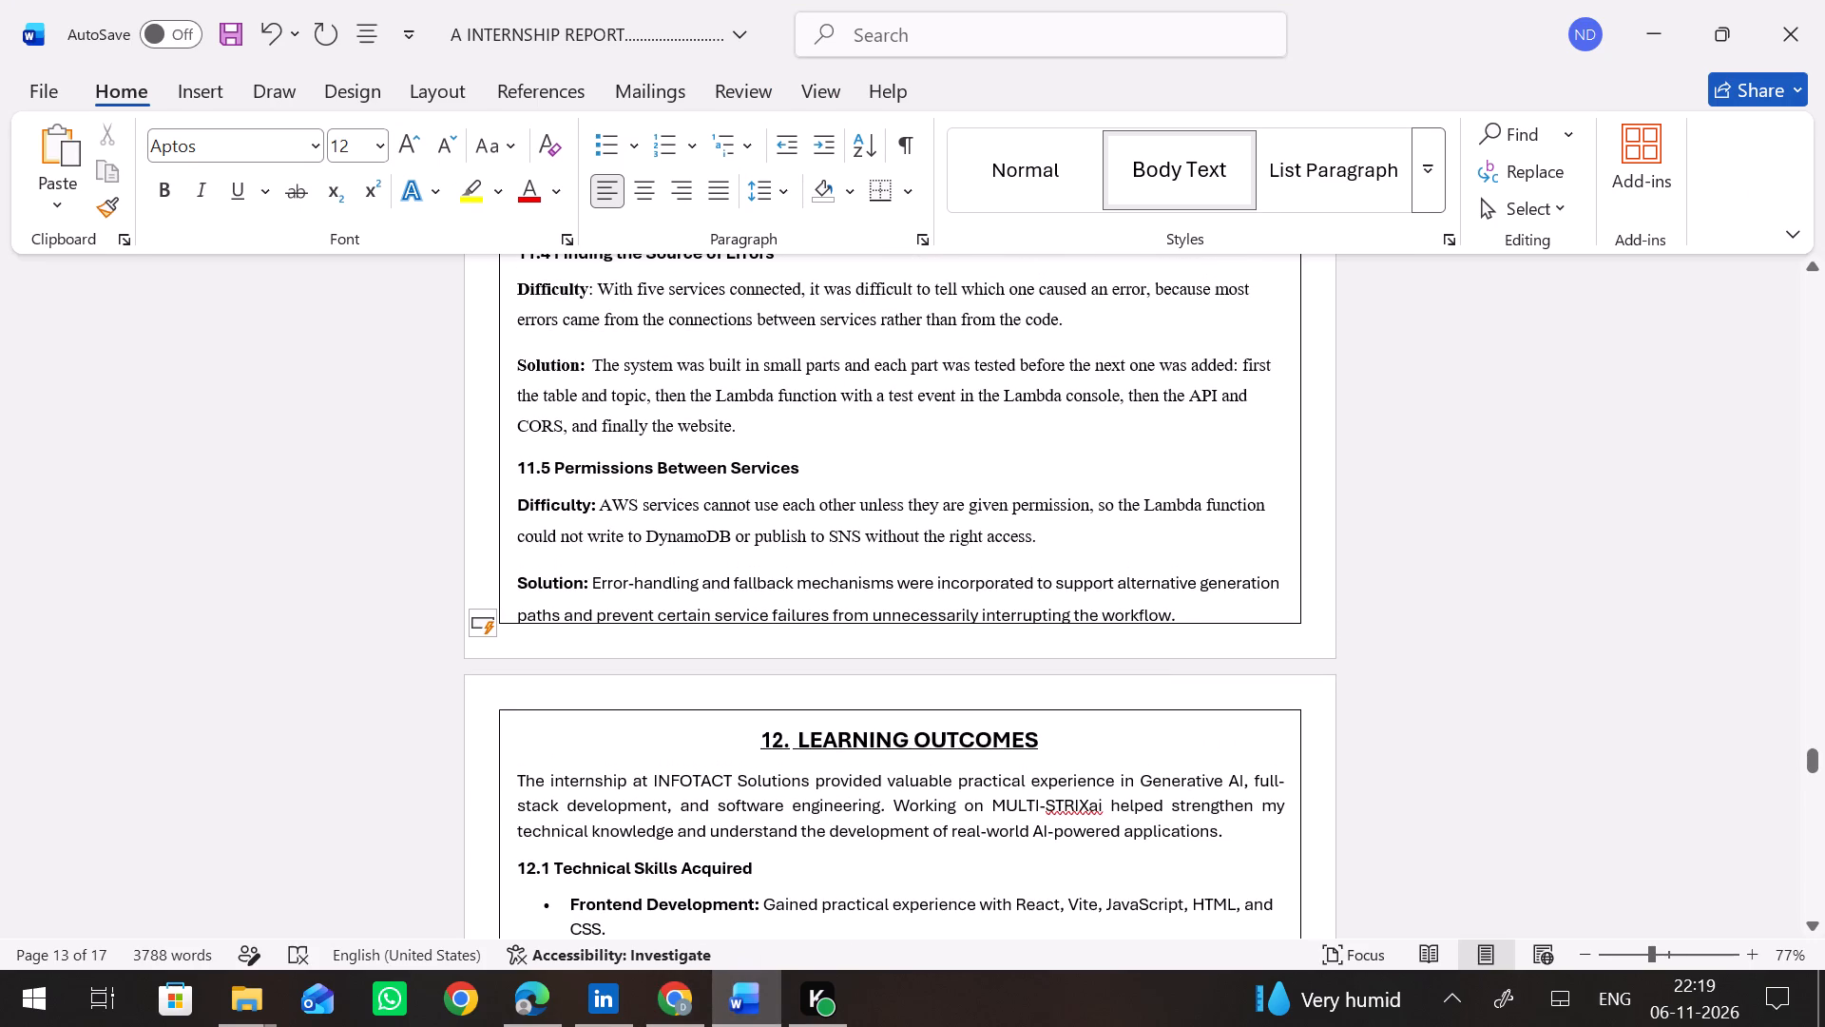
scroll(759, 612, "up", 2)
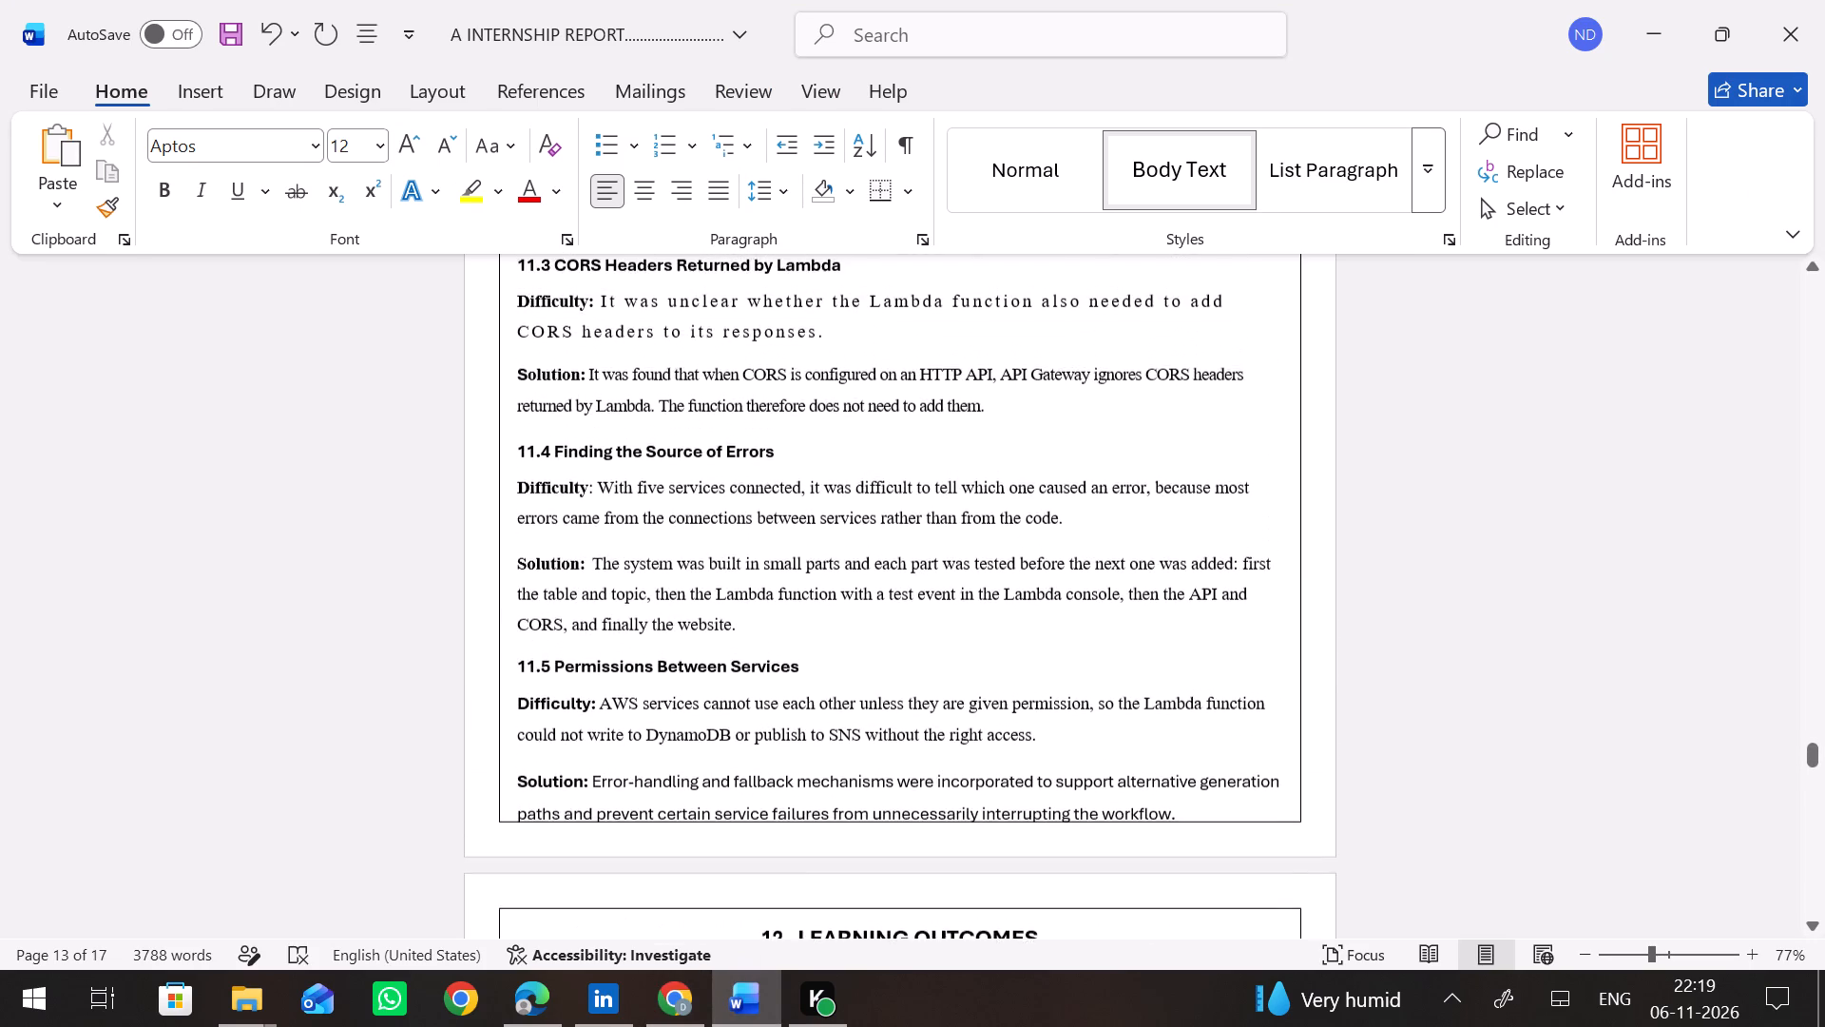
scroll(759, 612, "up", 1)
scroll(759, 612, "down", 2)
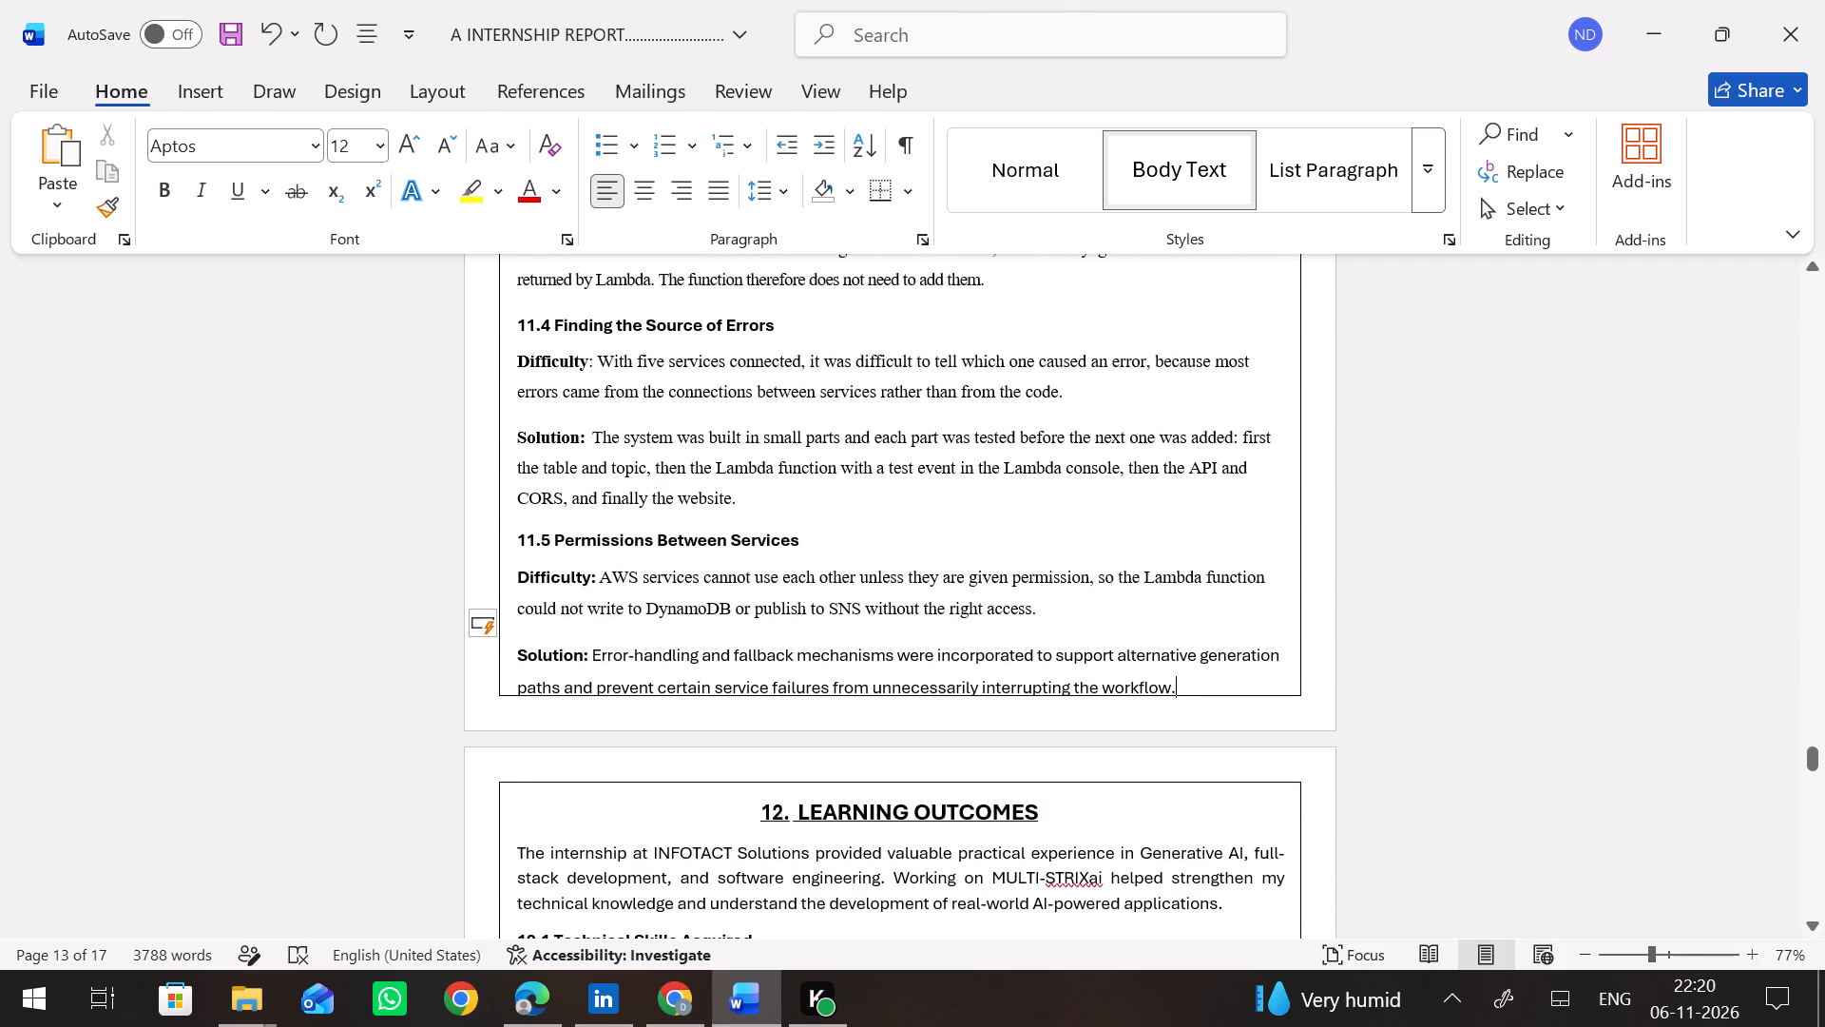
scroll(759, 612, "down", 1)
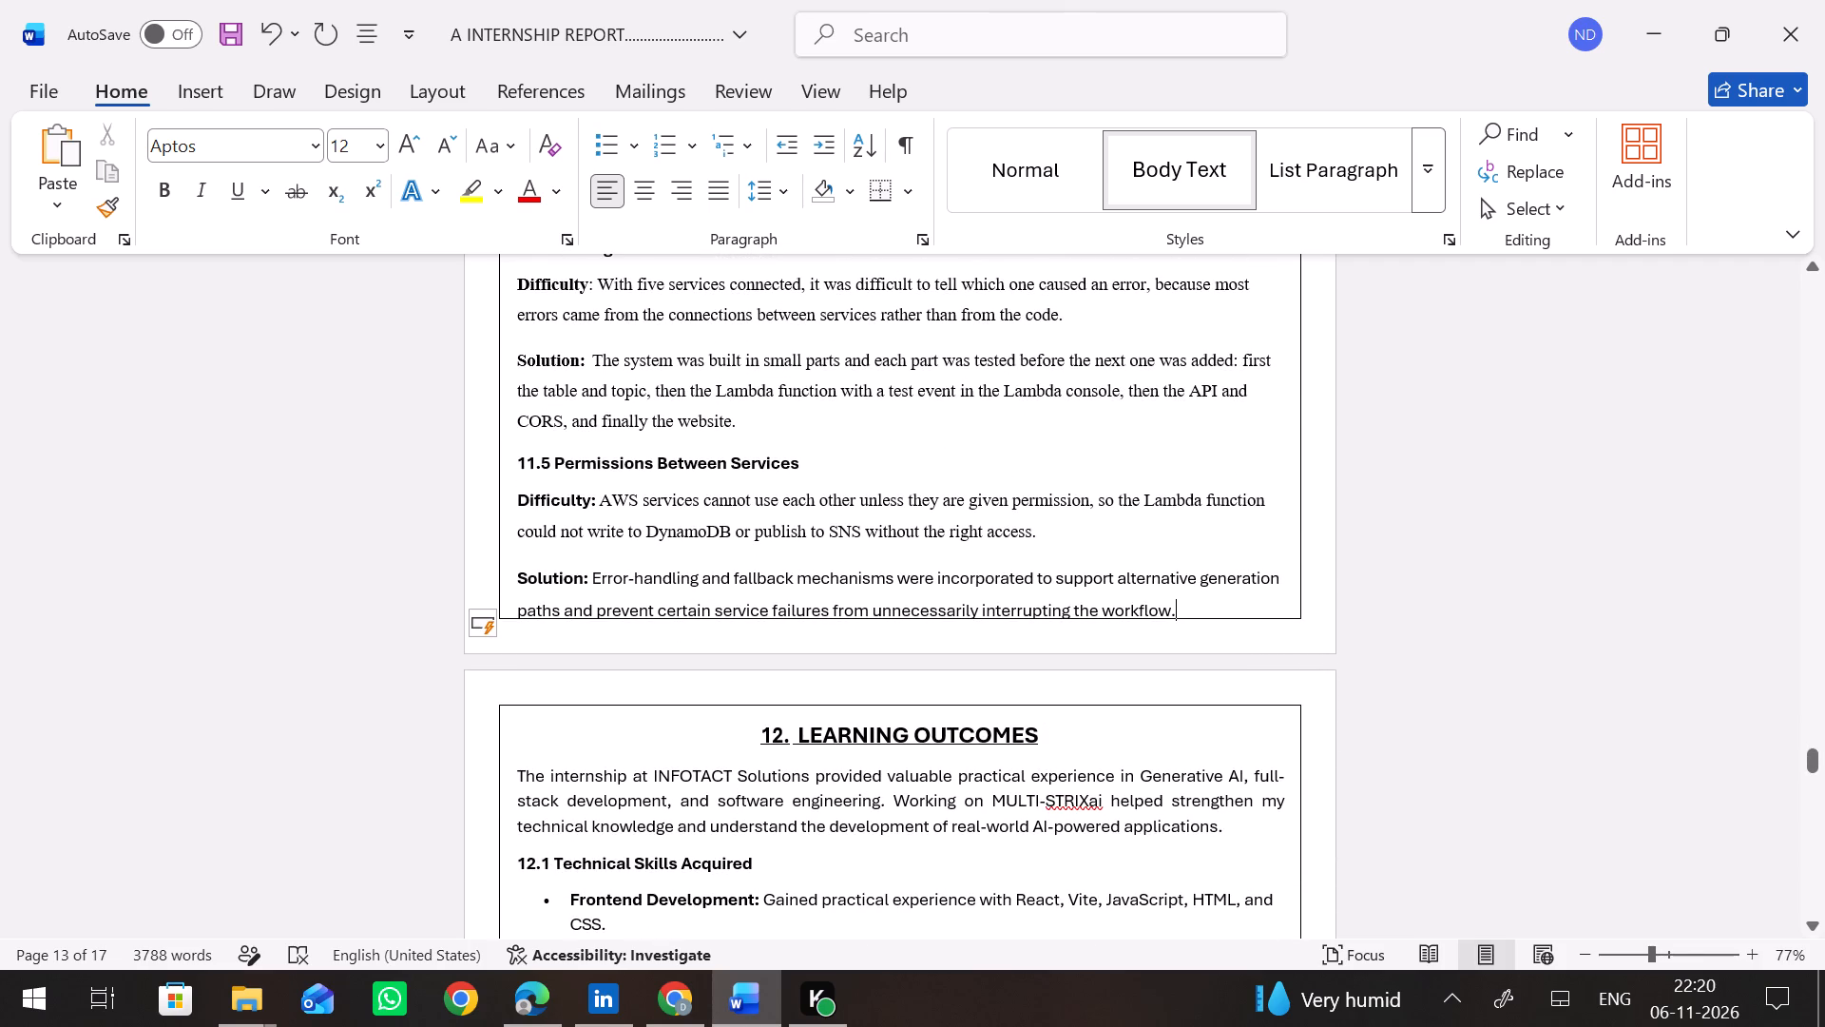
left_click_drag(592, 578, 1158, 602)
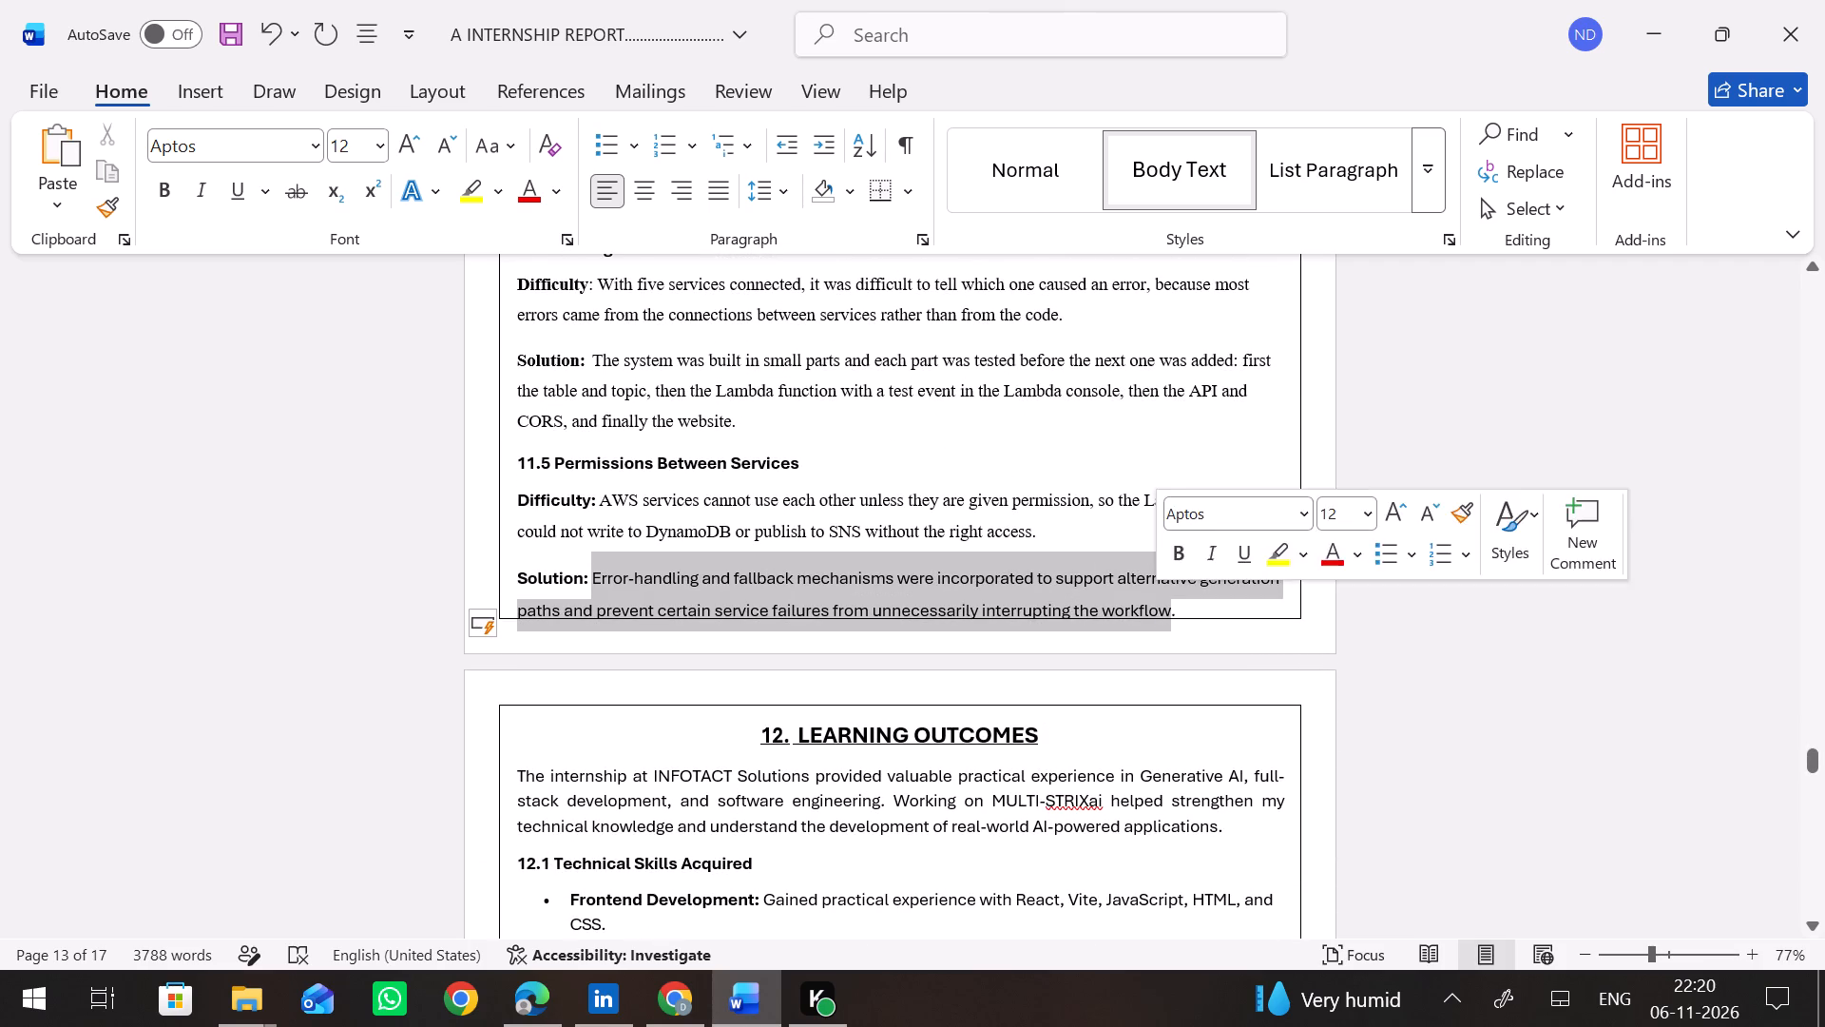
key("ctrl+v")
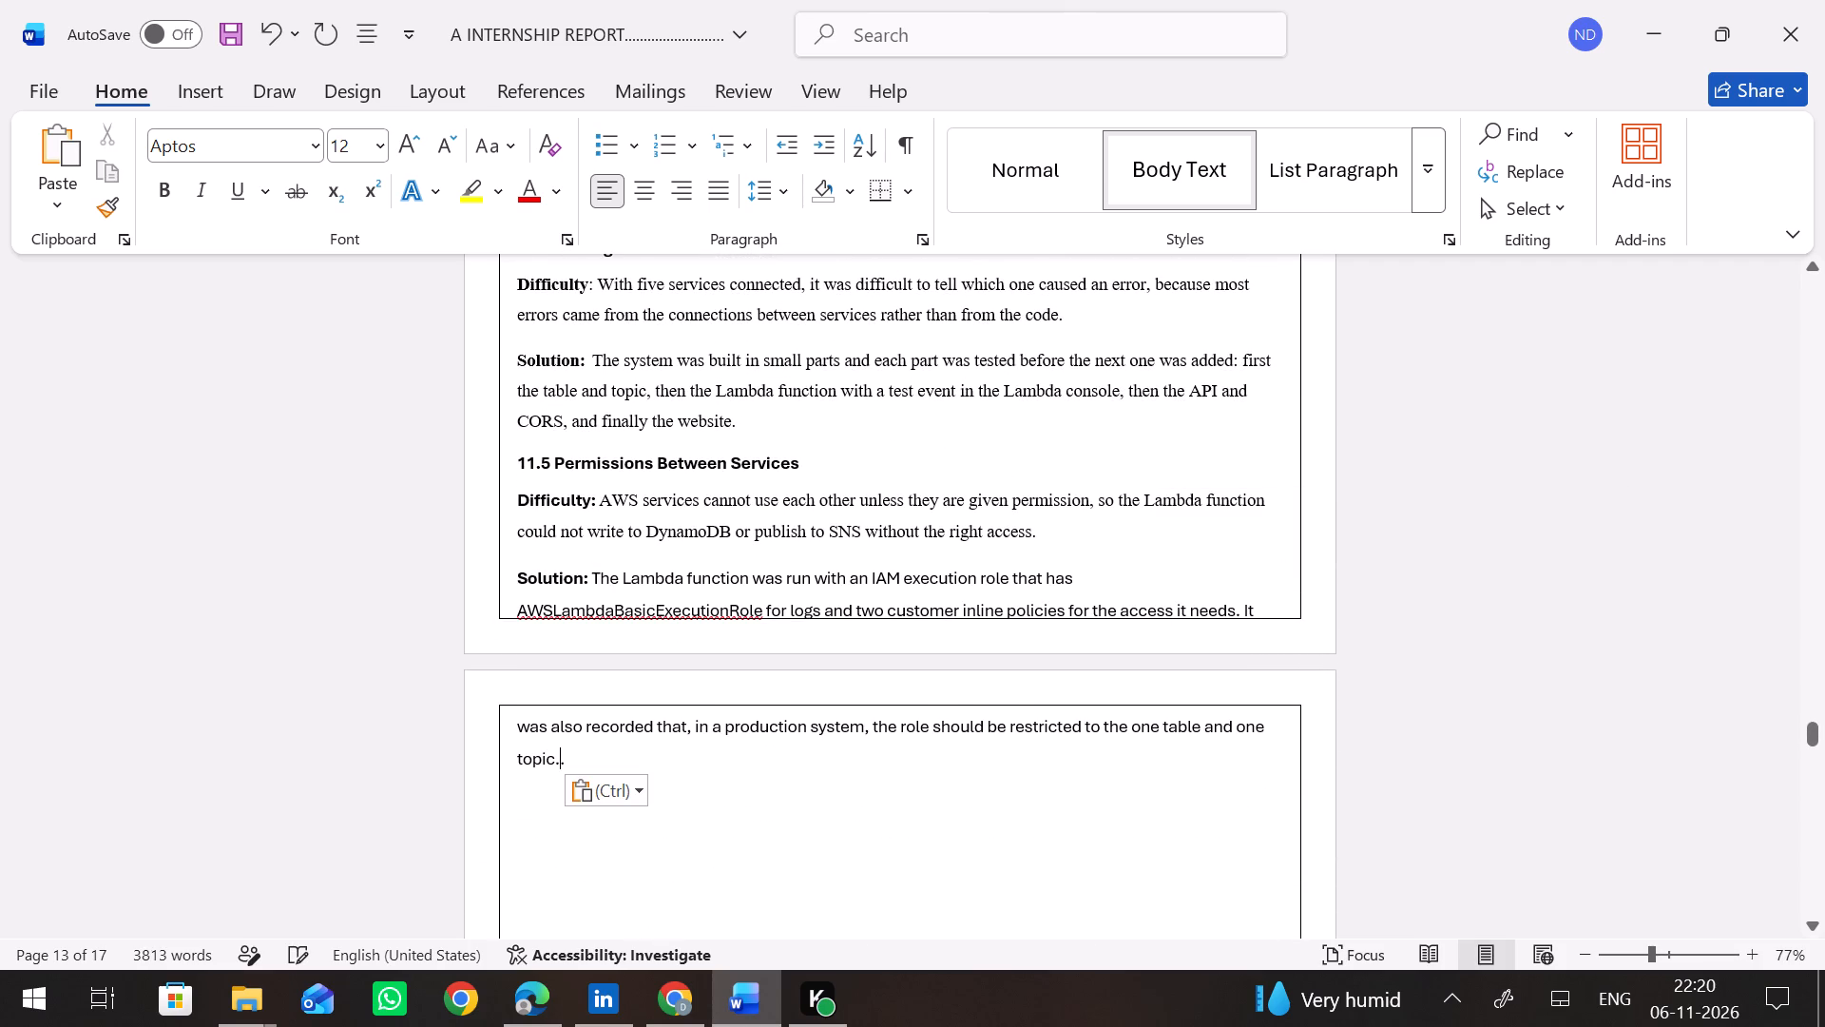
Delete the last sentence of the 11.5 Solution, about restricting the role in a production system, ending the text at "the access it needs.".
left_click(1257, 609)
key("BackSpace")
key("BackSpace")
key("BackSpace")
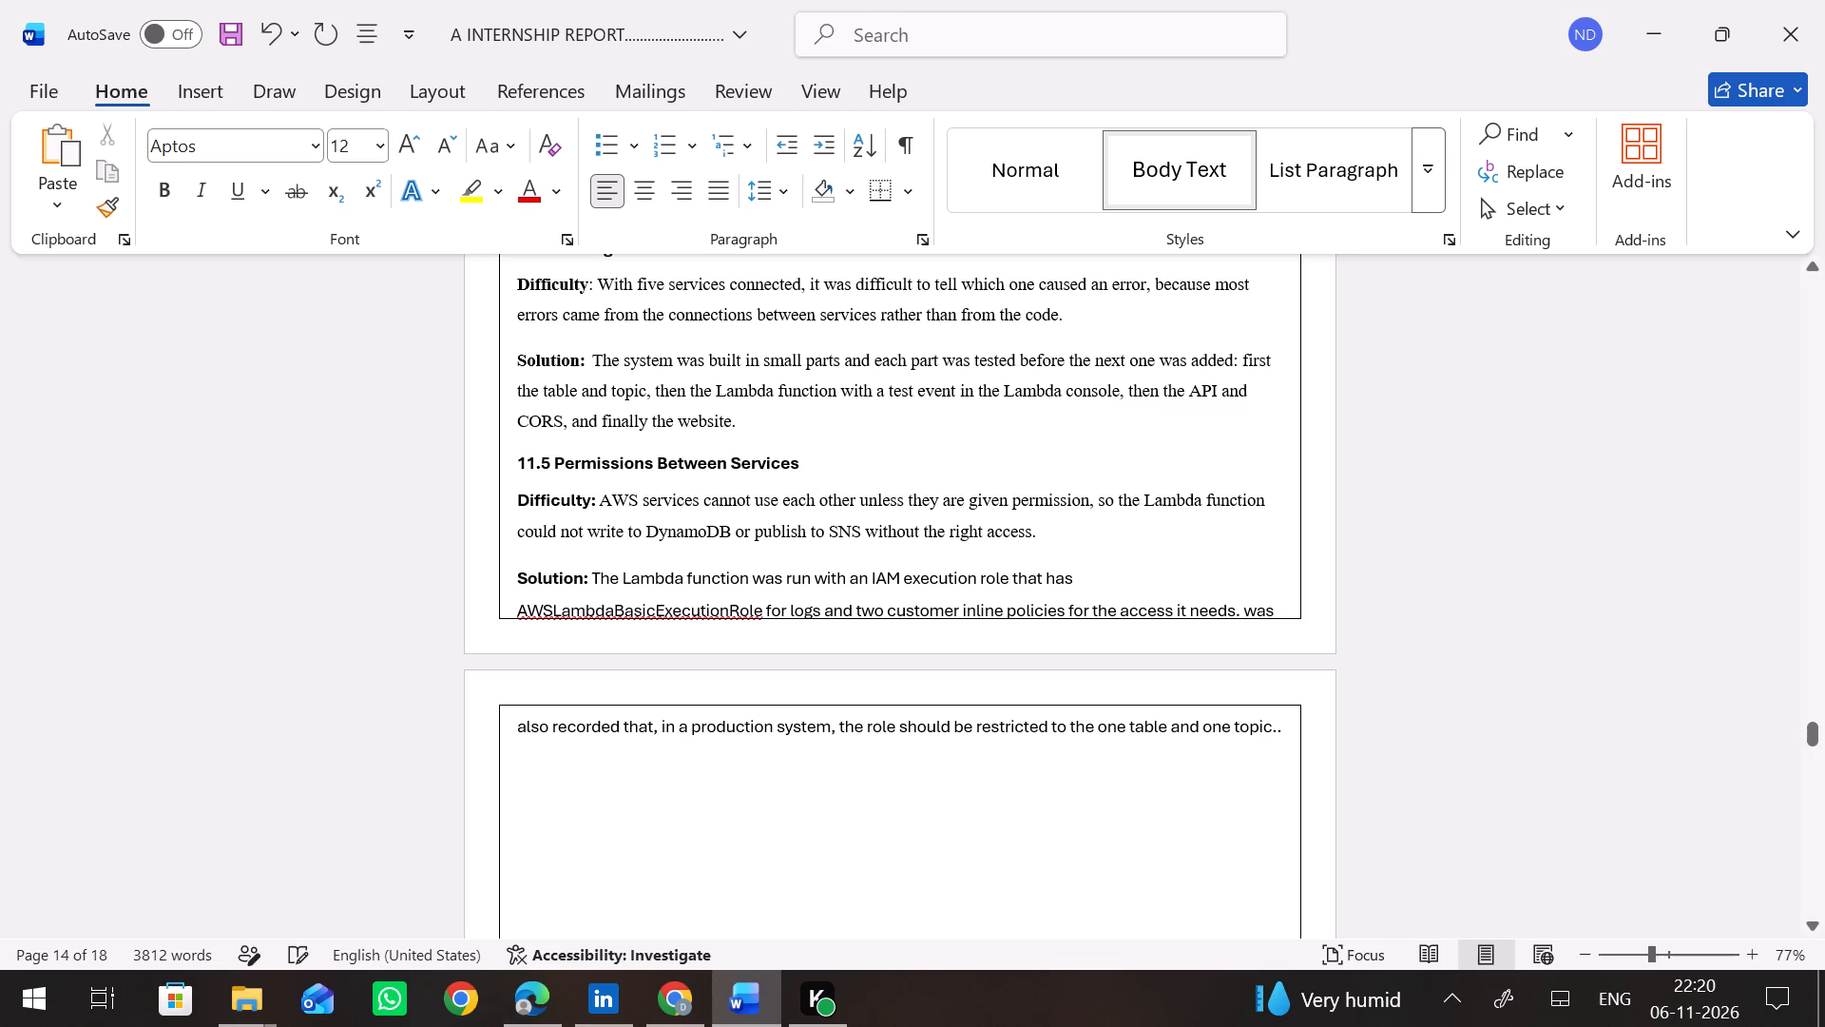
left_click_drag(1283, 724, 1243, 610)
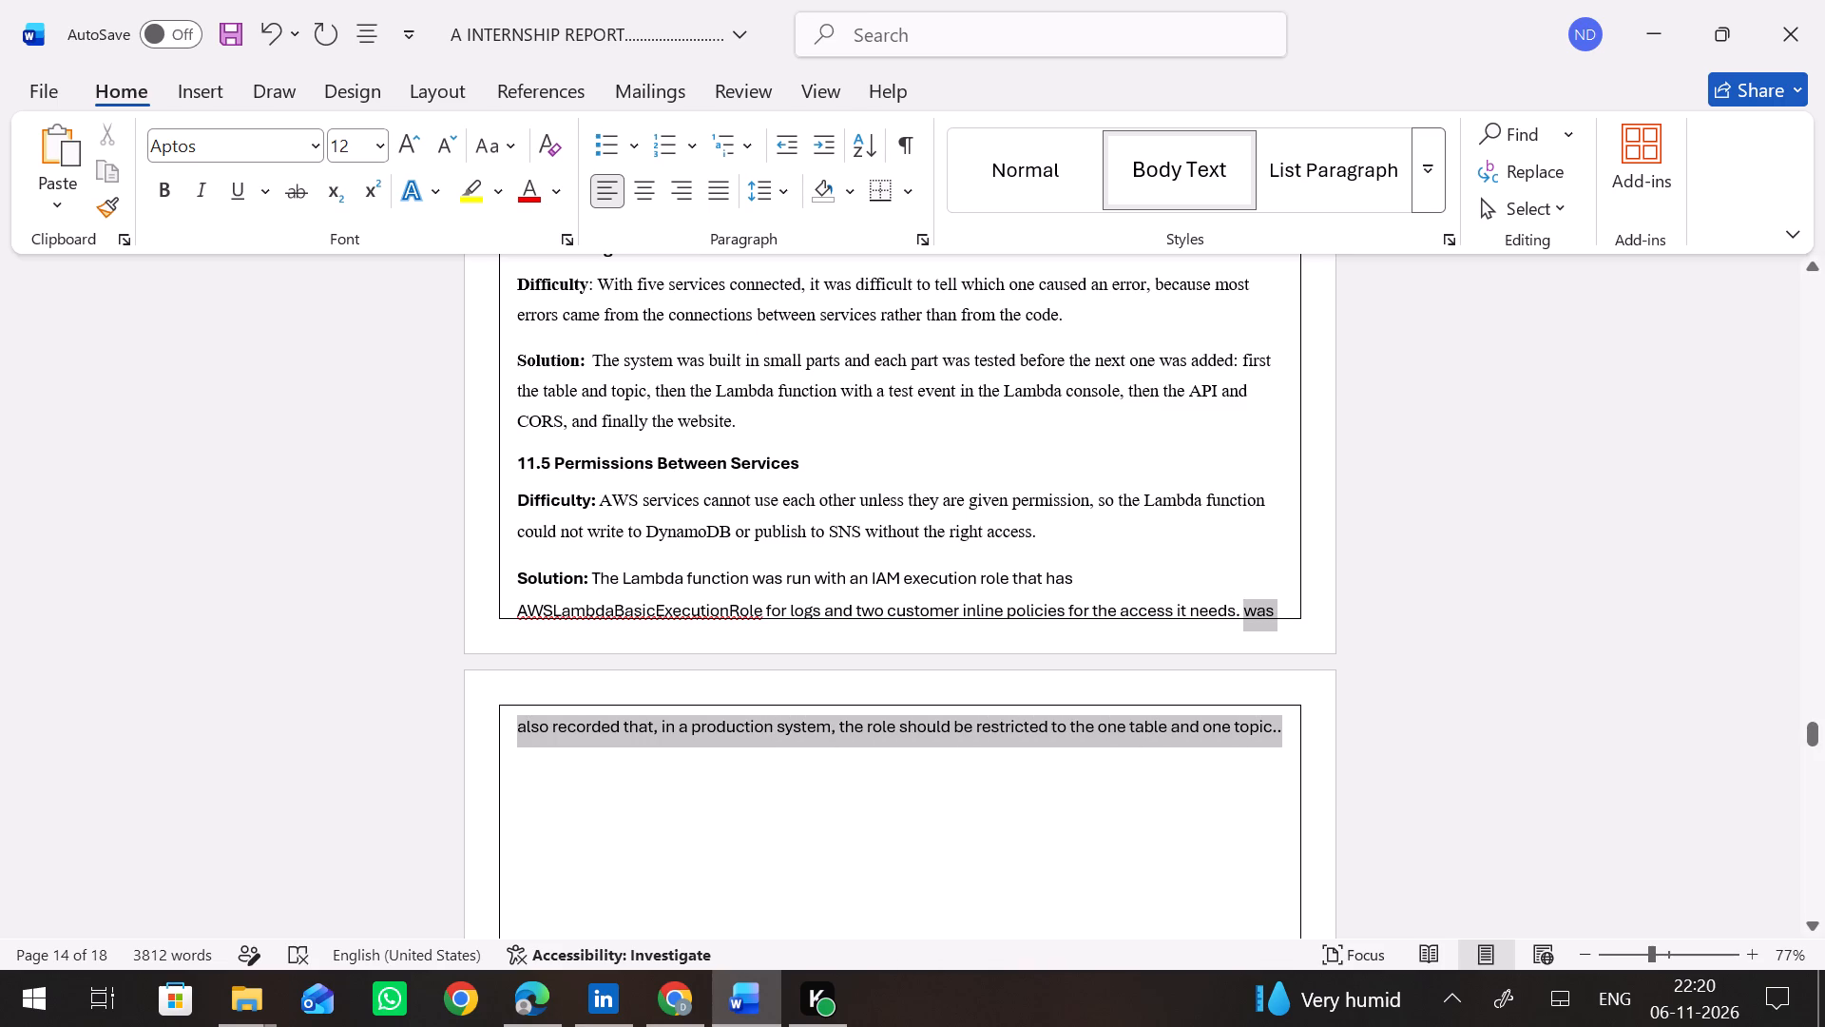
key("BackSpace")
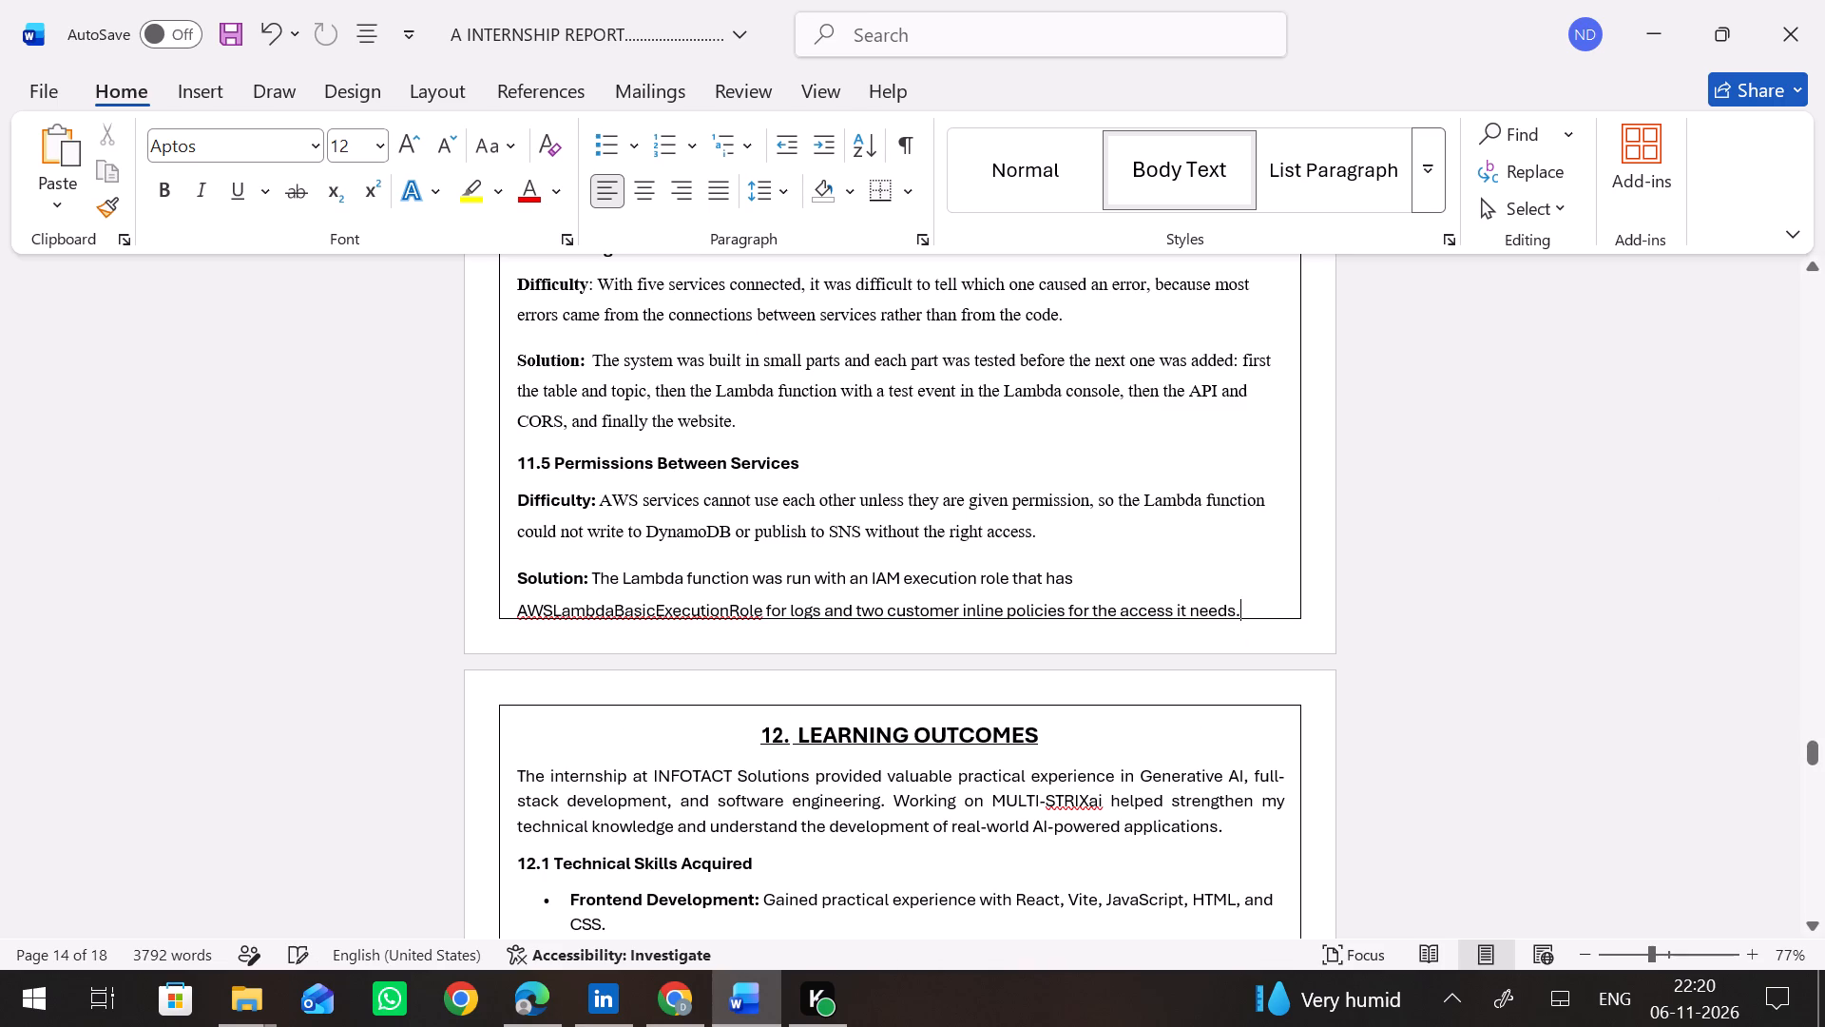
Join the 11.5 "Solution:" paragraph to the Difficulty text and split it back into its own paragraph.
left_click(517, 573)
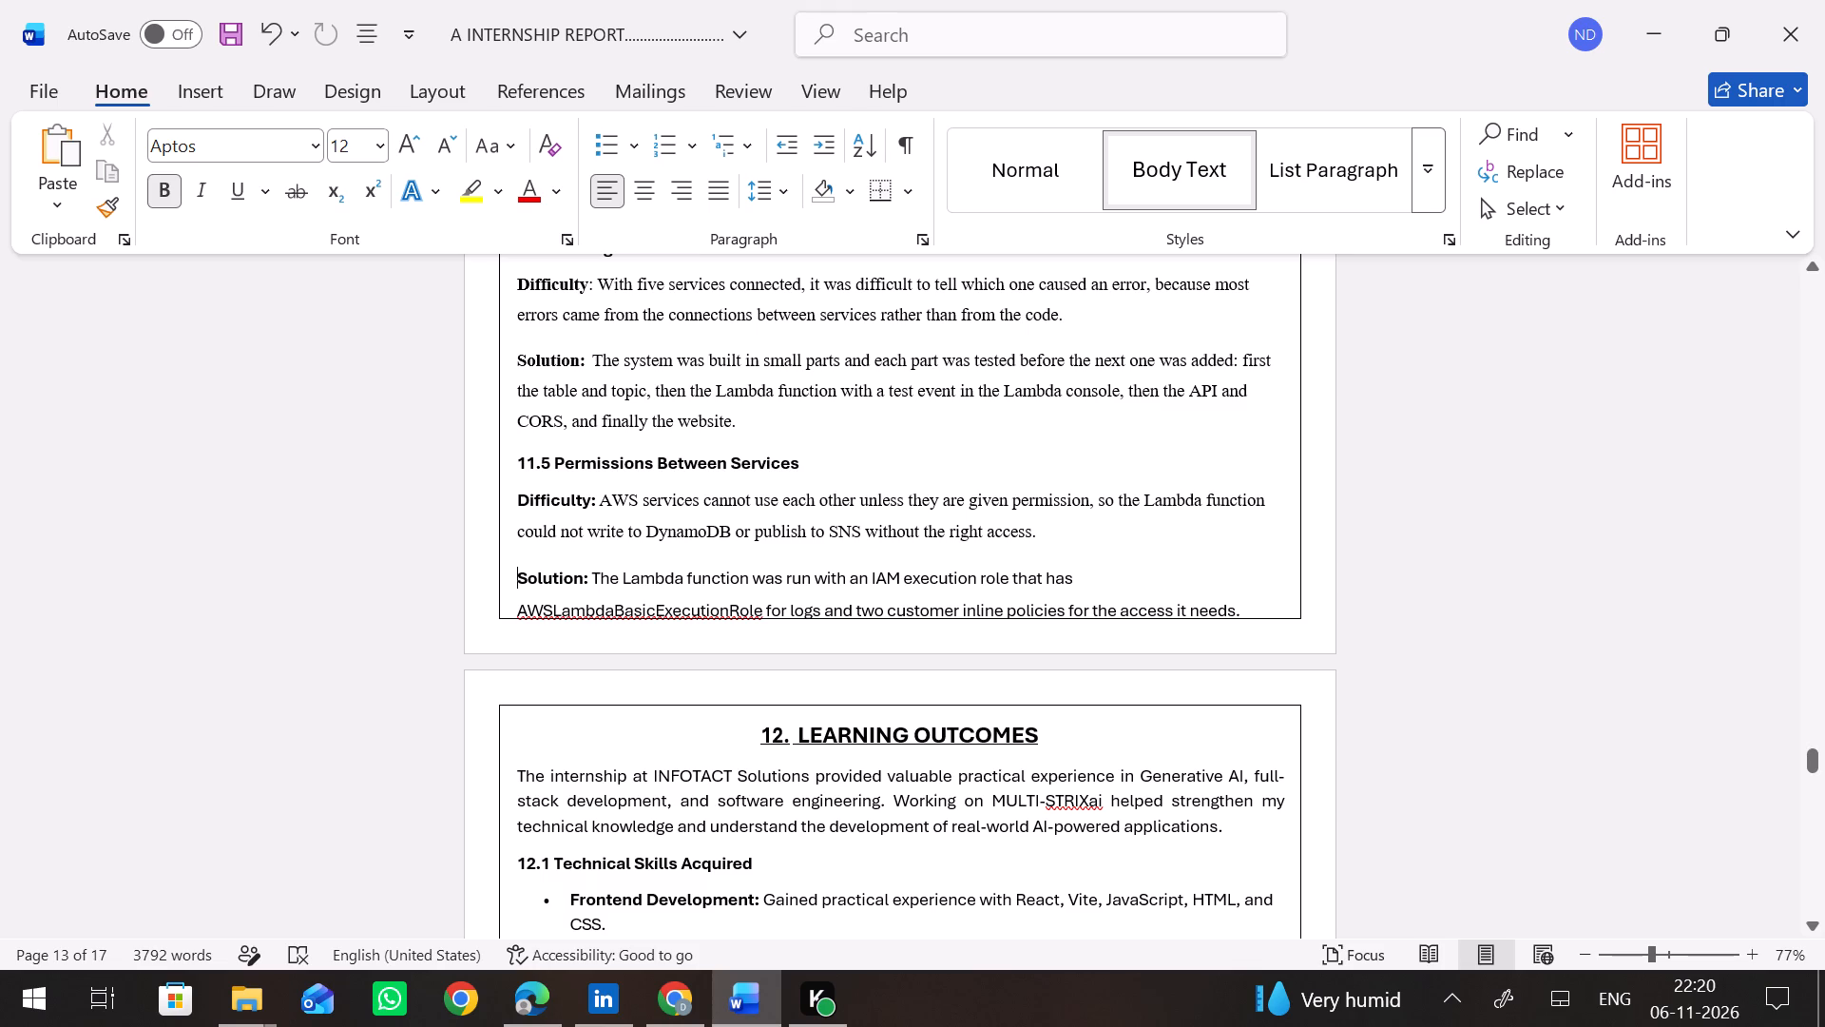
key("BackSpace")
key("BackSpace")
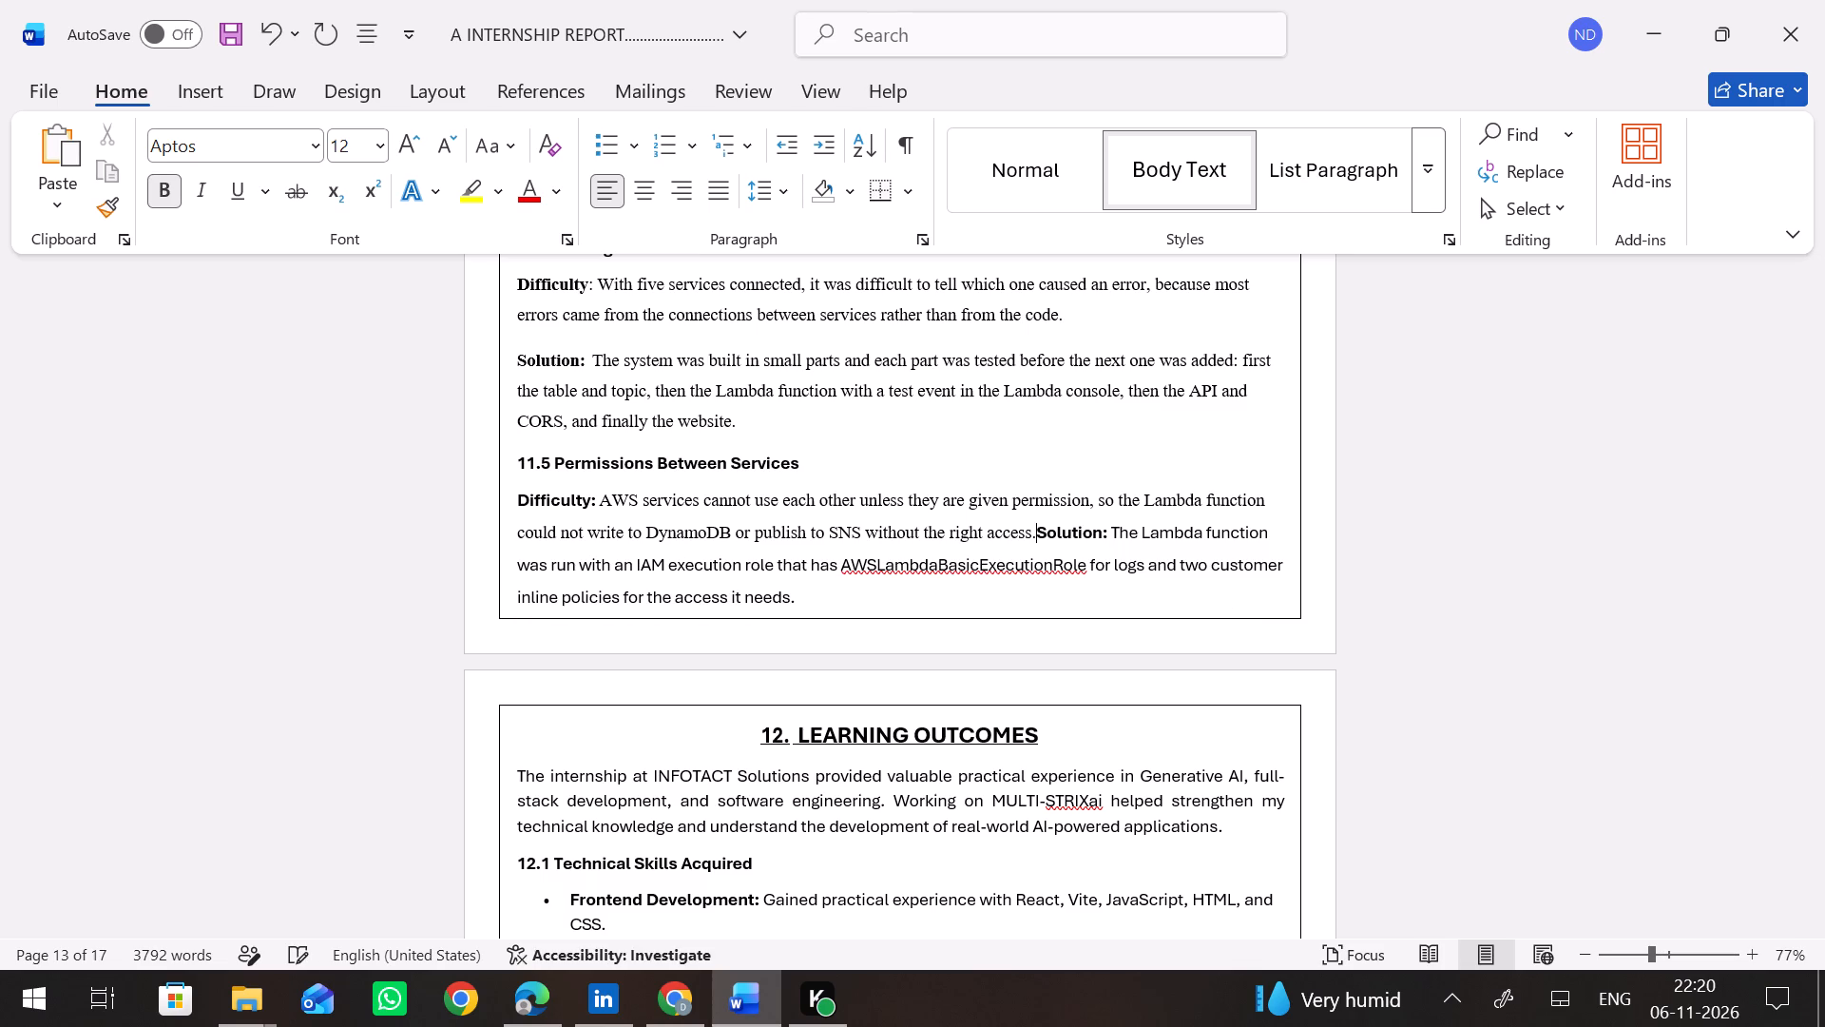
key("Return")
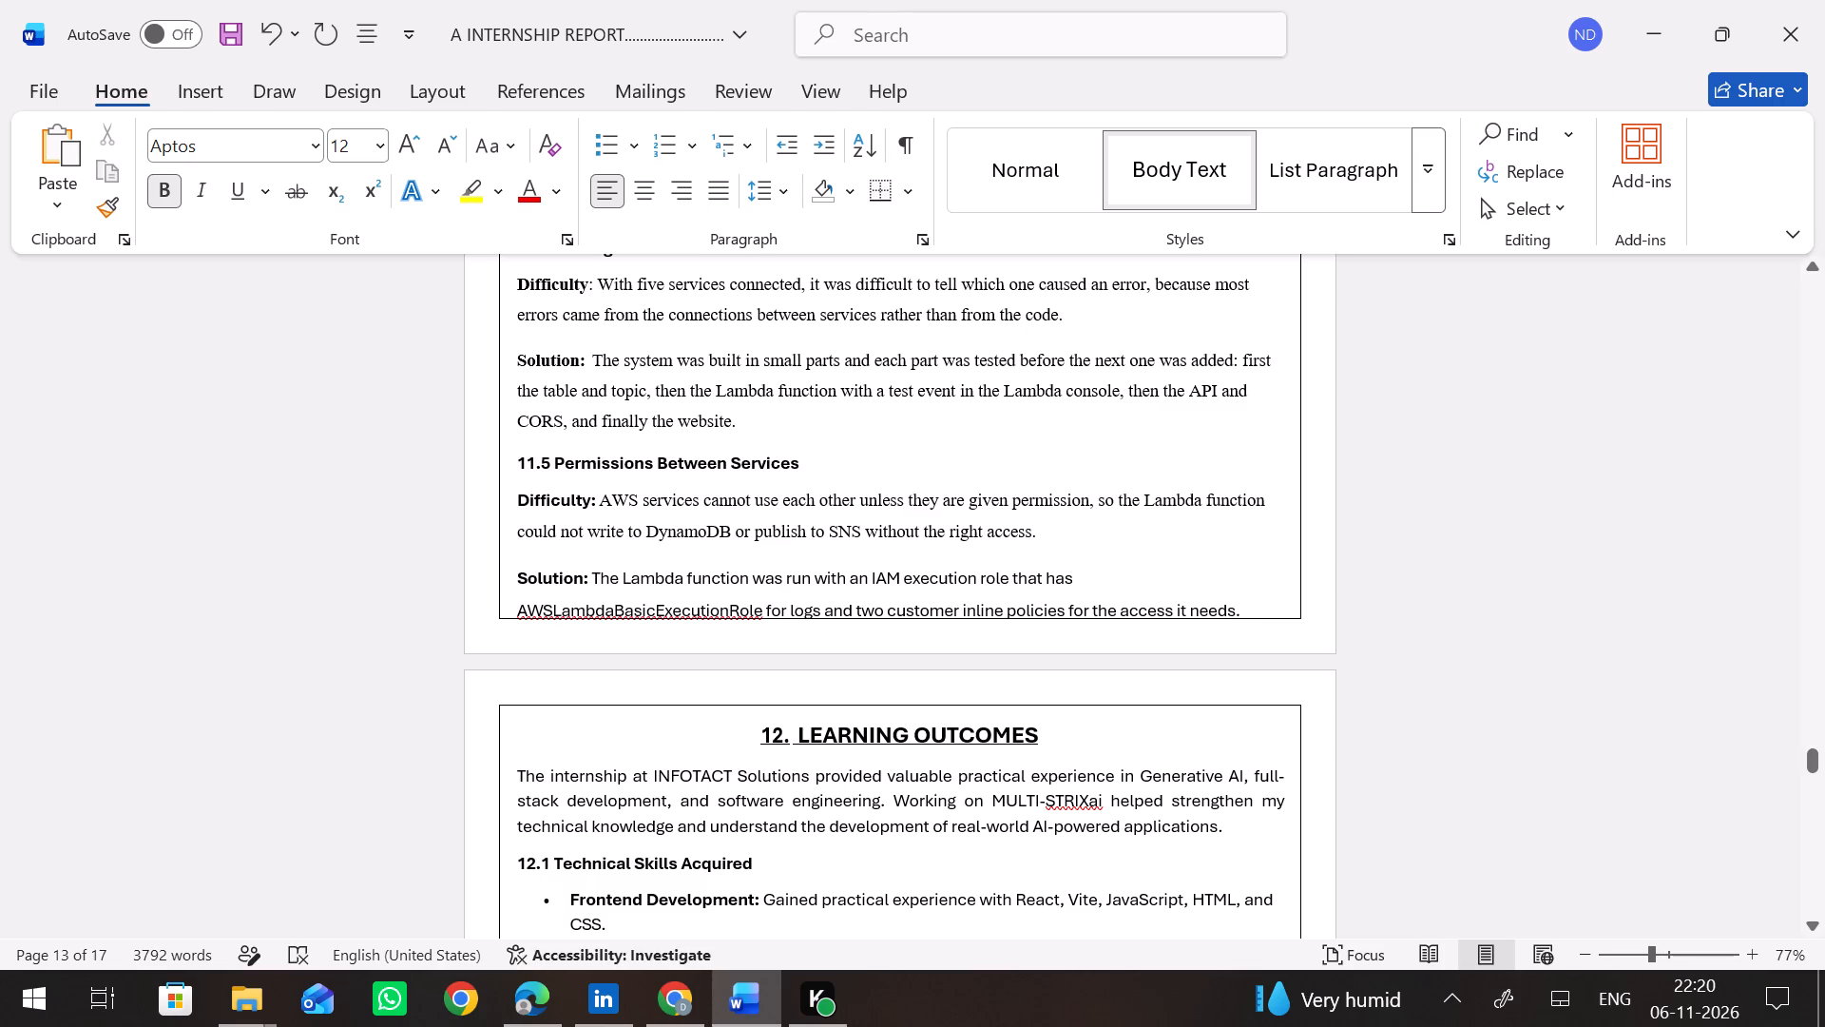
Review the report's section 12 Learning Outcomes, the section 11 difficulties and the end of section 10.
scroll(584, 522, "down", 1)
scroll(772, 477, "up", 1)
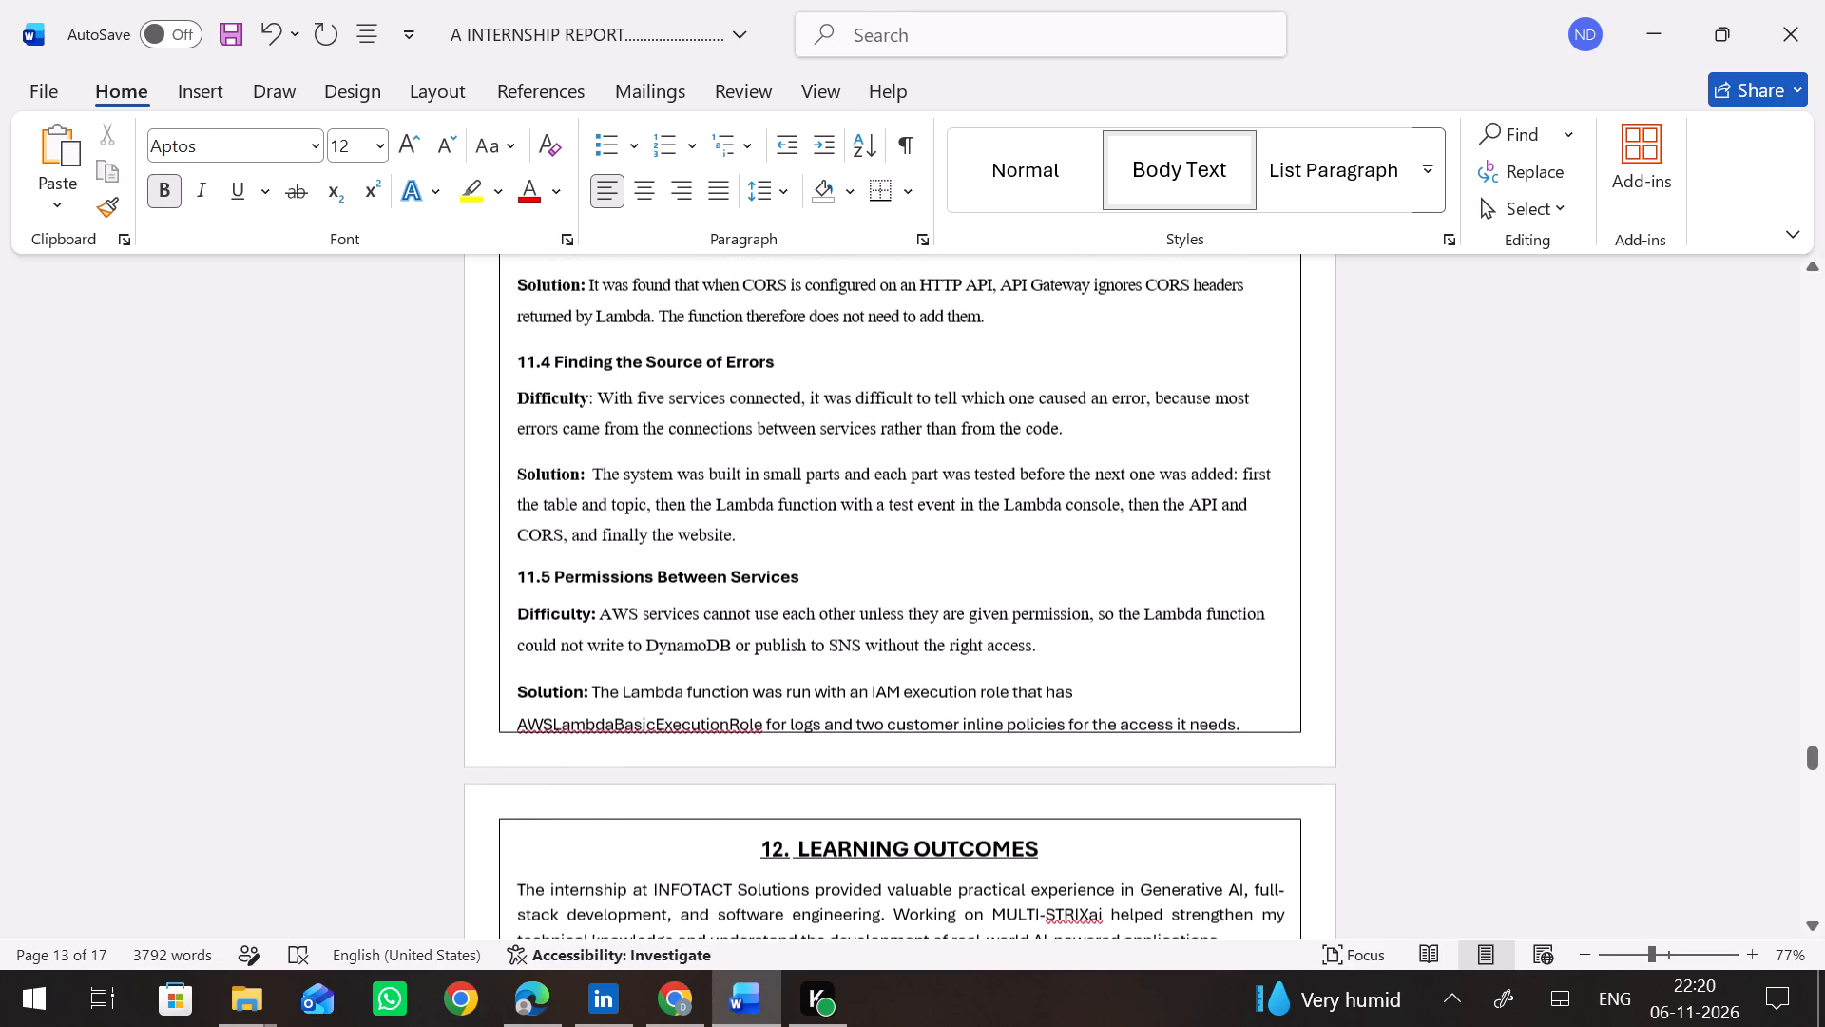
scroll(772, 477, "right", 1)
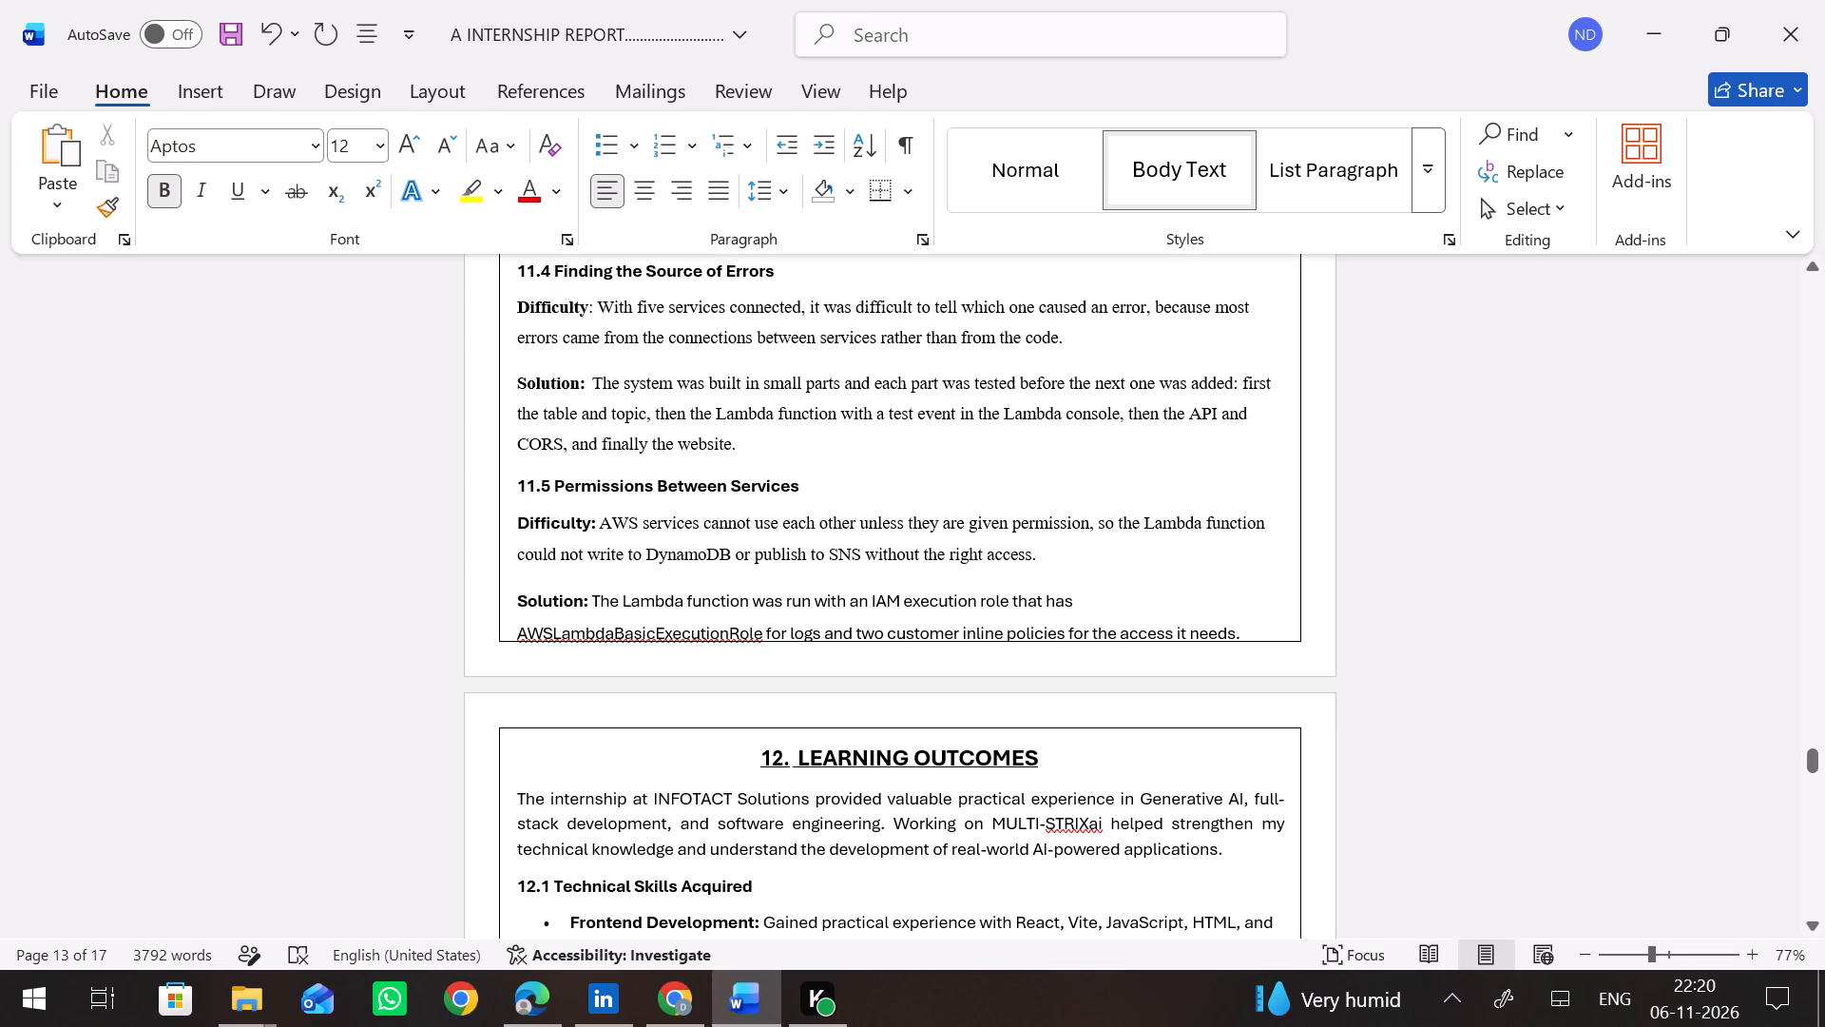
scroll(800, 570, "down", 2)
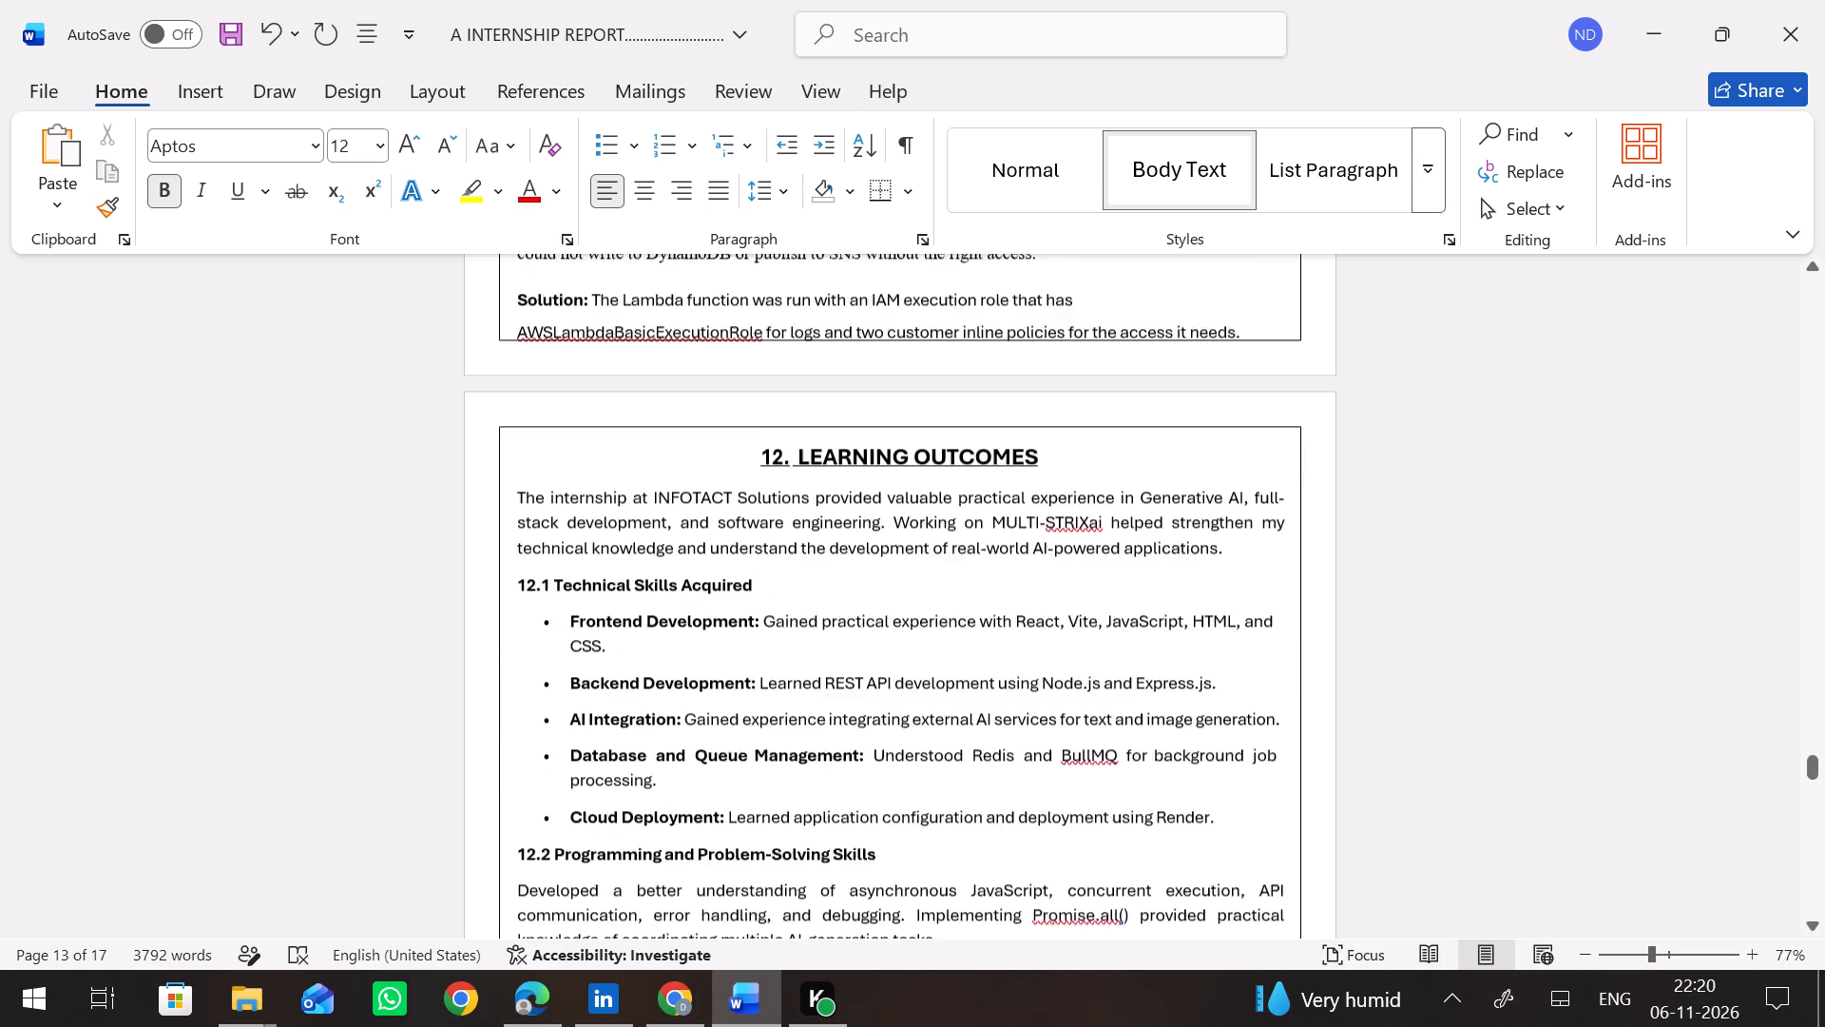
scroll(800, 570, "down", 4)
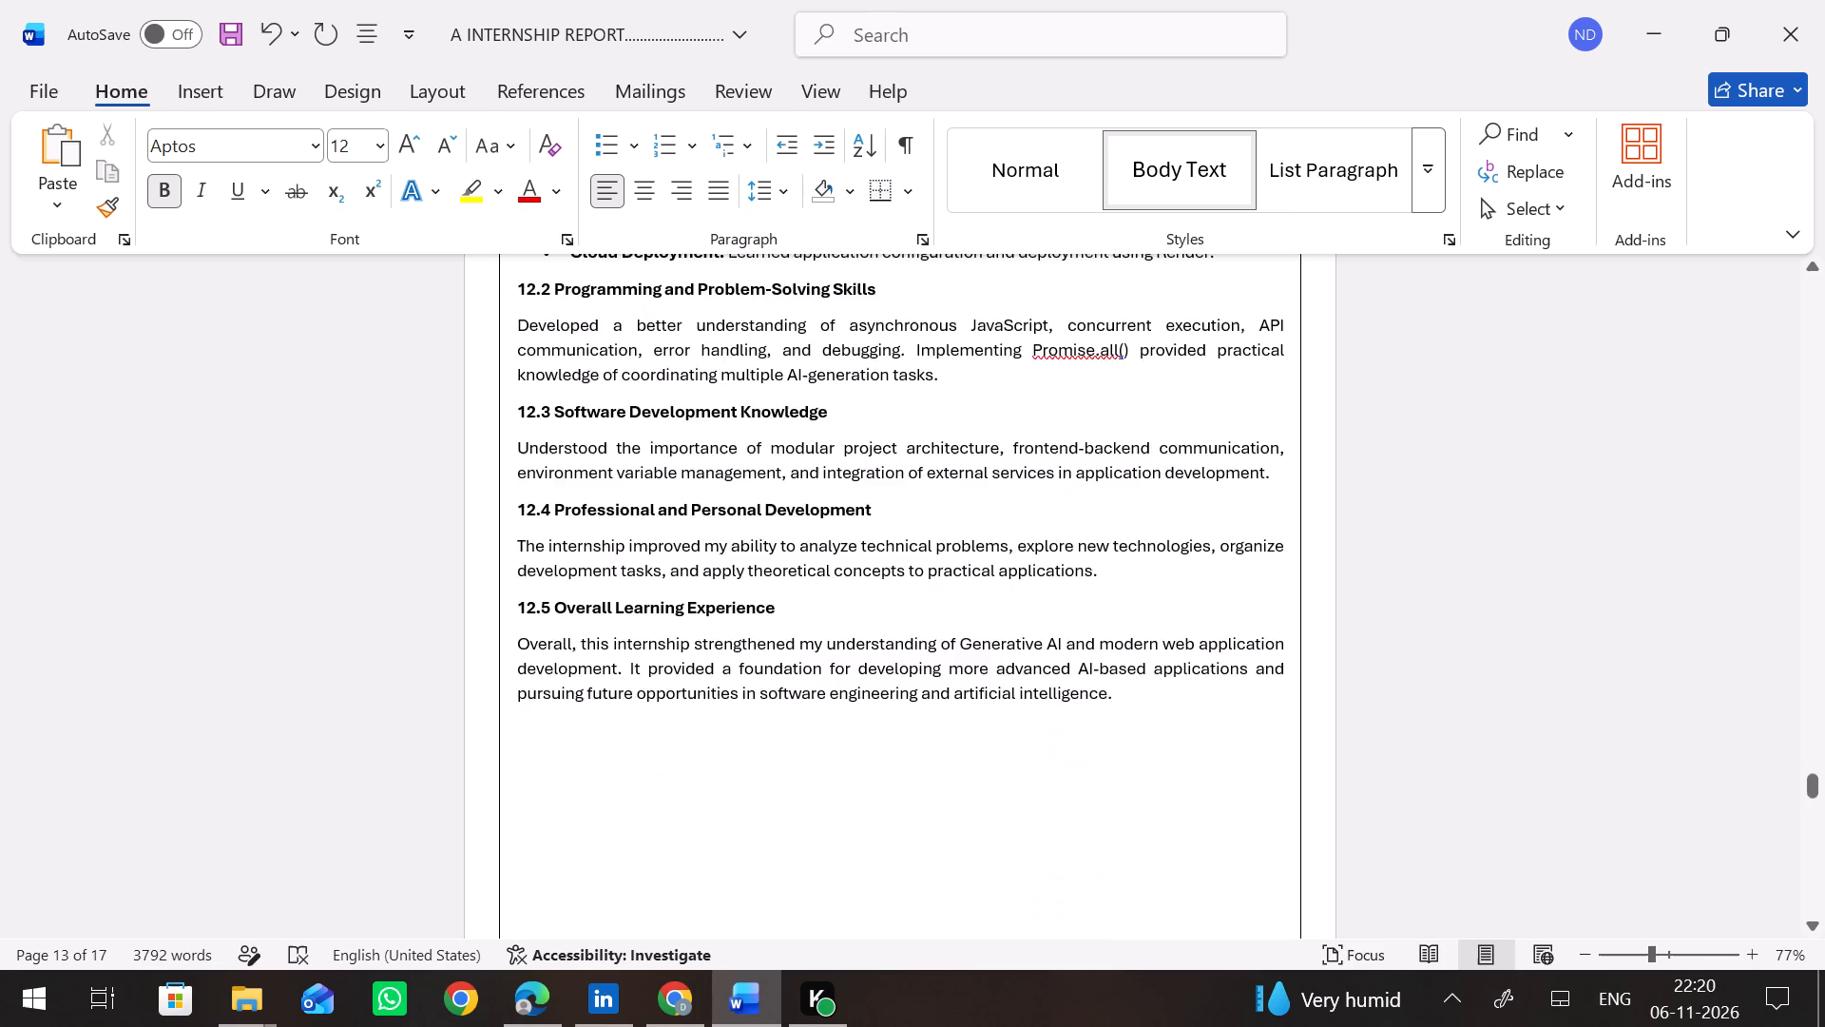
scroll(796, 572, "up", 3)
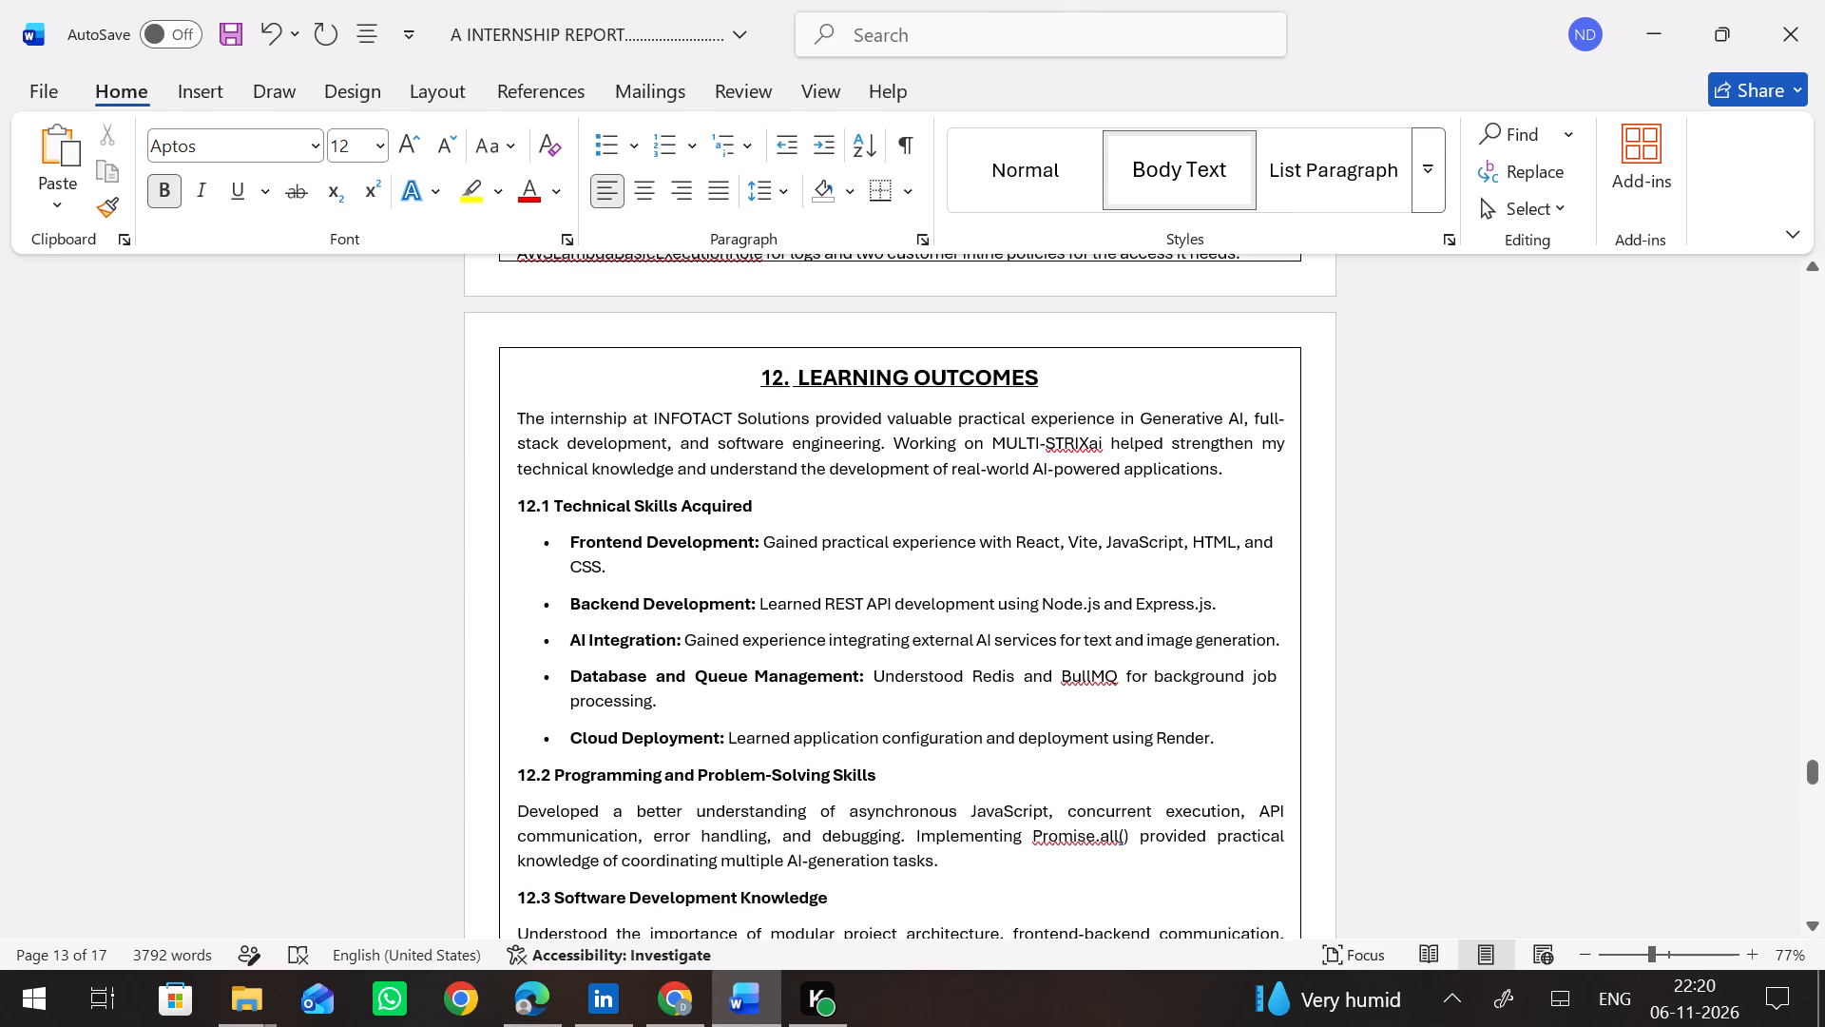
scroll(748, 358, "up", 7)
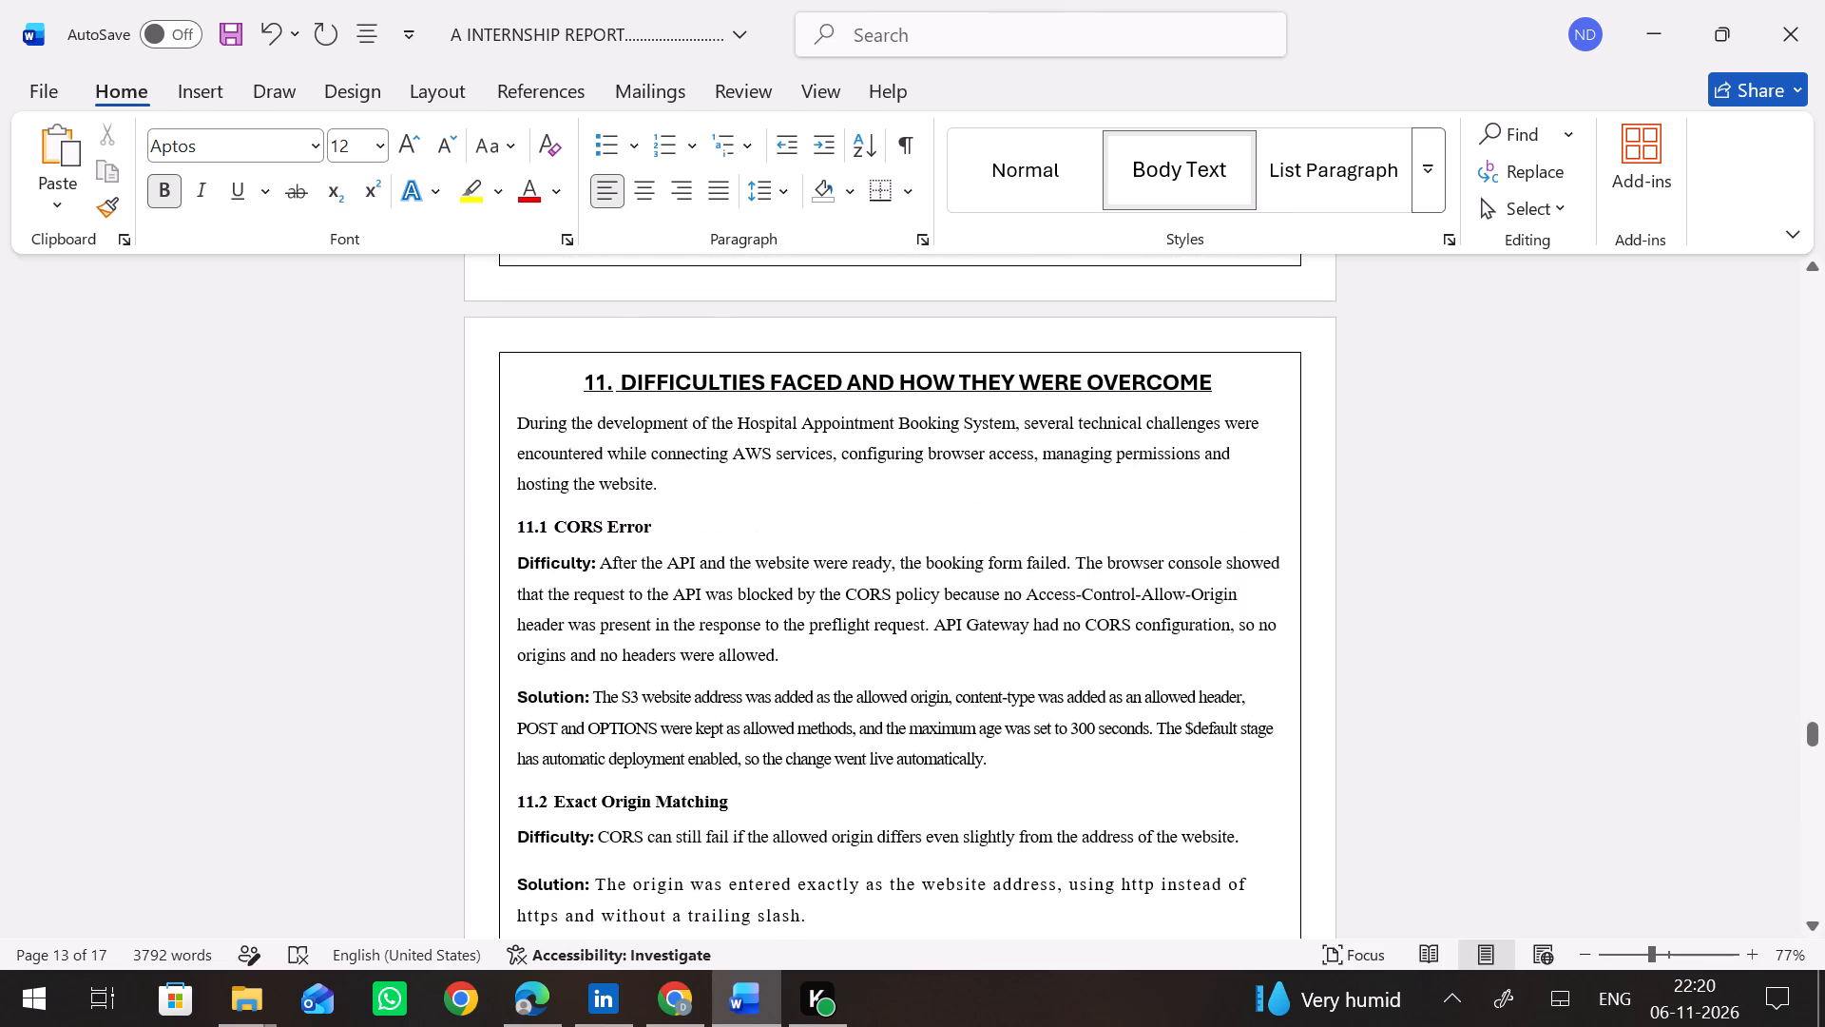
scroll(748, 358, "up", 5)
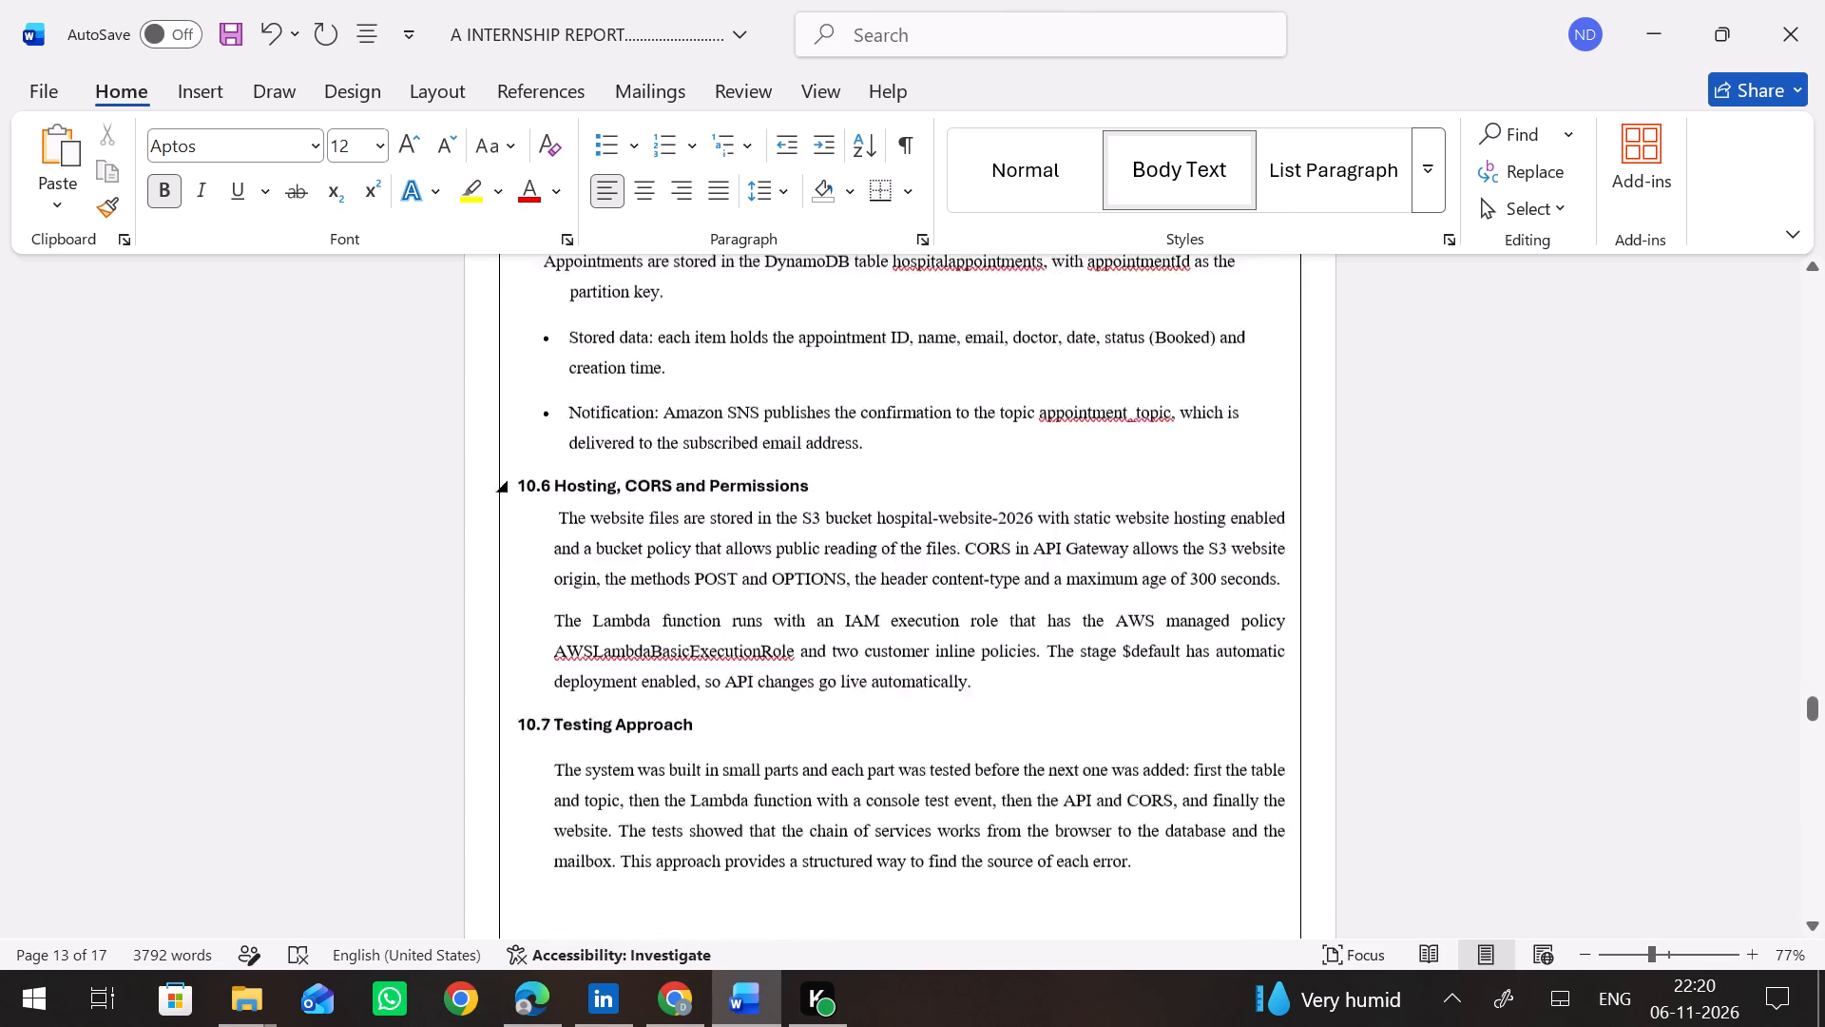
Review sections 9 to 11 of the report and the start of section 12 Learning Outcomes.
scroll(748, 358, "up", 5)
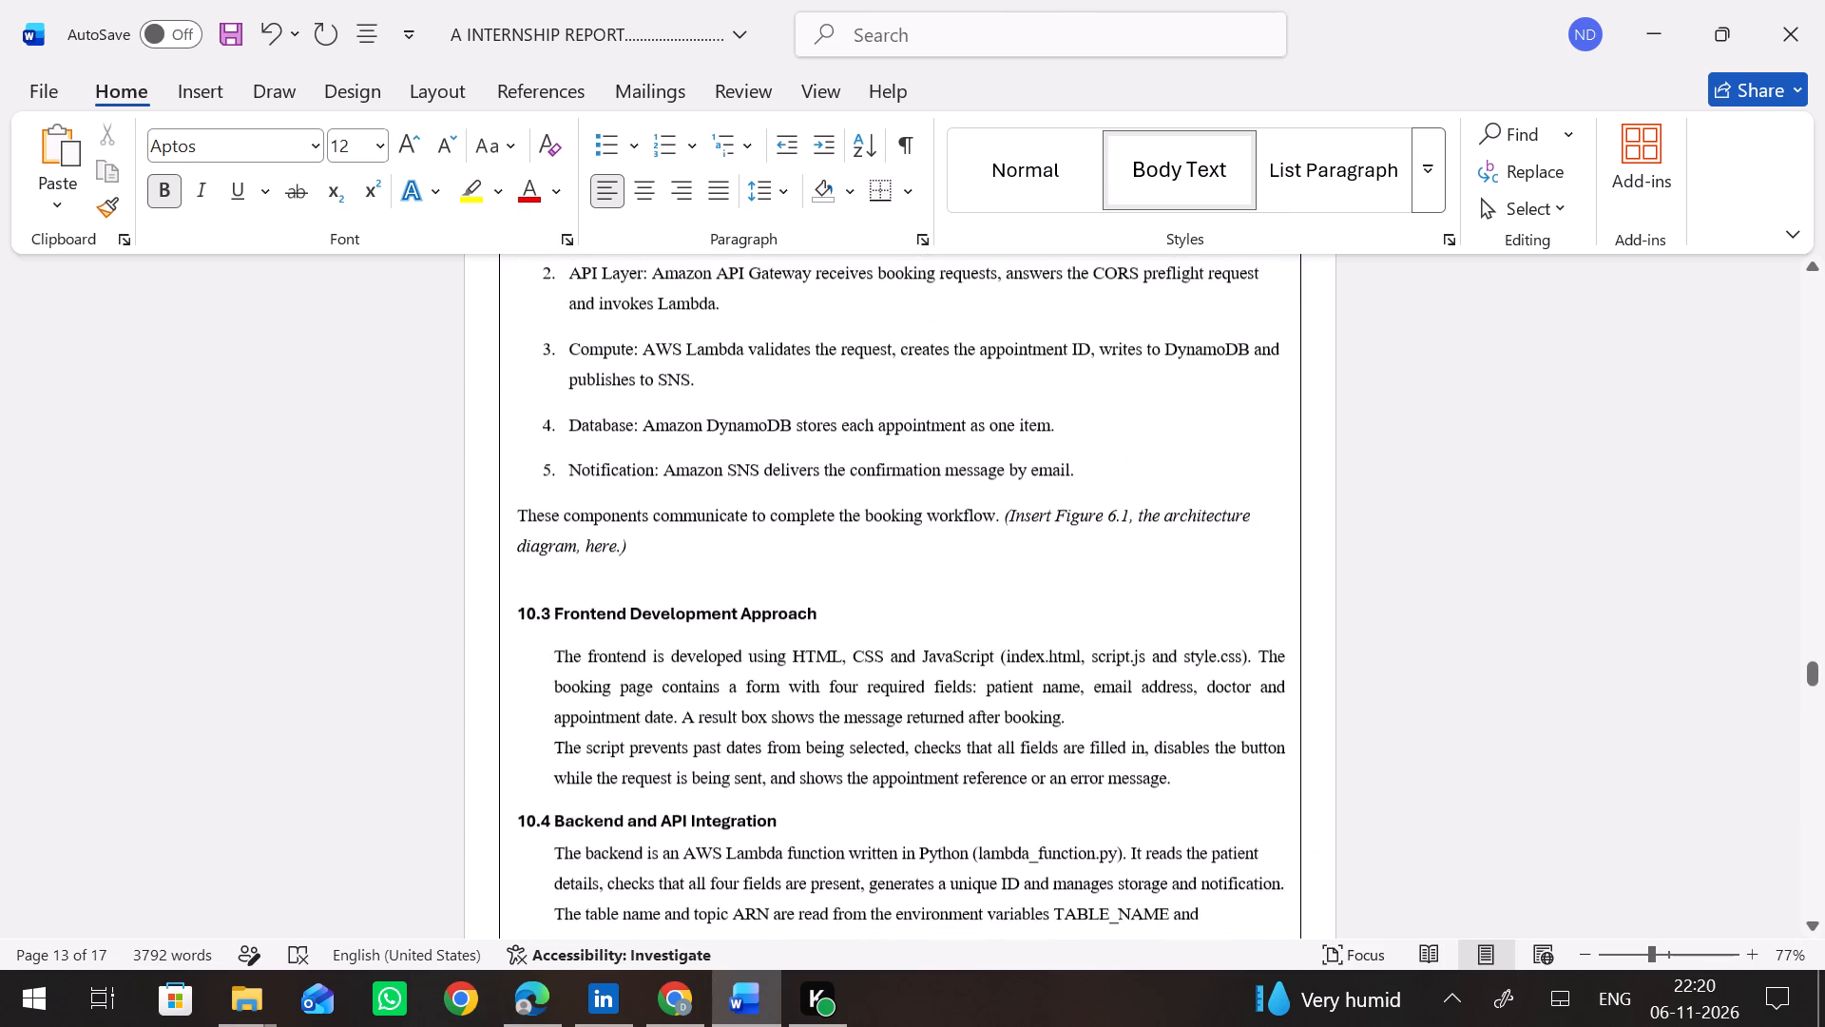
scroll(748, 358, "up", 7)
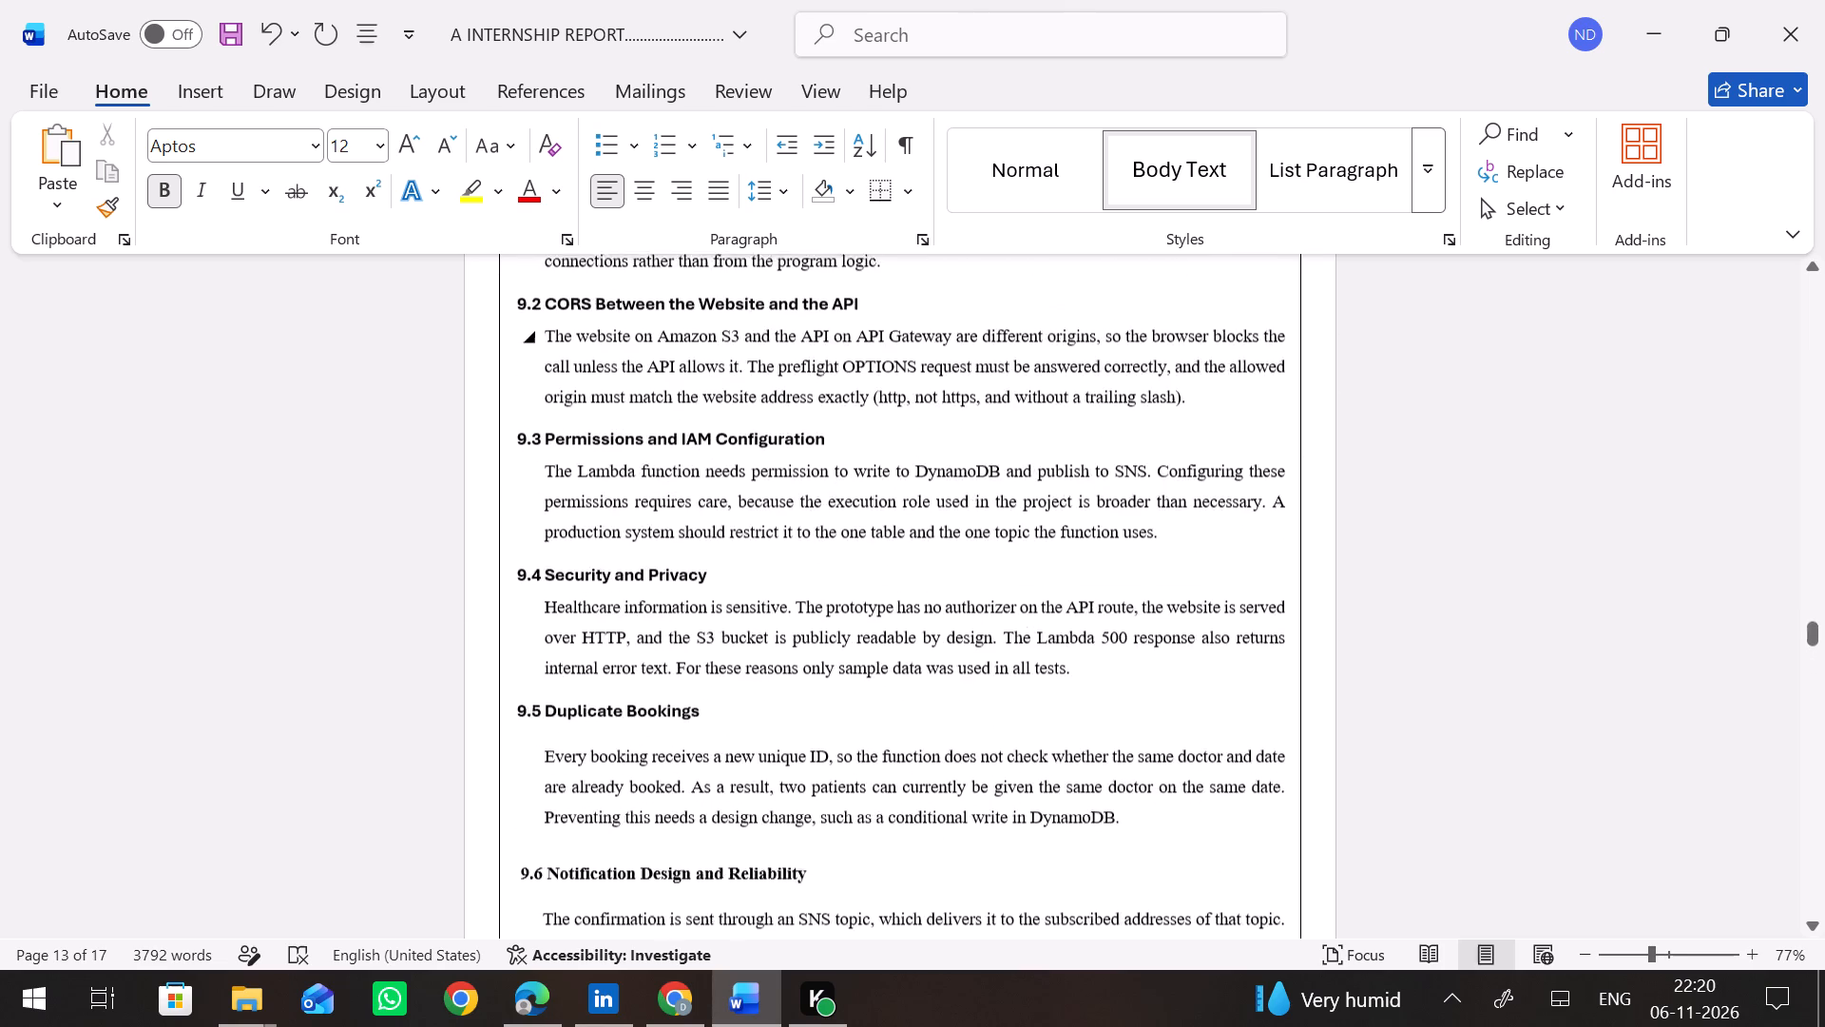
scroll(748, 358, "up", 3)
scroll(748, 358, "down", 1)
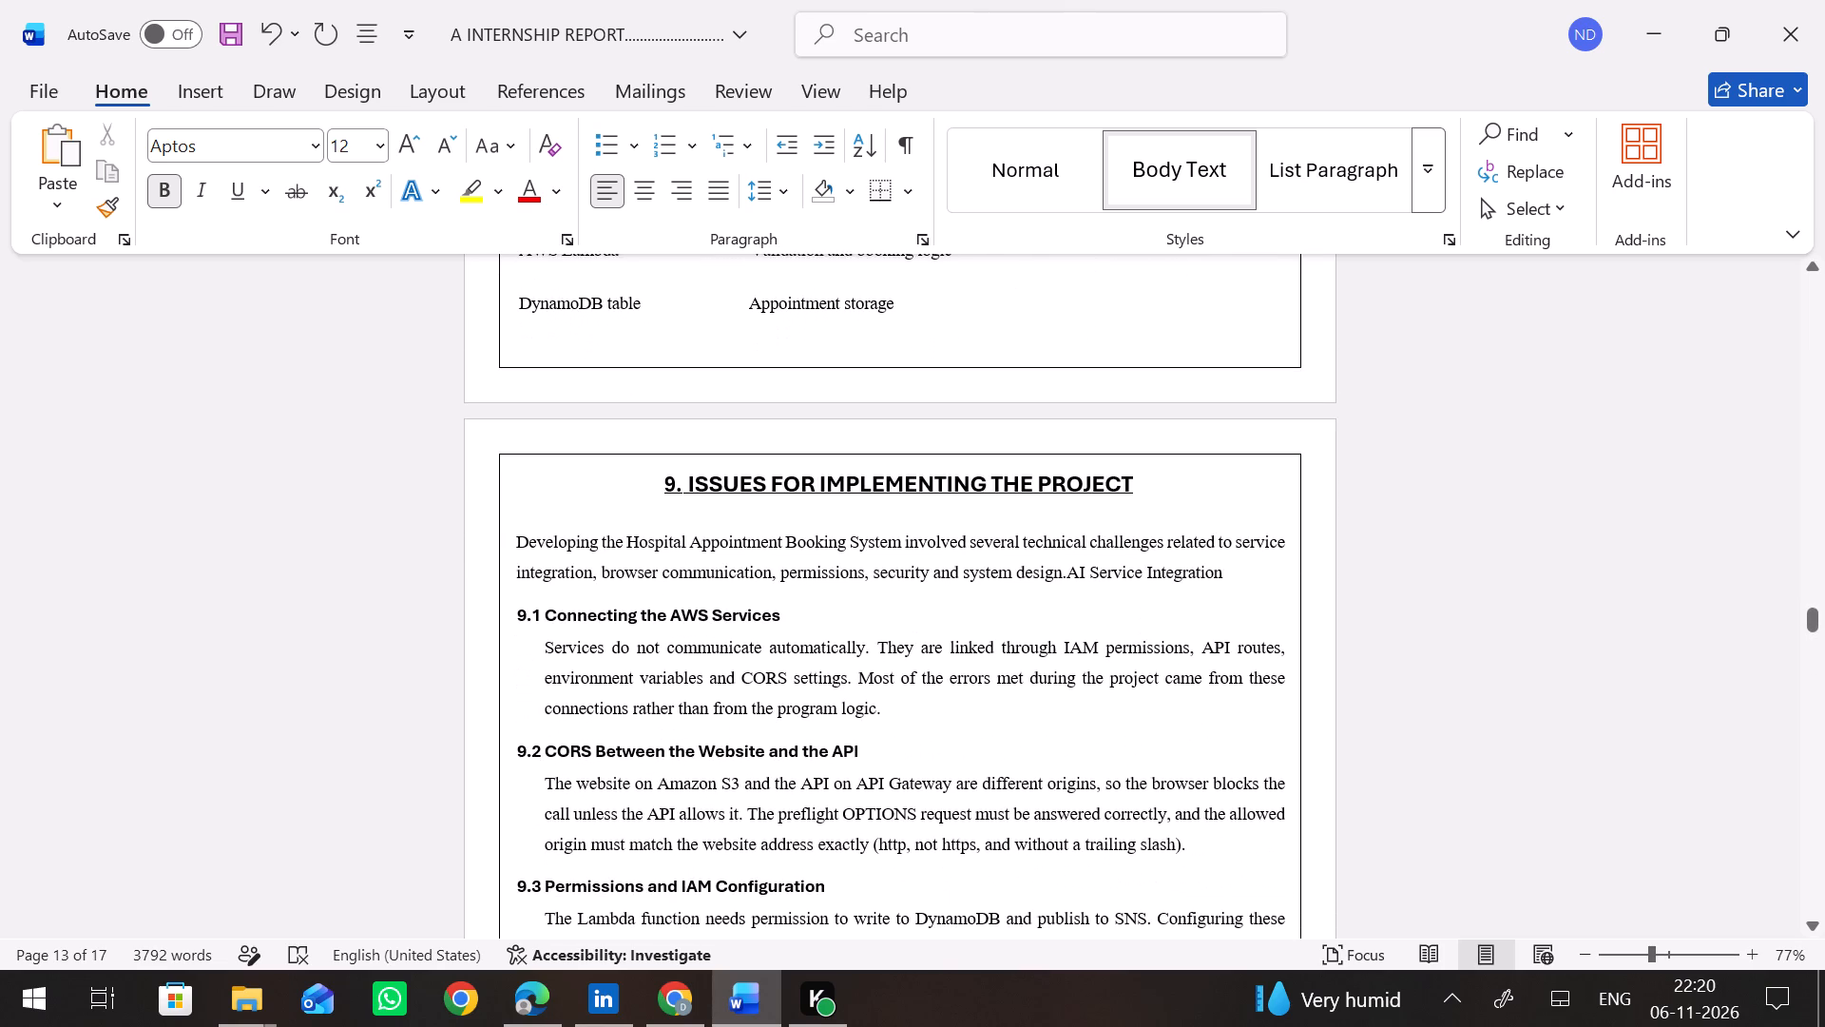
scroll(748, 358, "down", 3)
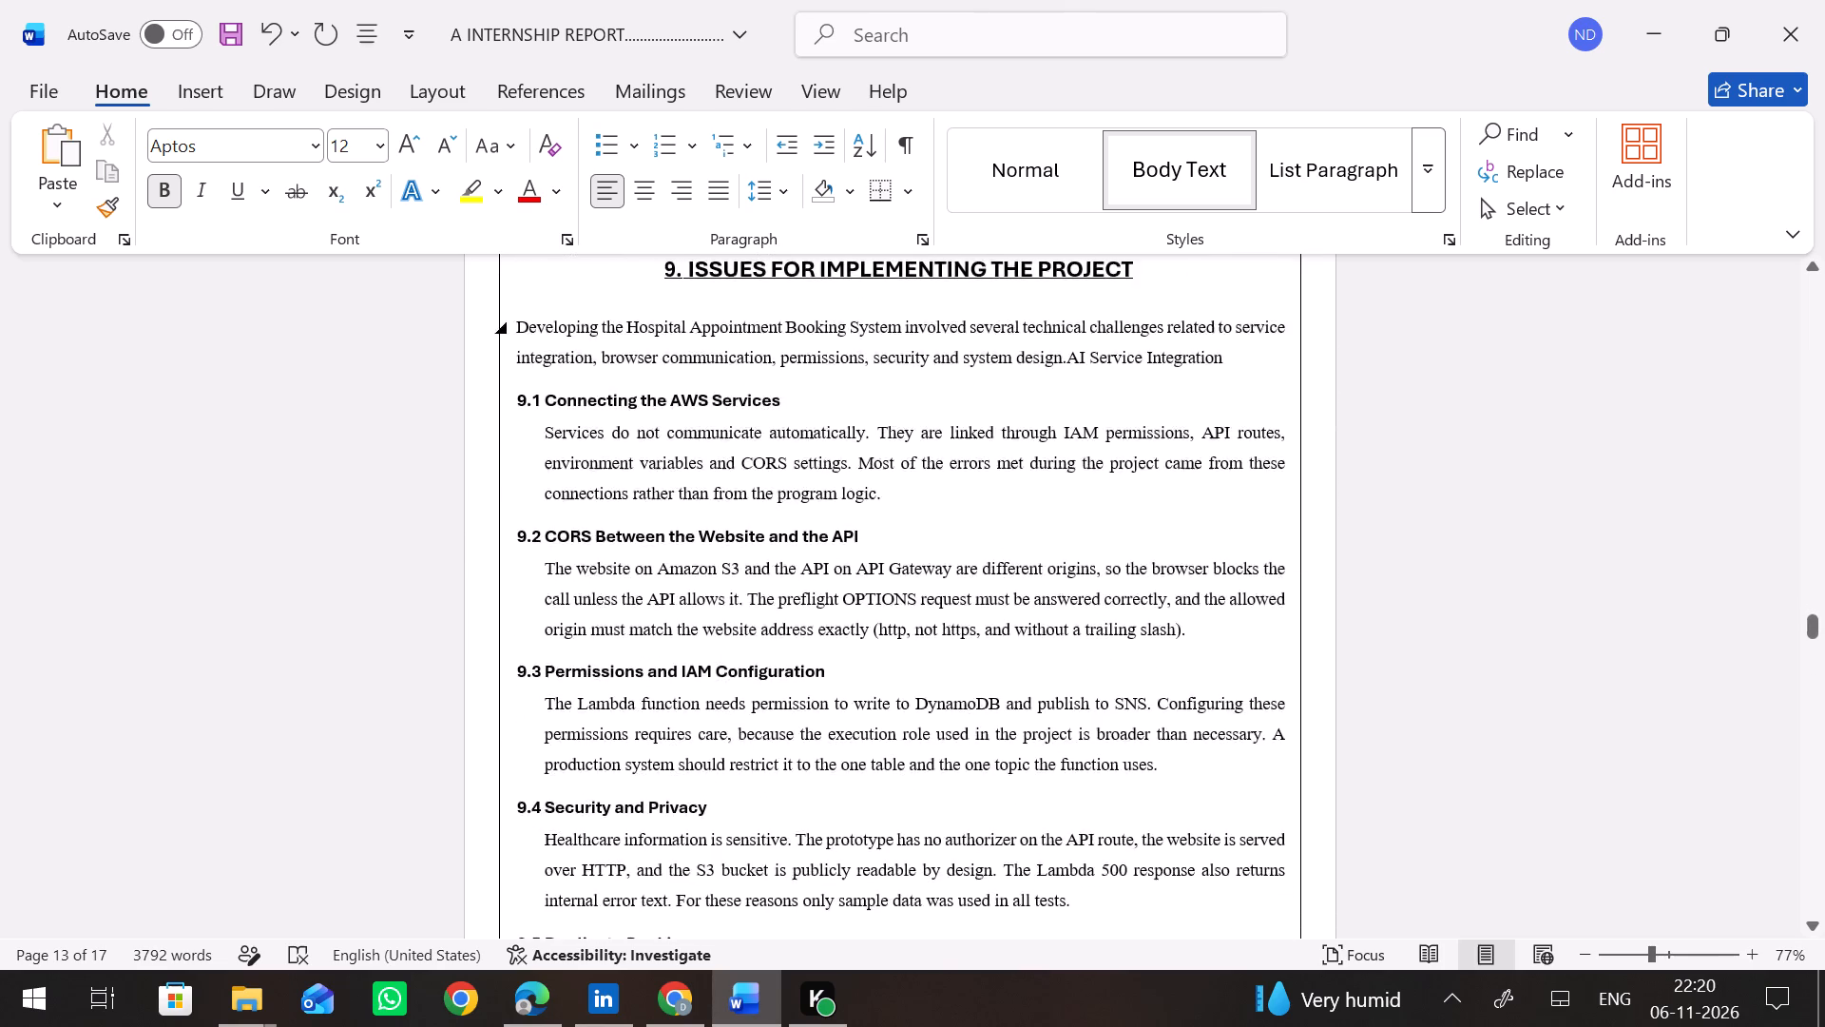
scroll(748, 358, "down", 5)
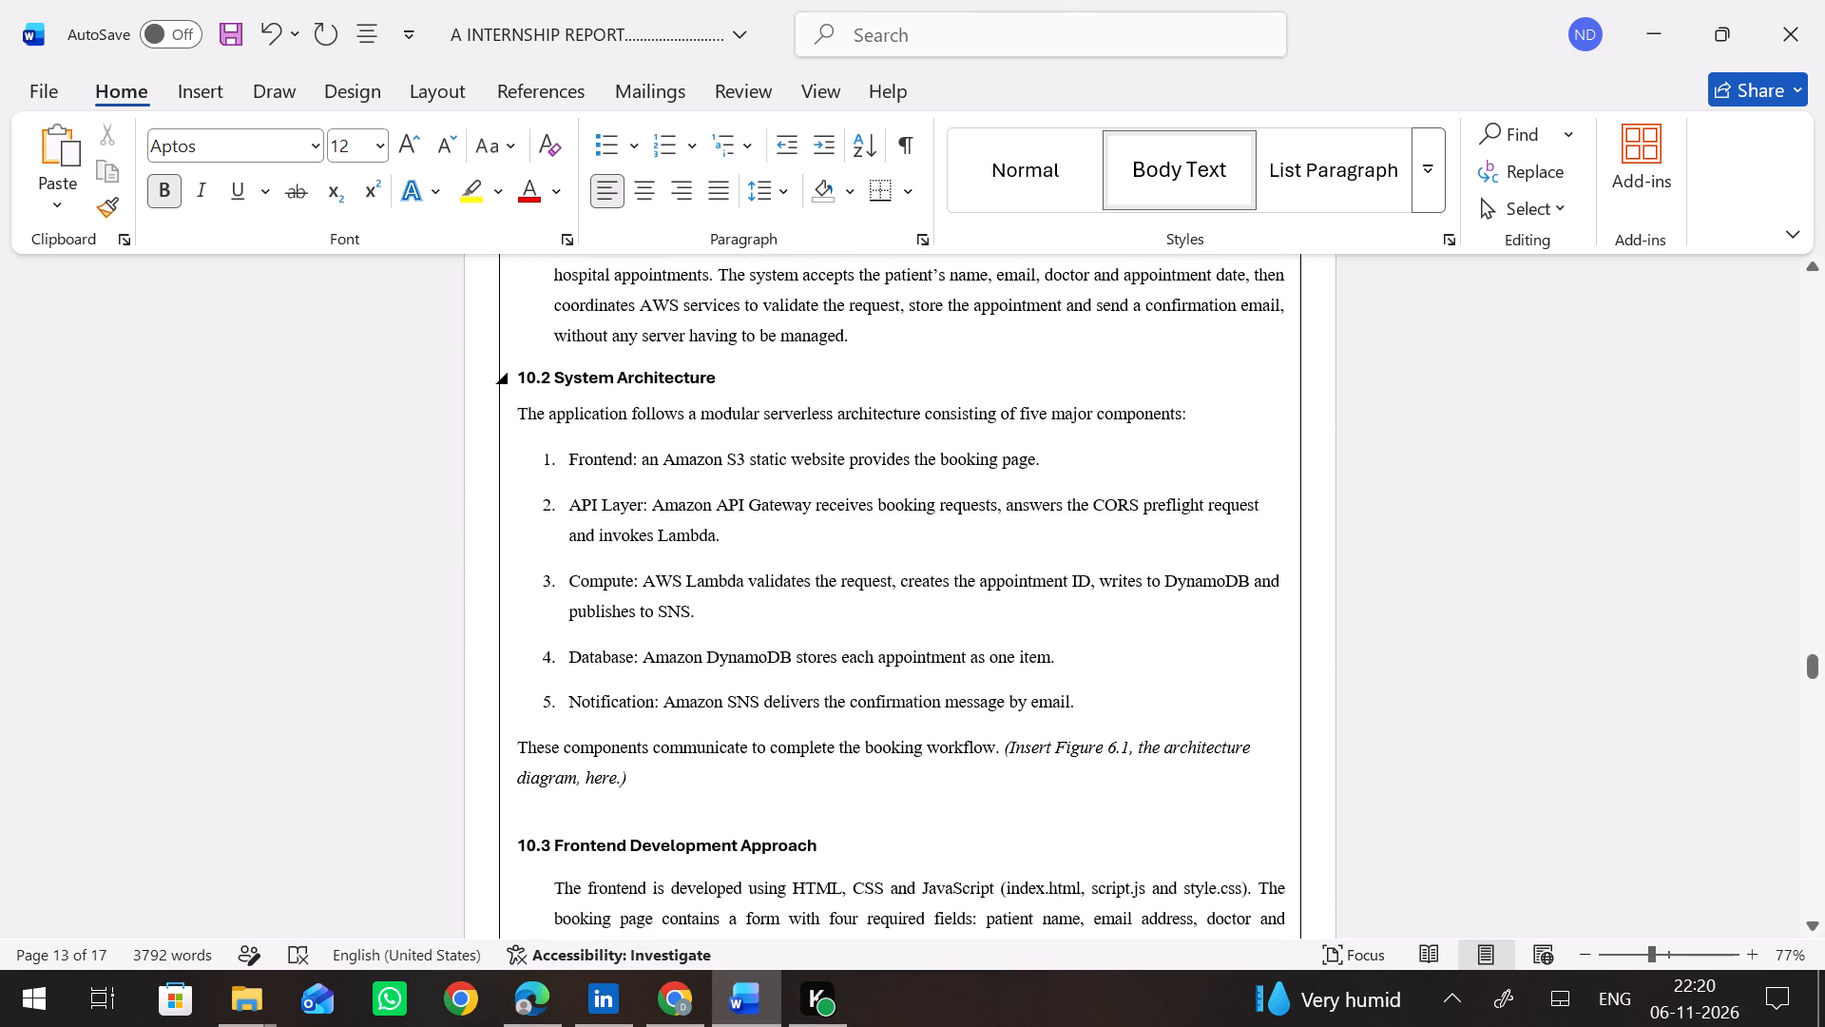
scroll(748, 358, "down", 6)
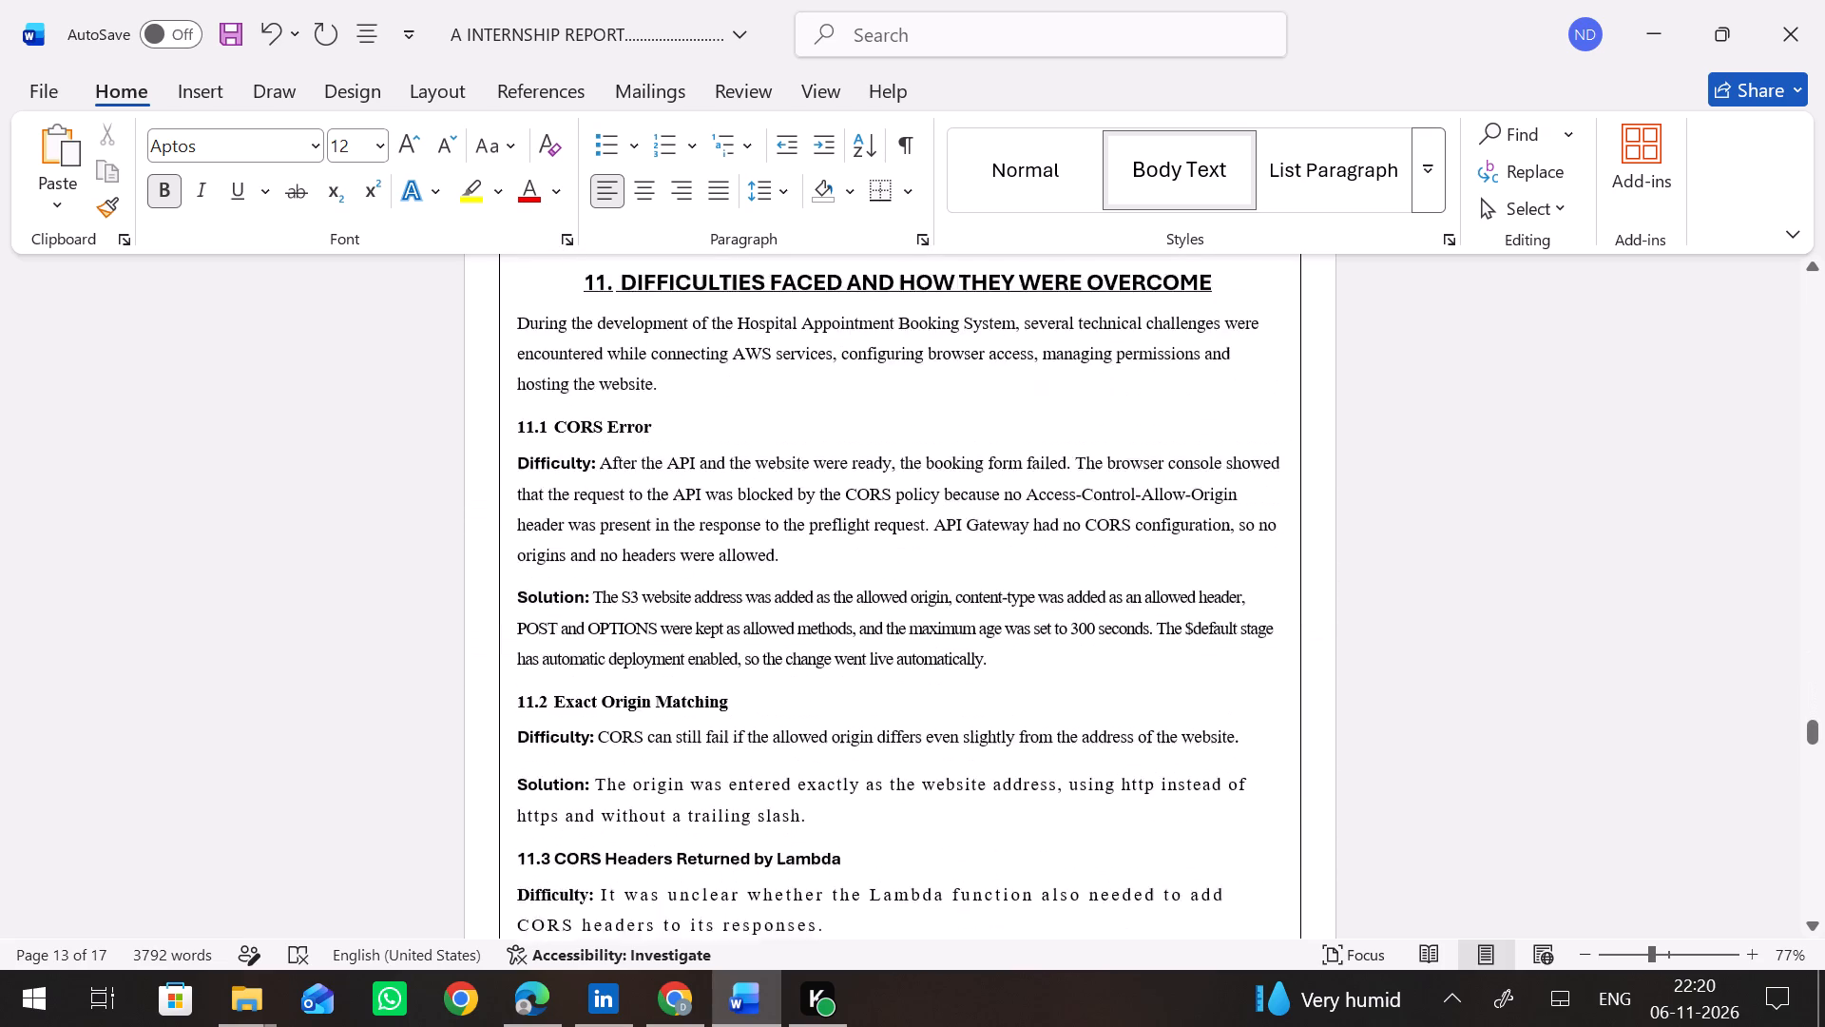
scroll(748, 358, "down", 7)
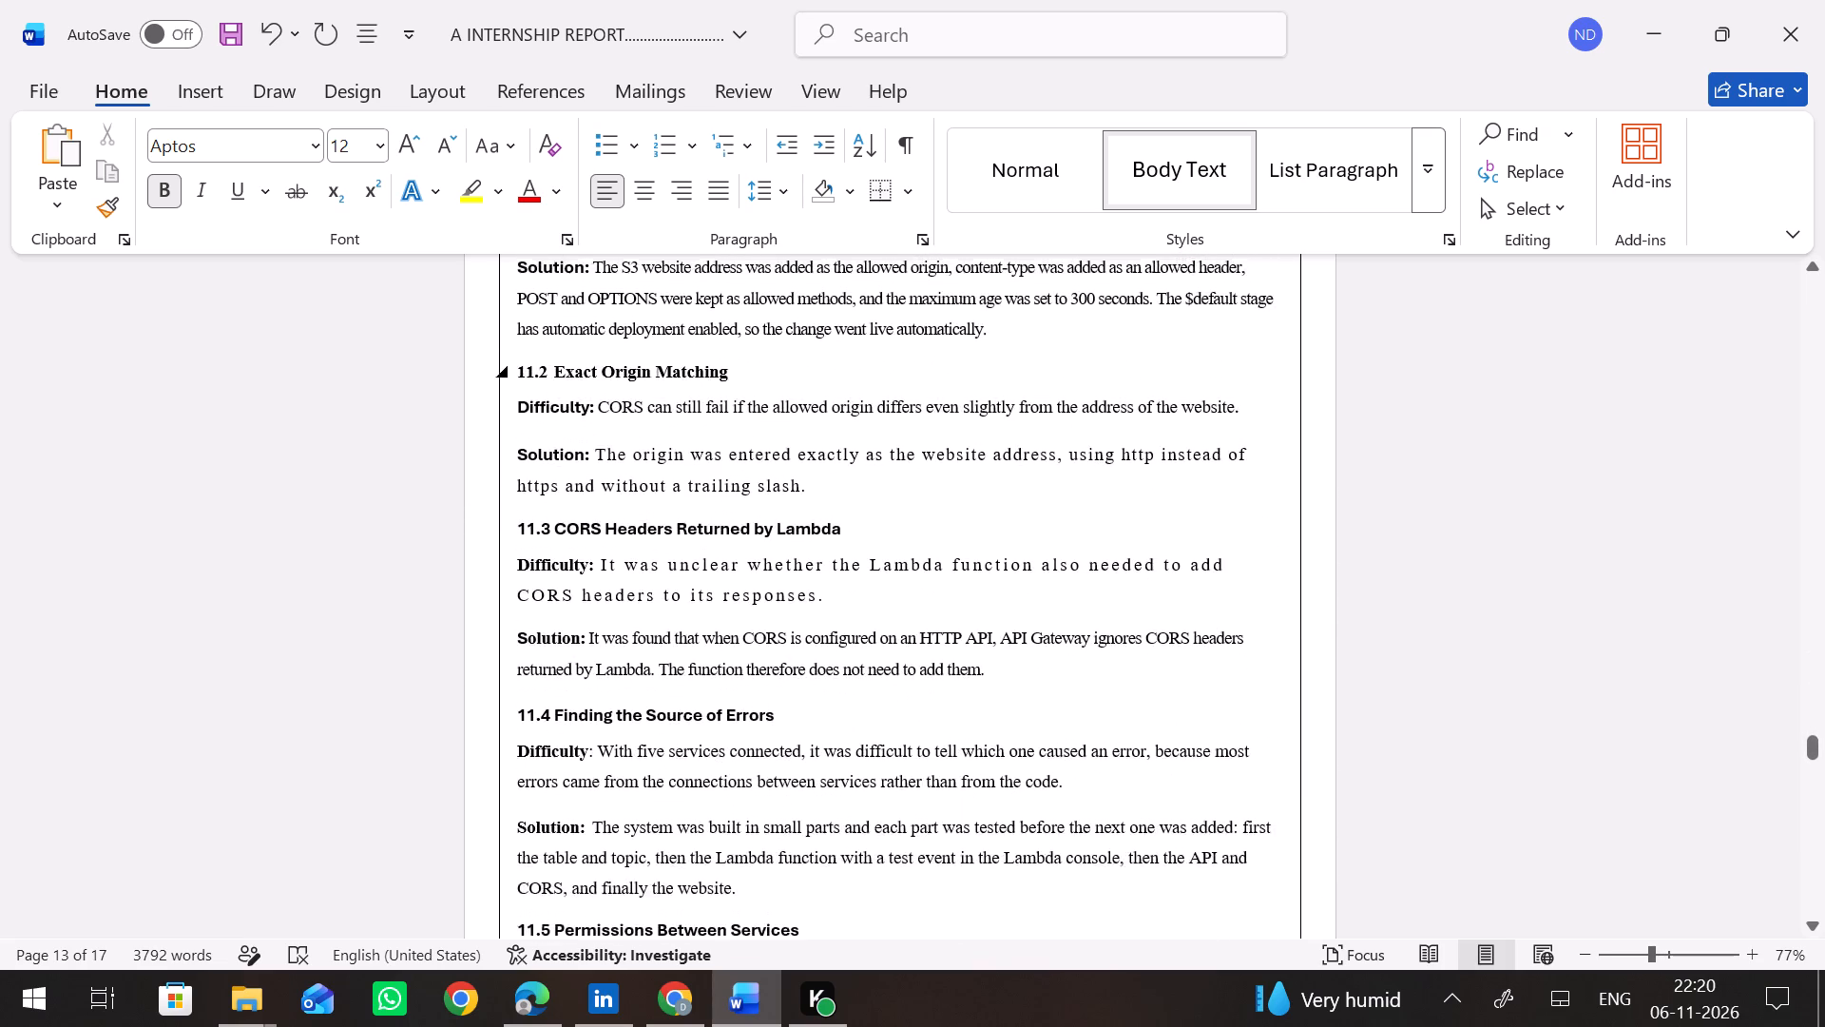
scroll(748, 358, "down", 7)
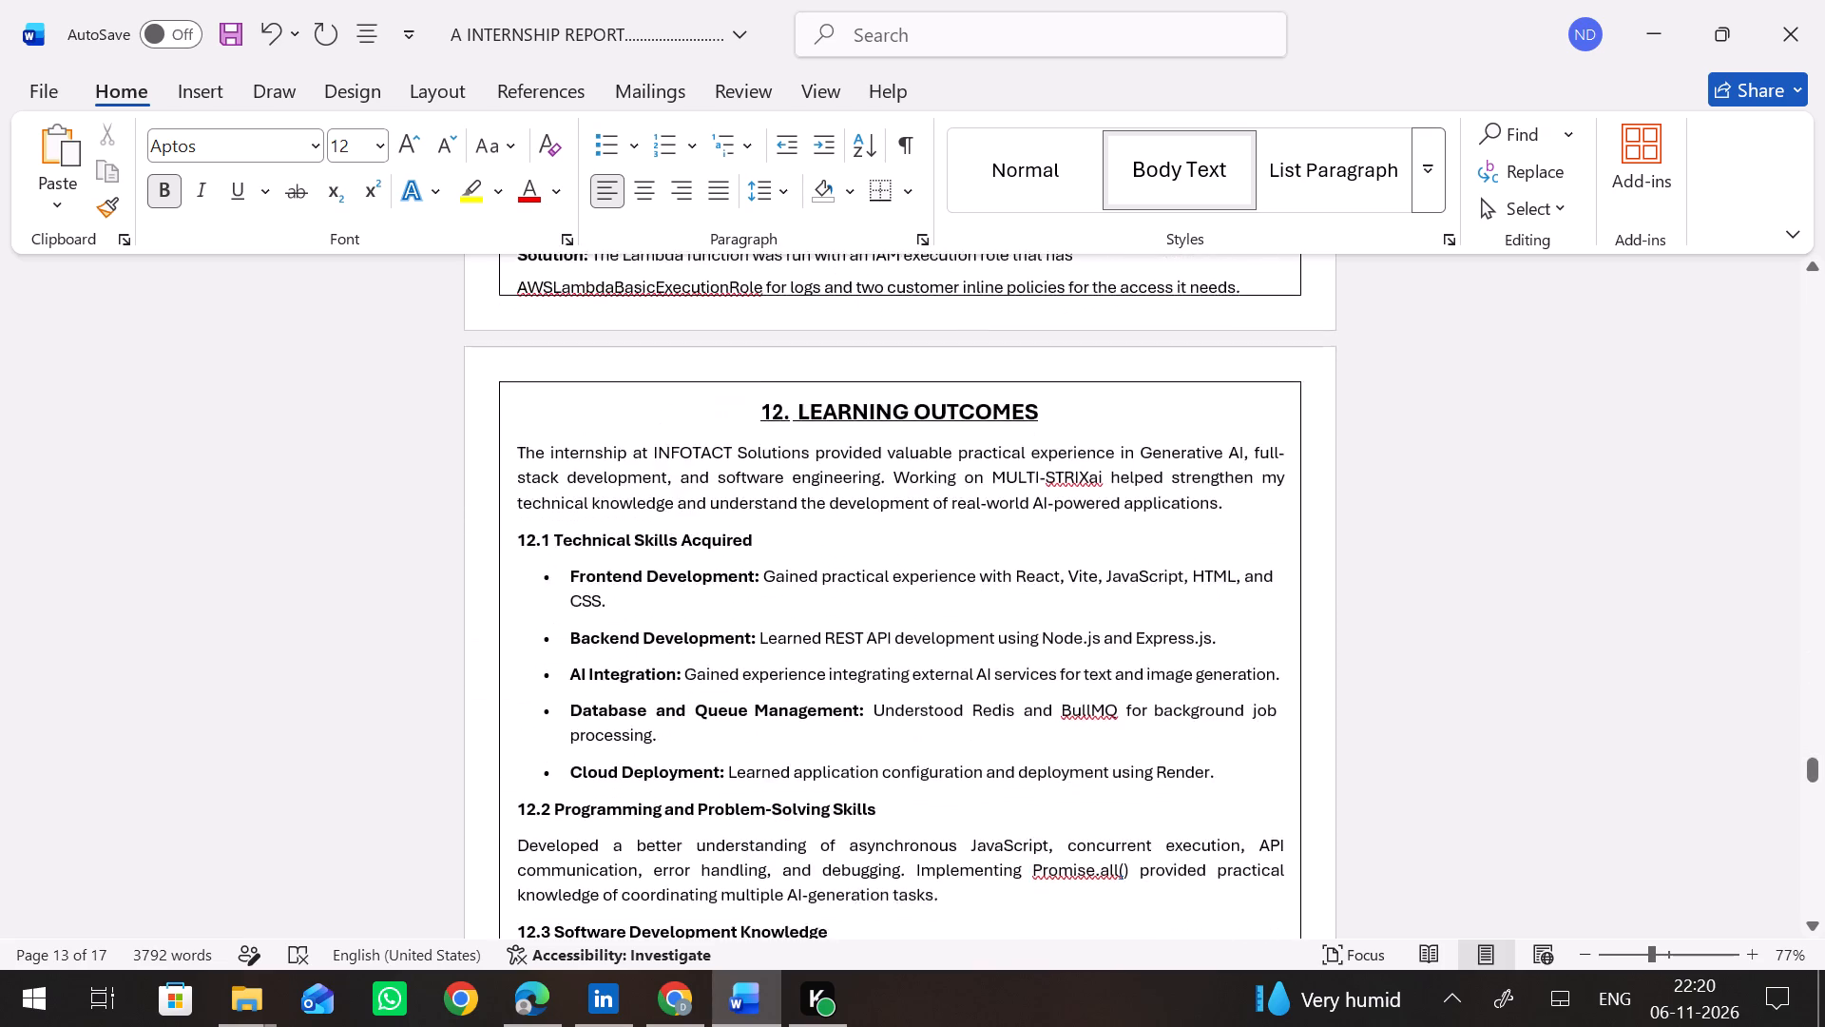
scroll(748, 358, "down", 2)
scroll(748, 358, "up", 1)
left_click(747, 330)
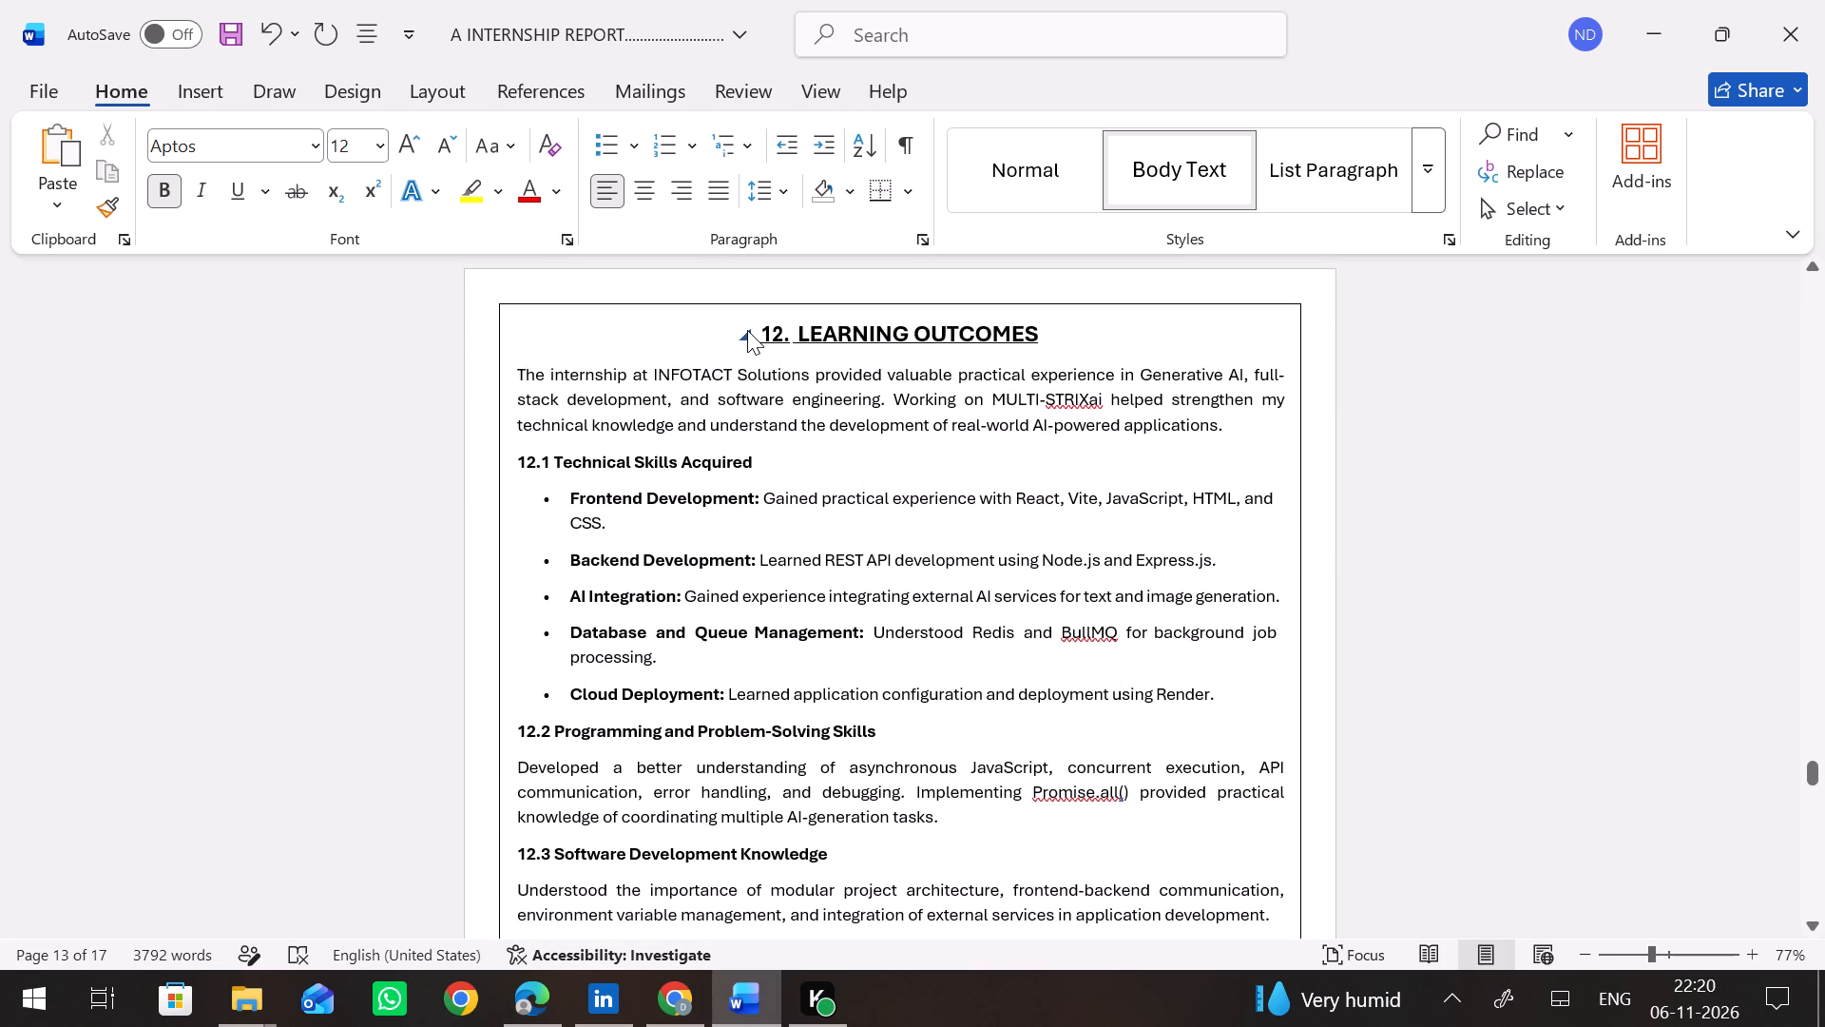
left_click(747, 330)
left_click_drag(797, 327, 1102, 80)
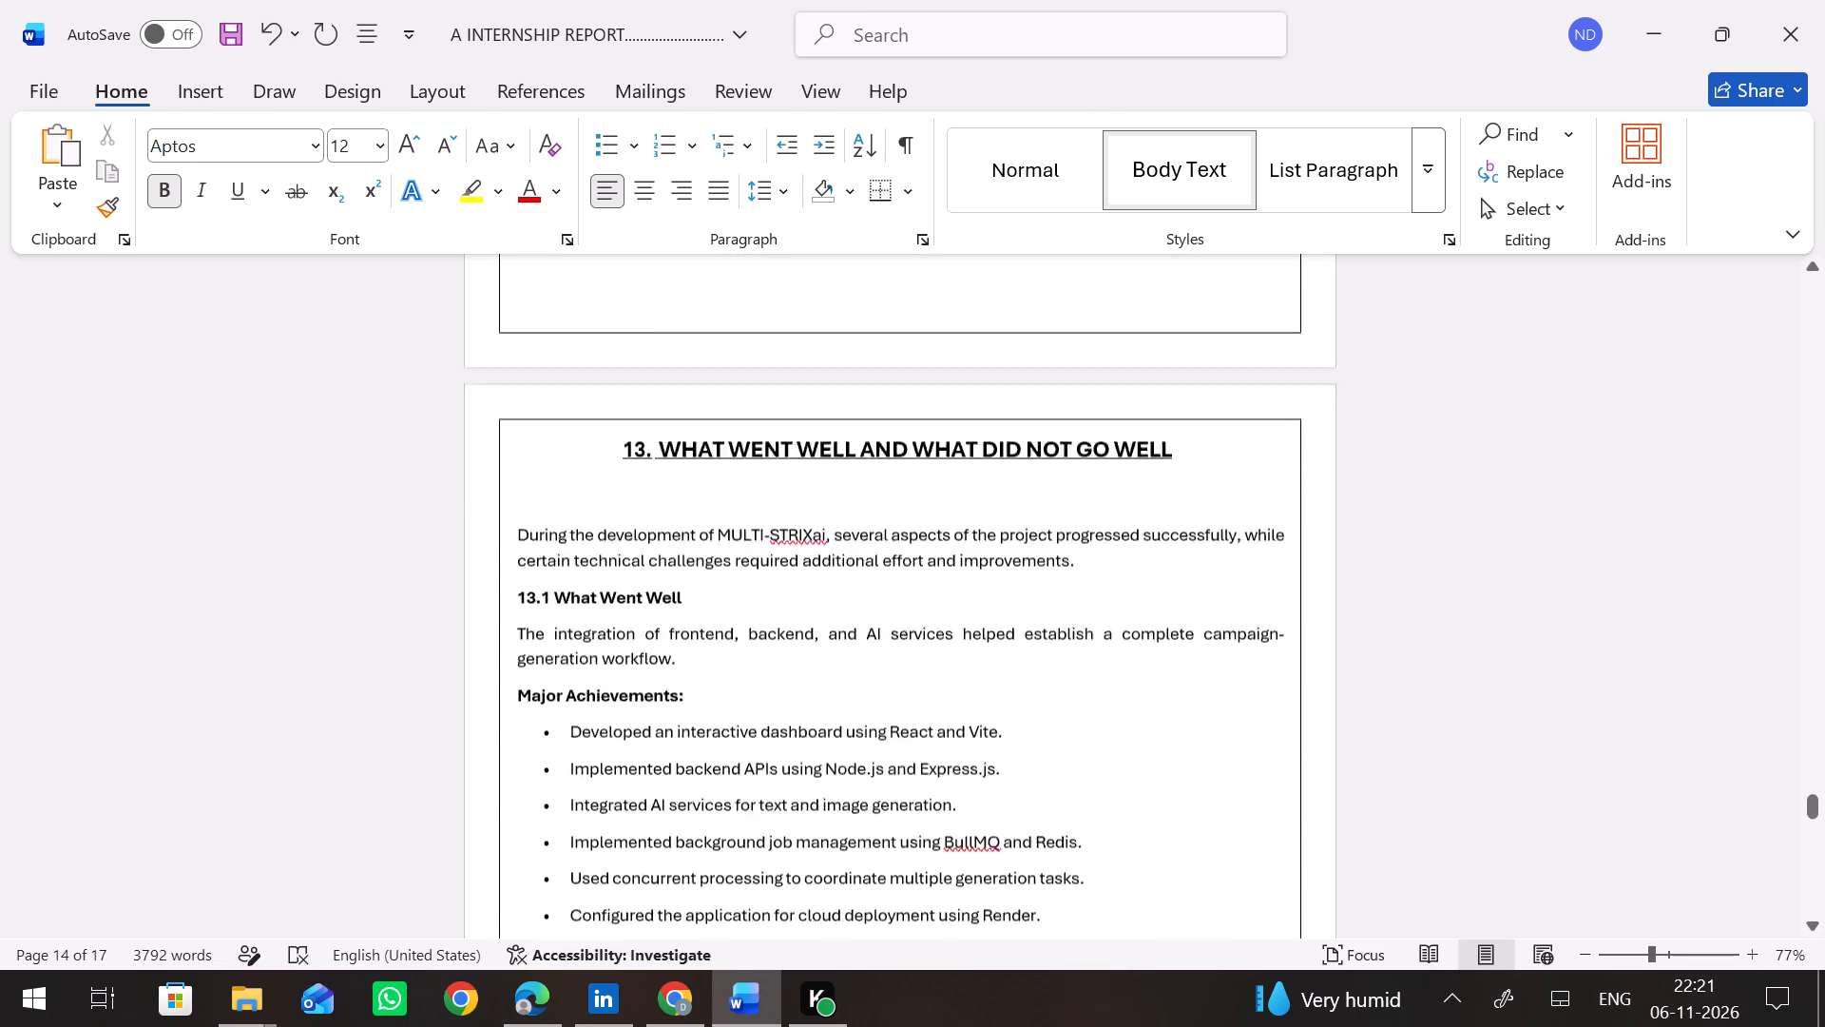
left_click_drag(1102, 80, 1117, 901)
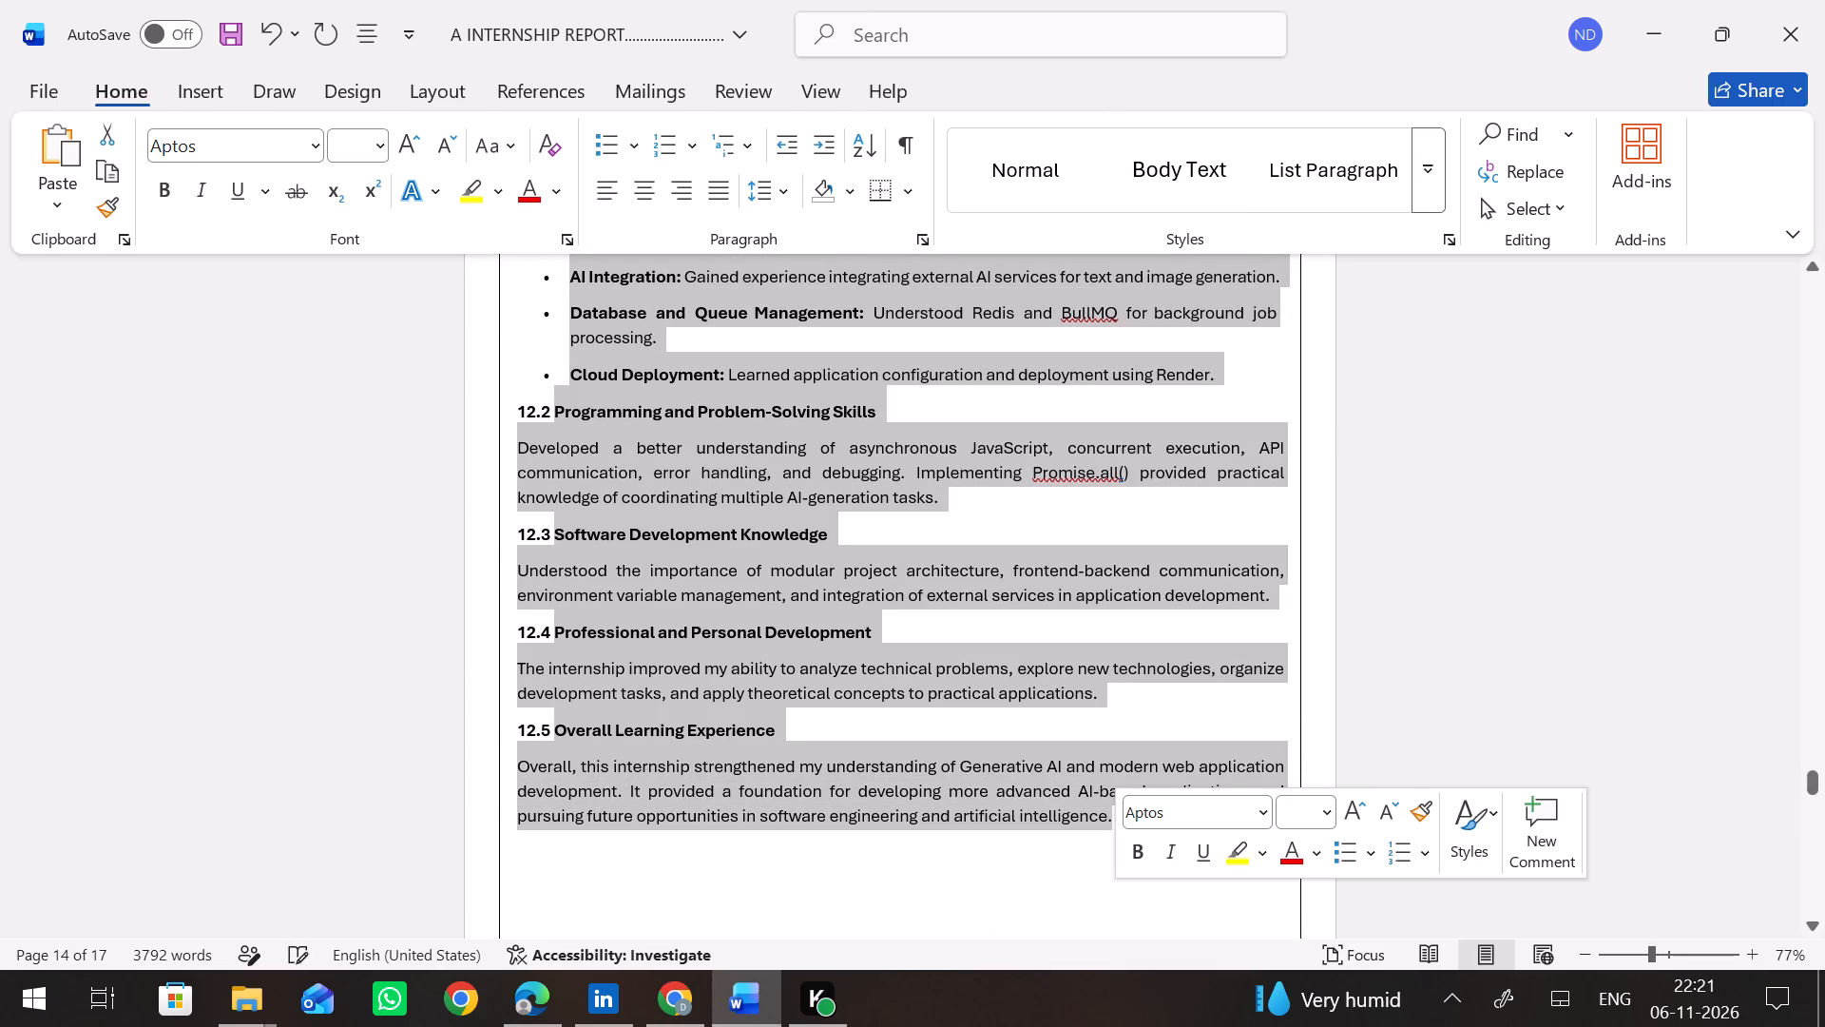
key("ctrl+c")
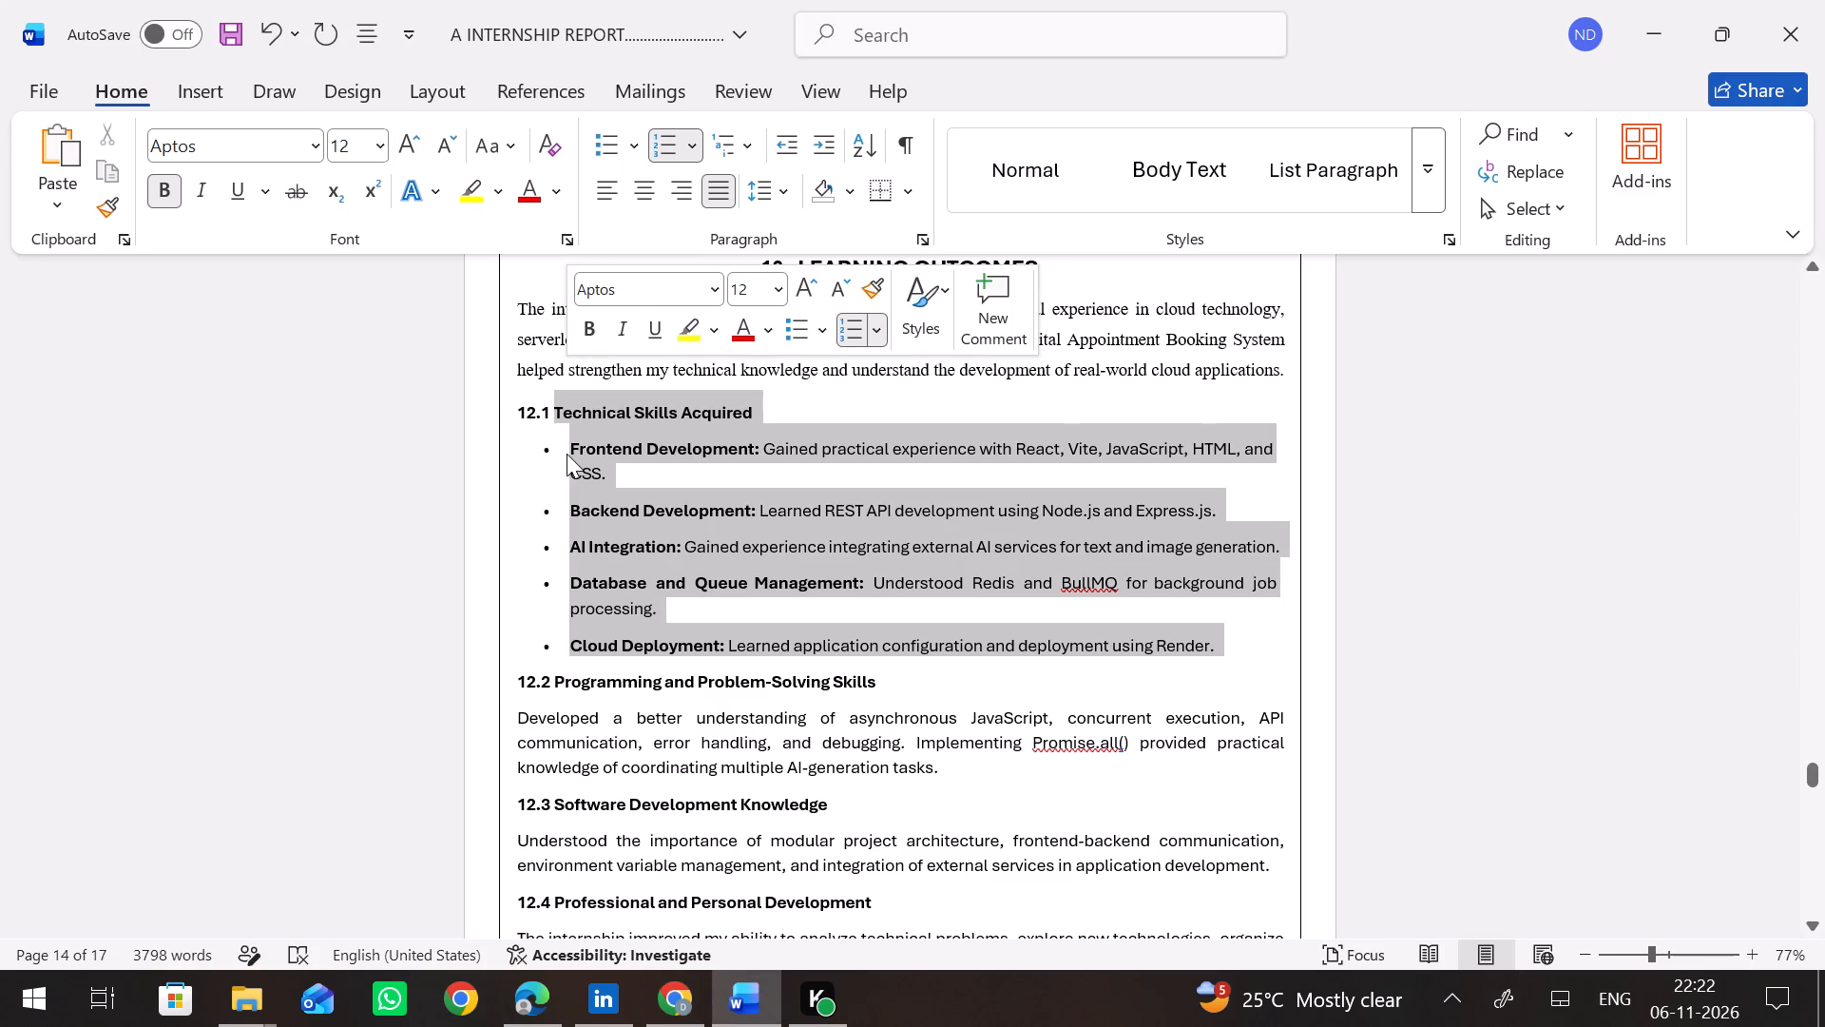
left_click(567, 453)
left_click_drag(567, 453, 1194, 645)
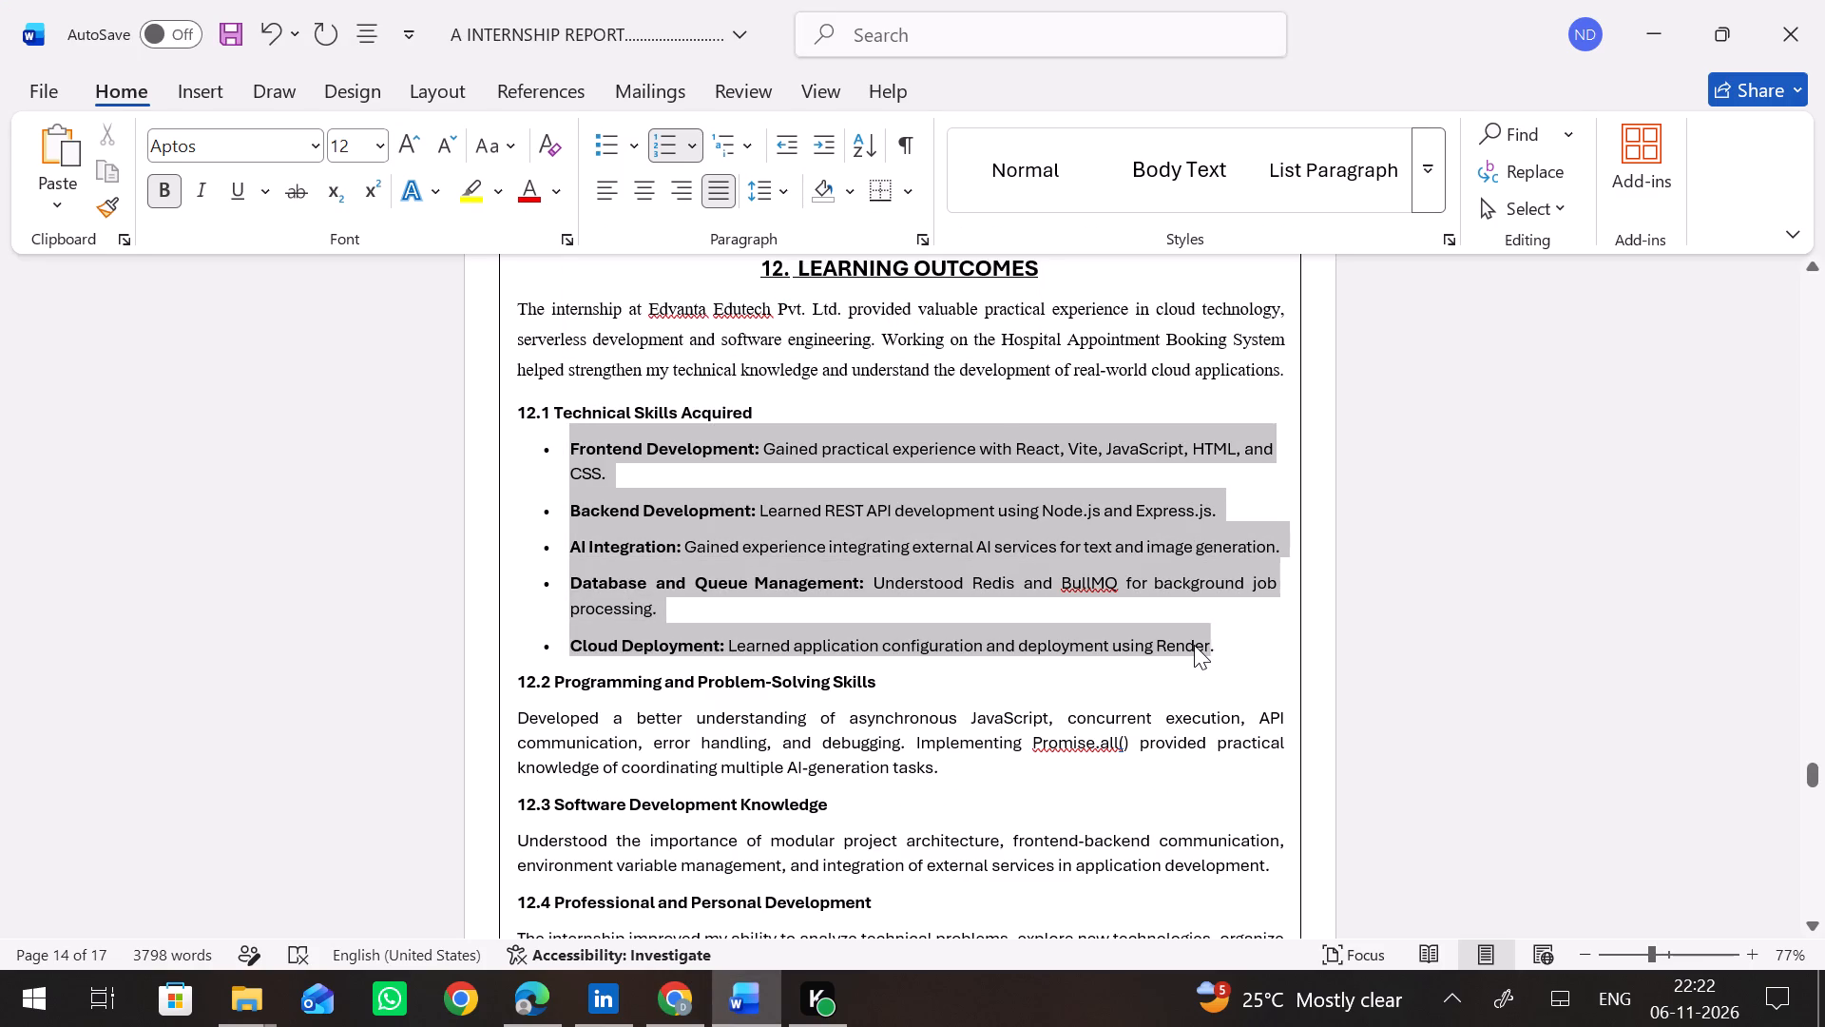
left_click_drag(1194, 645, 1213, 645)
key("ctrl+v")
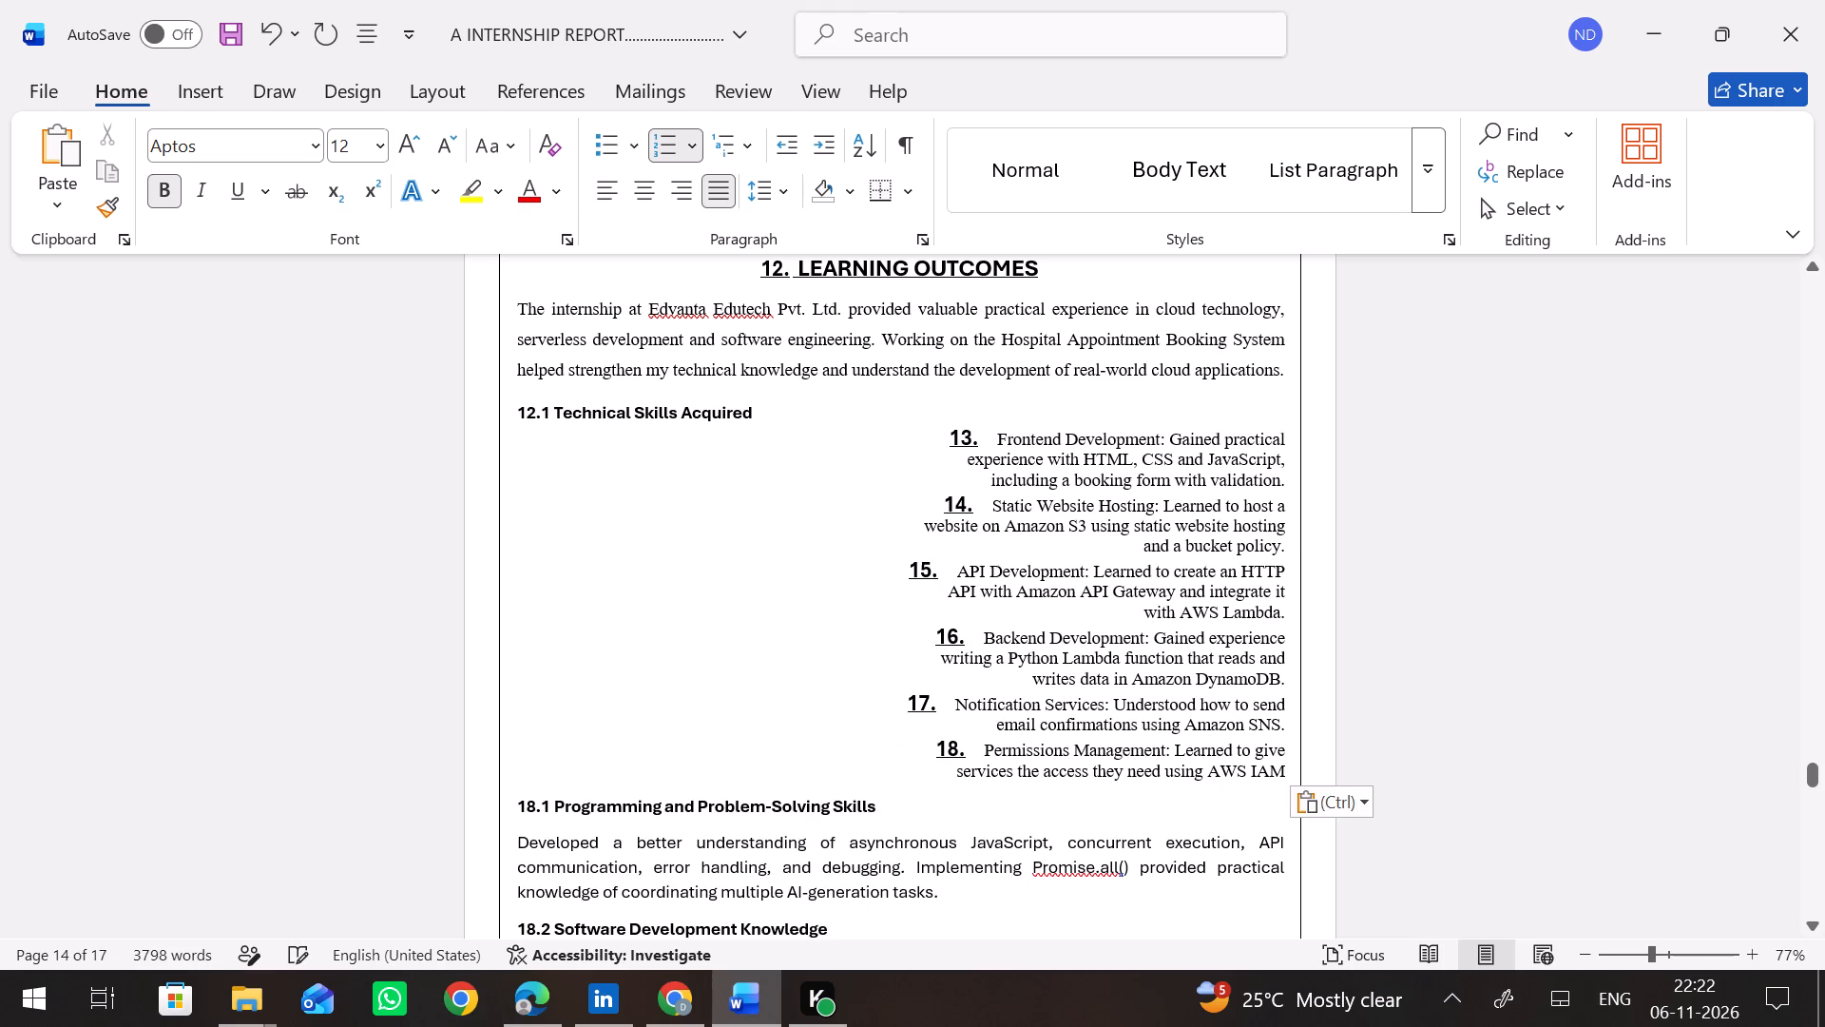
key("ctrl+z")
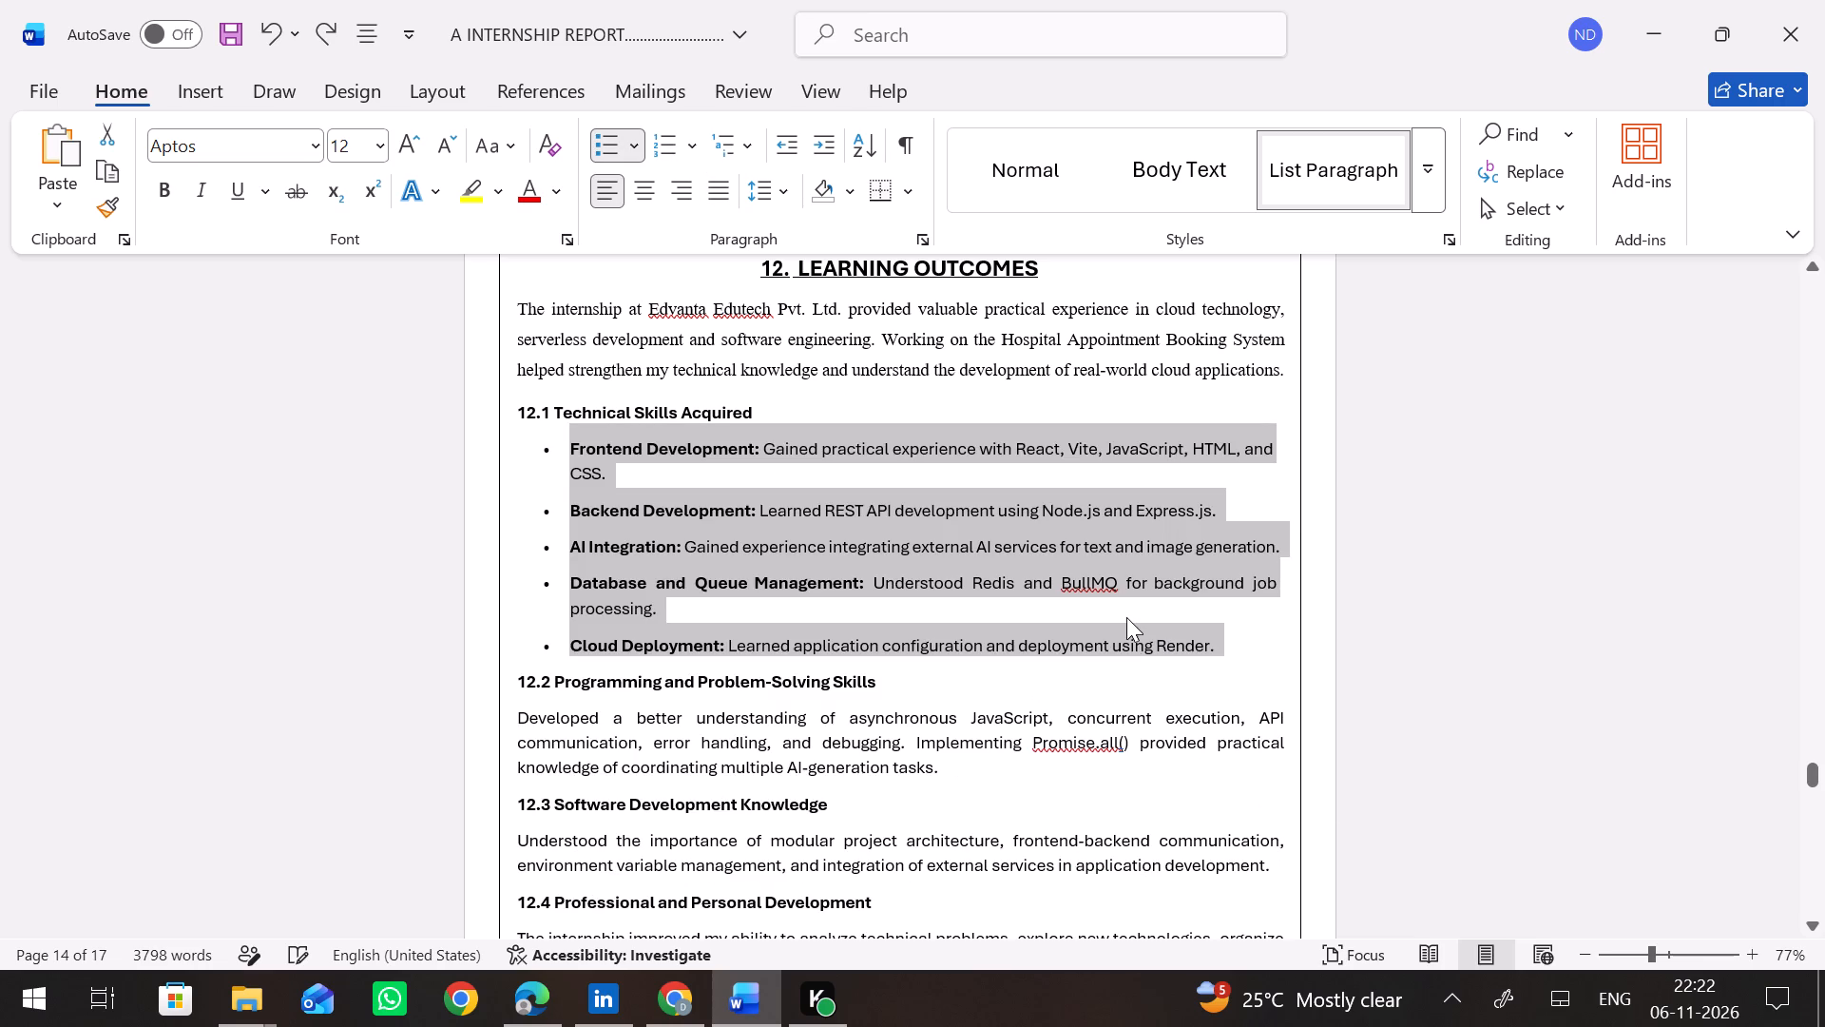
Delete the old Technical Skills bullets under the 12.1 heading.
key("BackSpace")
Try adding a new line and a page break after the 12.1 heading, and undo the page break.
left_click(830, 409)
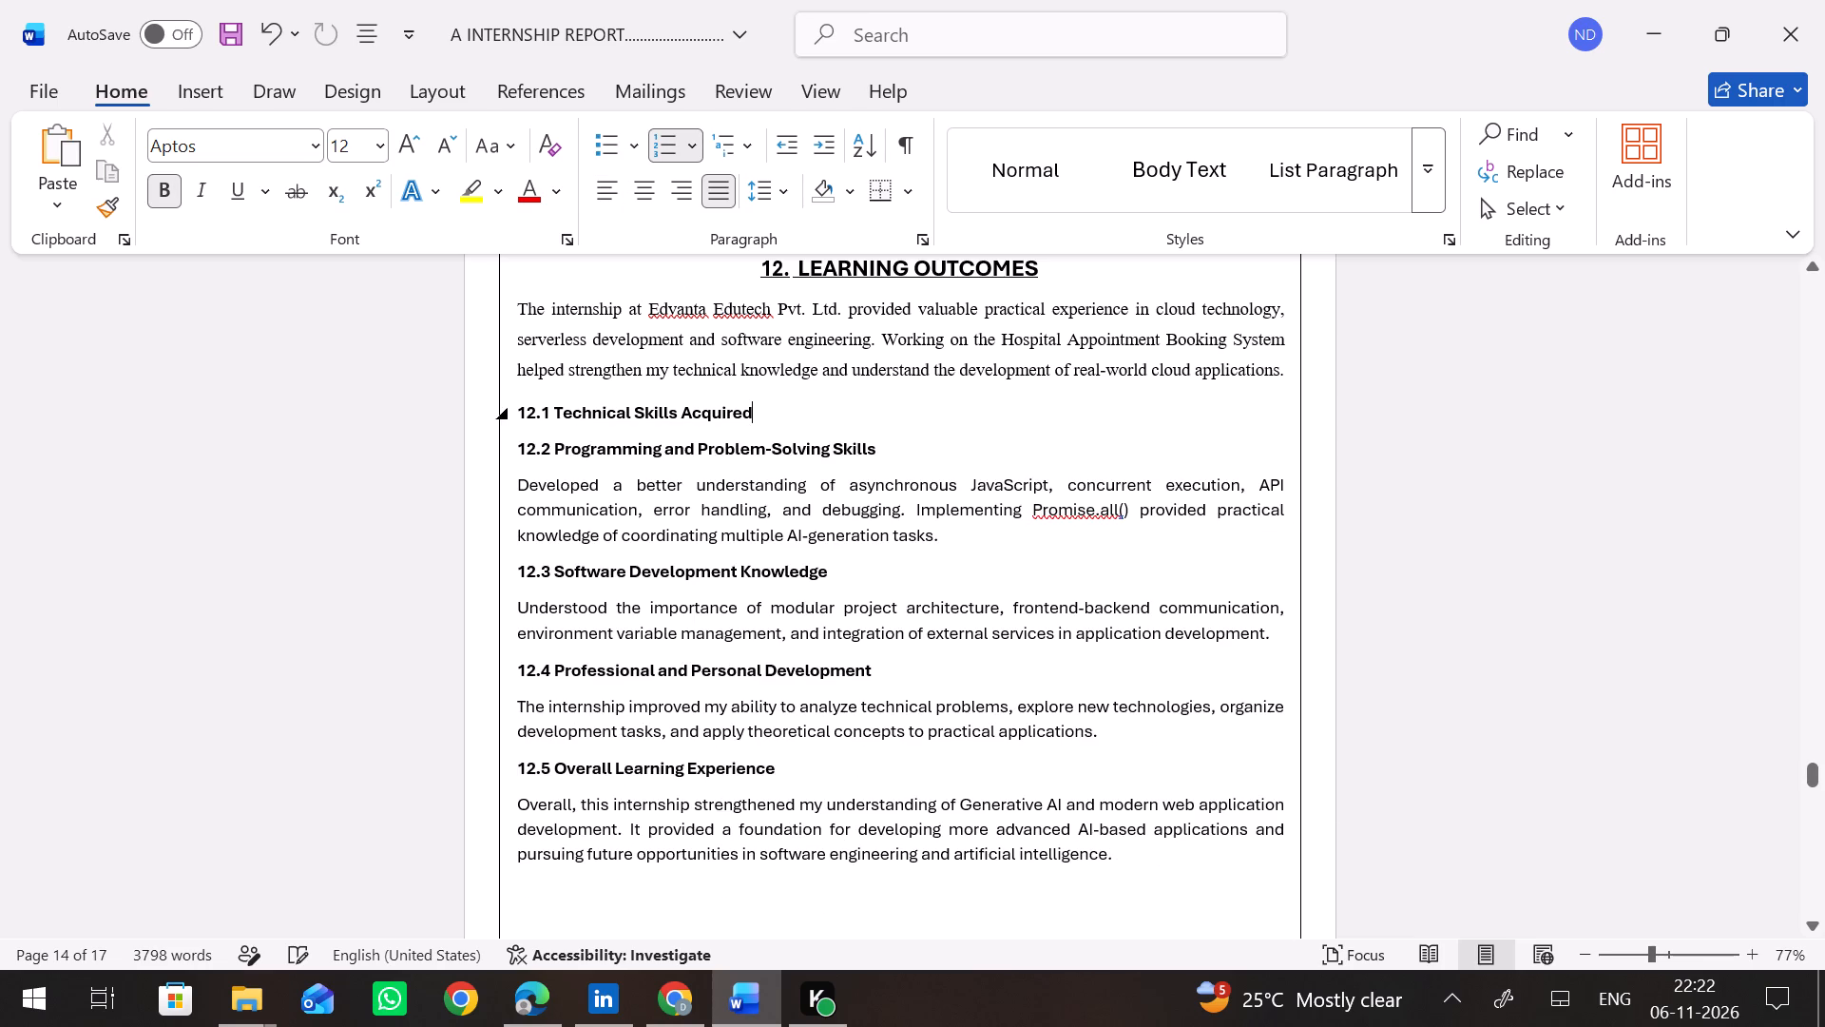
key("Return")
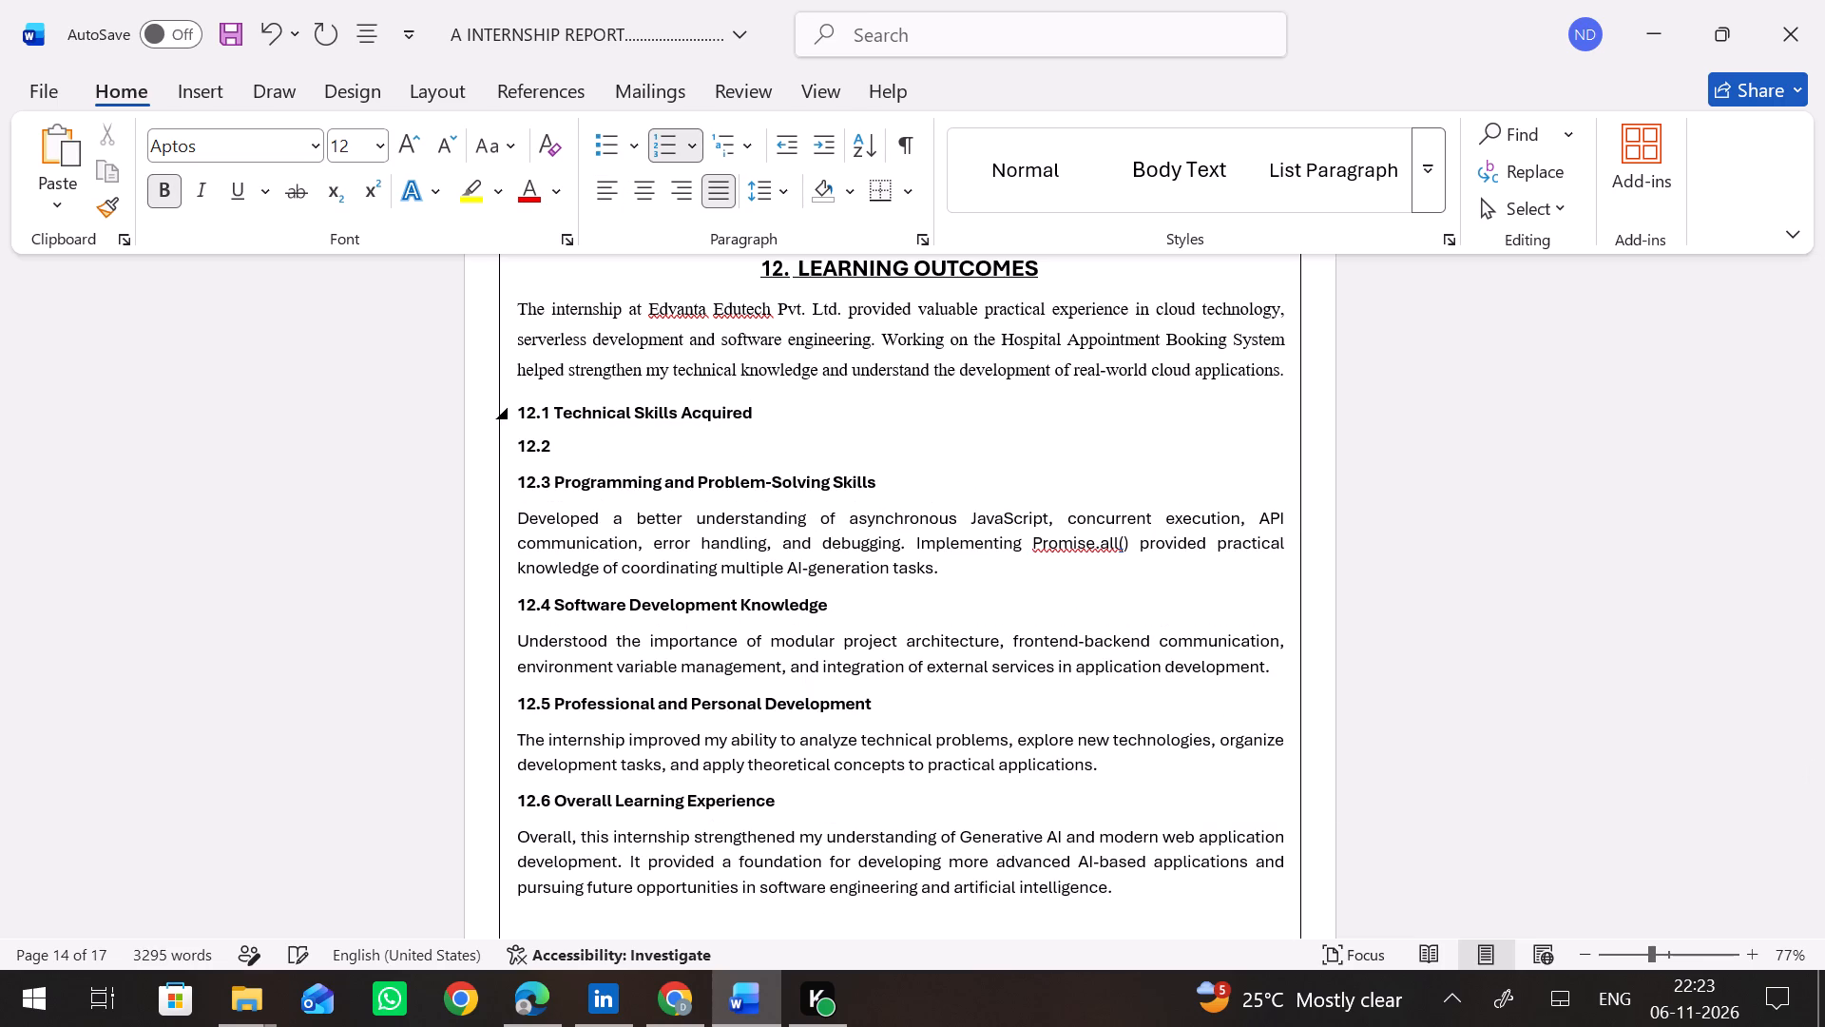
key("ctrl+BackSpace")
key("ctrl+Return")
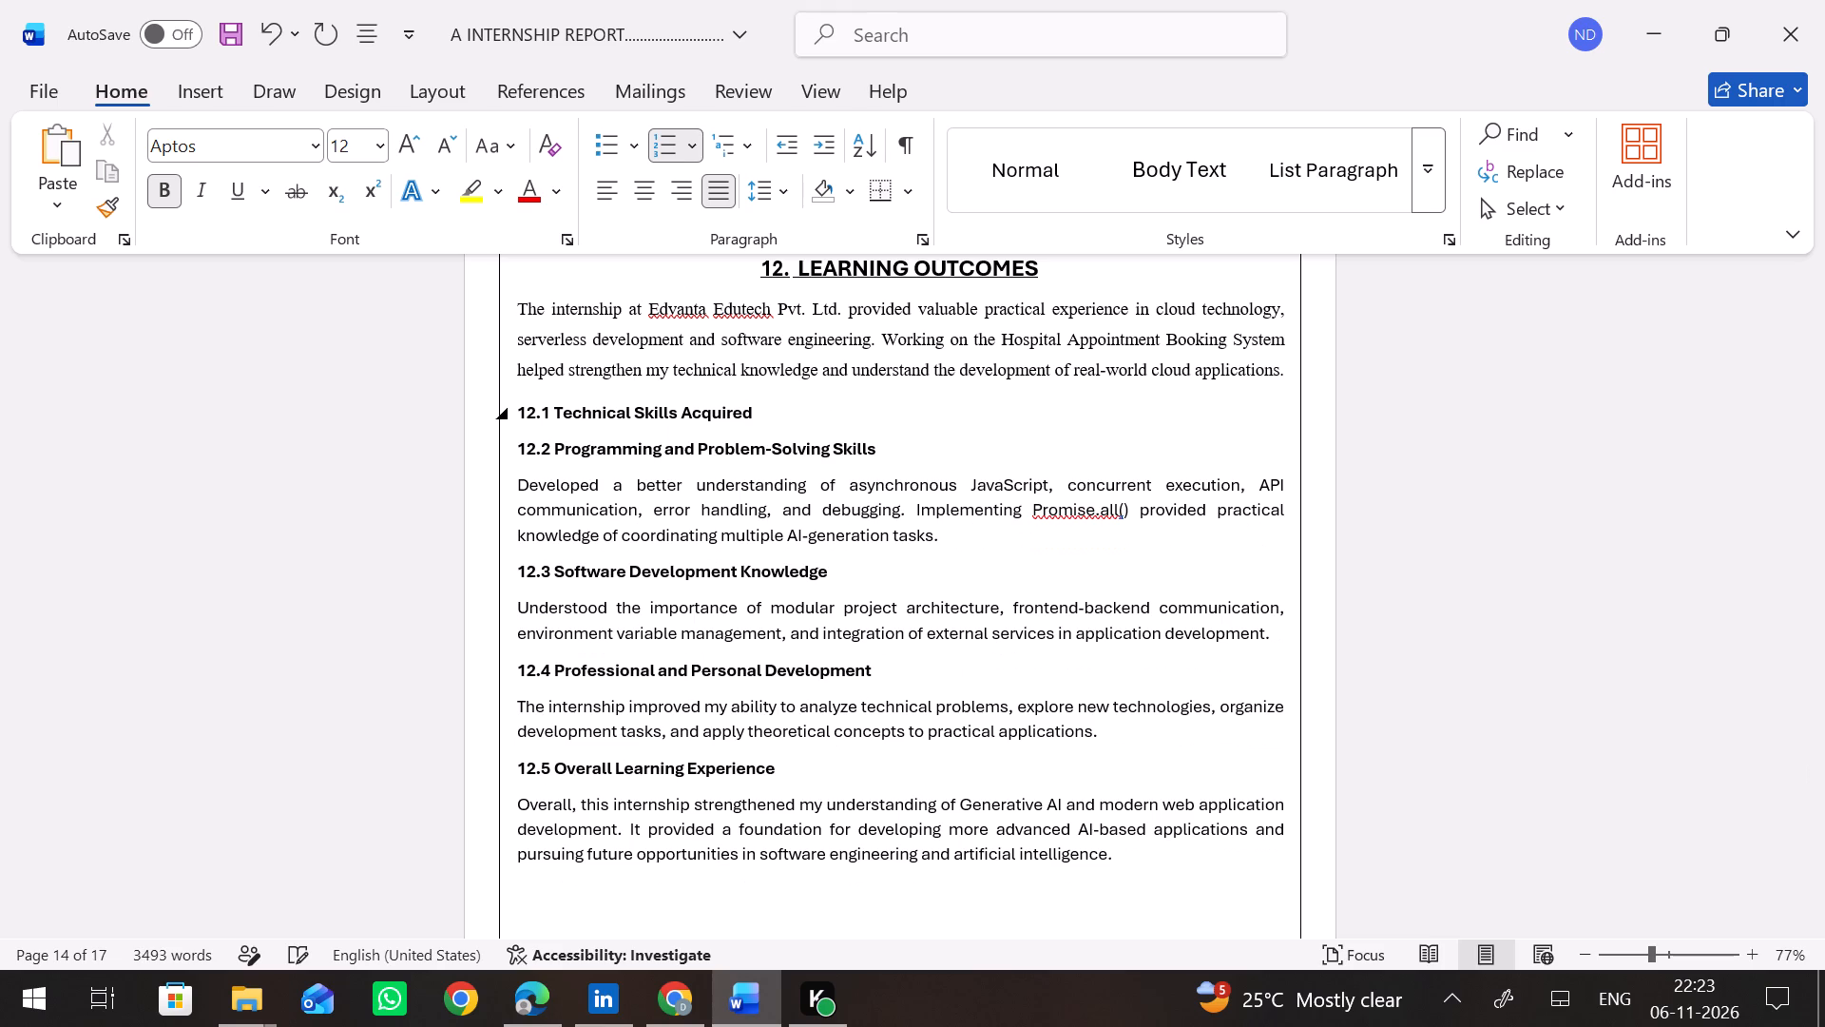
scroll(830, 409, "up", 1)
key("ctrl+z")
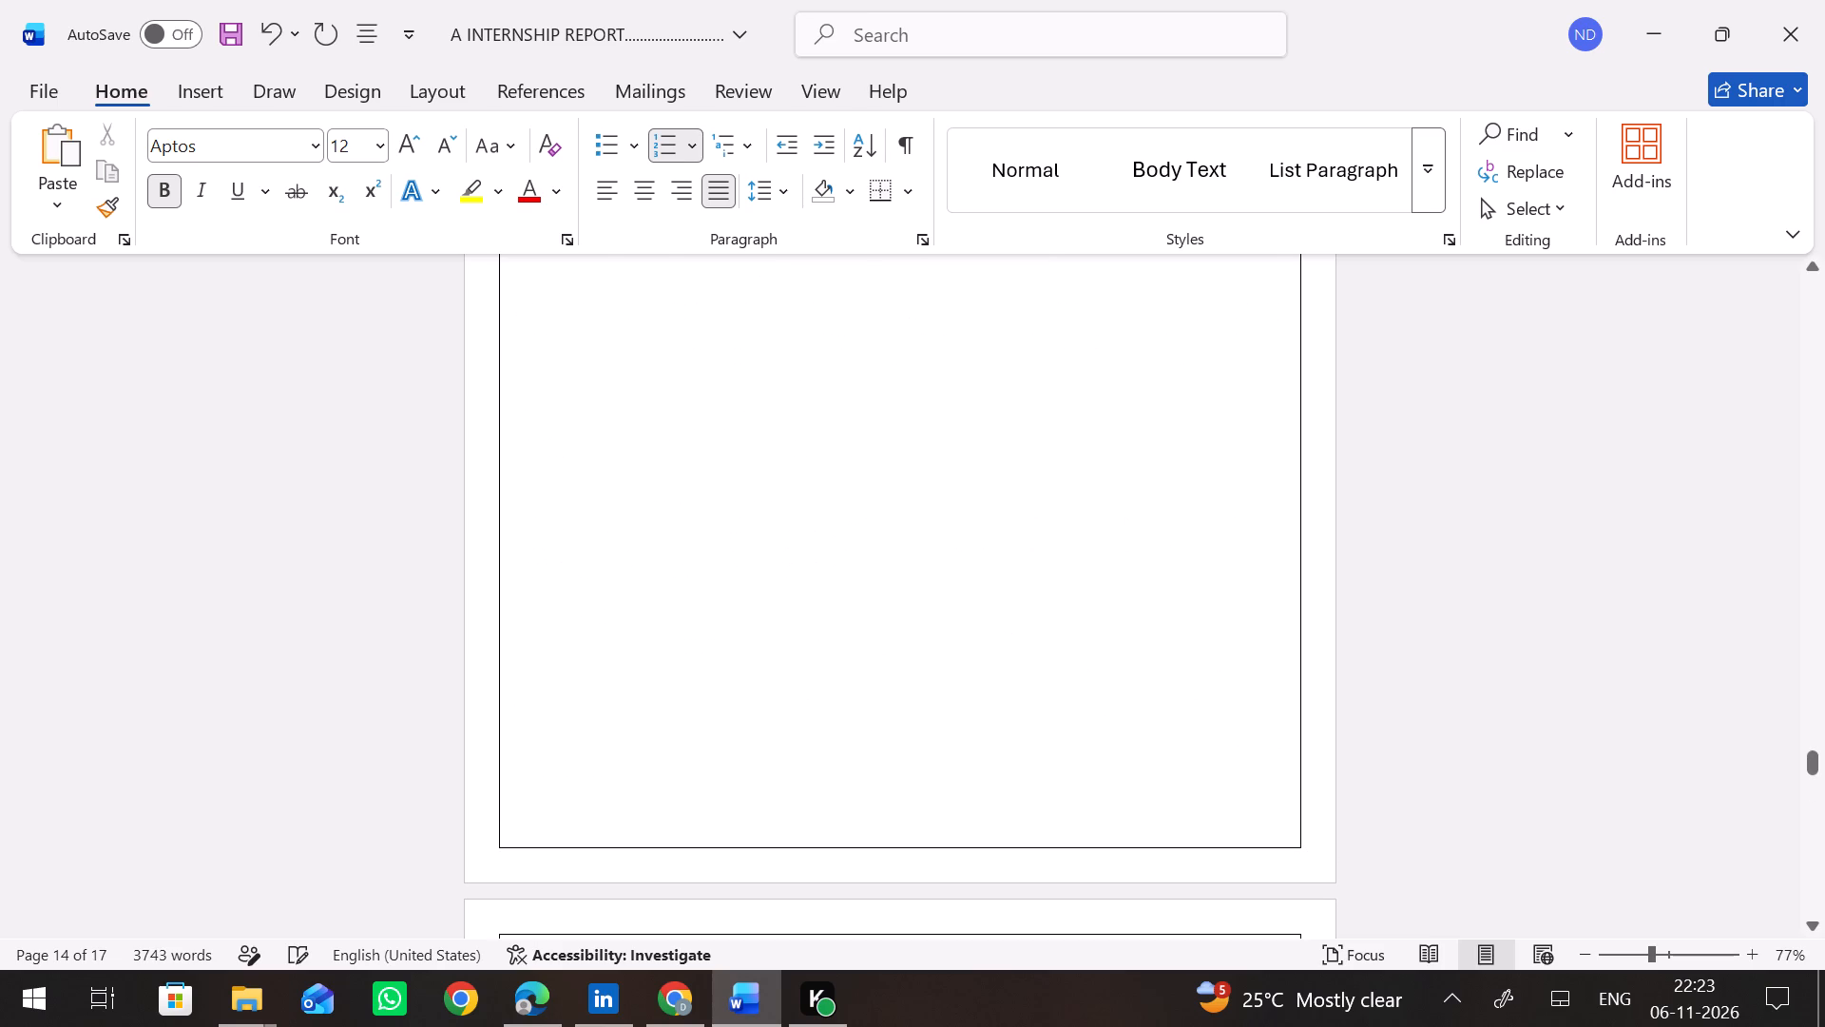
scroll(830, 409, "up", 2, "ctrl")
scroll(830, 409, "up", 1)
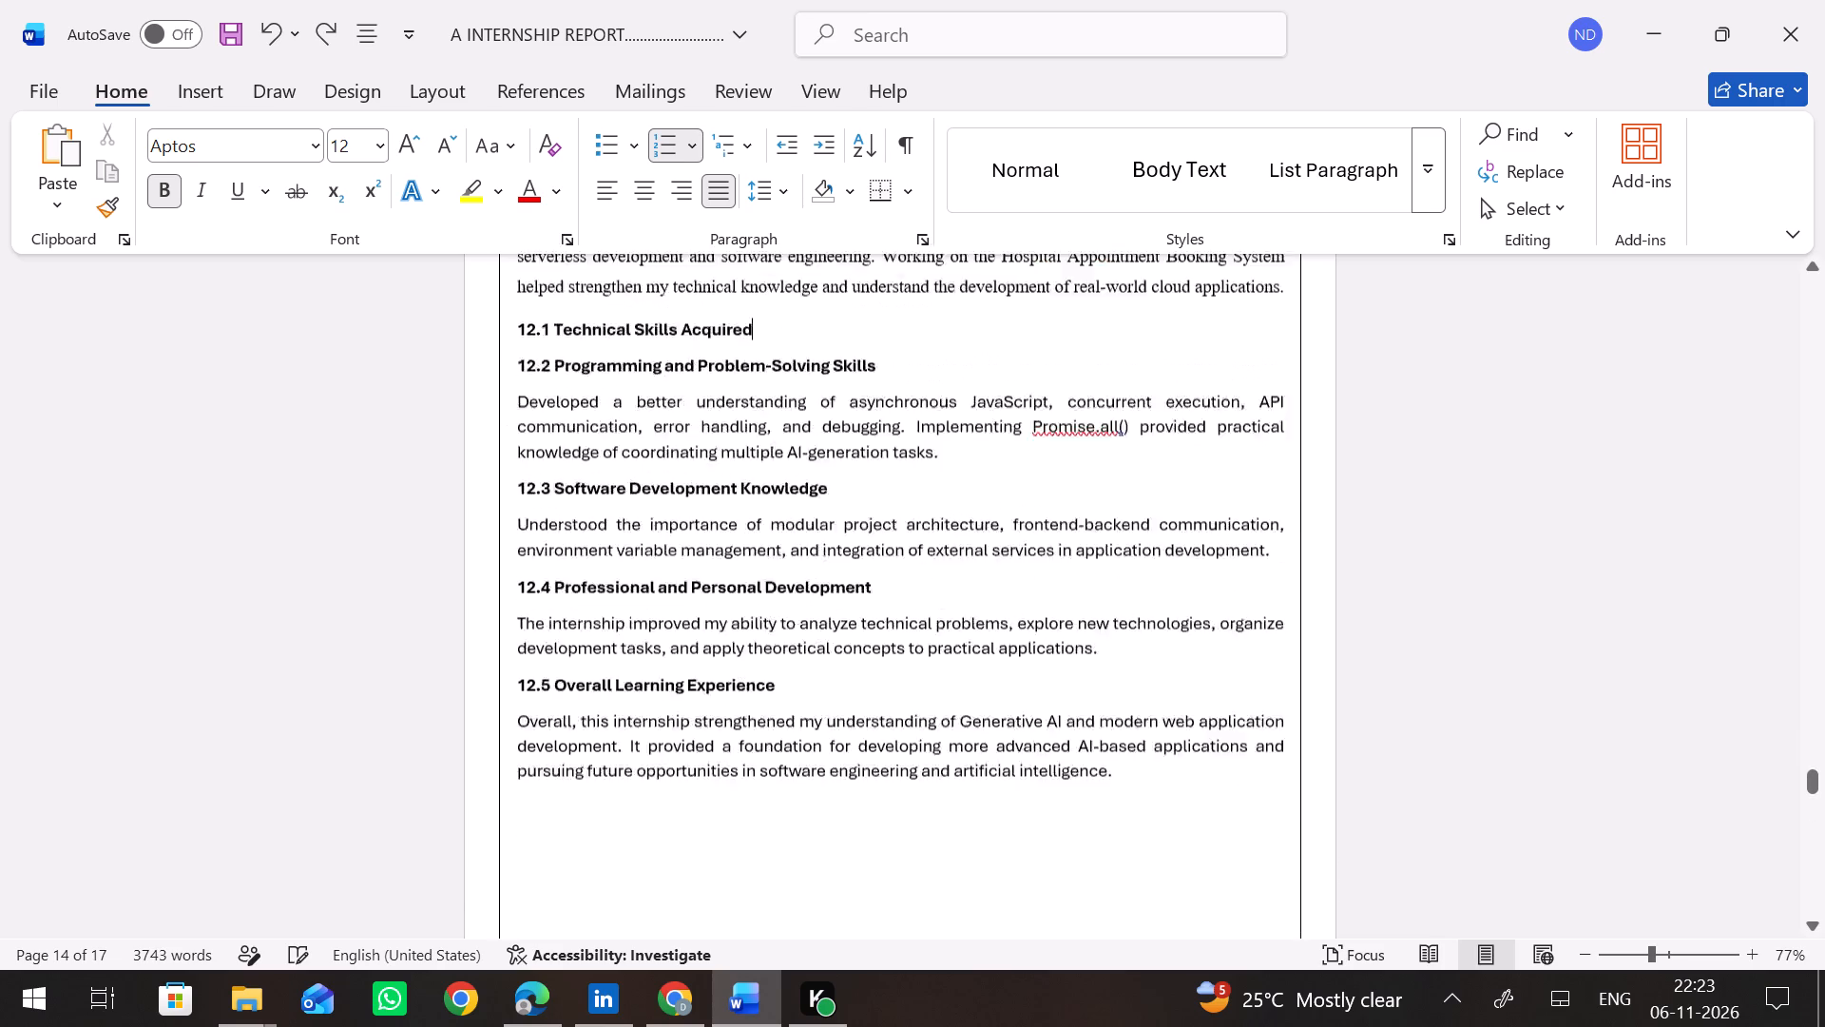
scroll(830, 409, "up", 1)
Add an empty unnumbered line below the 12.1 Technical Skills Acquired heading.
key("Return")
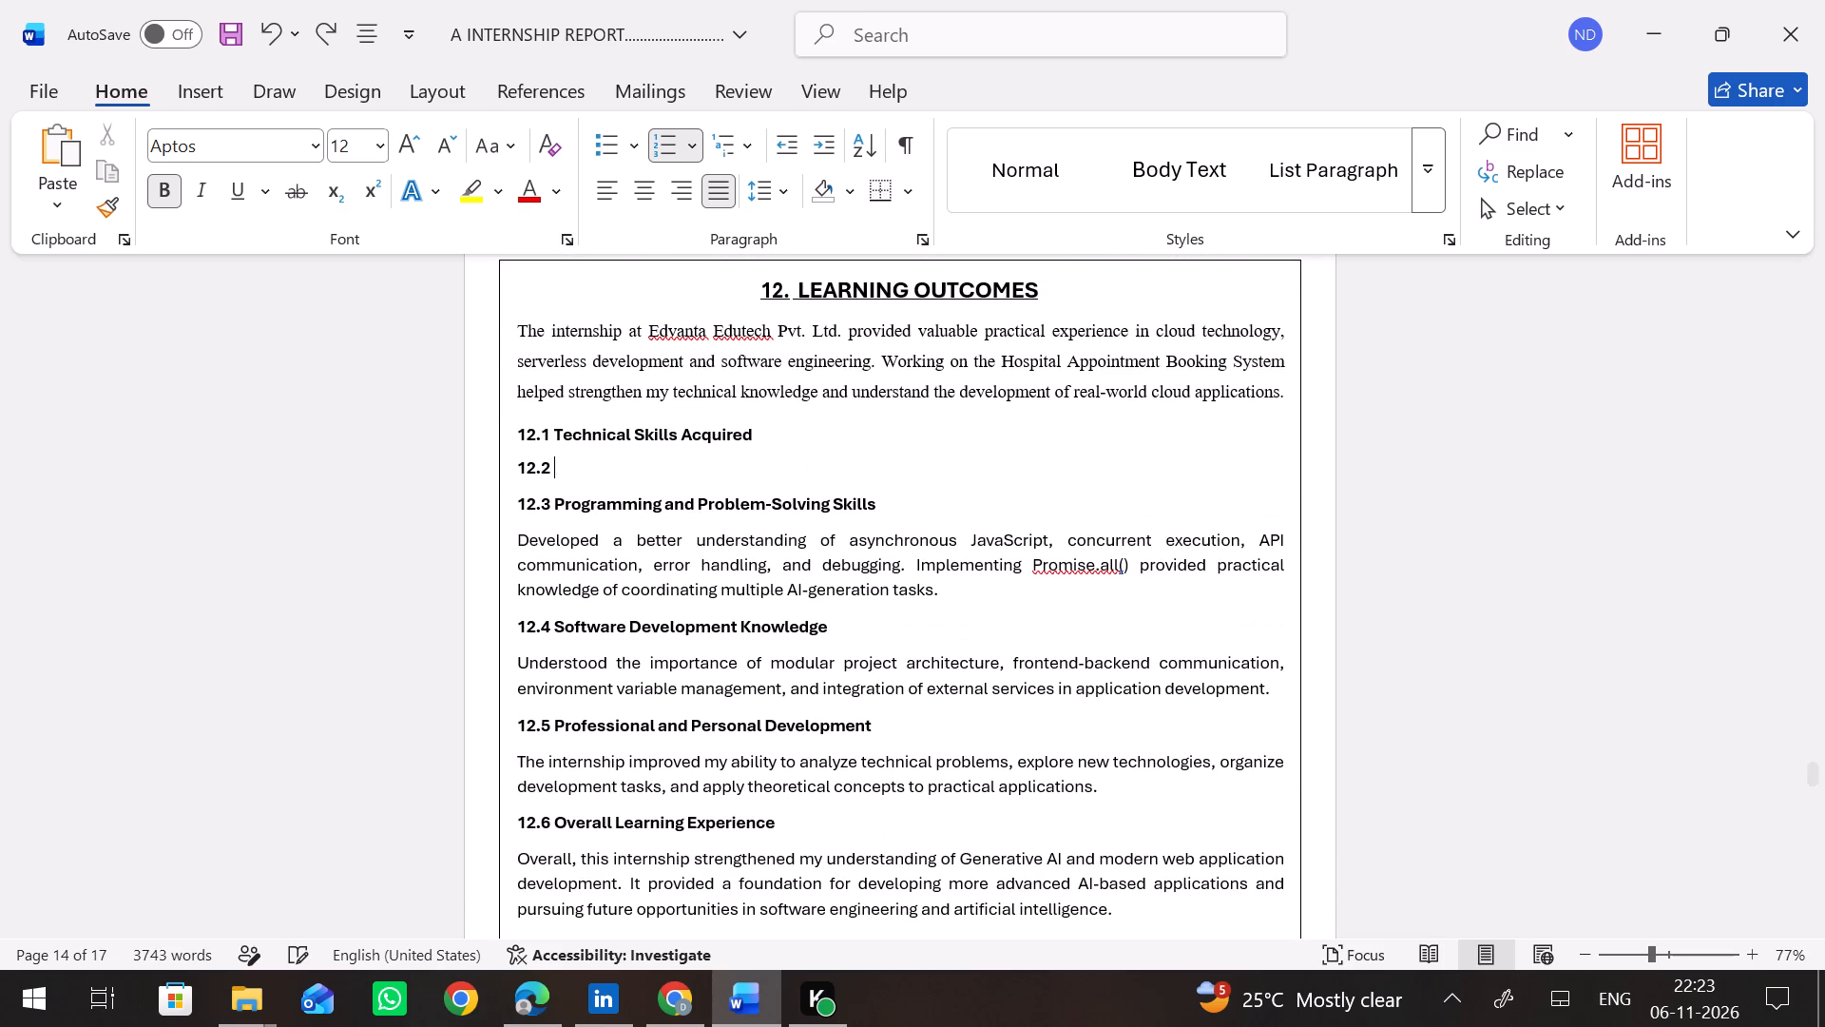
key("BackSpace")
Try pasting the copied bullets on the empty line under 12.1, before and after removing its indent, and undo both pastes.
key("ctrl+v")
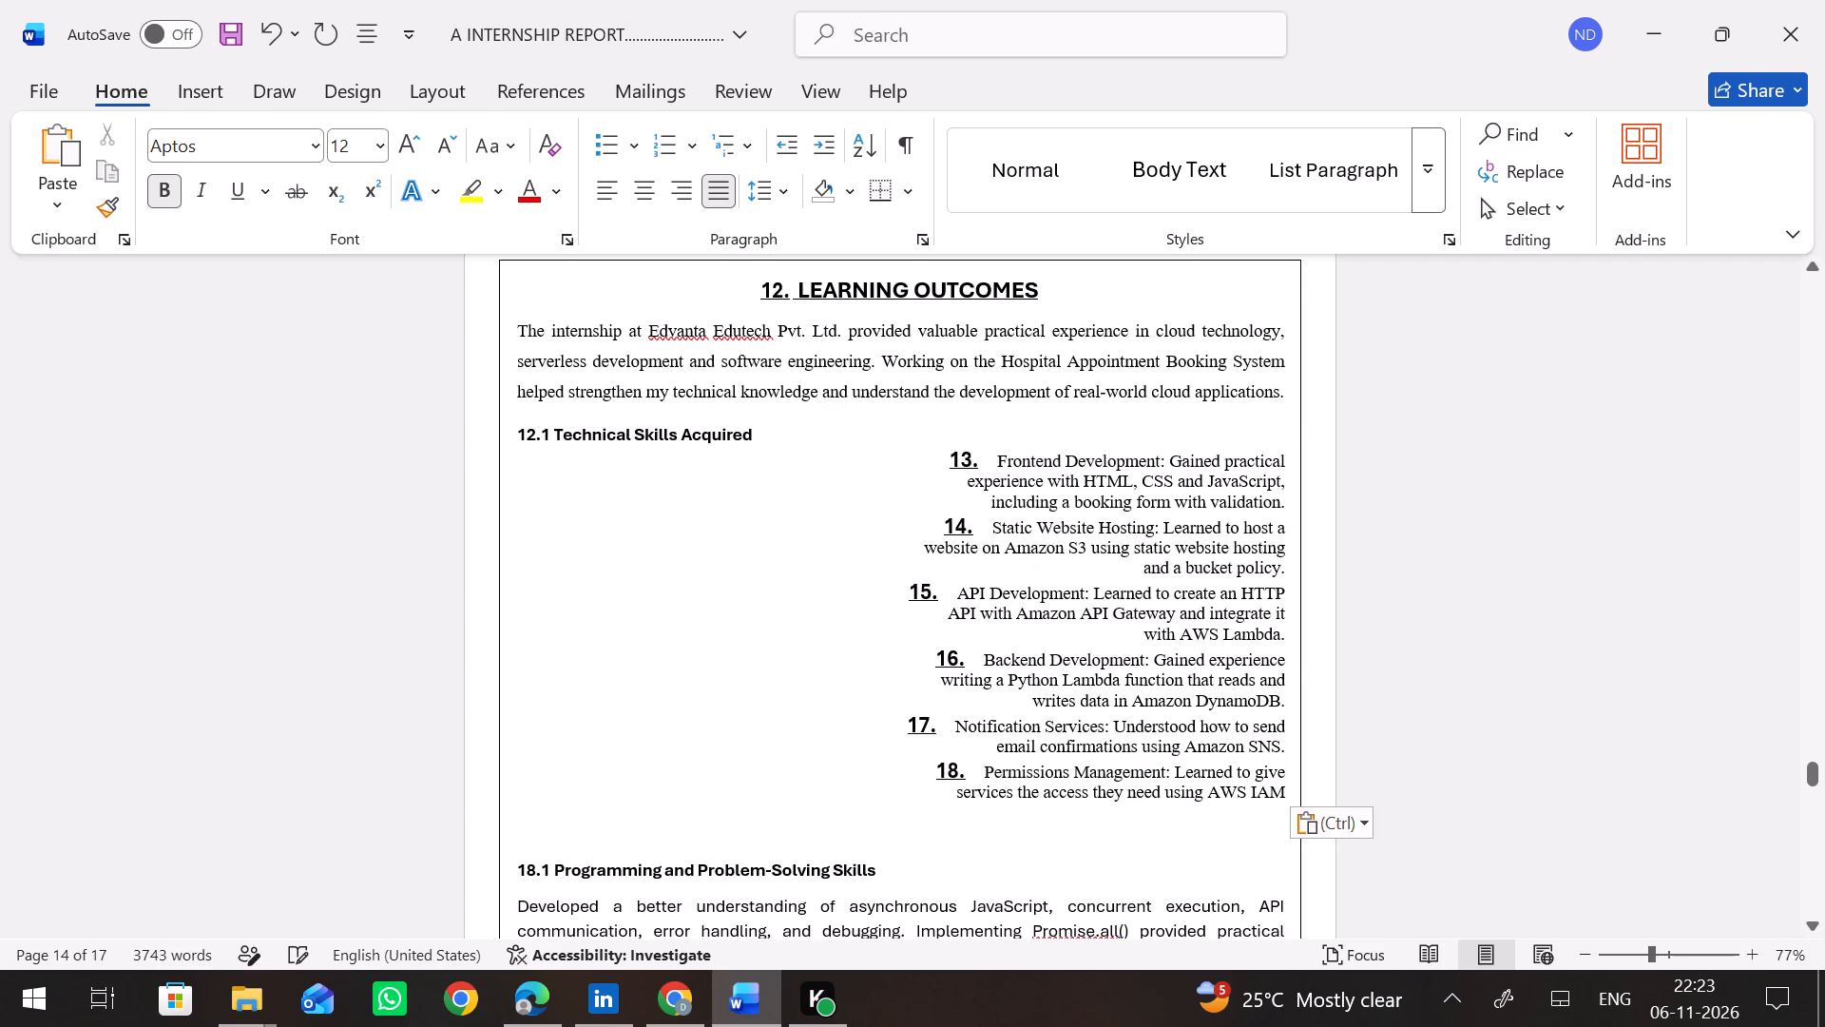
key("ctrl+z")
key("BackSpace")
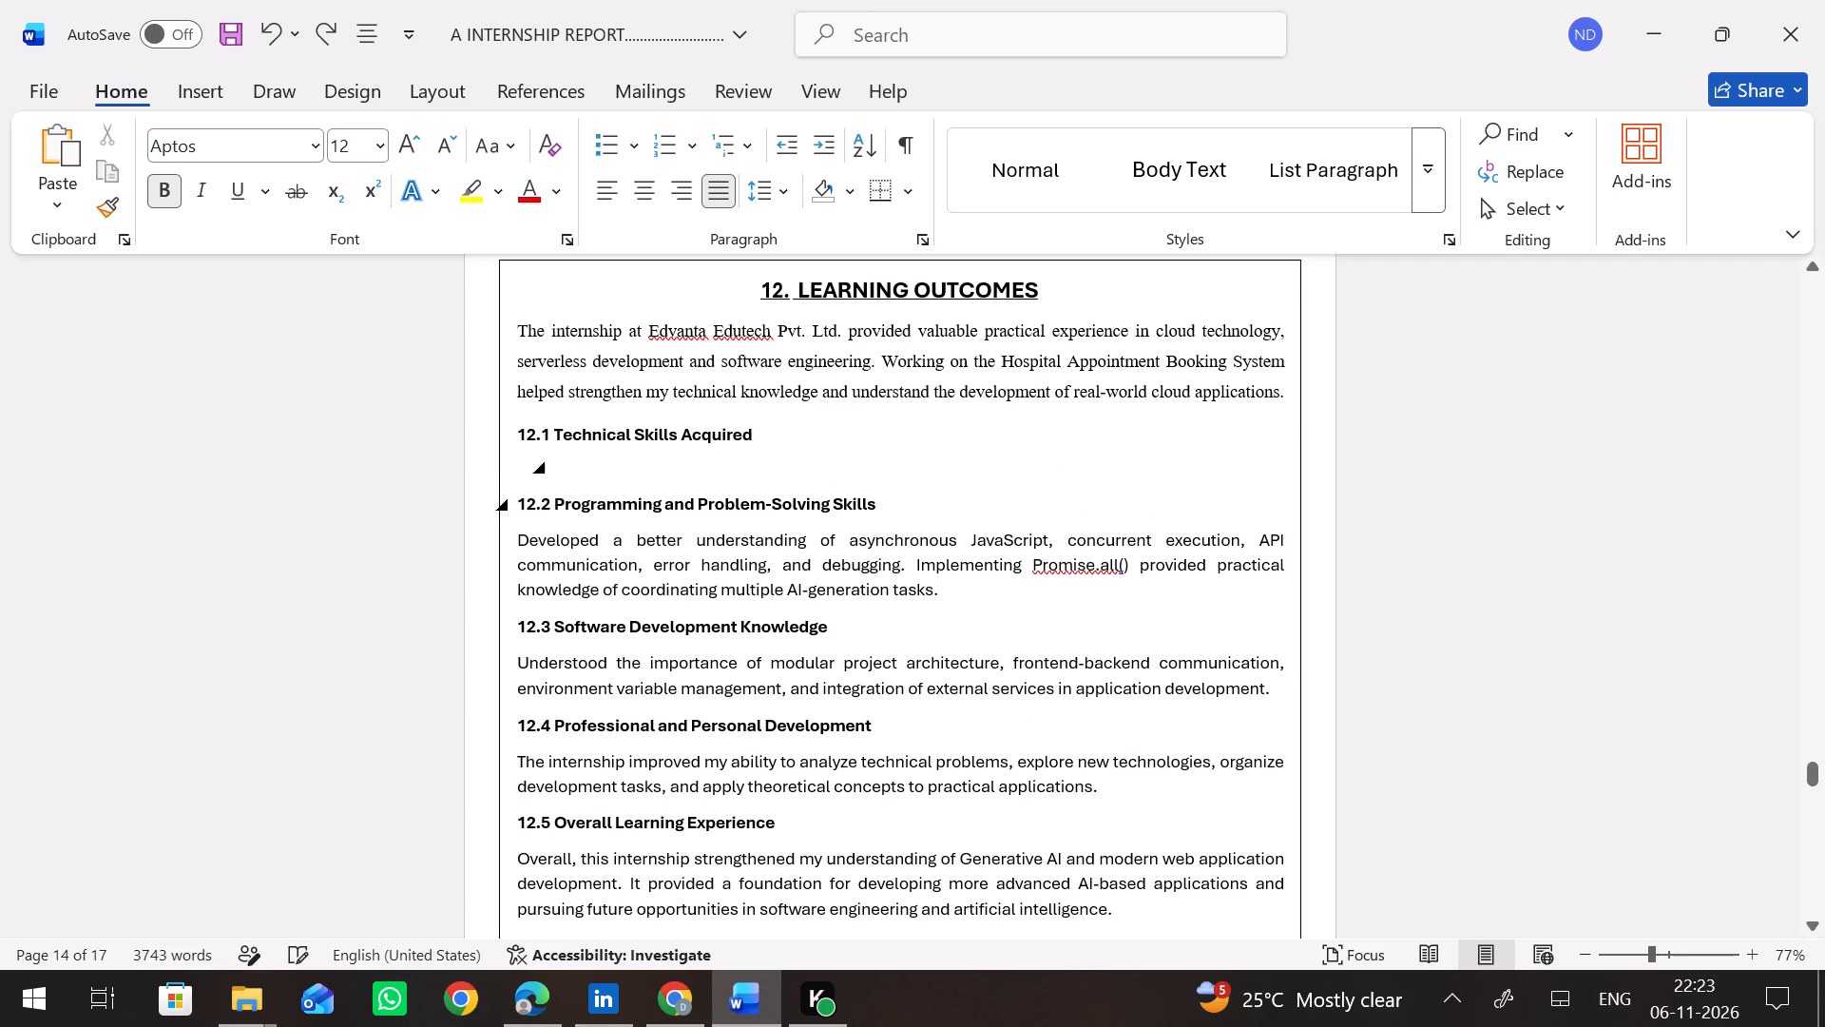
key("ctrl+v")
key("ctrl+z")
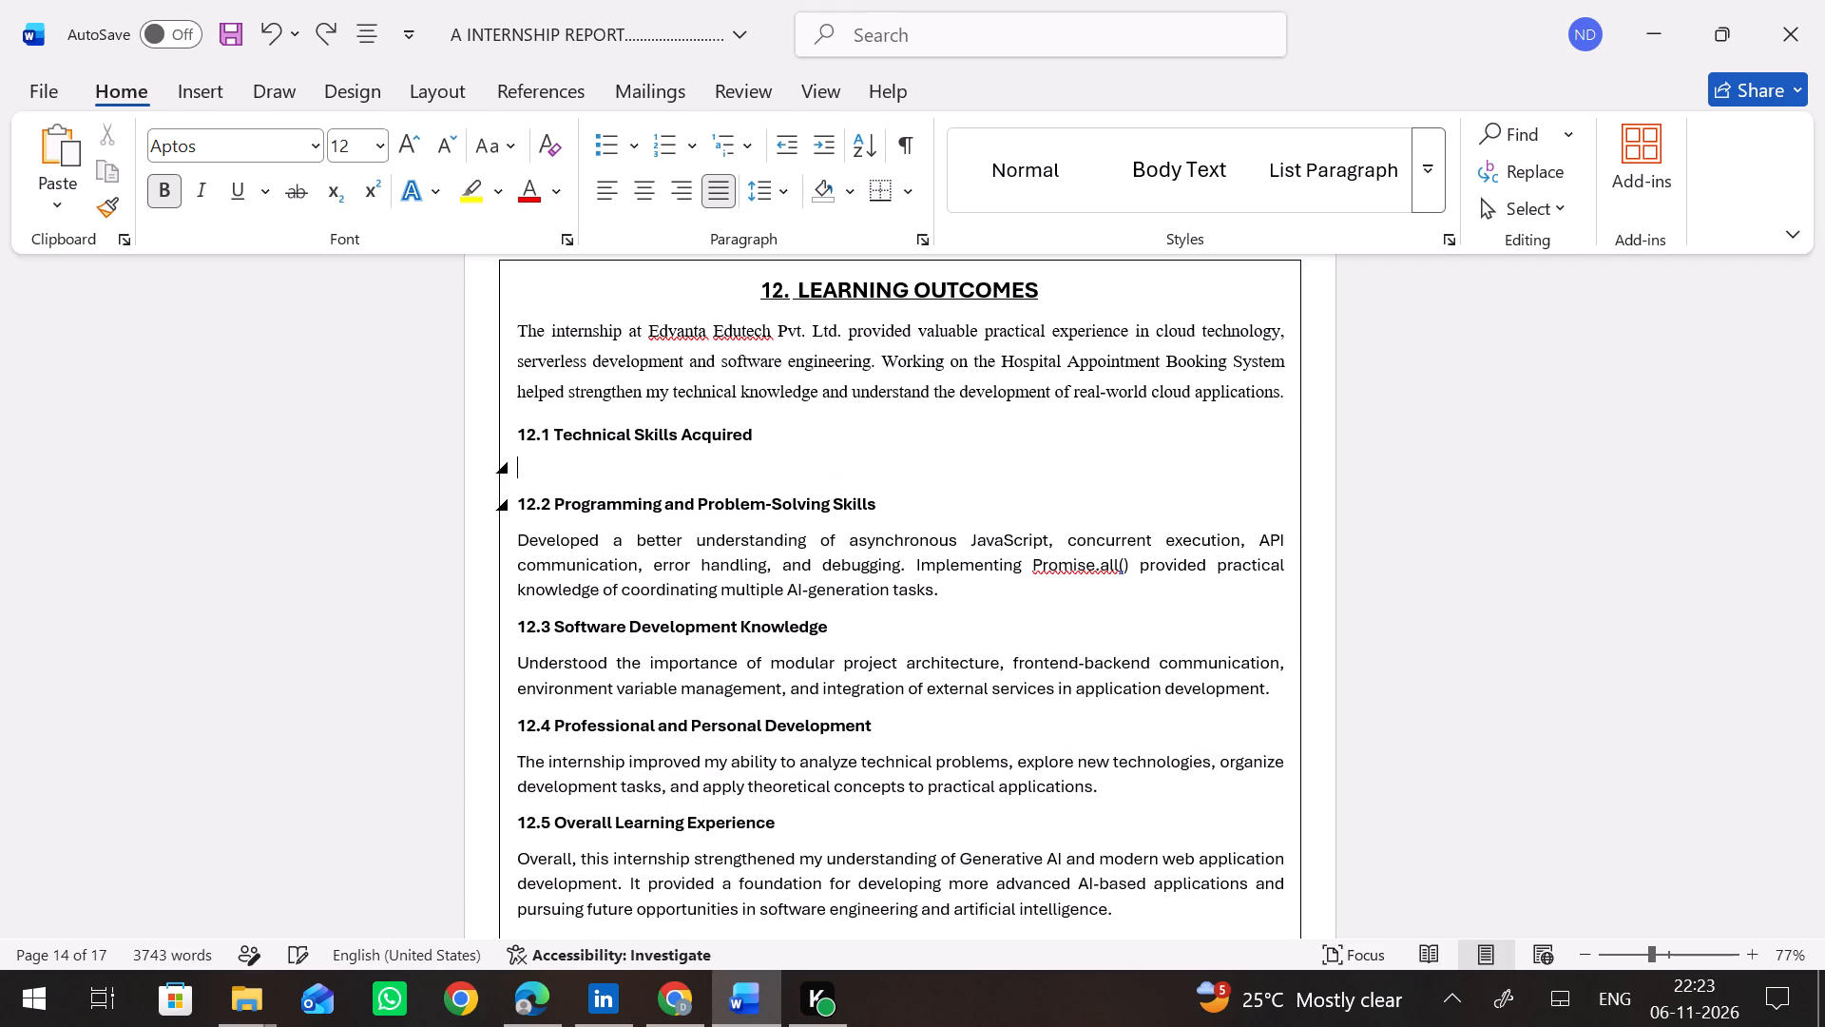
Paste the copied technical skills text after the 12.1 Technical Skills Acquired heading, starting it on its own line.
key("ctrl+z")
left_click(796, 439)
key("ctrl+v")
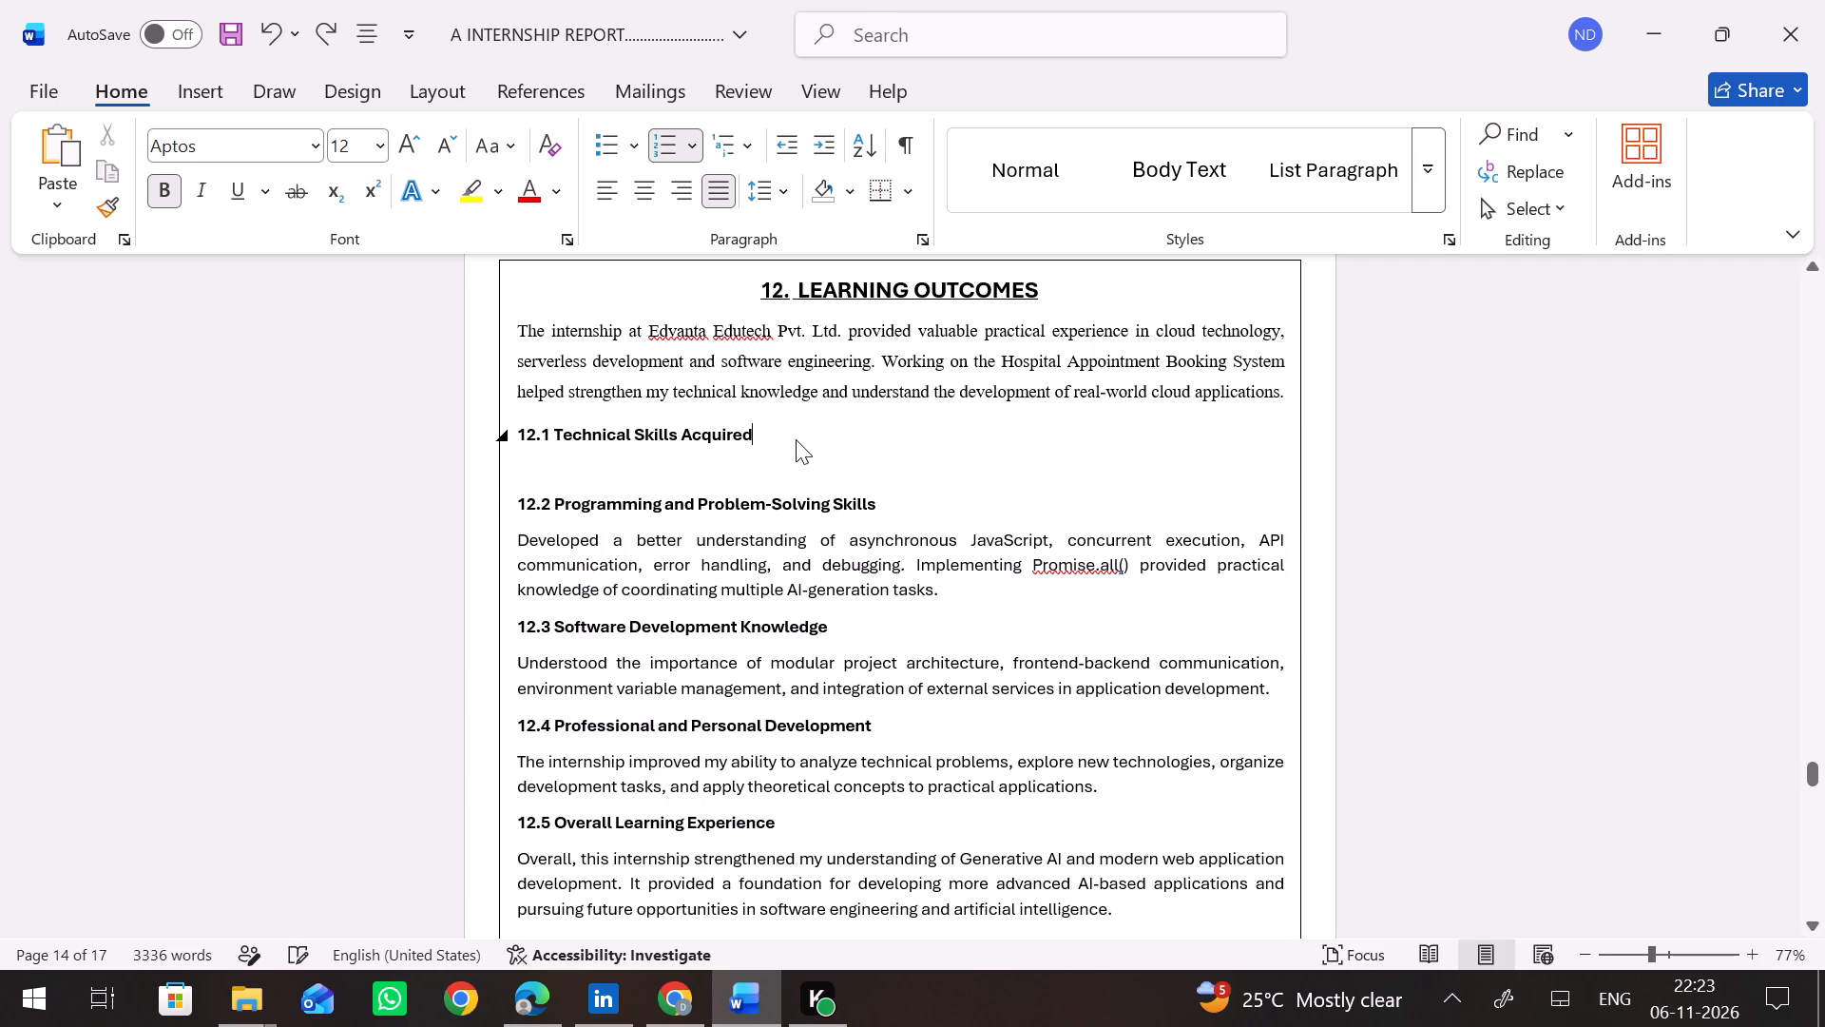
left_click(767, 434)
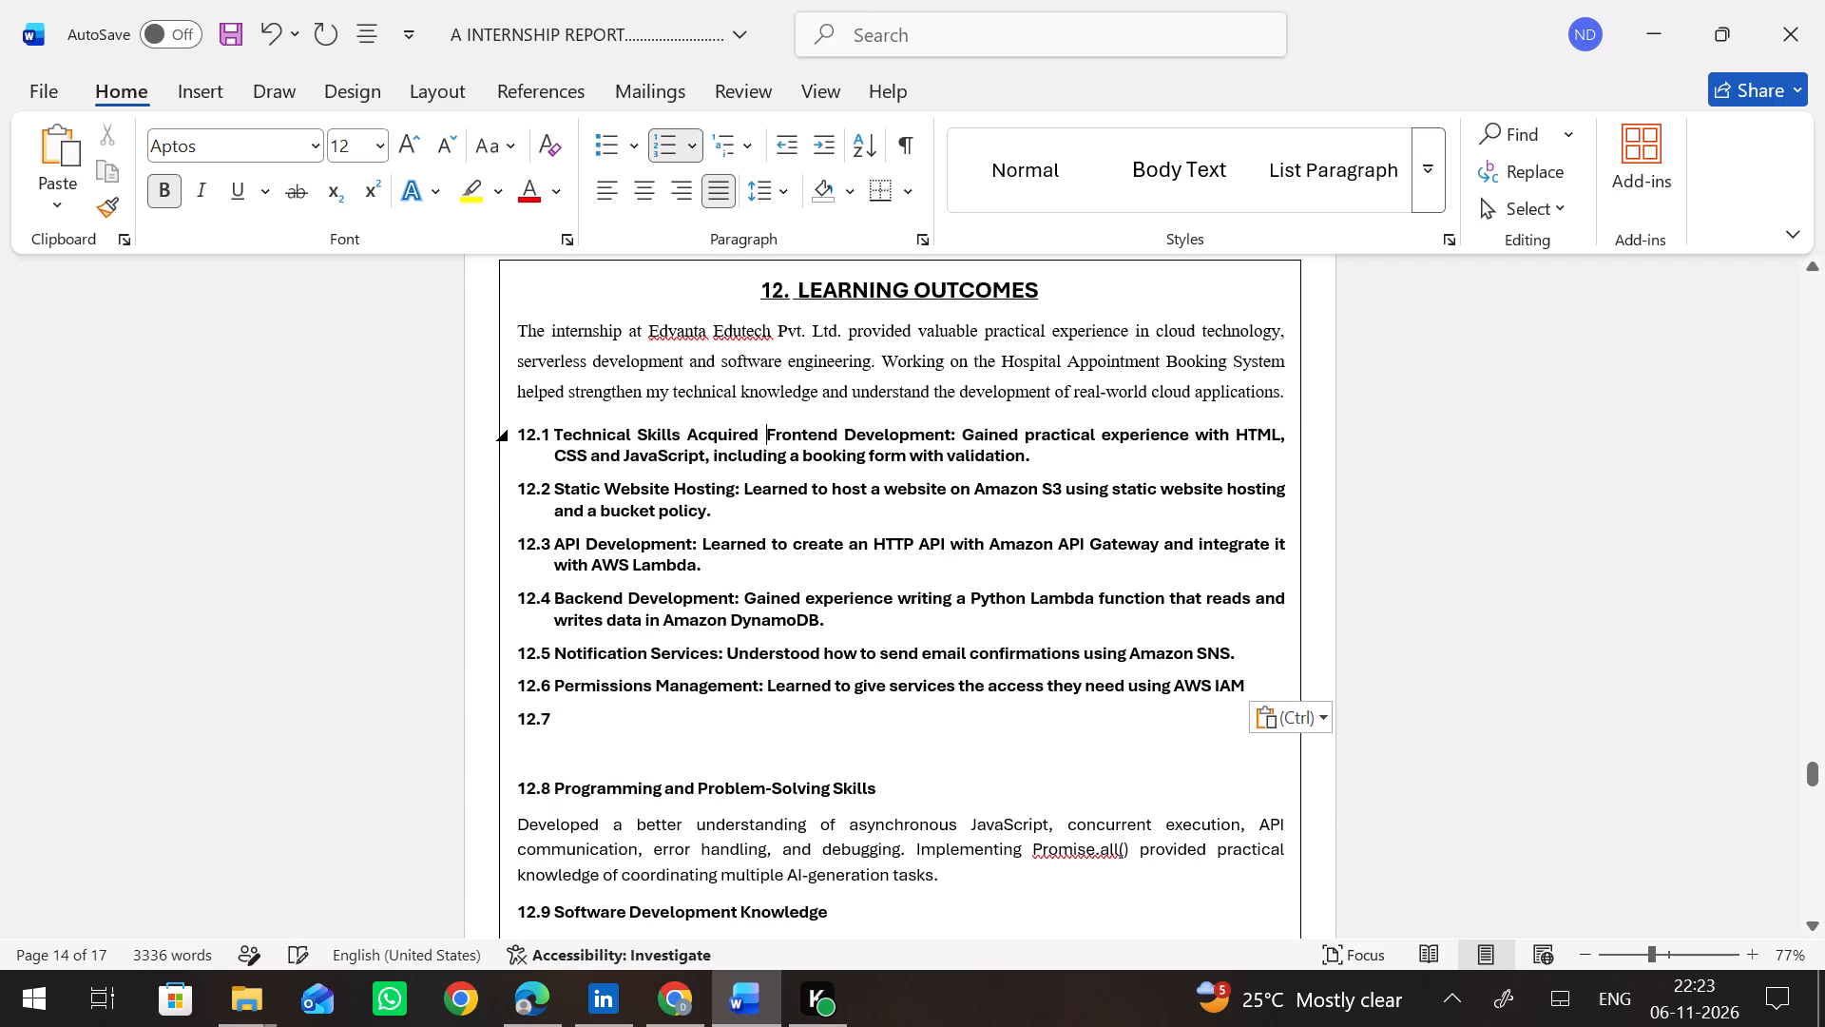
key("Return")
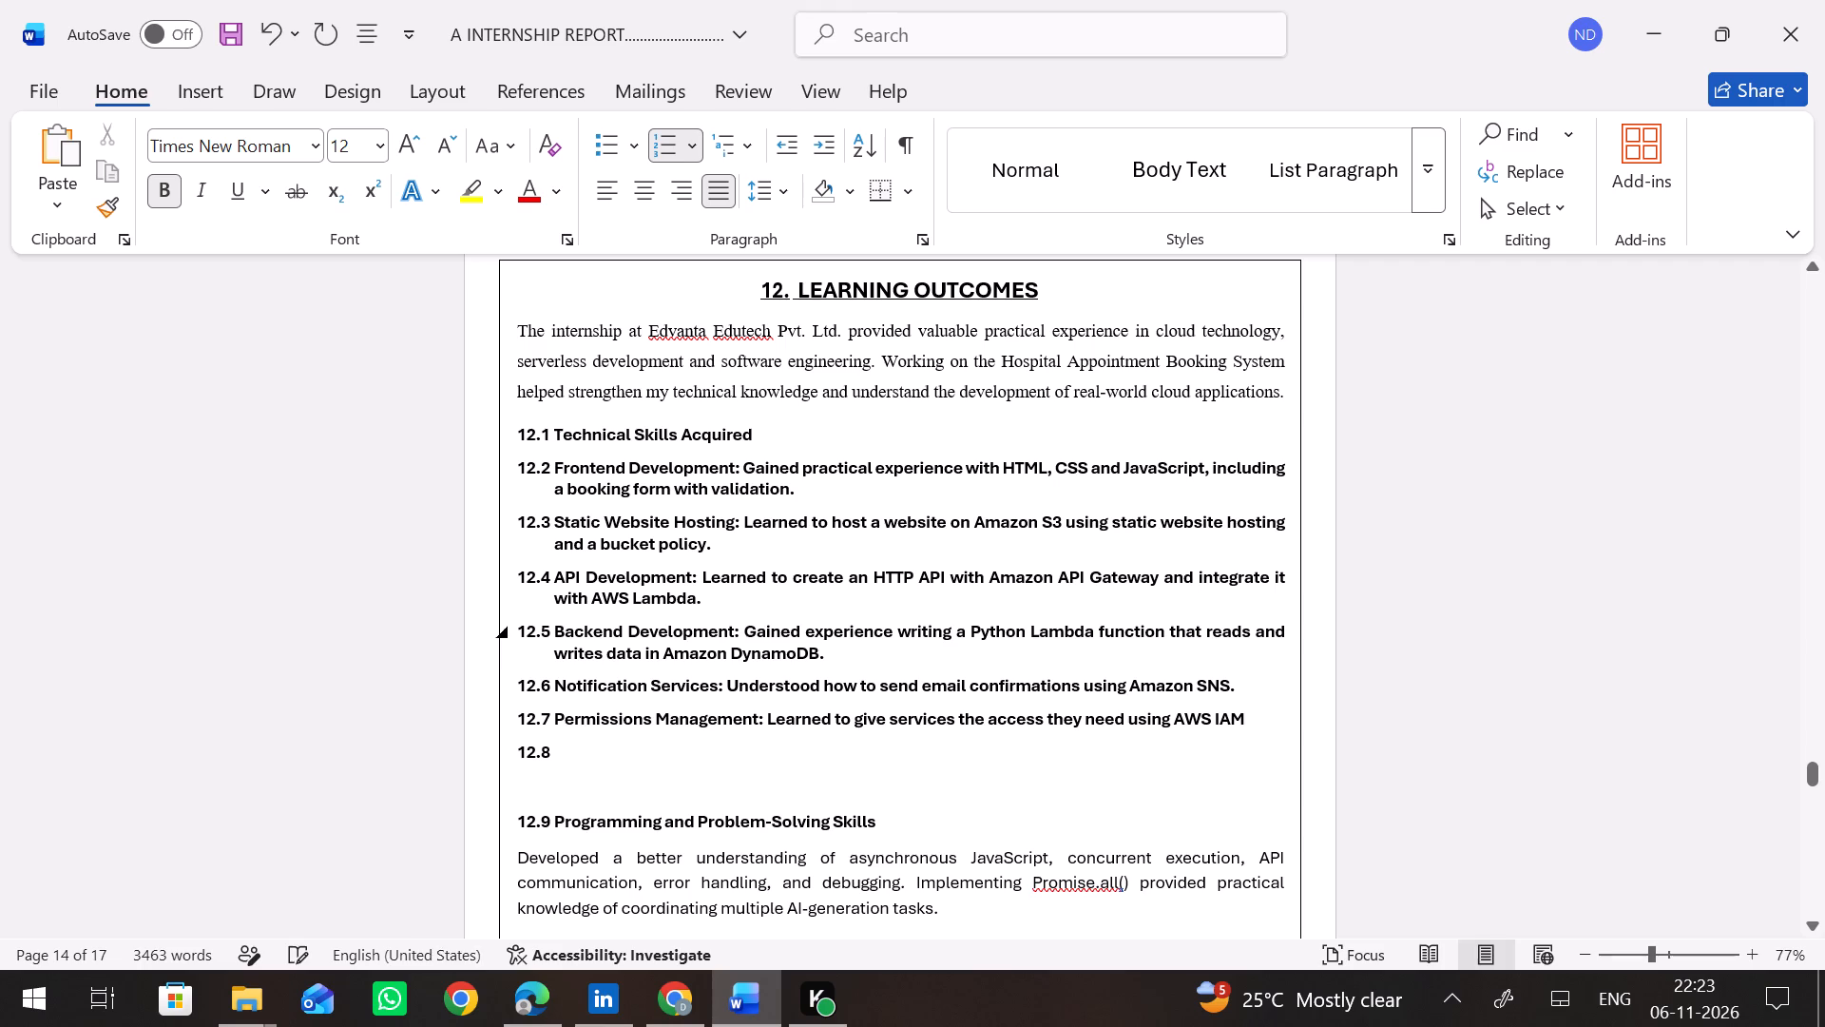
Remove the heading numbering from the six pasted skills lines, Frontend Development through Permissions Management, and from the empty line below them.
double_click(537, 474)
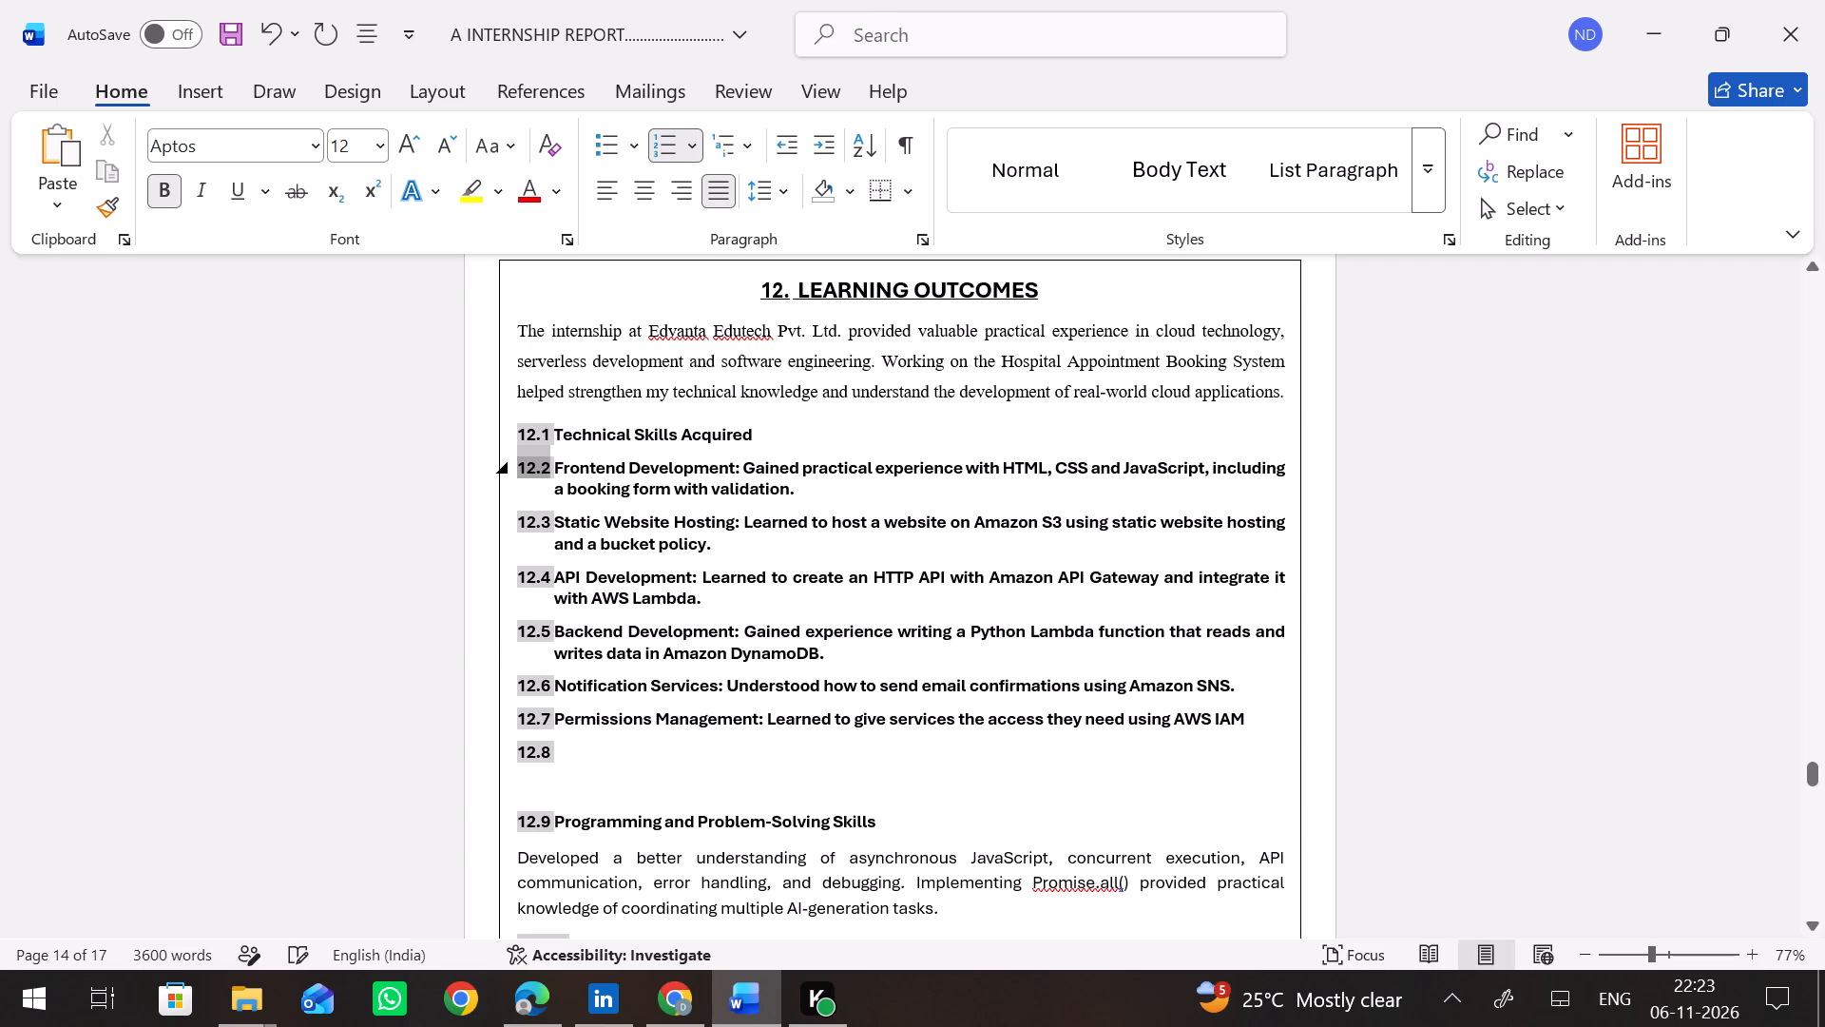
key("BackSpace")
double_click(535, 530)
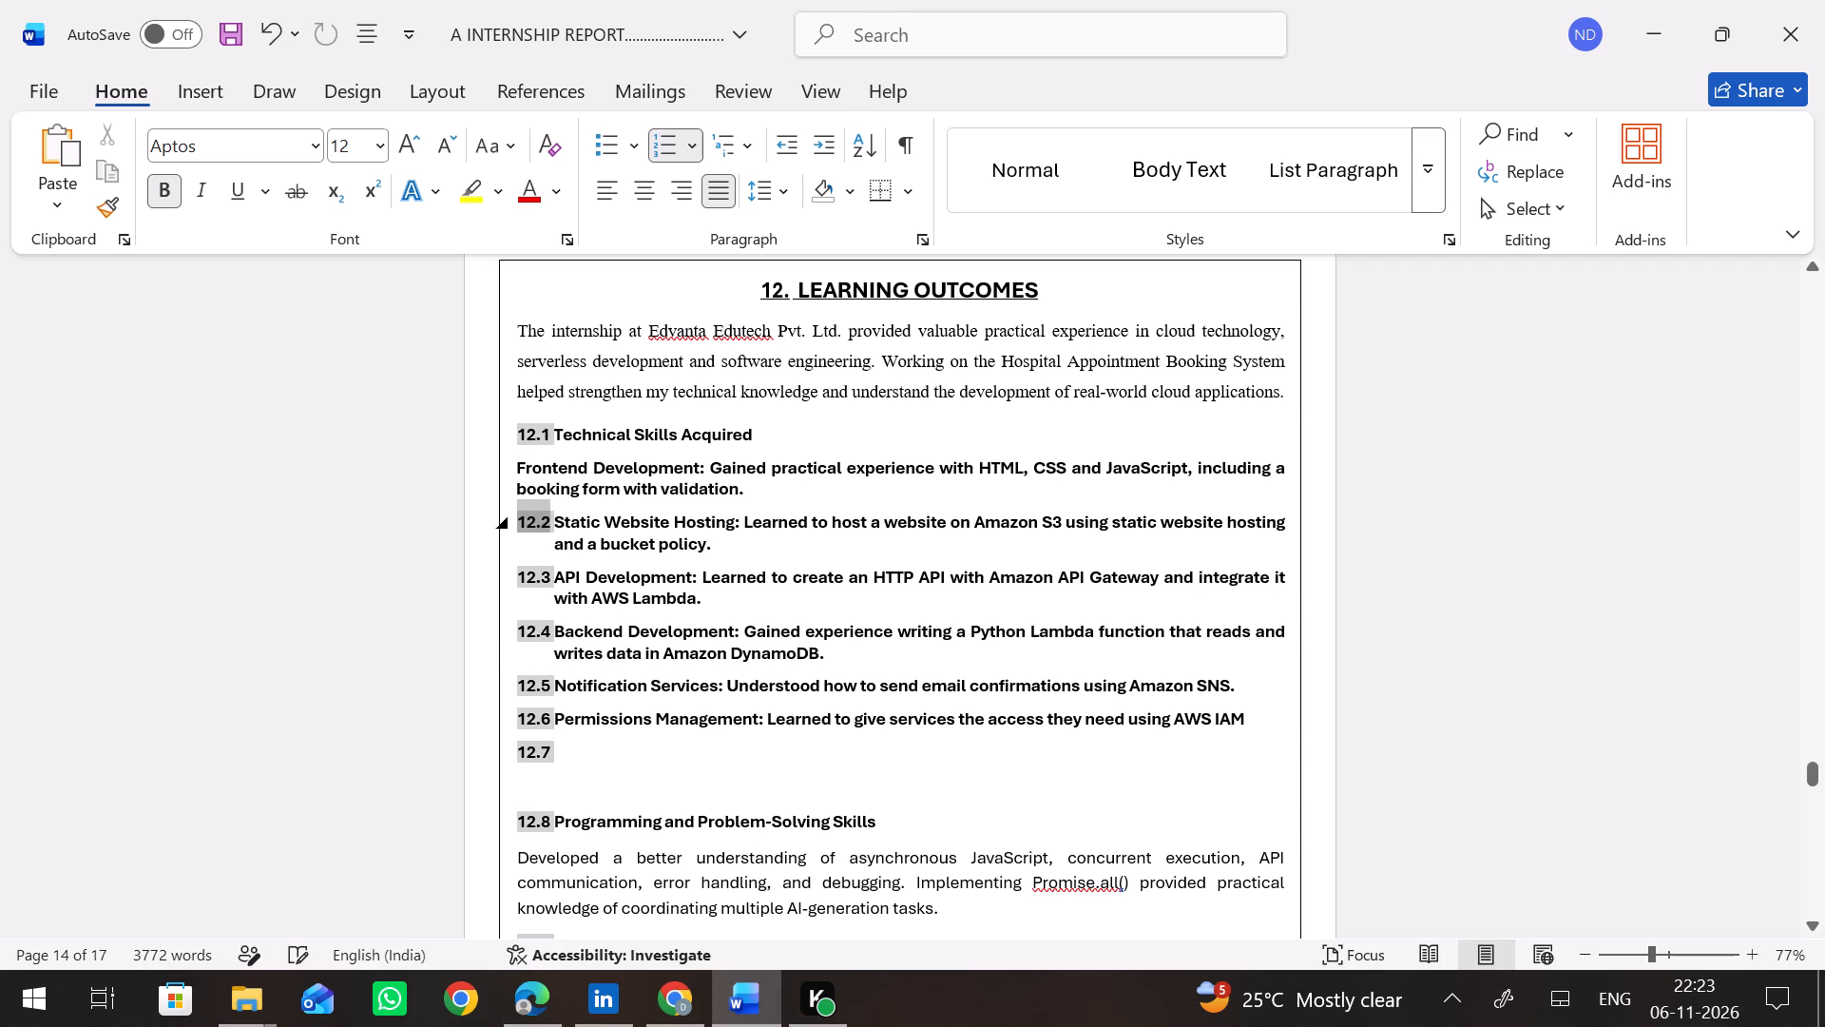
key("BackSpace")
double_click(540, 594)
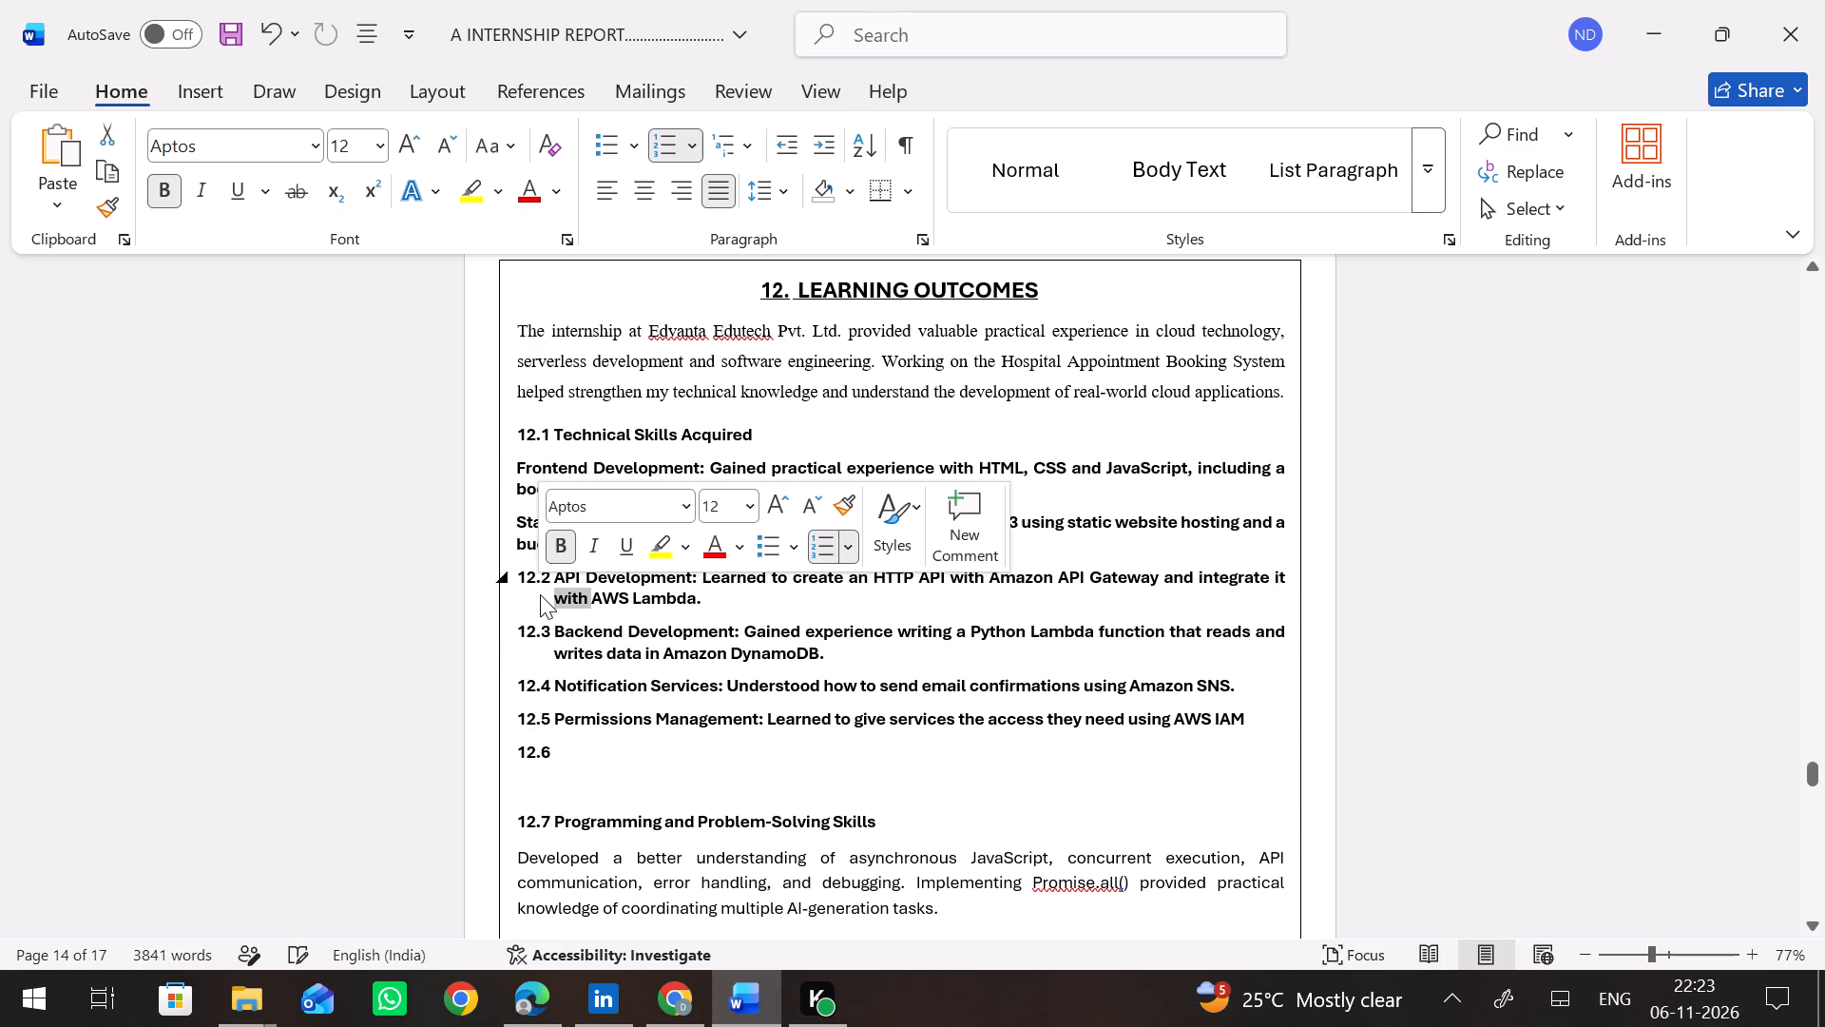
double_click(528, 574)
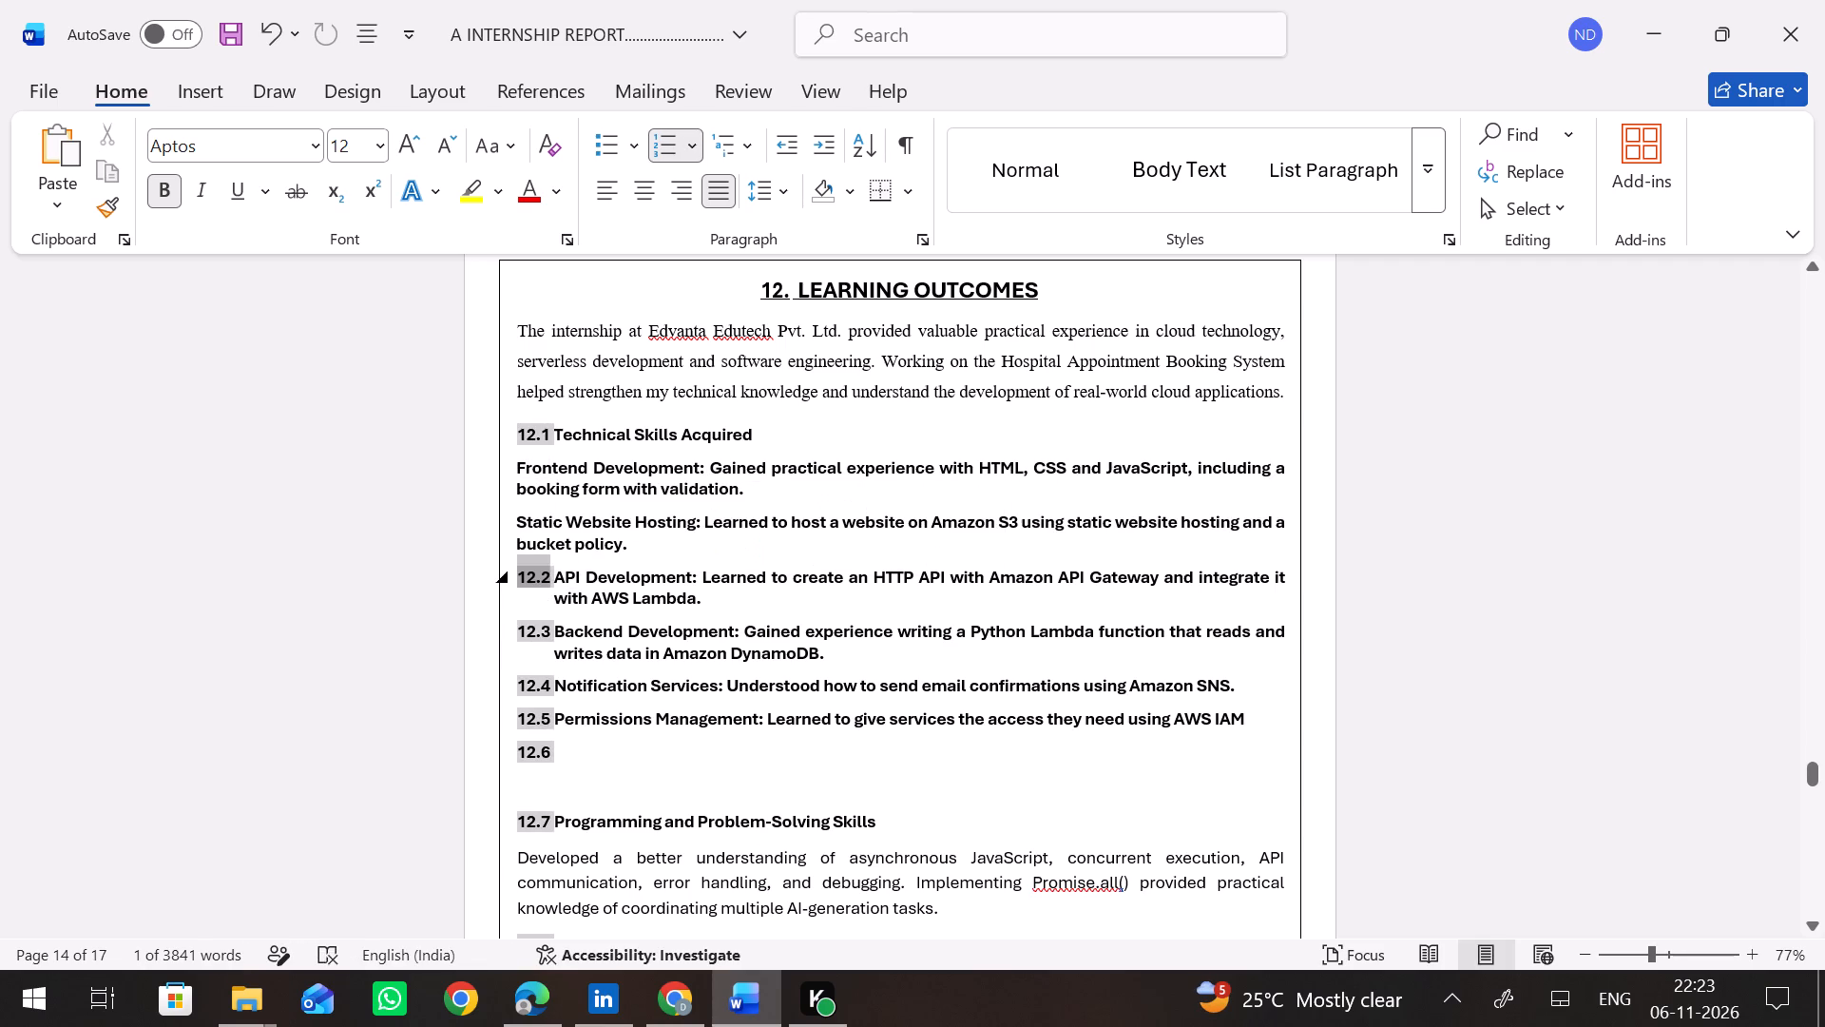
key("BackSpace")
double_click(533, 634)
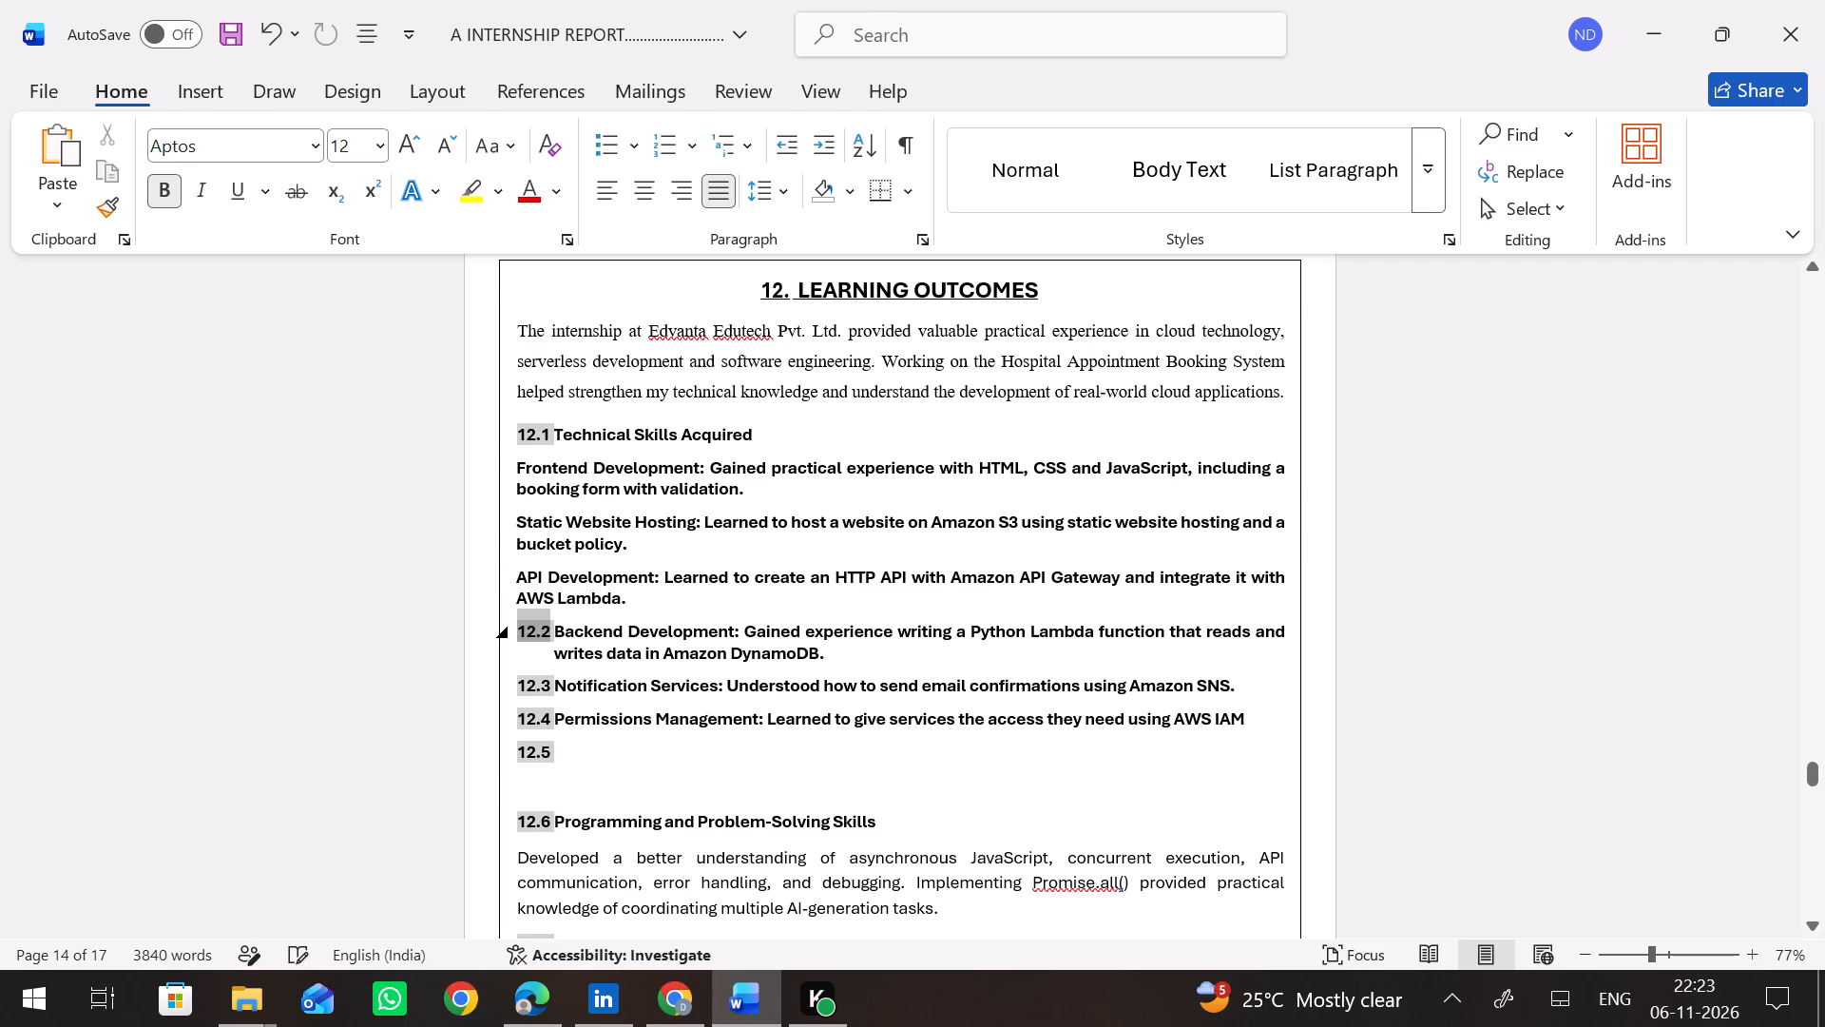
key("BackSpace")
double_click(539, 688)
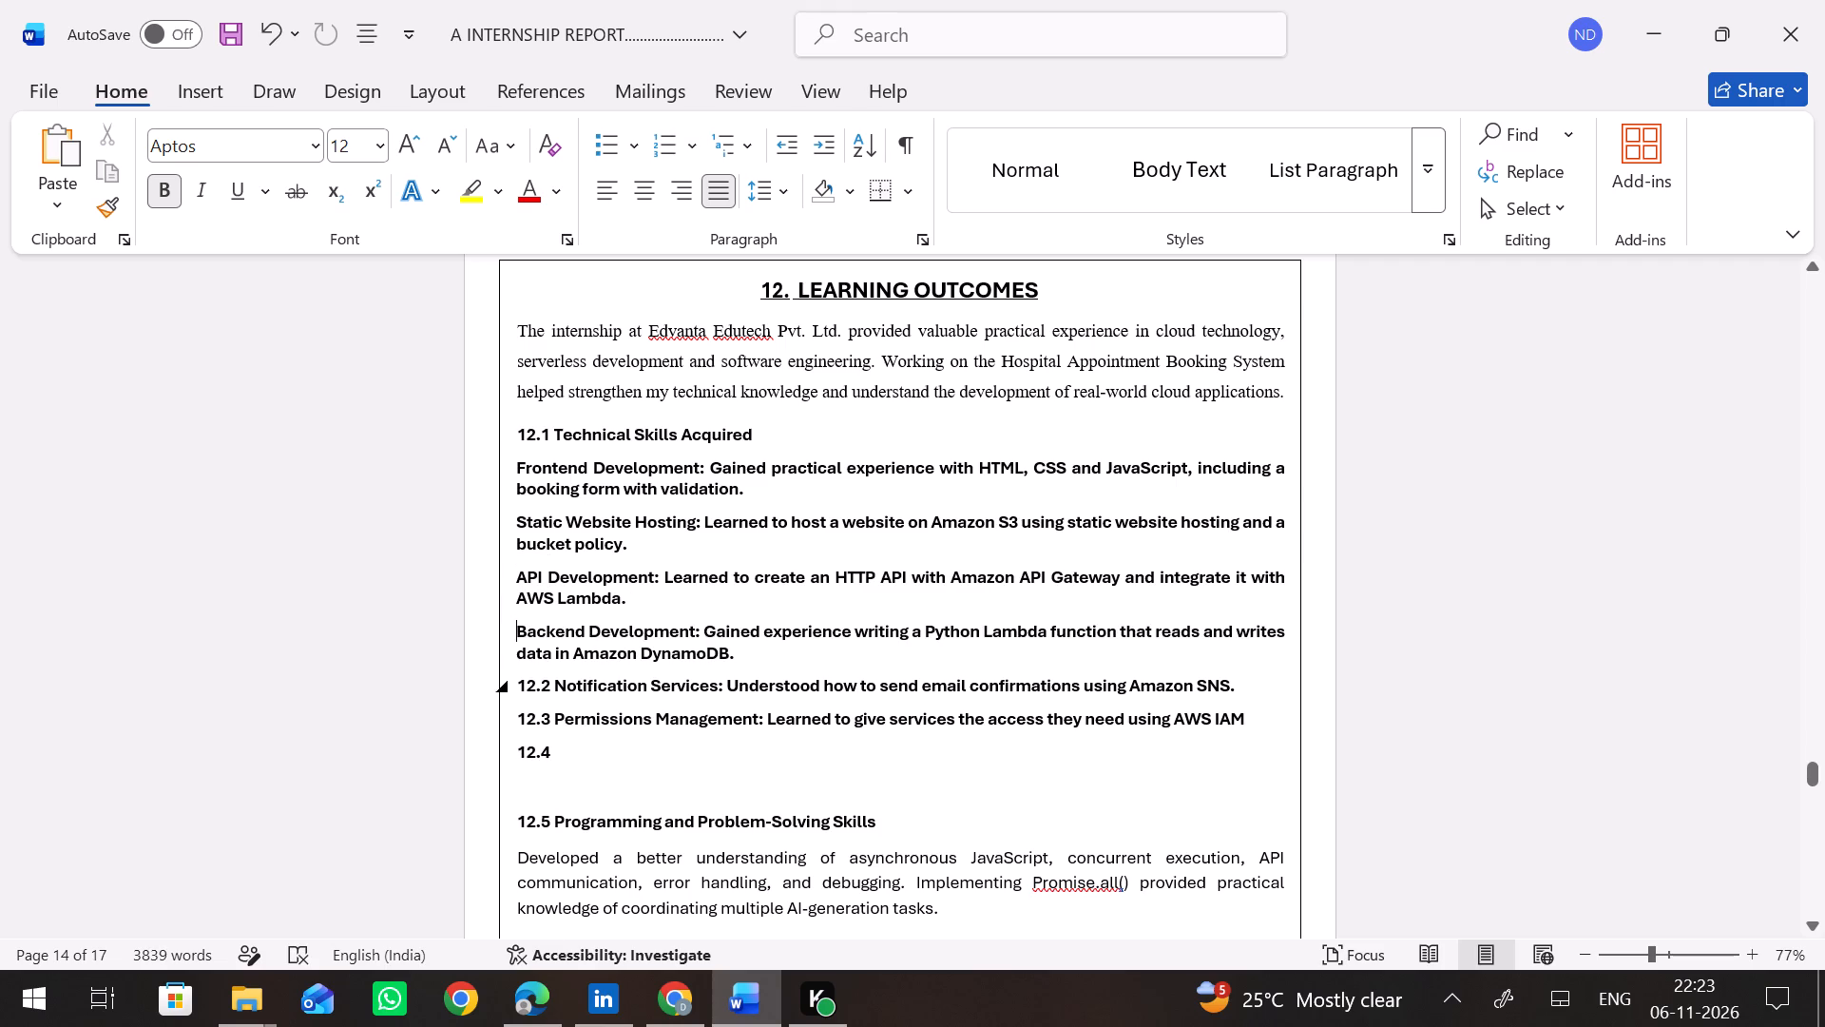
key("BackSpace")
double_click(535, 724)
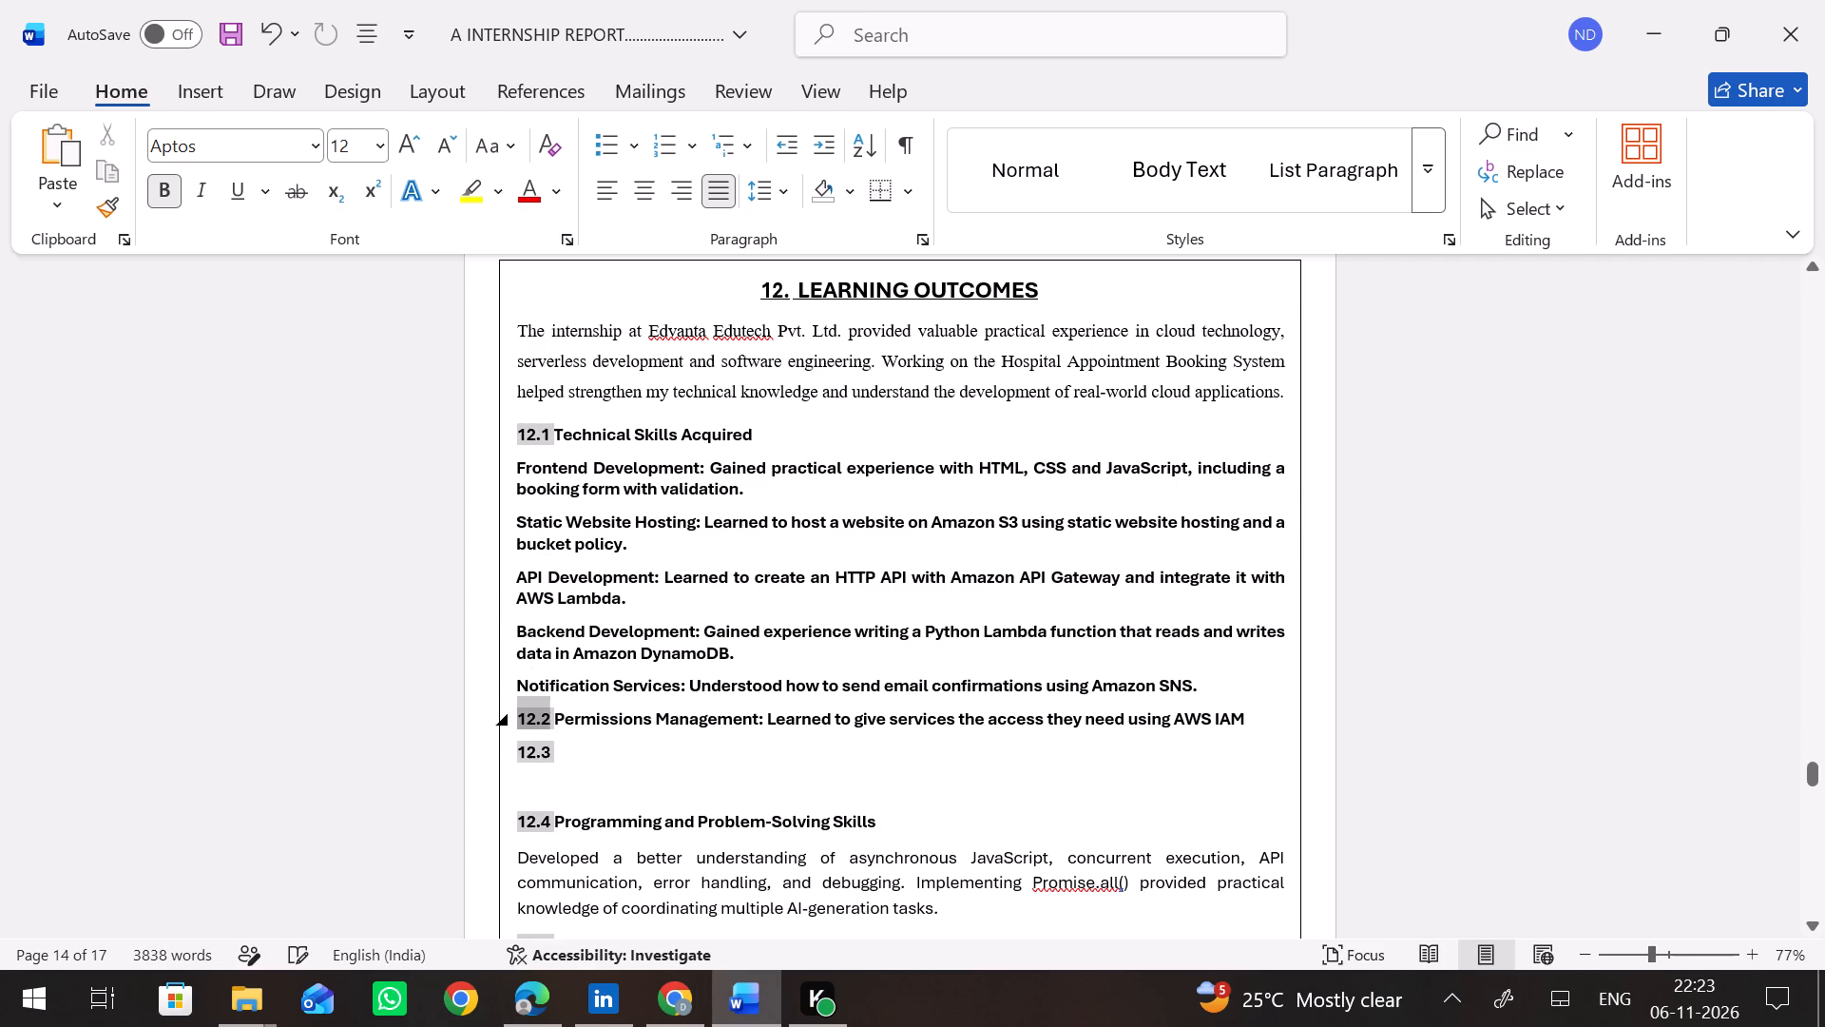
key("BackSpace")
double_click(537, 748)
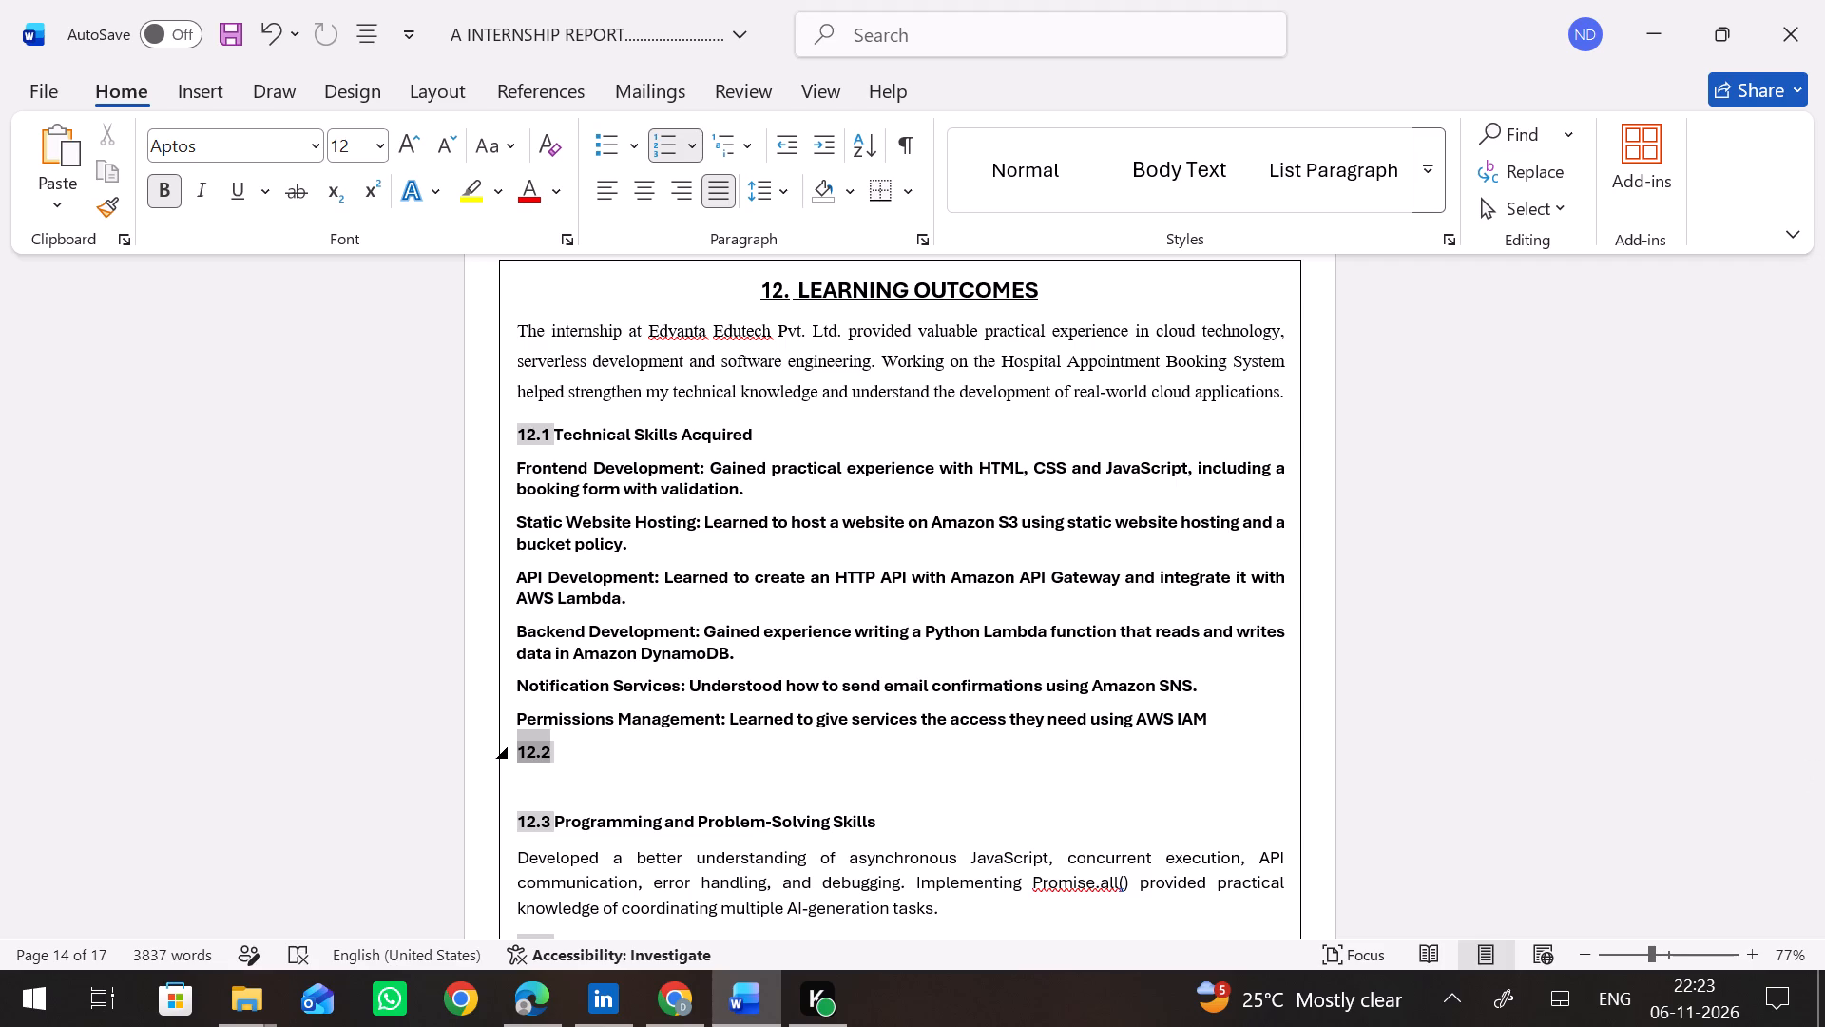
key("BackSpace")
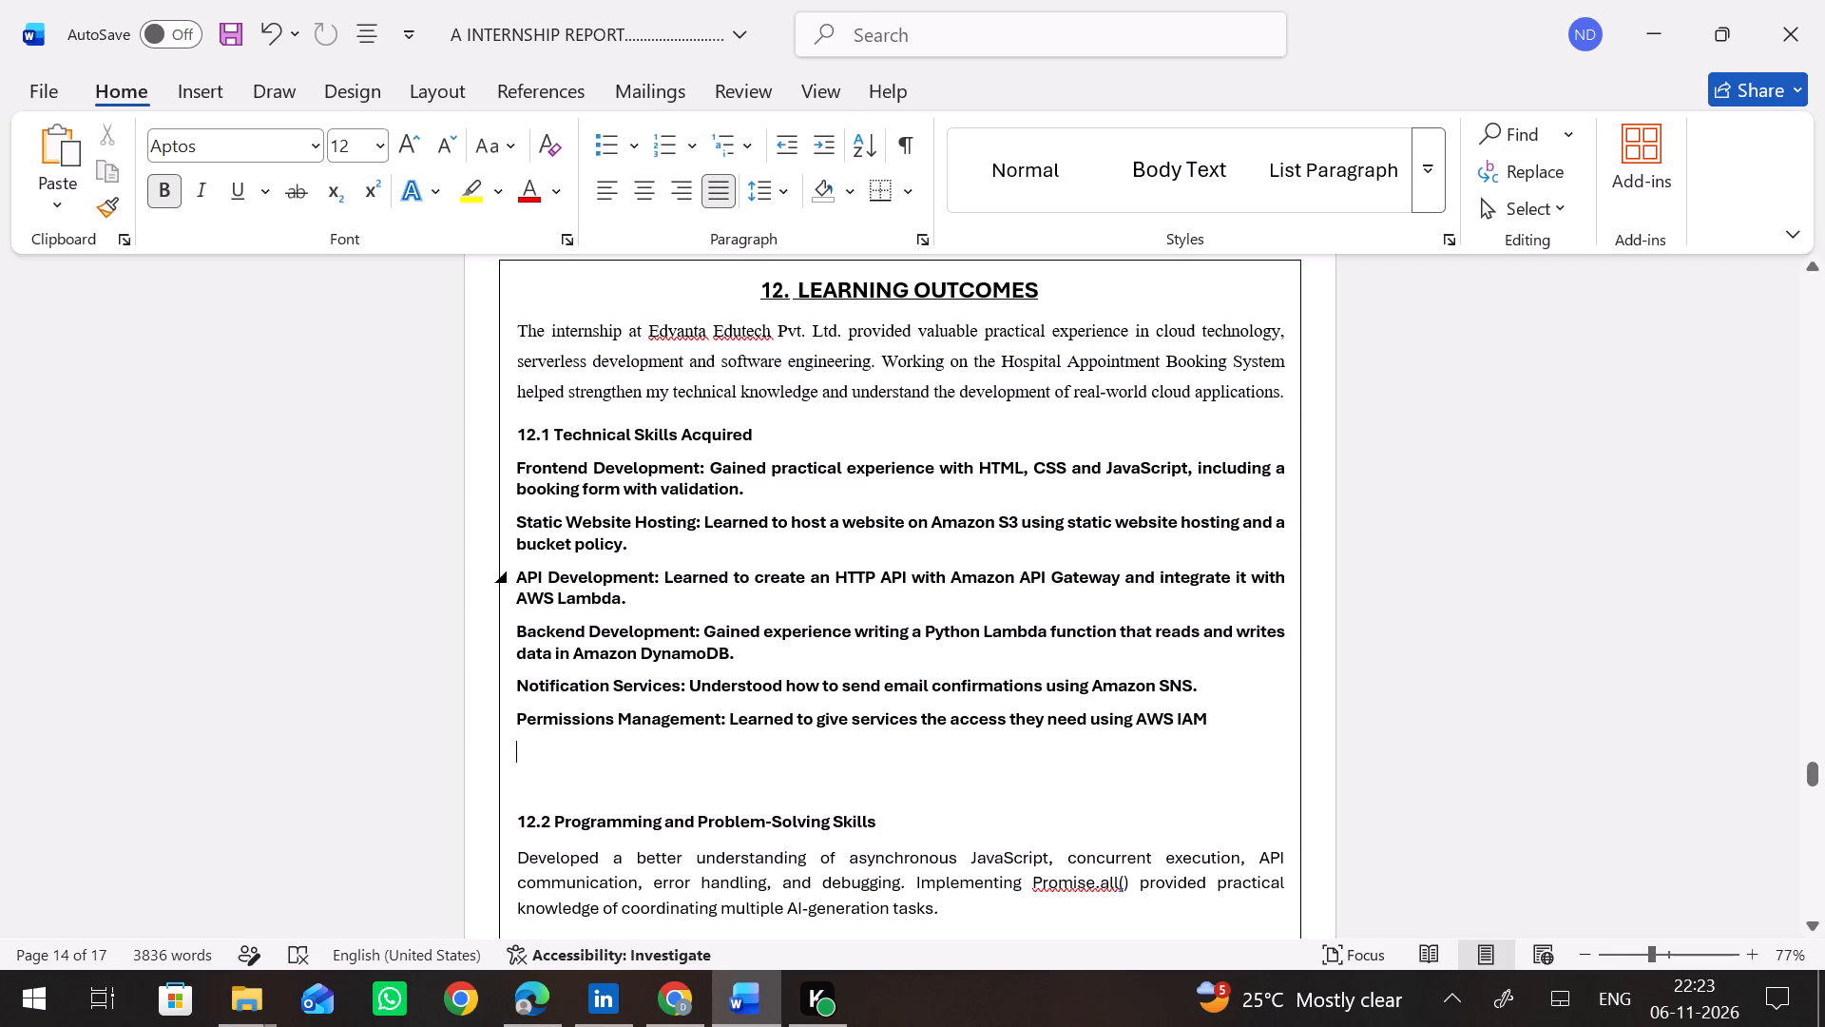
Add a full stop after "AWS IAM" at the end of the Permissions Management line.
left_click(1222, 725)
key("period")
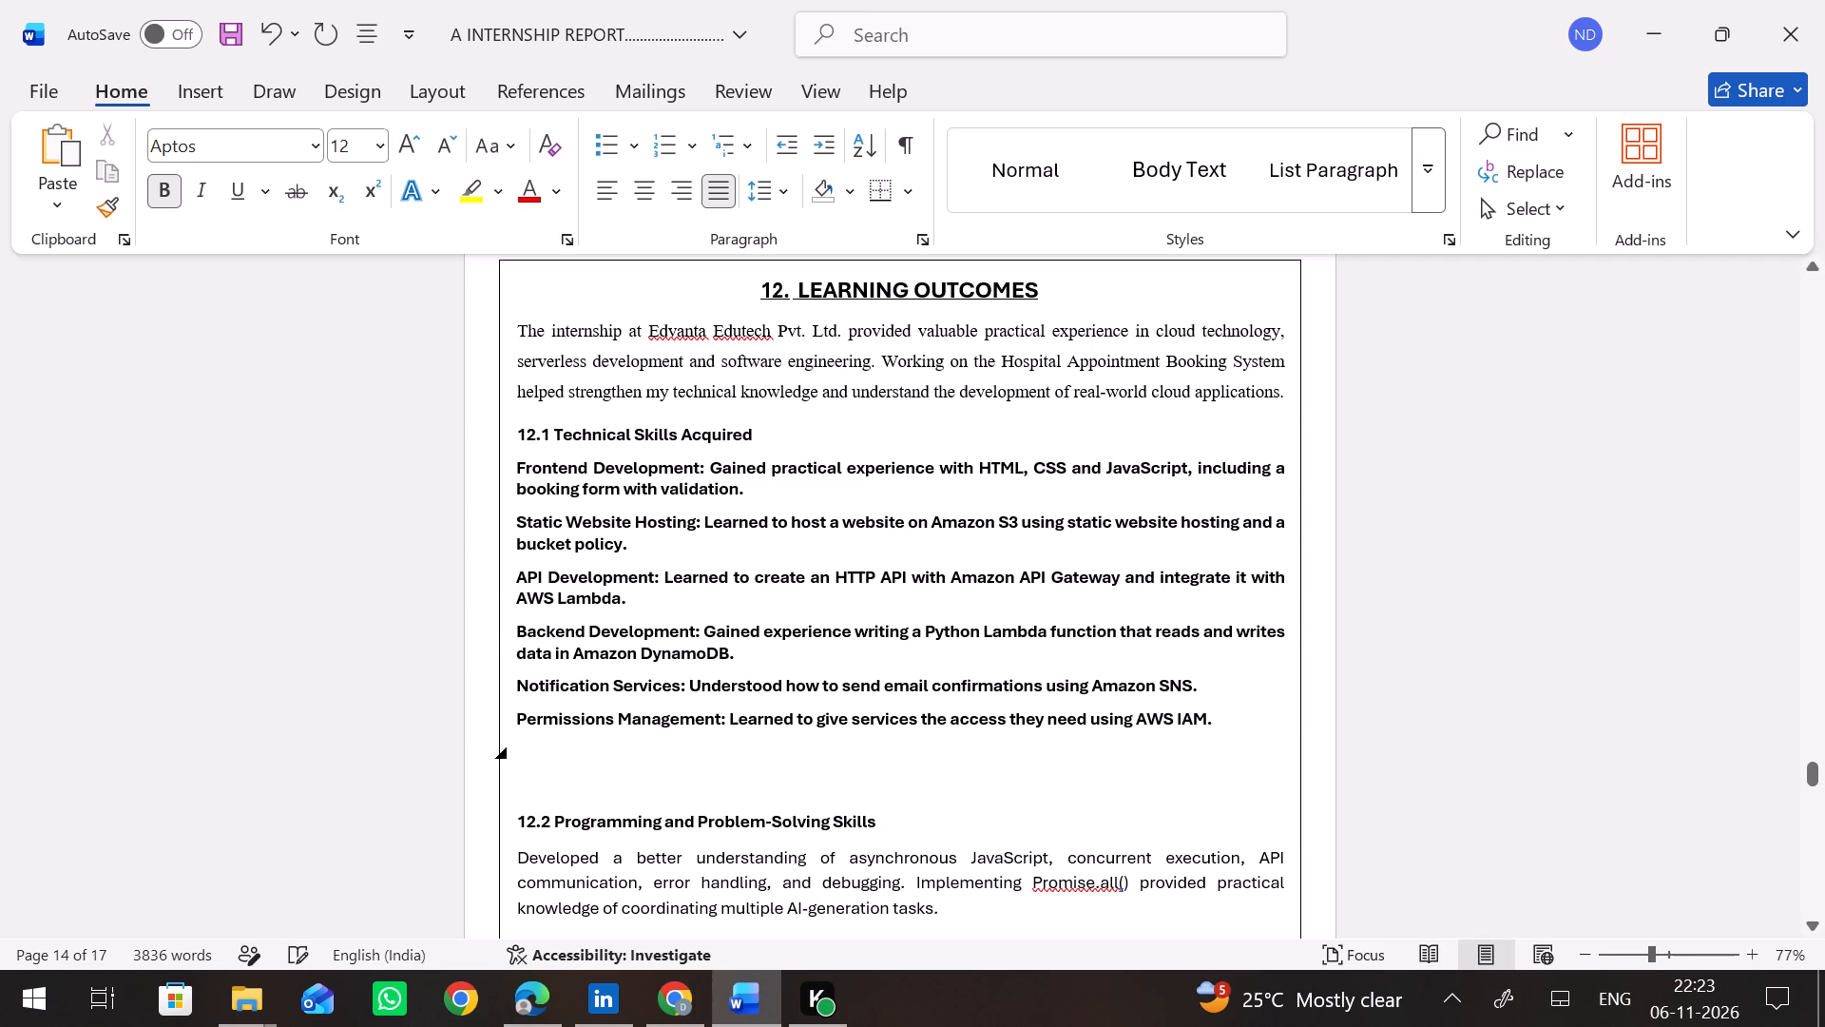
Set the six skills lines under 12.1 to Times New Roman and remove their bold formatting.
left_click_drag(1234, 729, 523, 476)
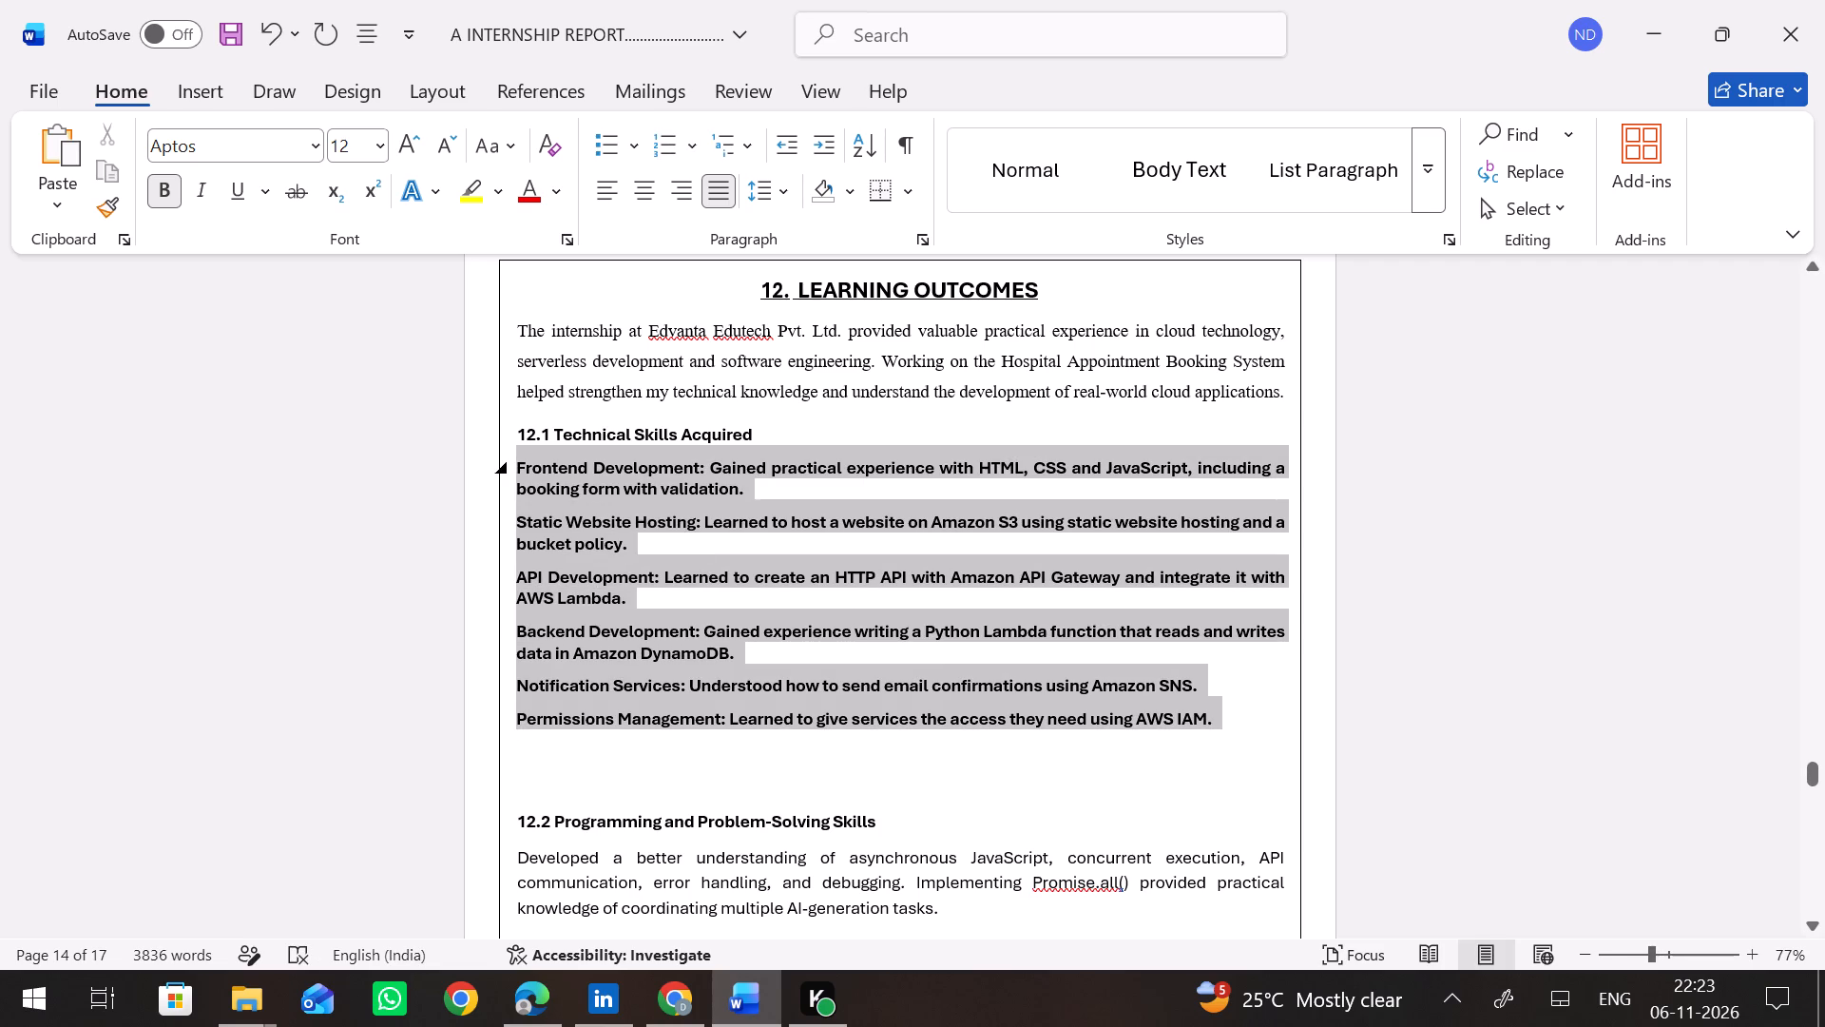
left_click_drag(523, 476, 522, 476)
left_click(567, 397)
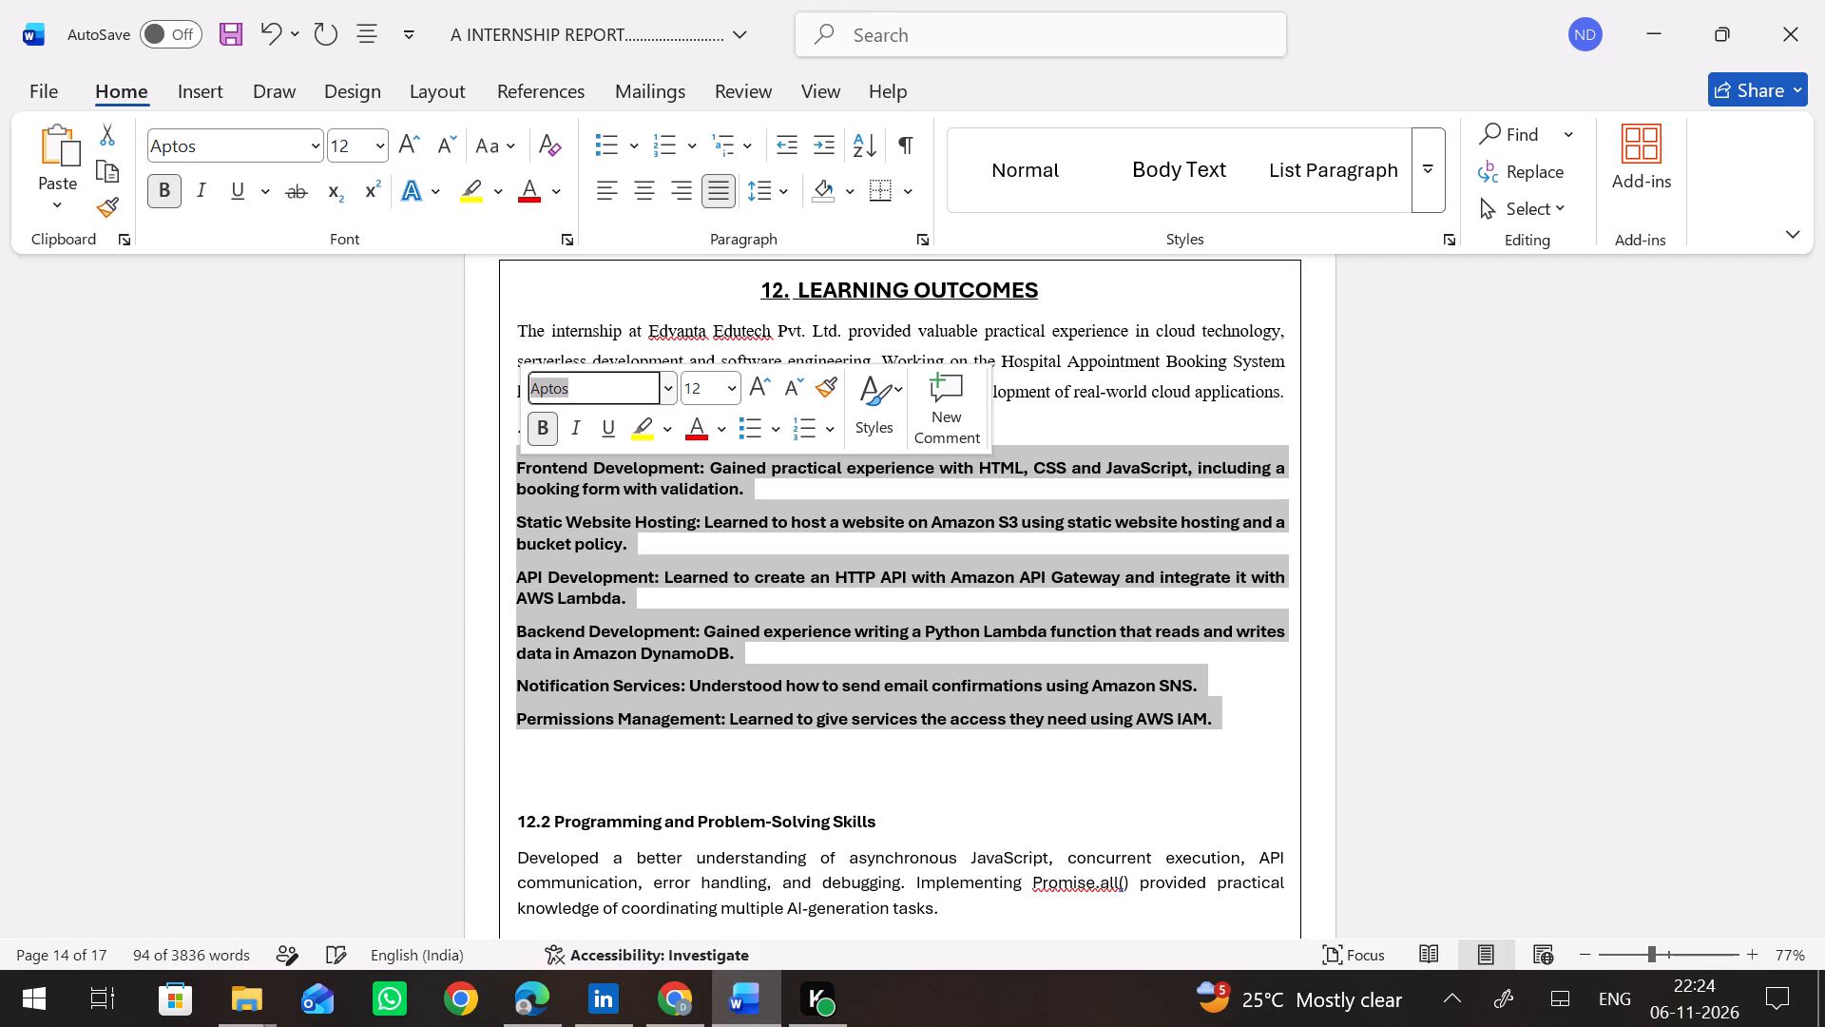
type("ti")
key("Return")
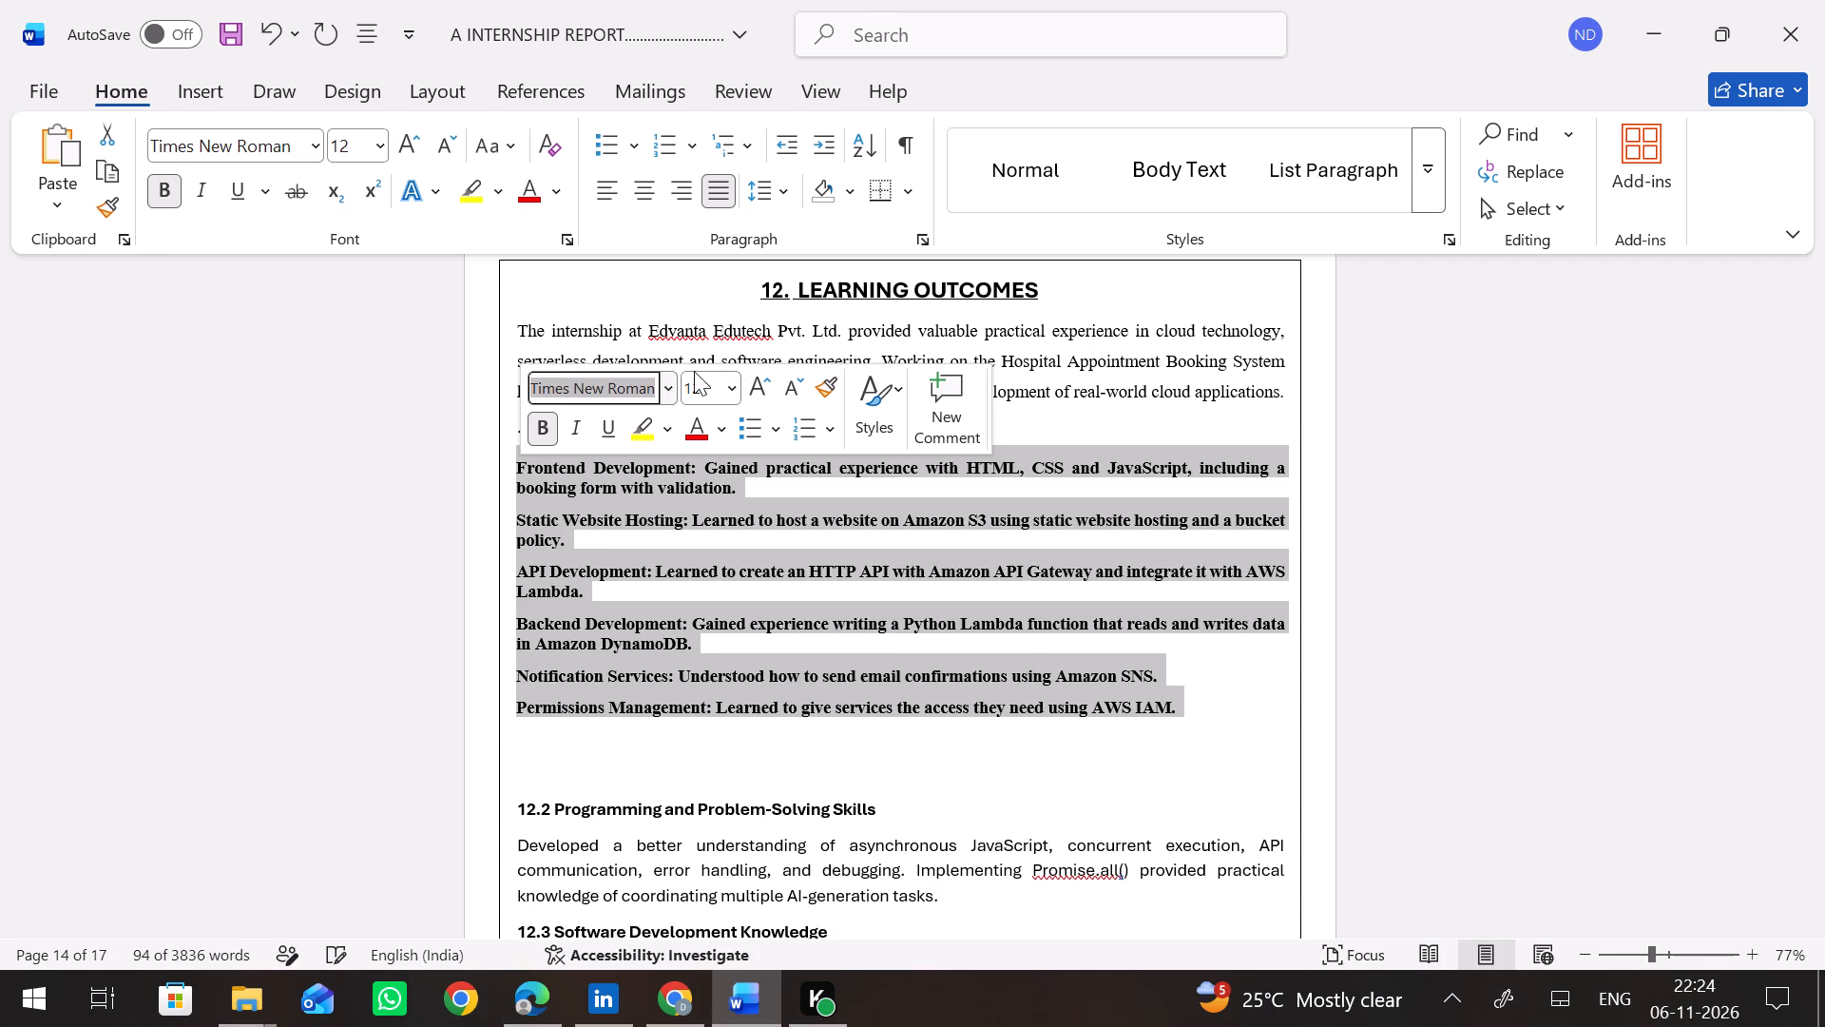
left_click(529, 428)
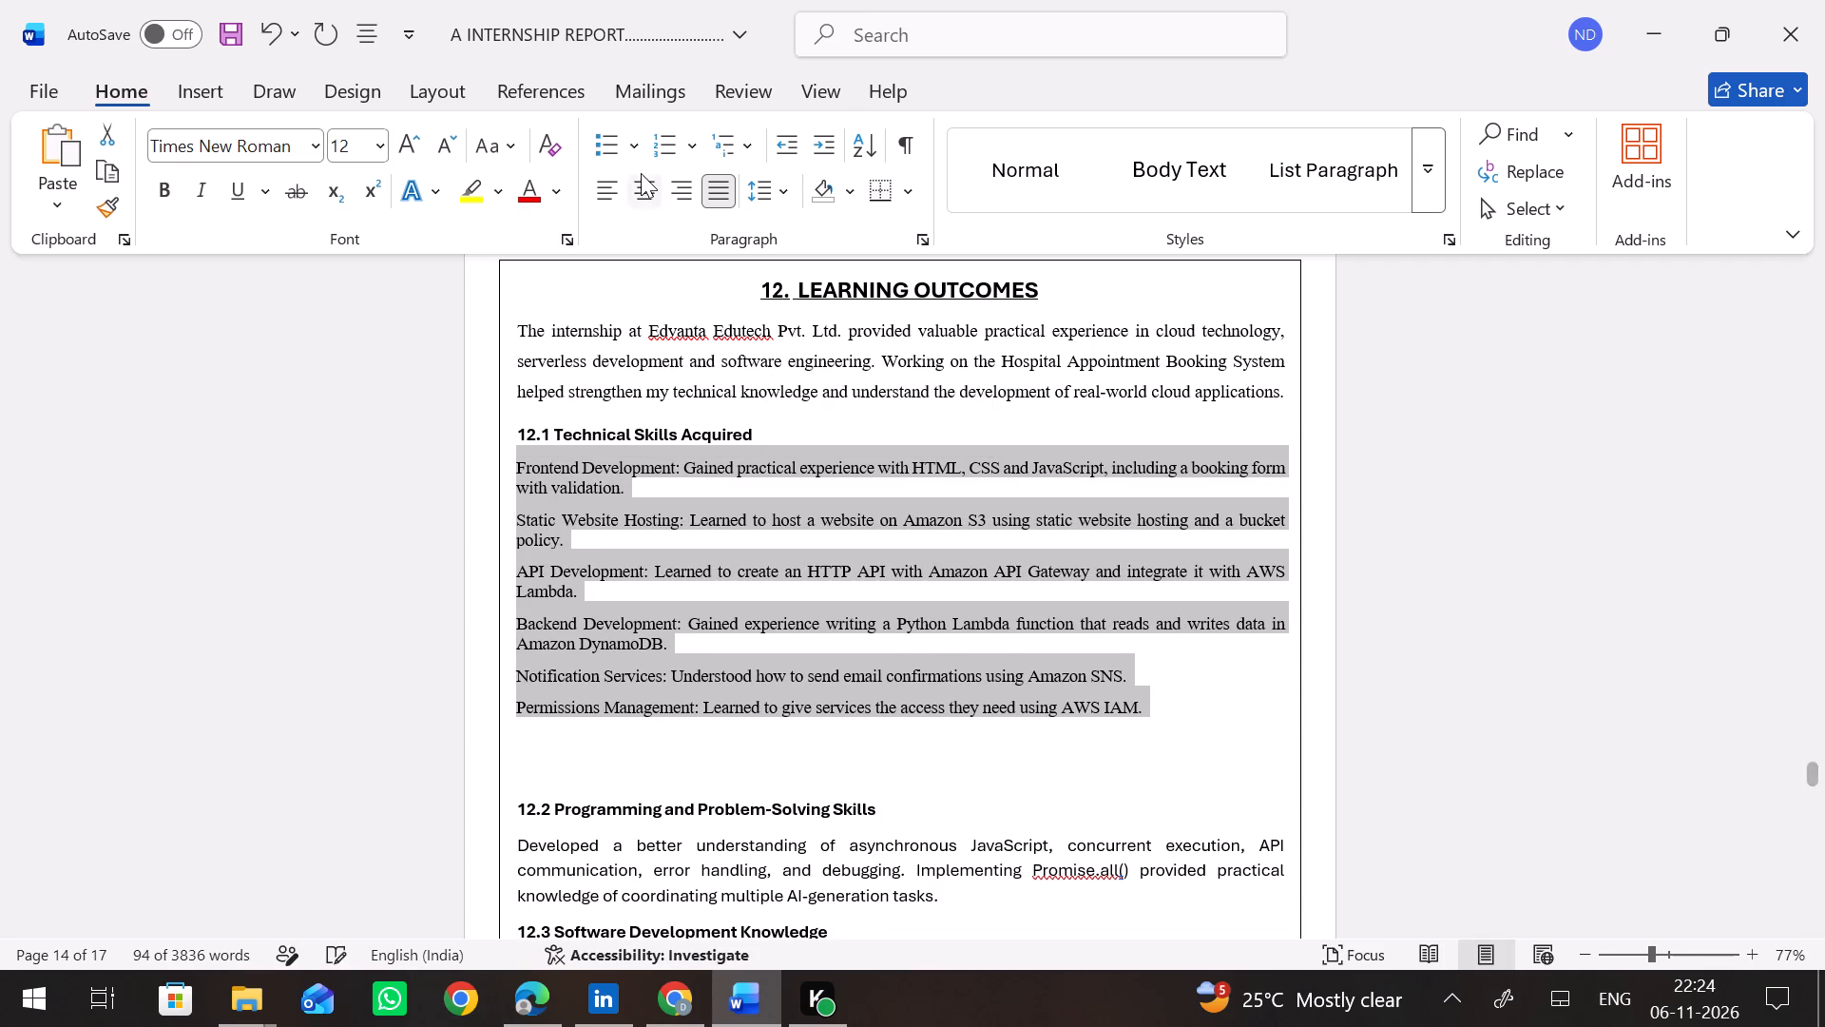
Format the six skills lines as a round-bulleted list with wider line spacing and a reduced indent.
left_click(642, 156)
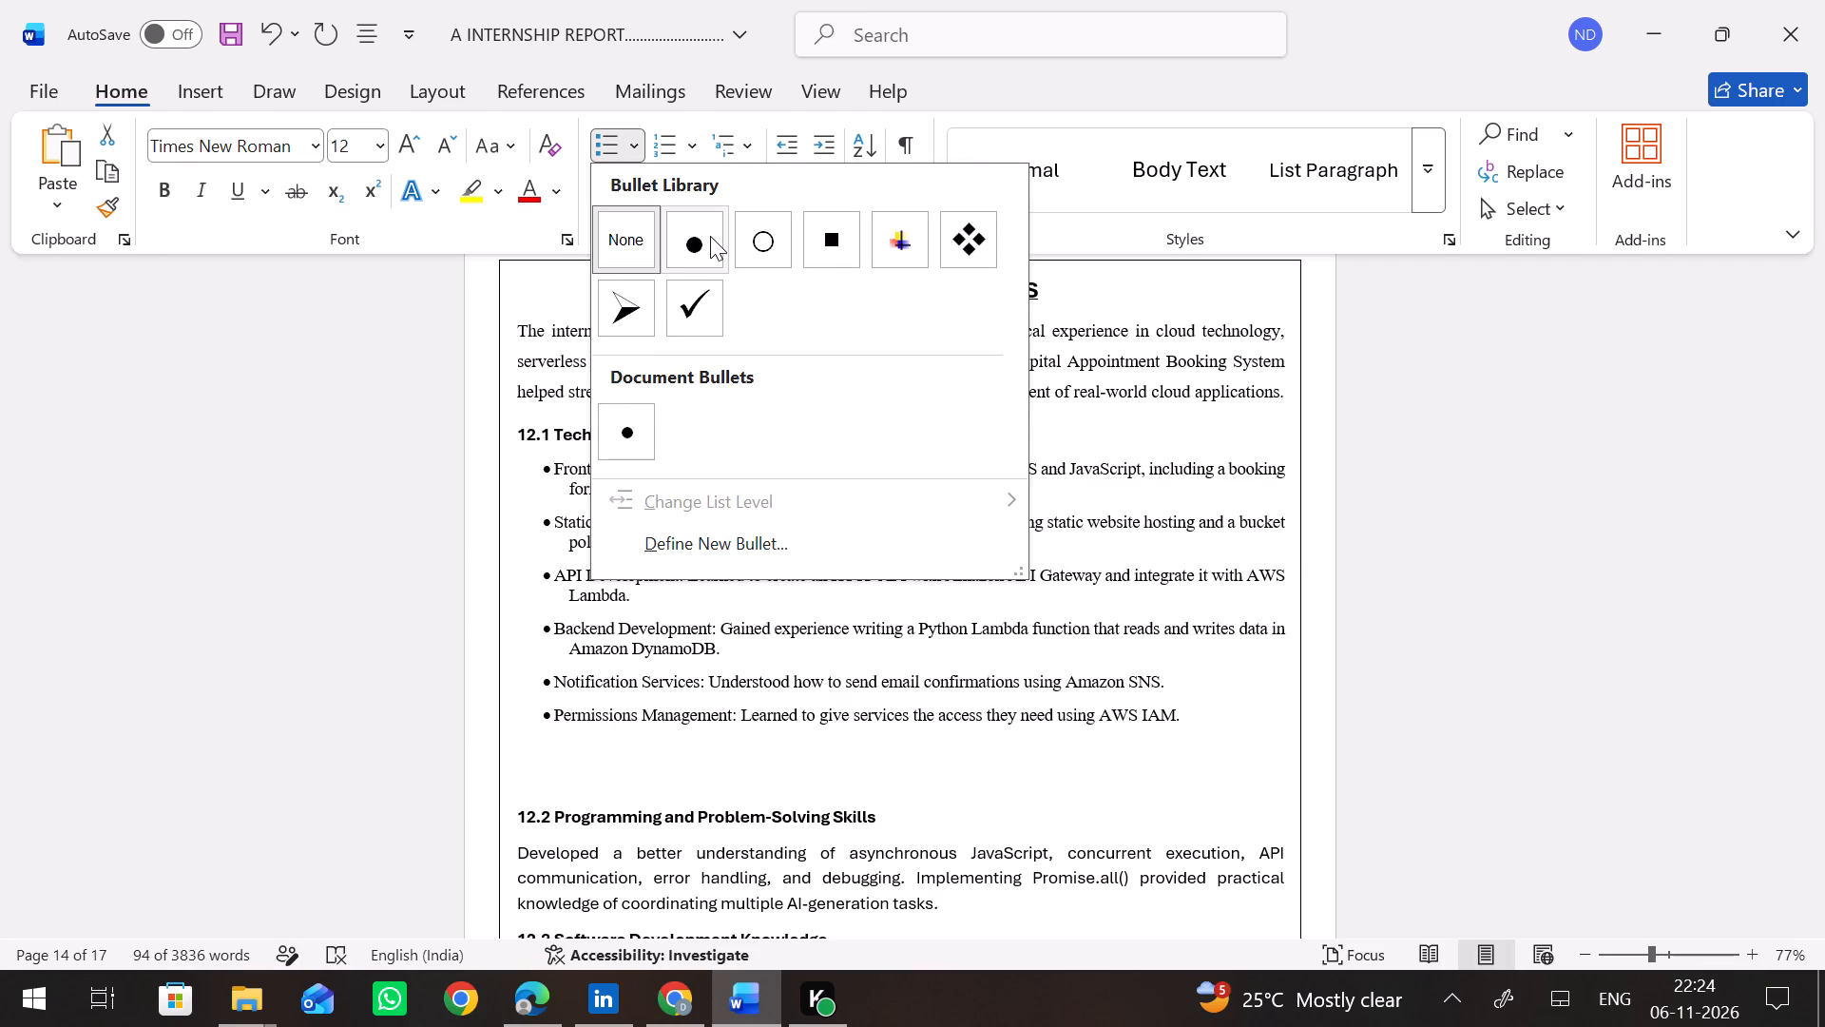
left_click(710, 236)
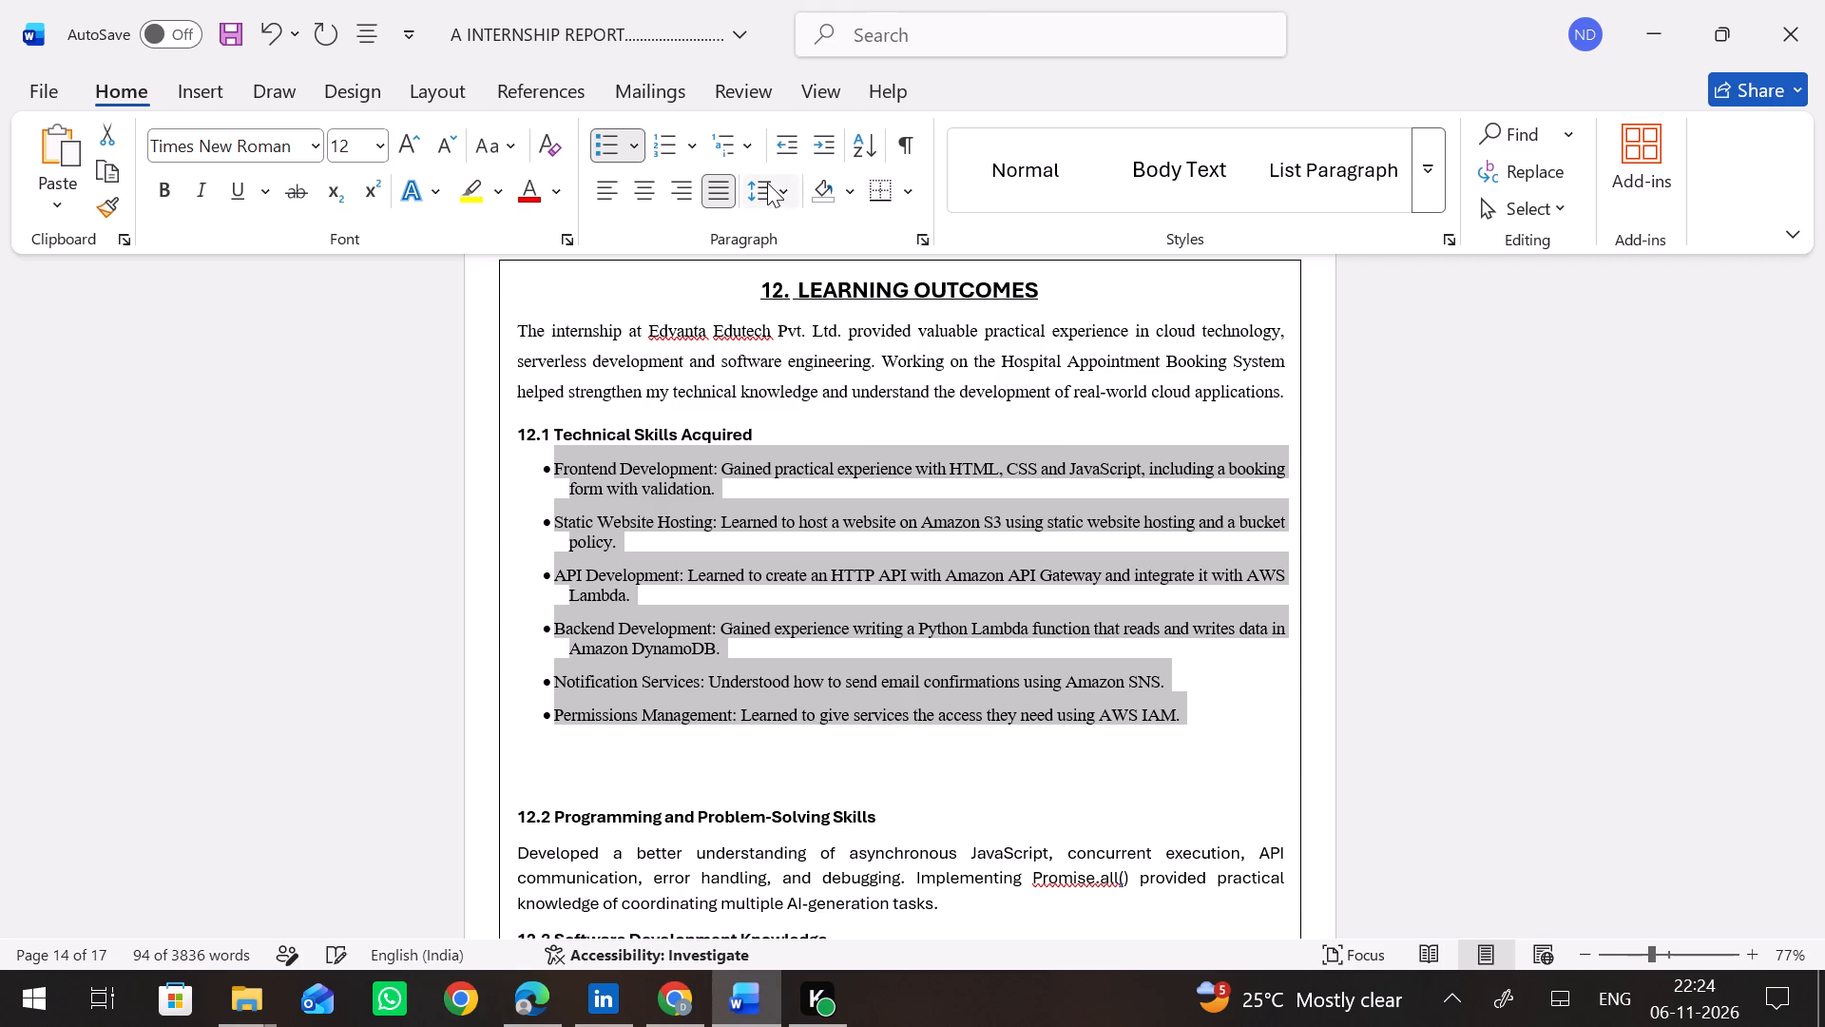
left_click(767, 183)
left_click(799, 302)
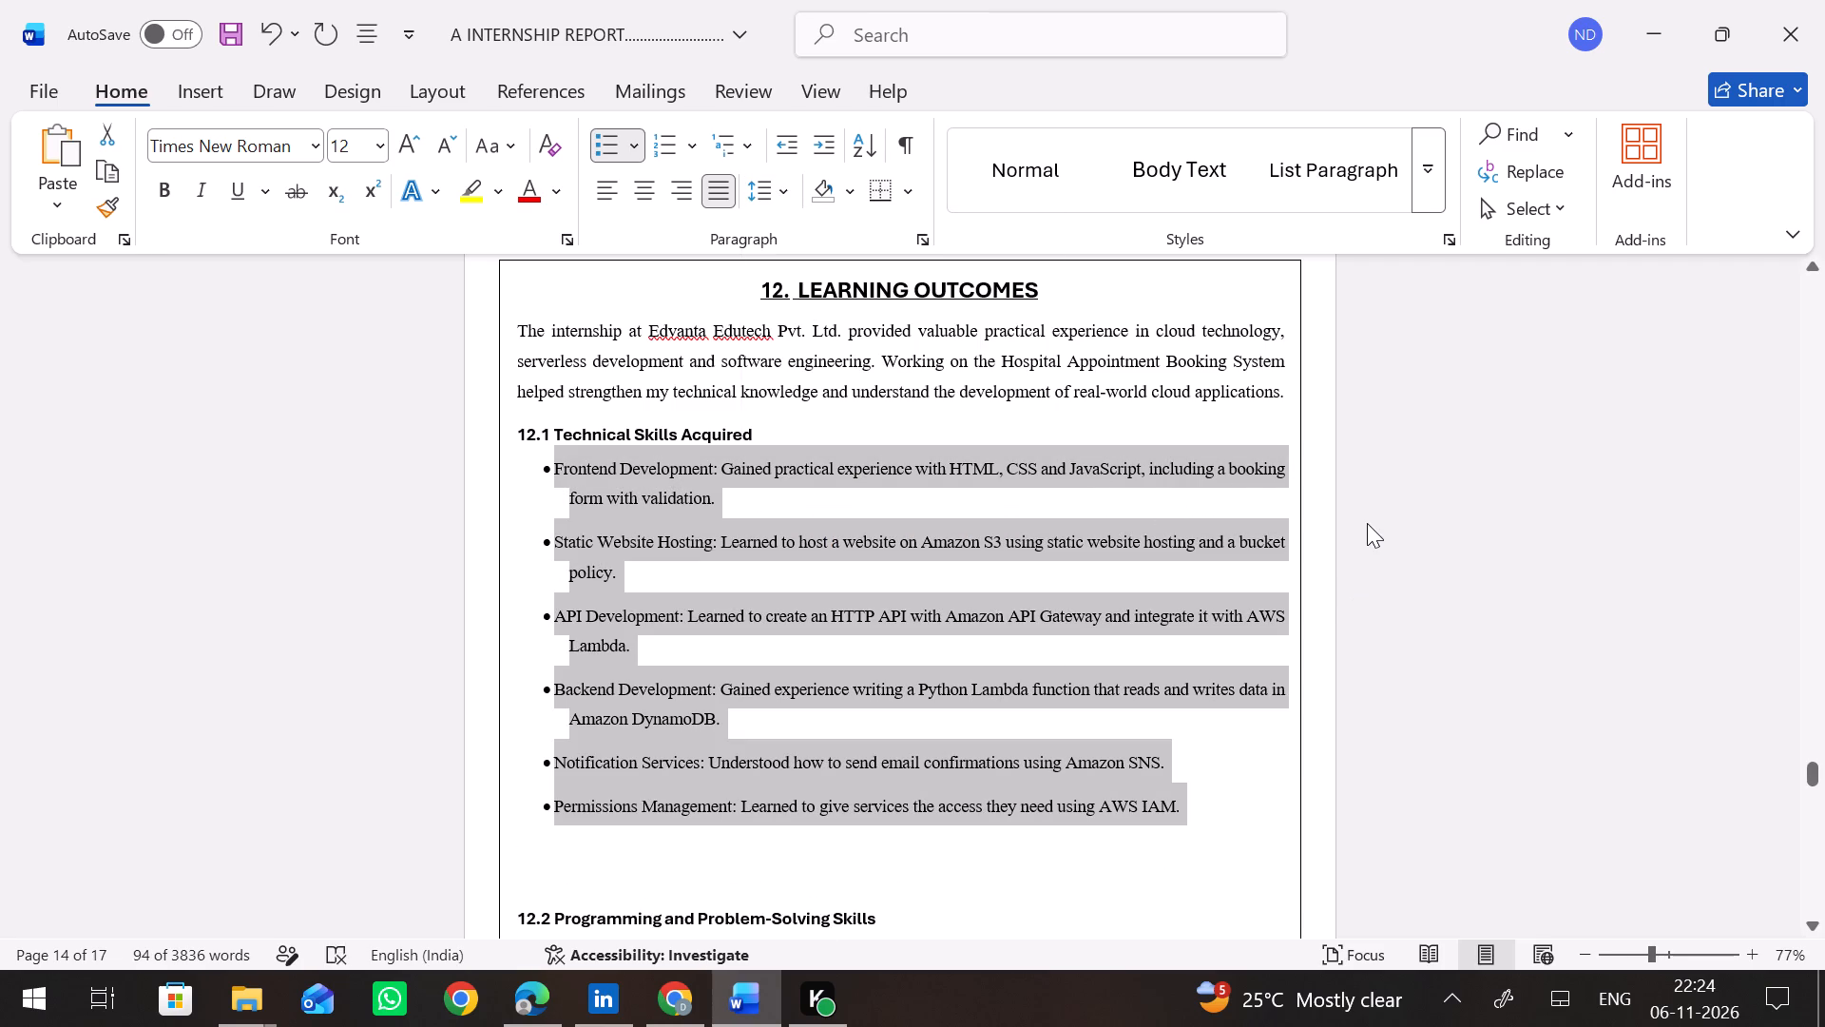
left_click(795, 149)
left_click(1489, 545)
scroll(1172, 681, "down", 2)
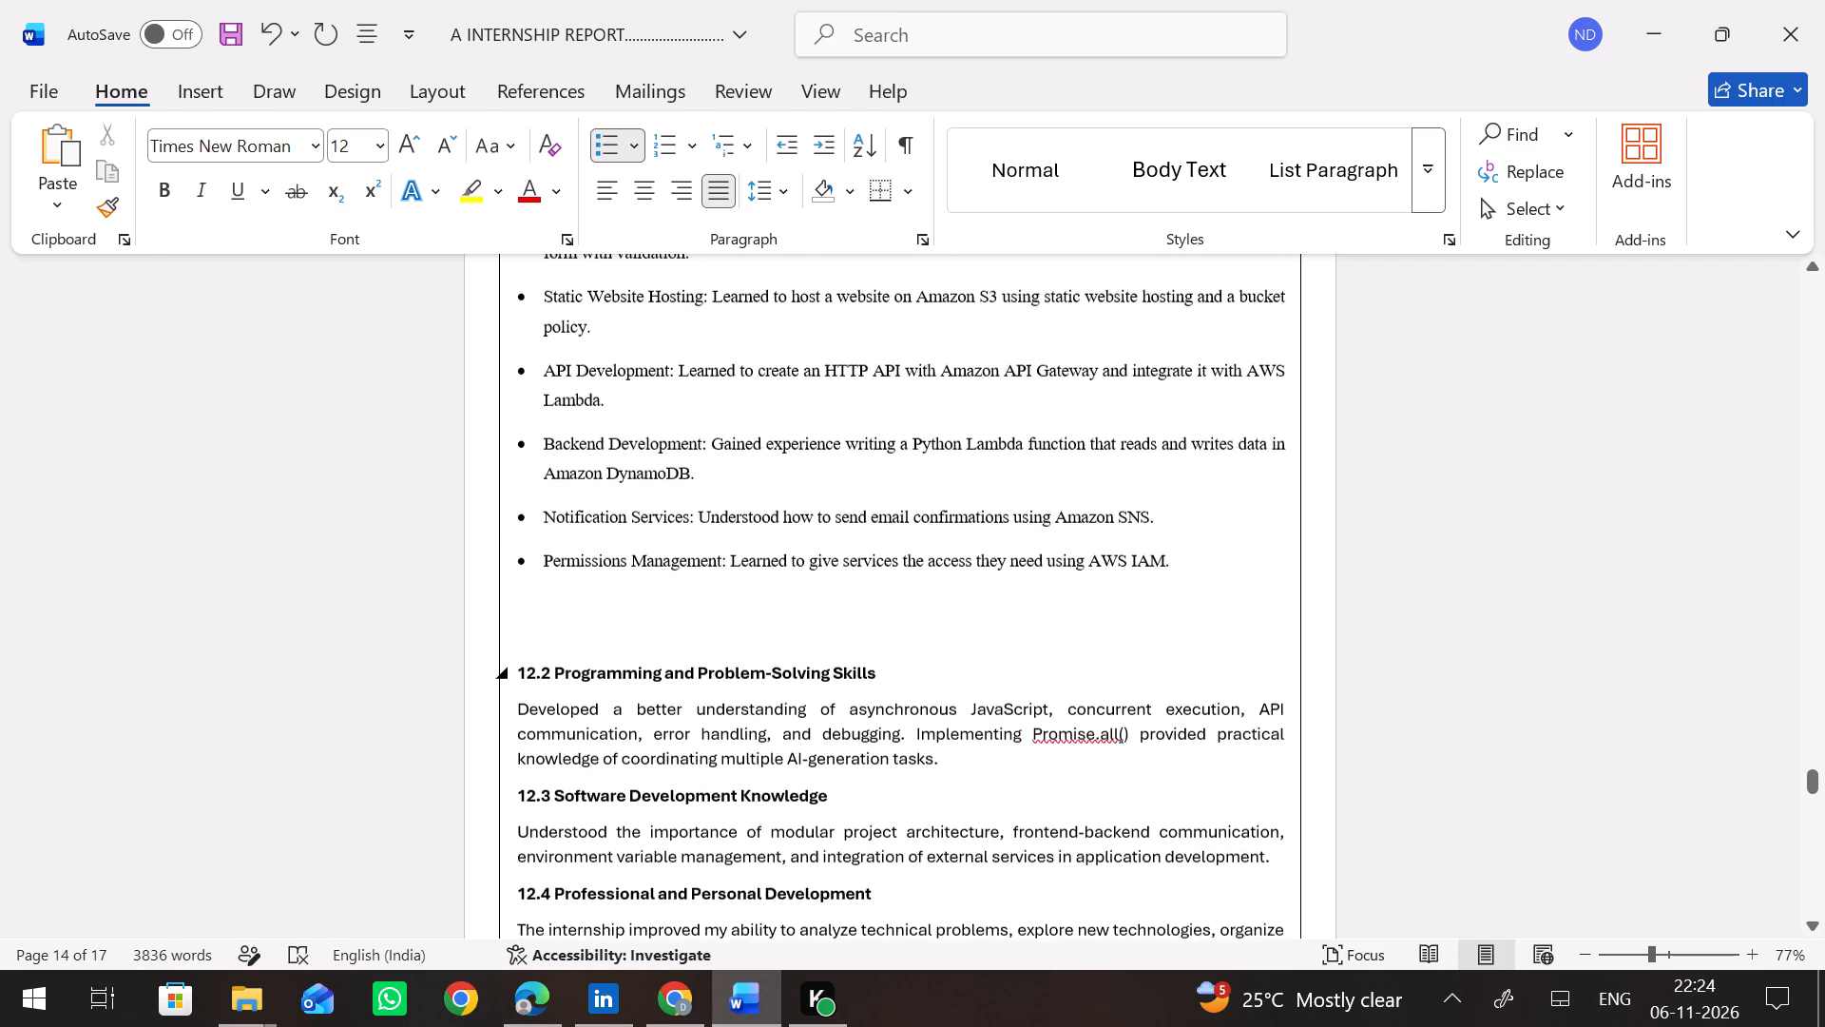
scroll(1172, 681, "down", 2)
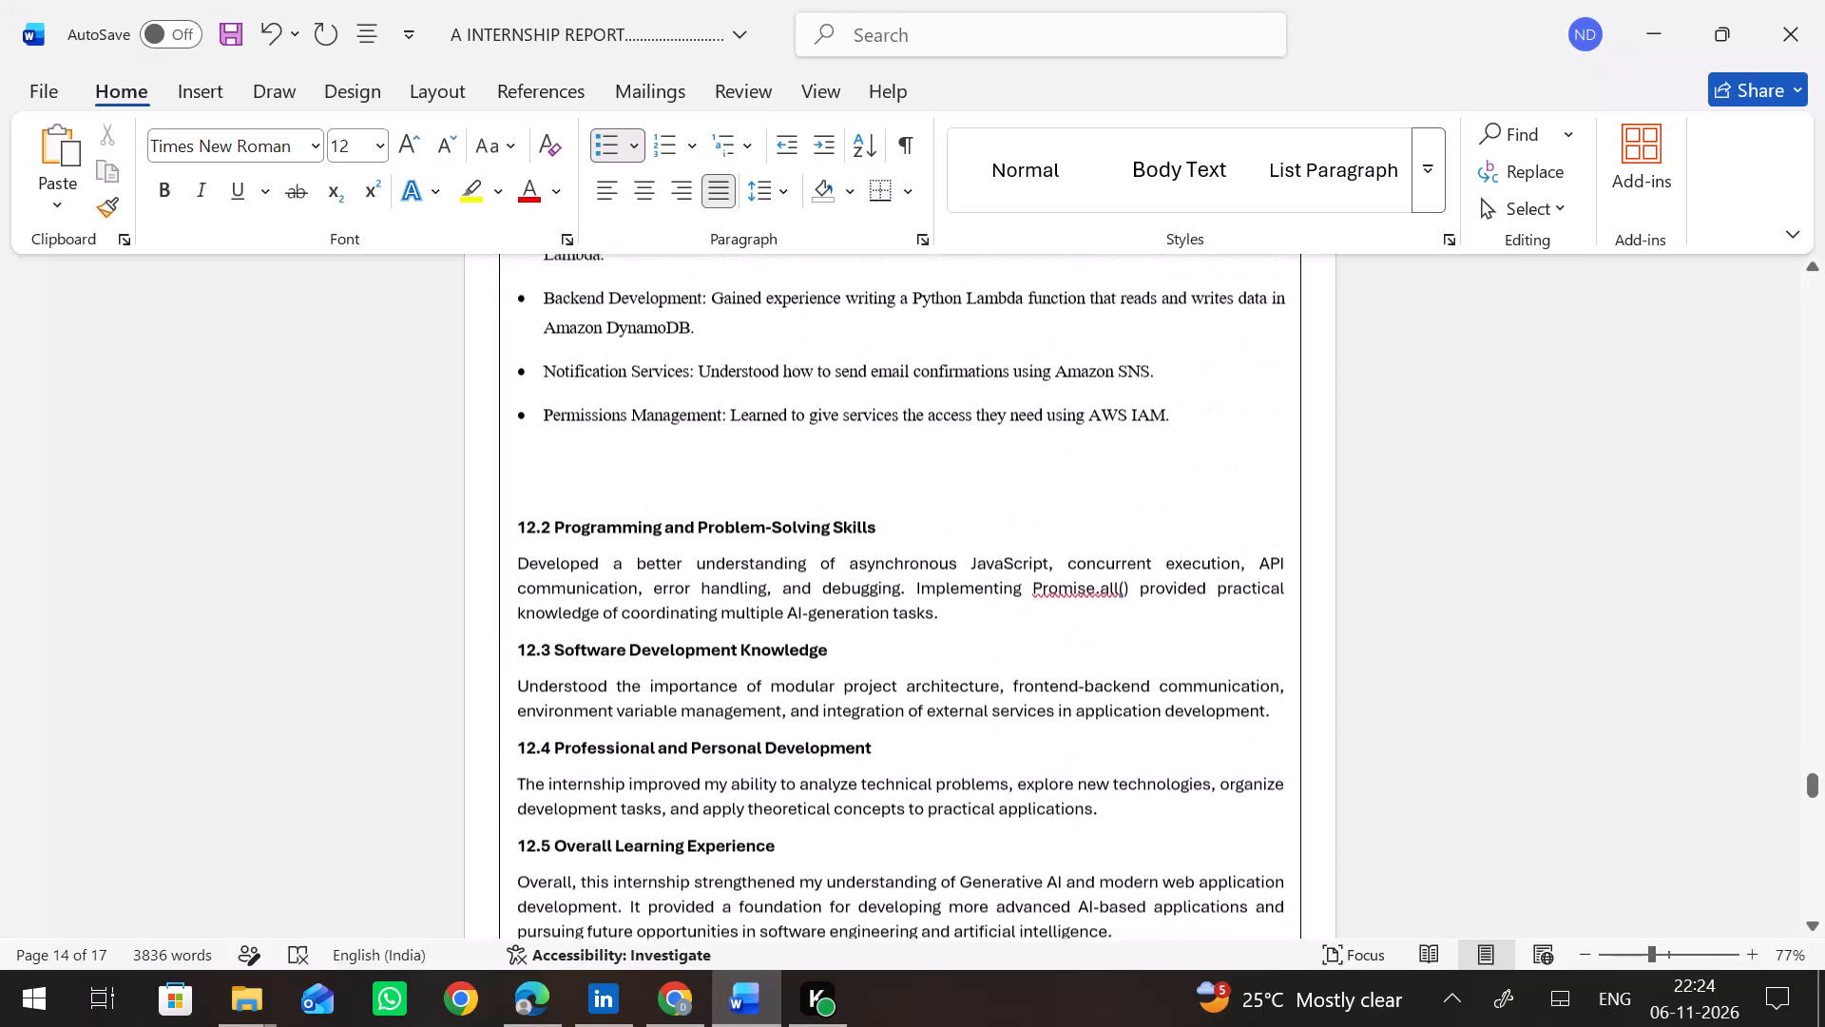
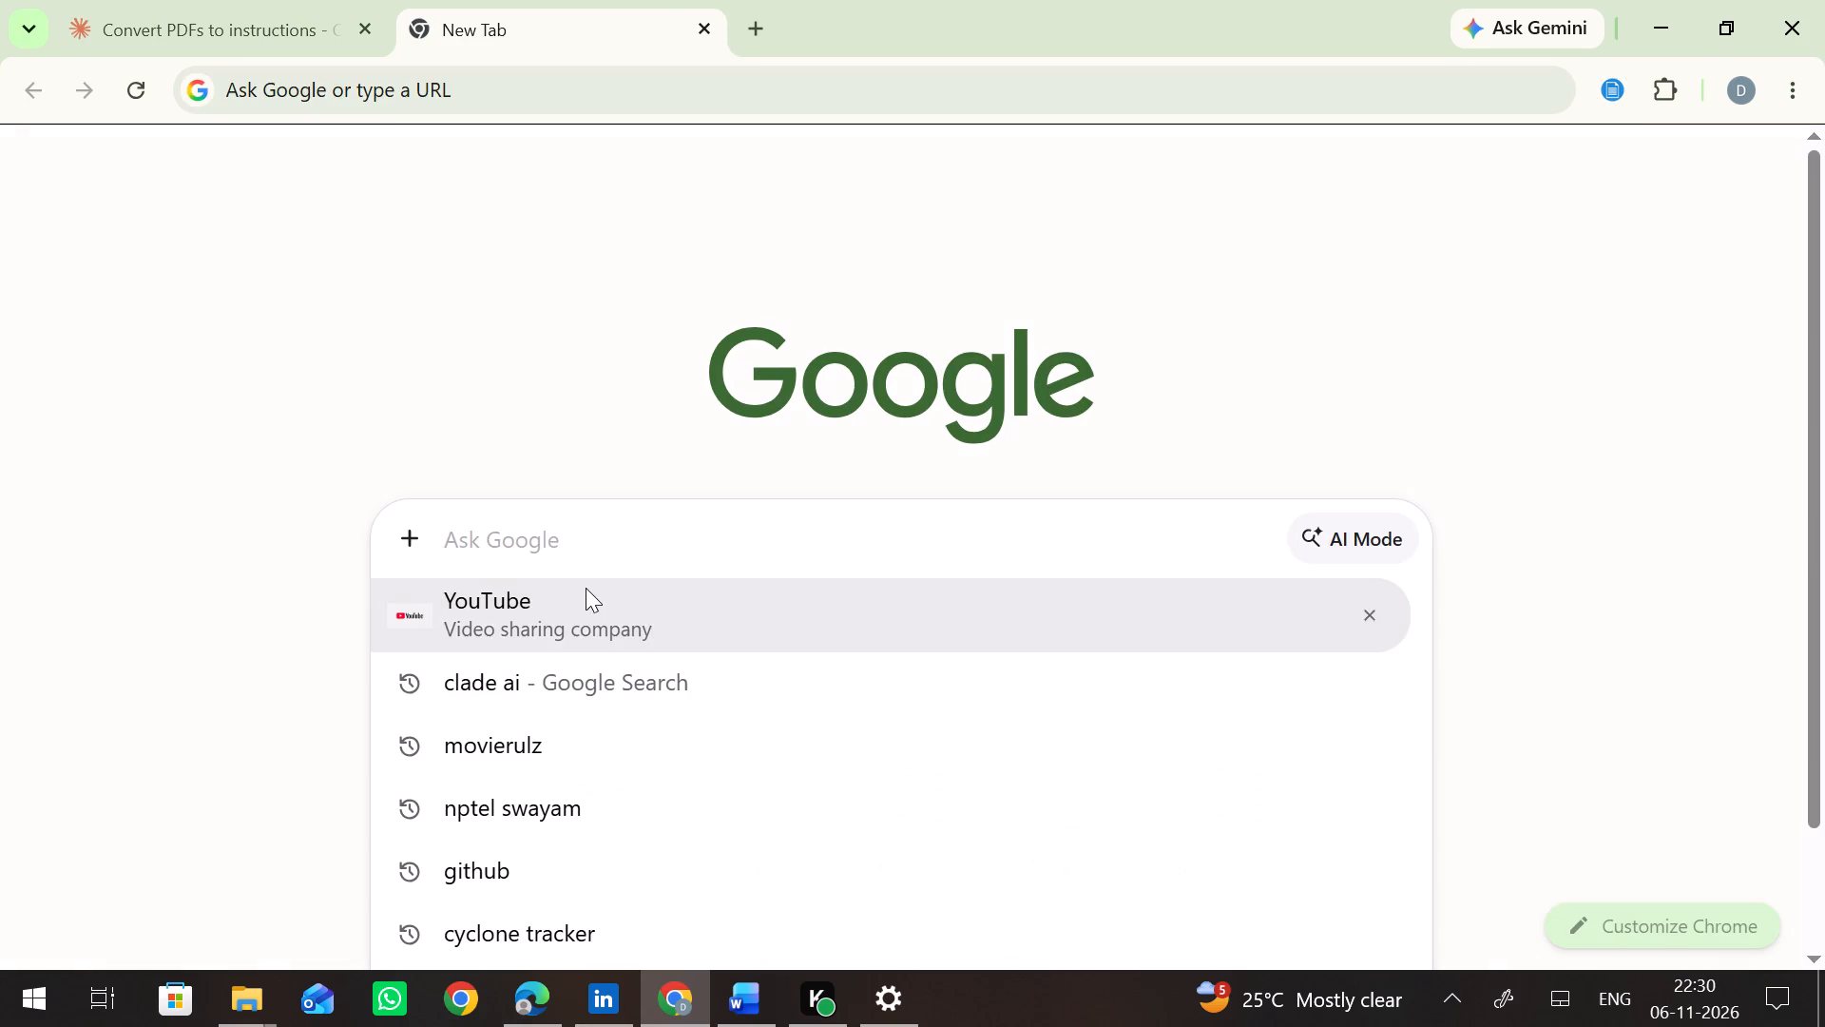
left_click(586, 588)
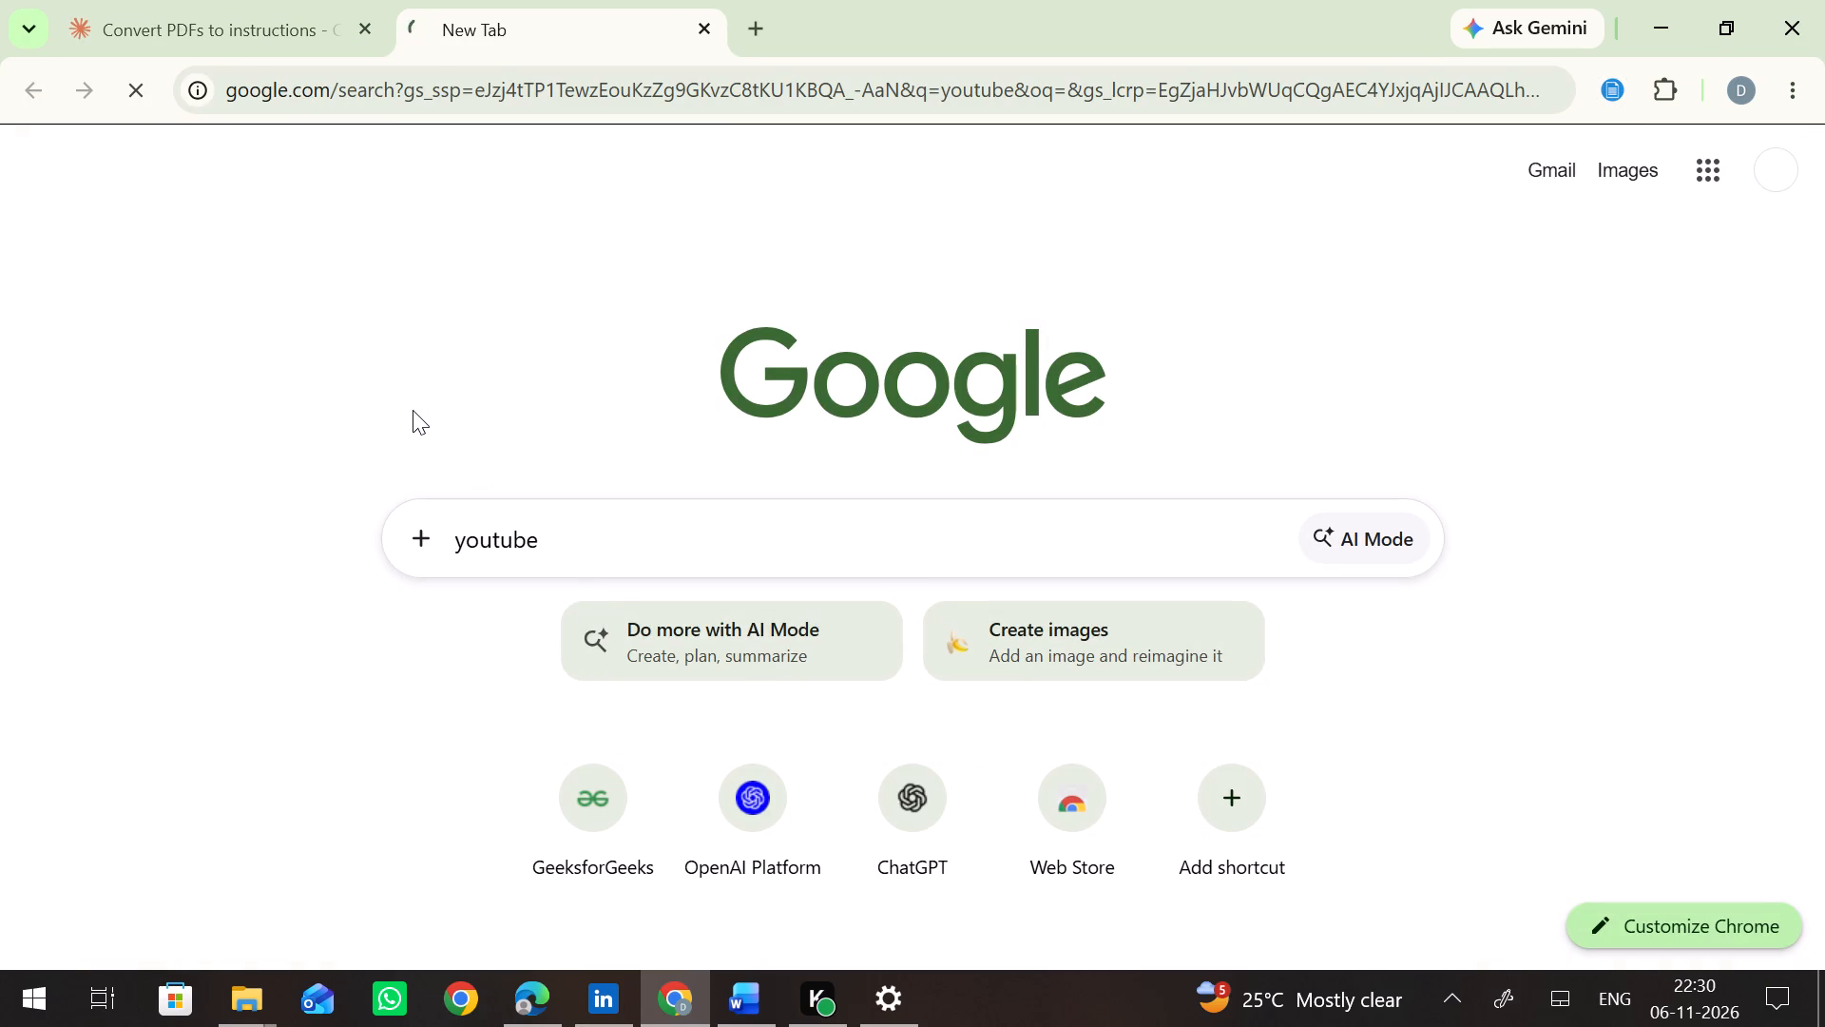
left_click(221, 429)
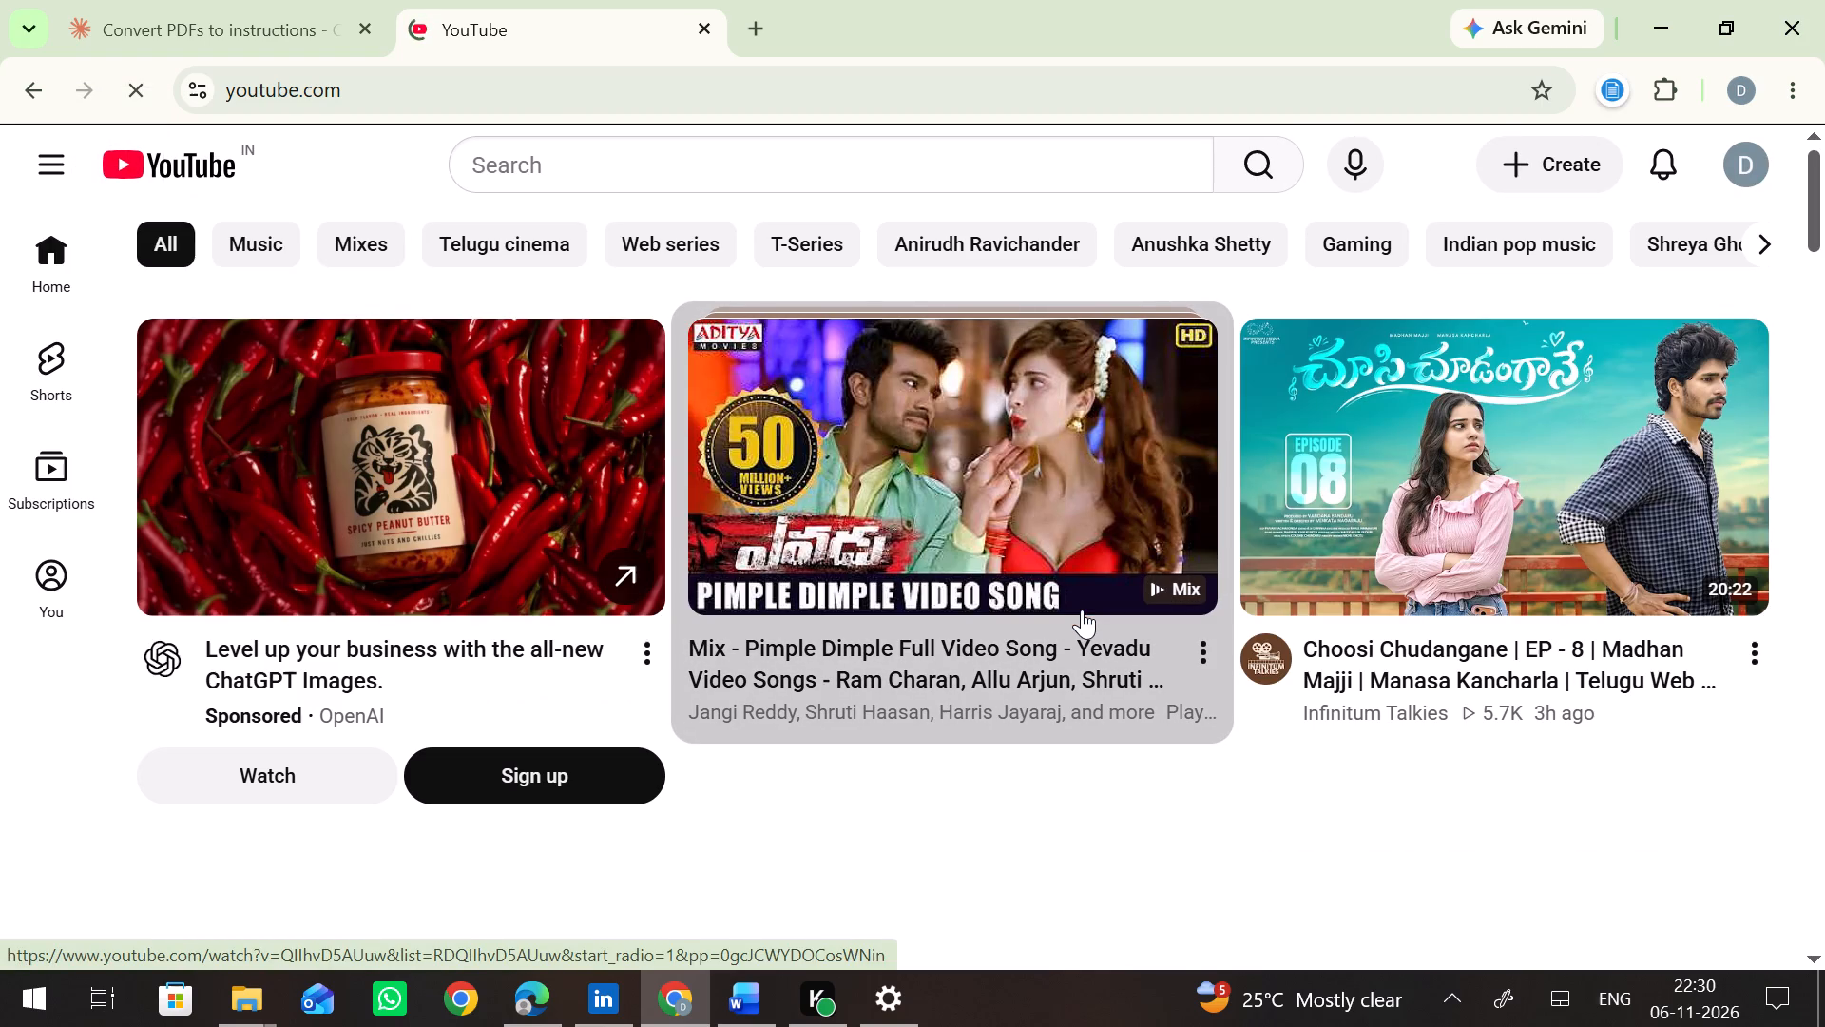
scroll(1146, 582, "down", 2)
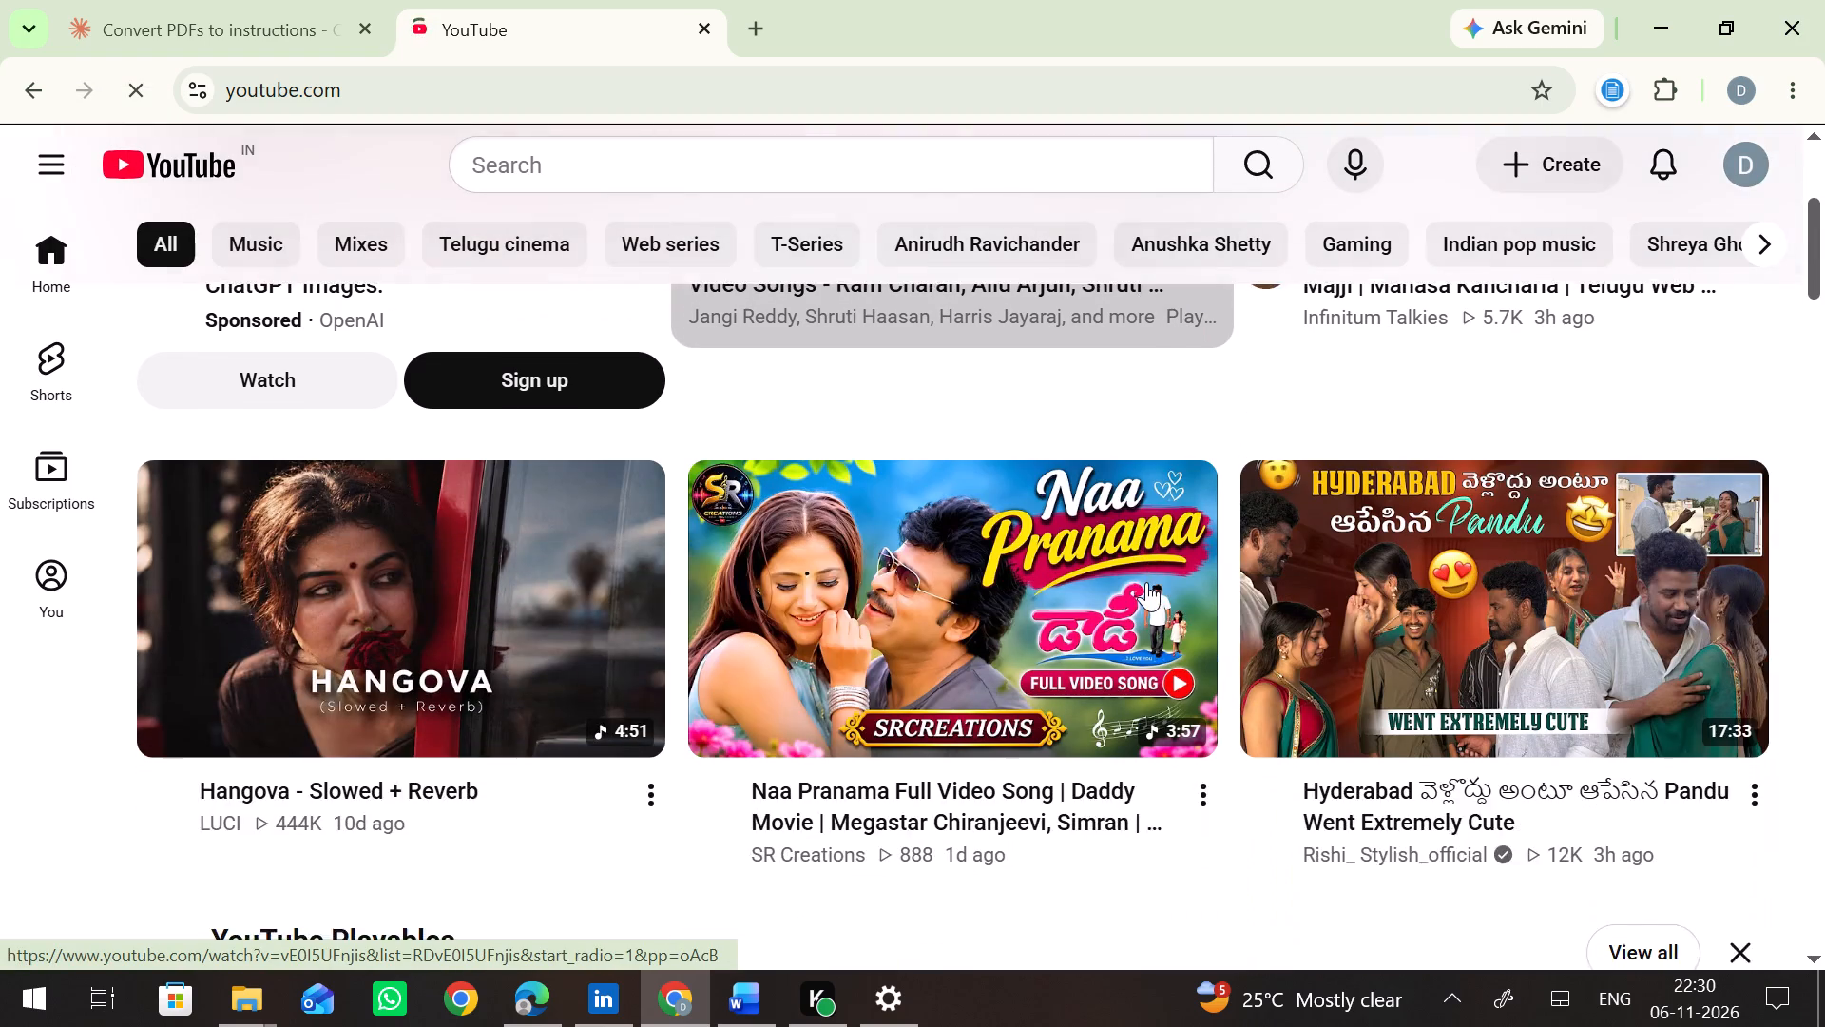
scroll(1146, 582, "down", 7)
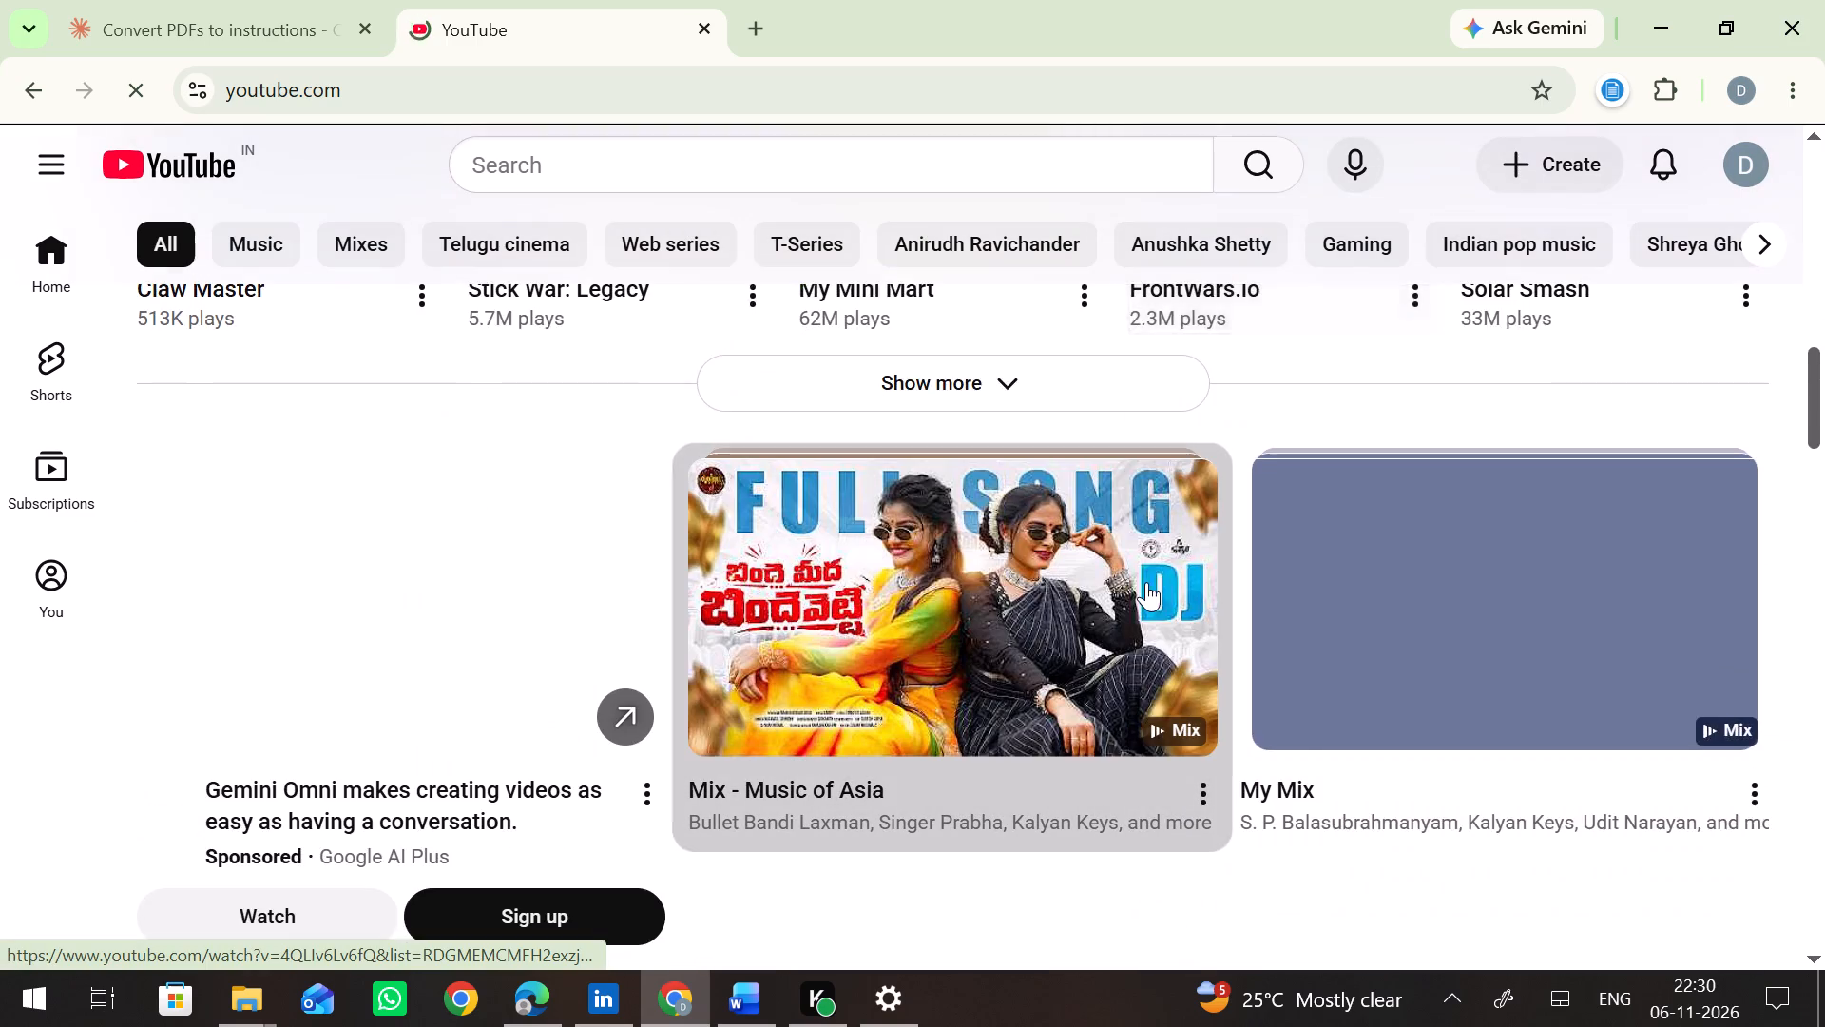
scroll(1146, 582, "down", 2)
left_click(997, 535)
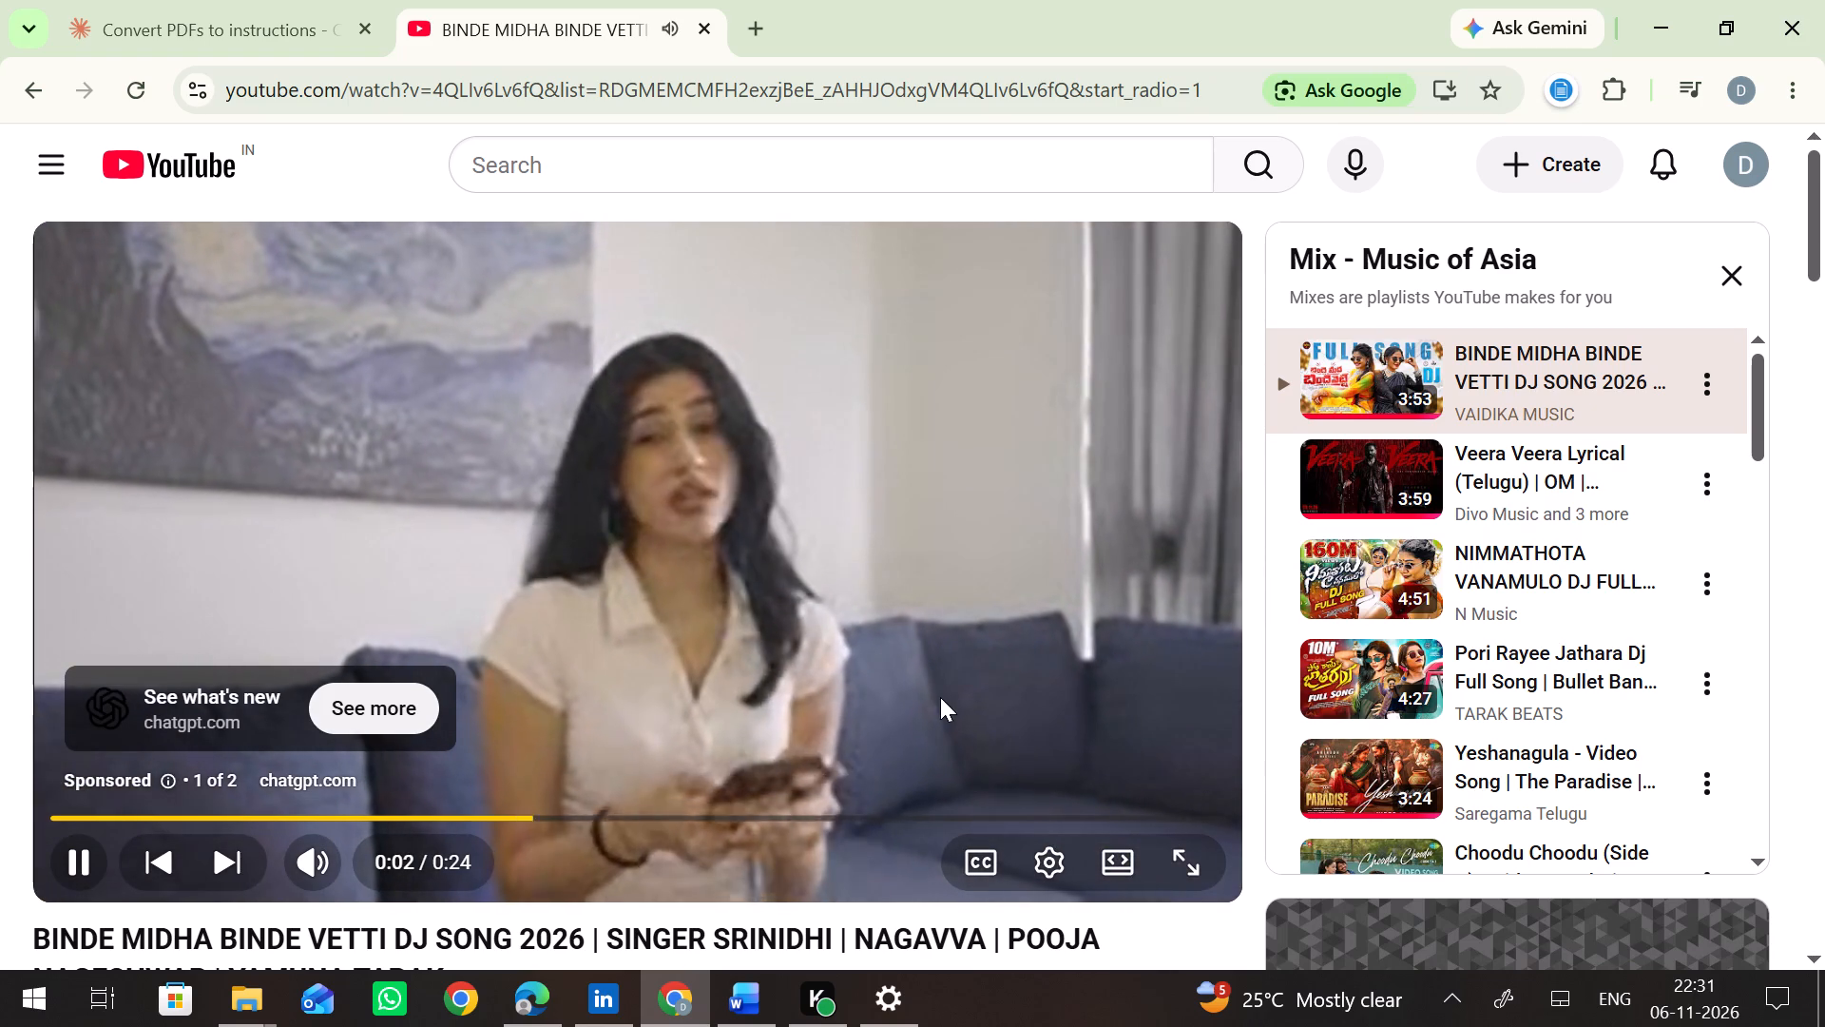
Skip the advertisement before the BINDE MIDHA BINDE VETTI DJ song.
key("F2")
key("F2")
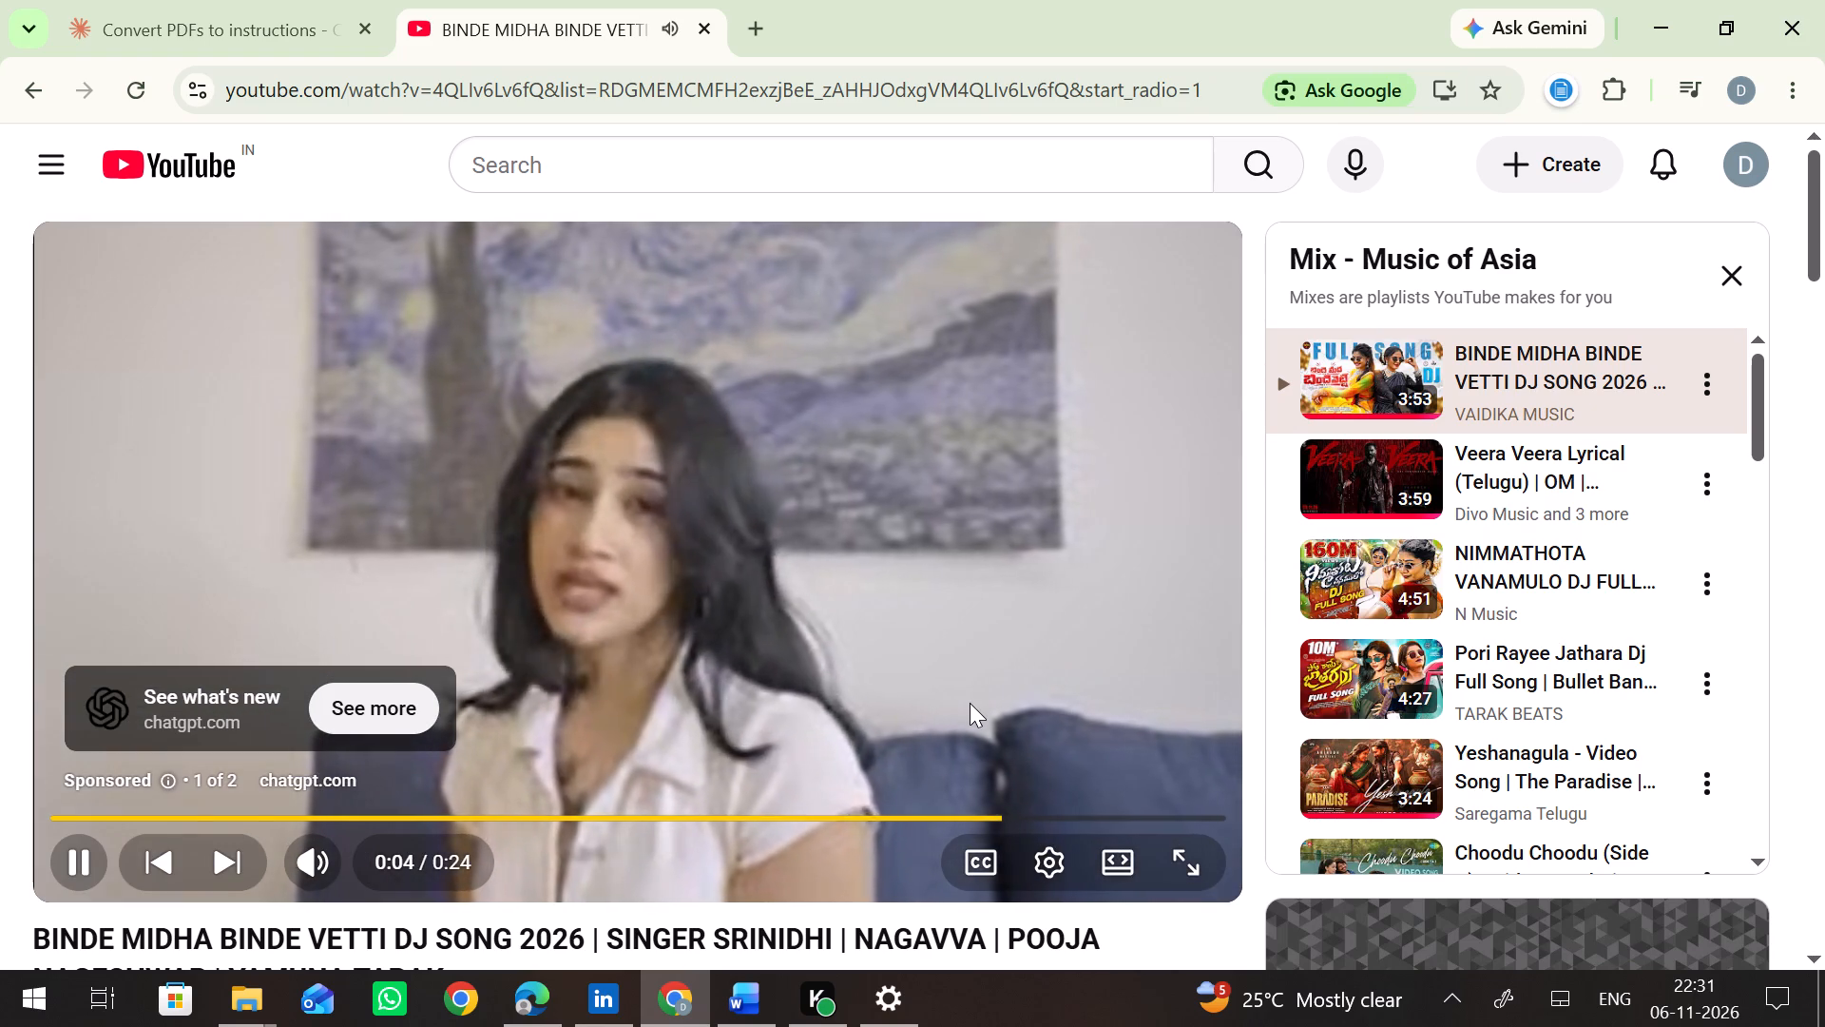
key("F2")
key("F2")
key("F2")
key("F2")
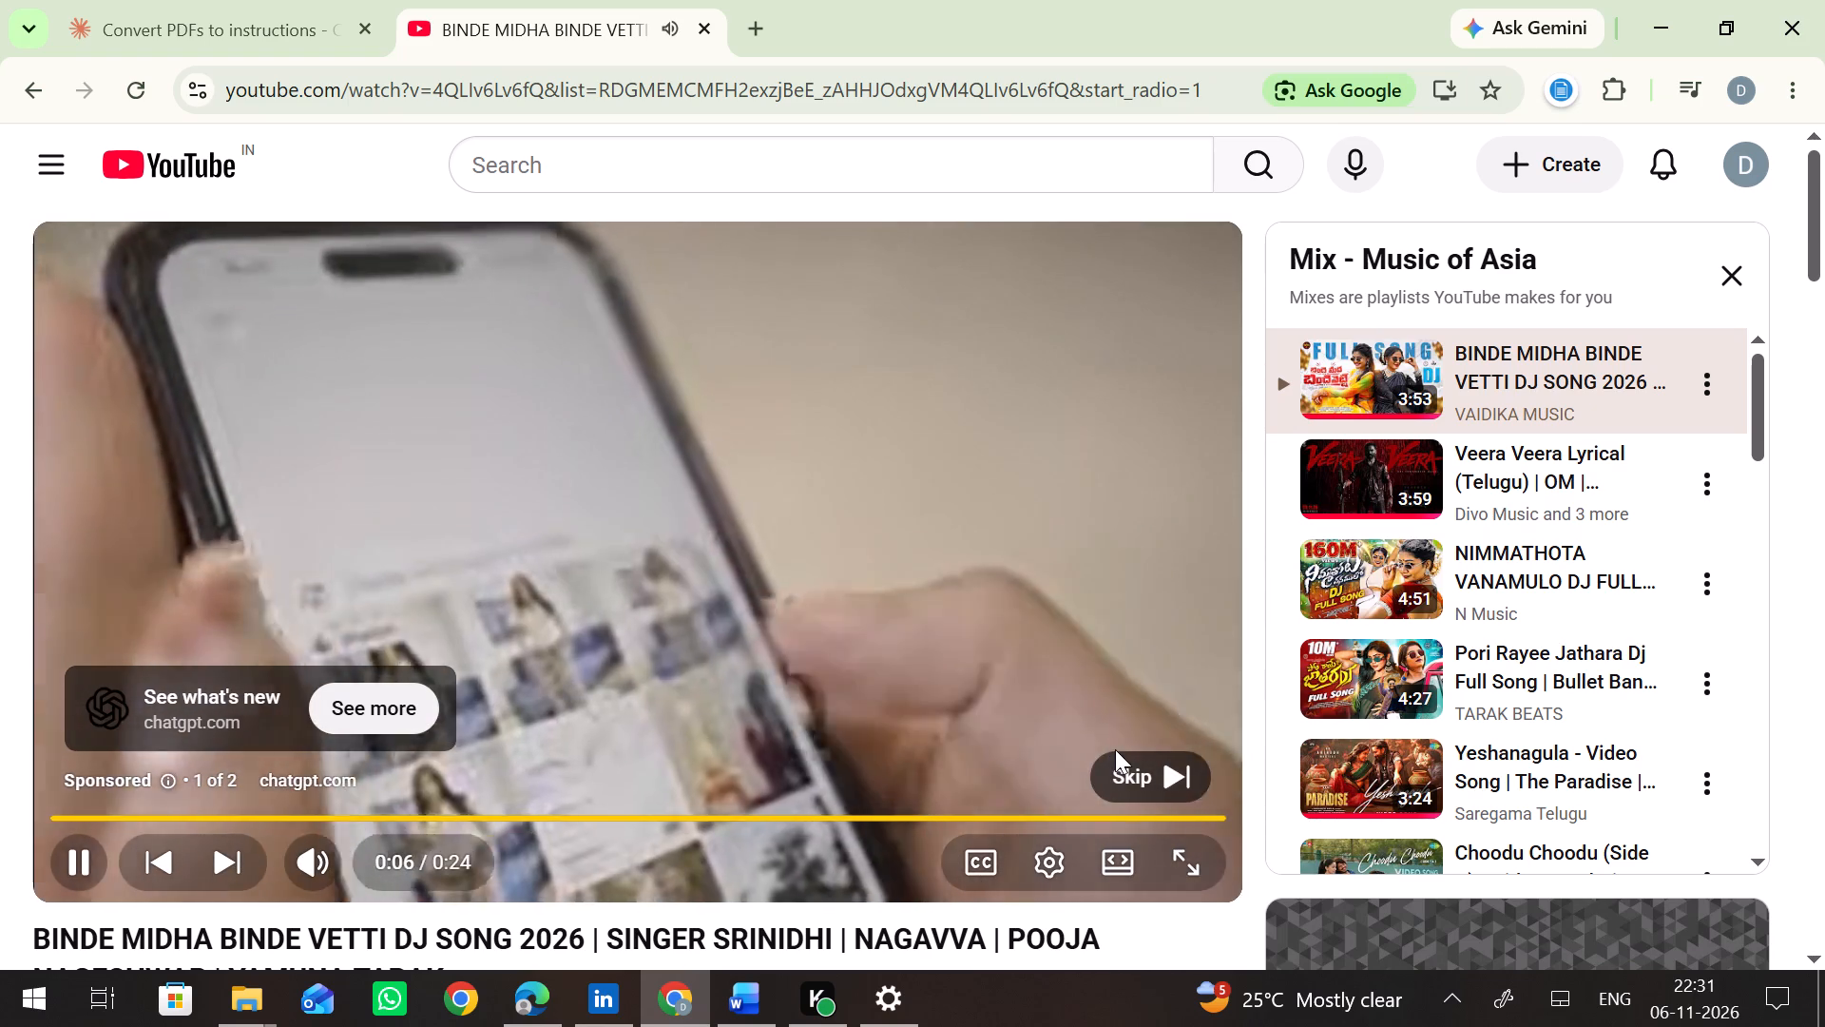
left_click(1115, 749)
left_click(1117, 759)
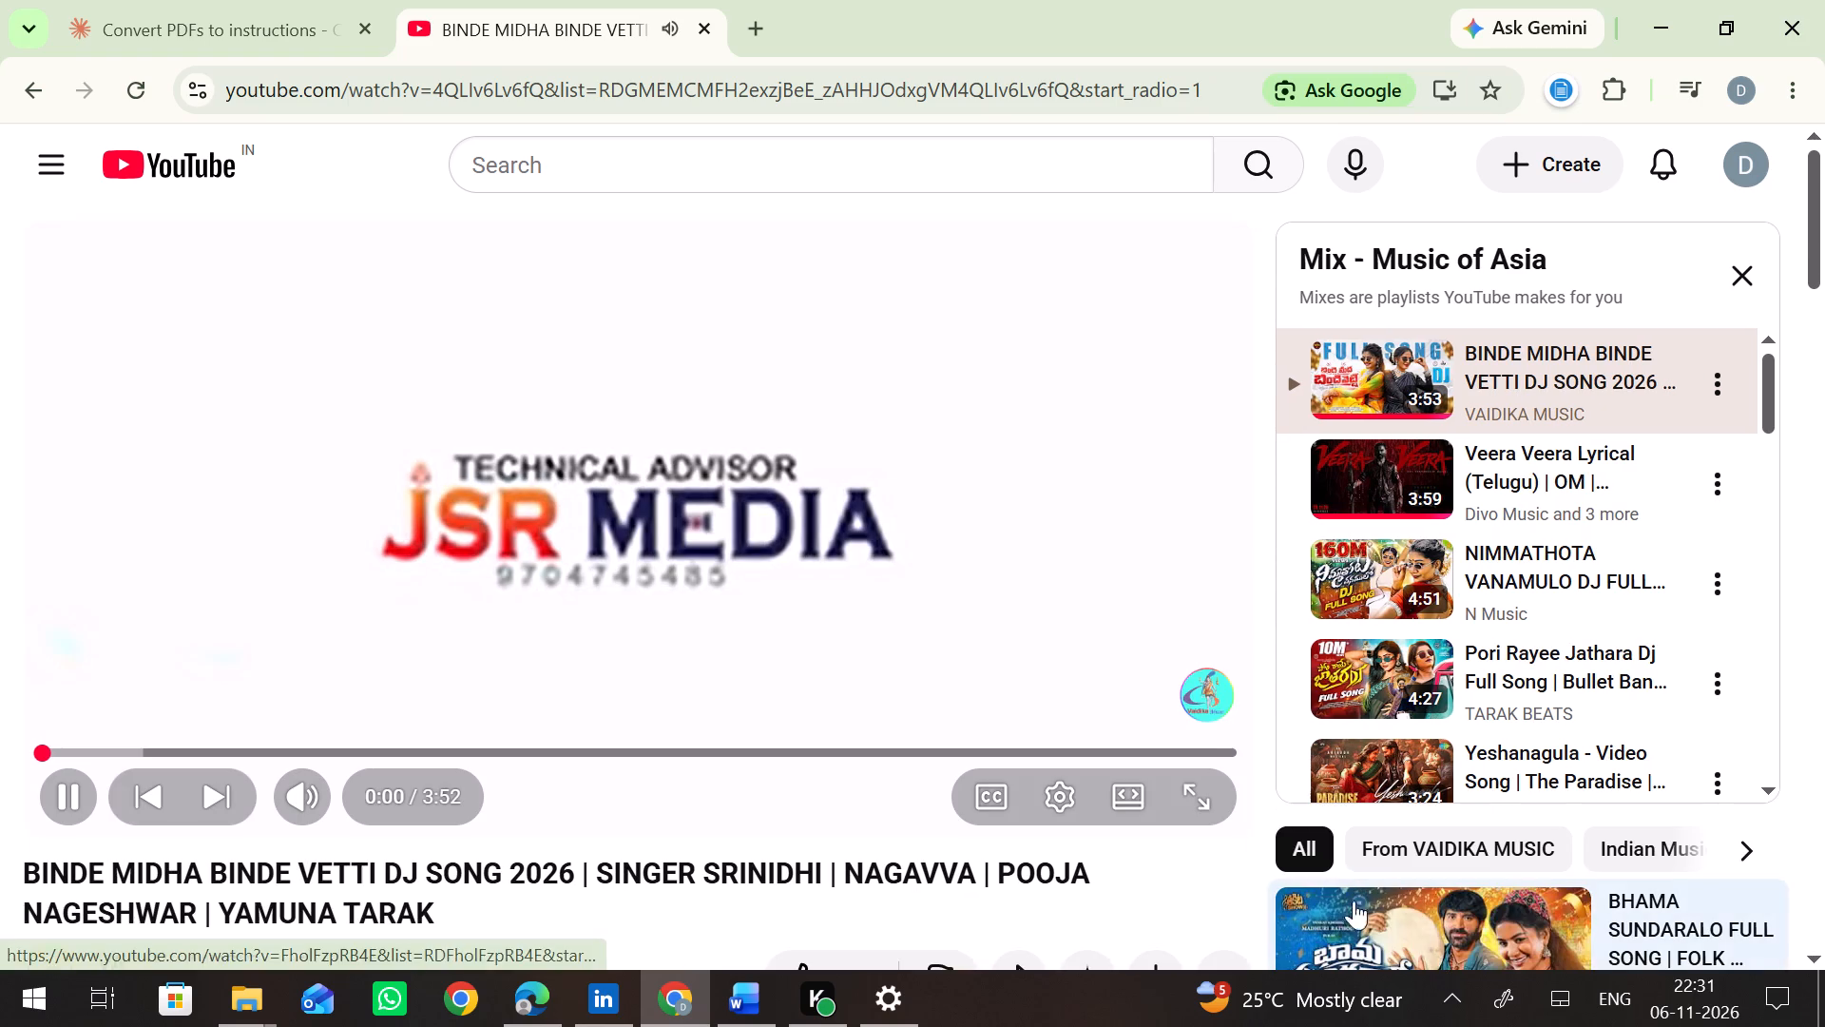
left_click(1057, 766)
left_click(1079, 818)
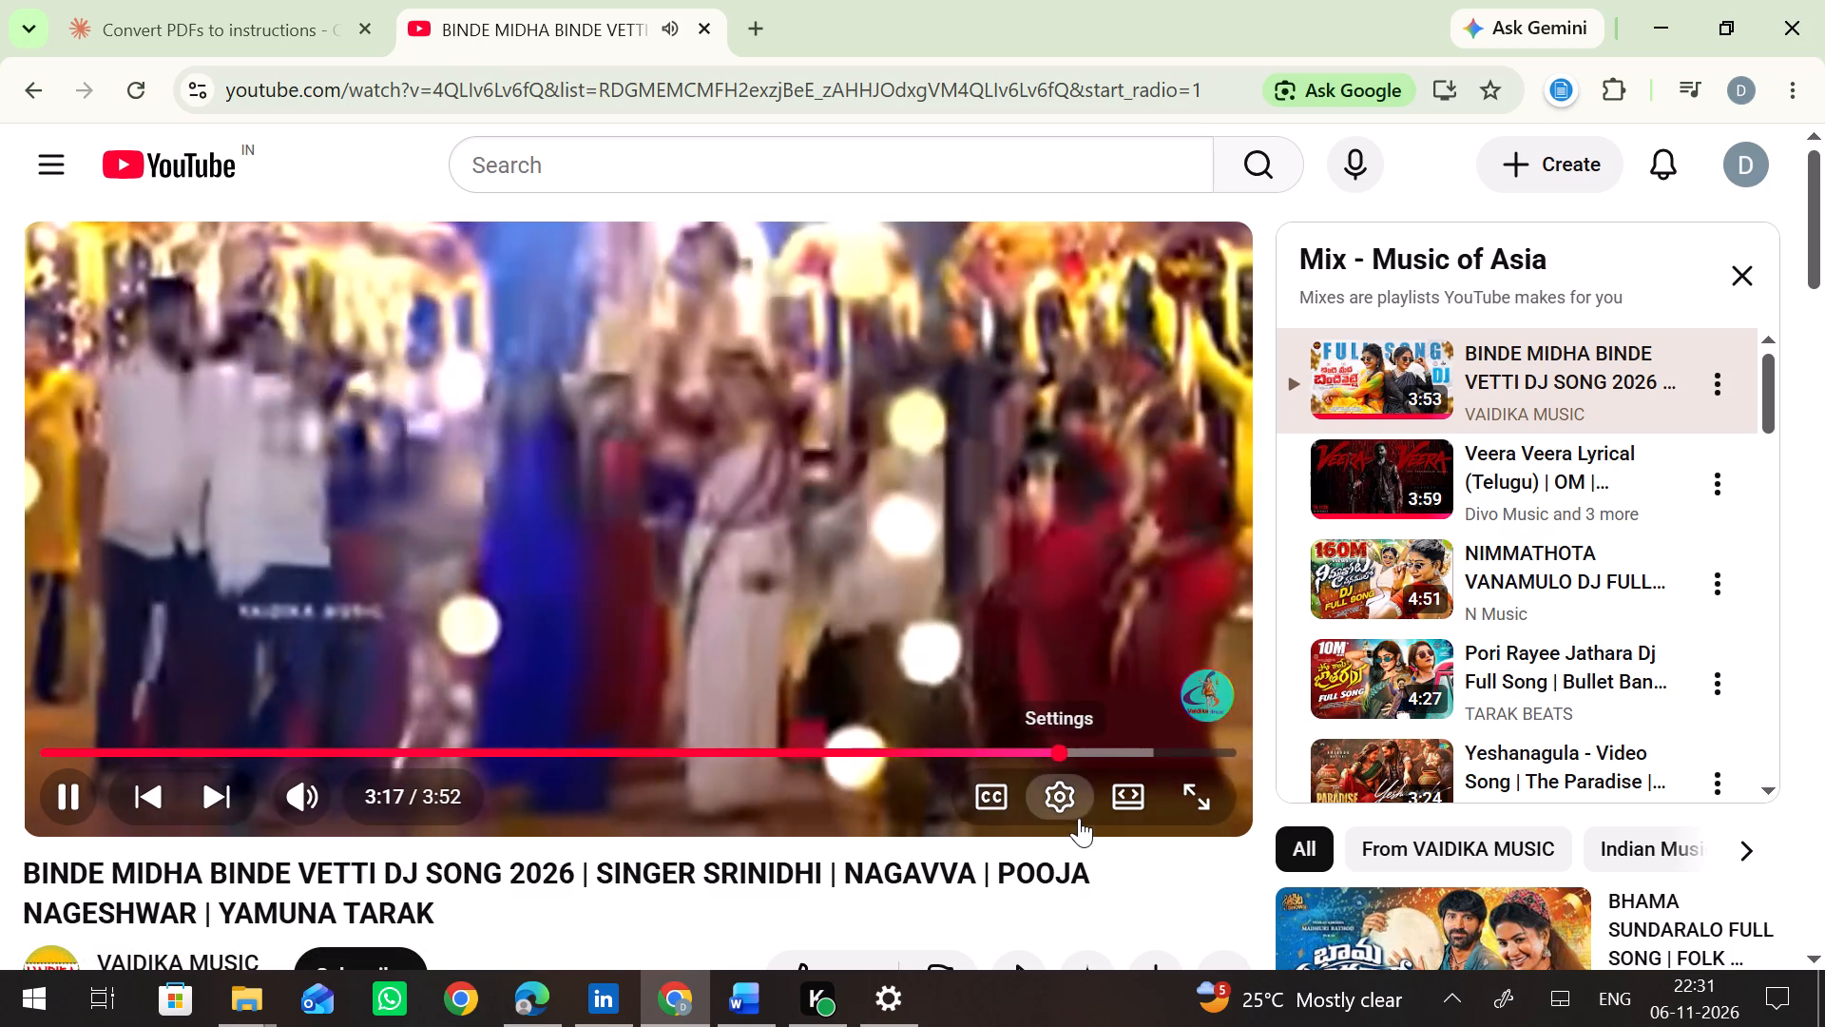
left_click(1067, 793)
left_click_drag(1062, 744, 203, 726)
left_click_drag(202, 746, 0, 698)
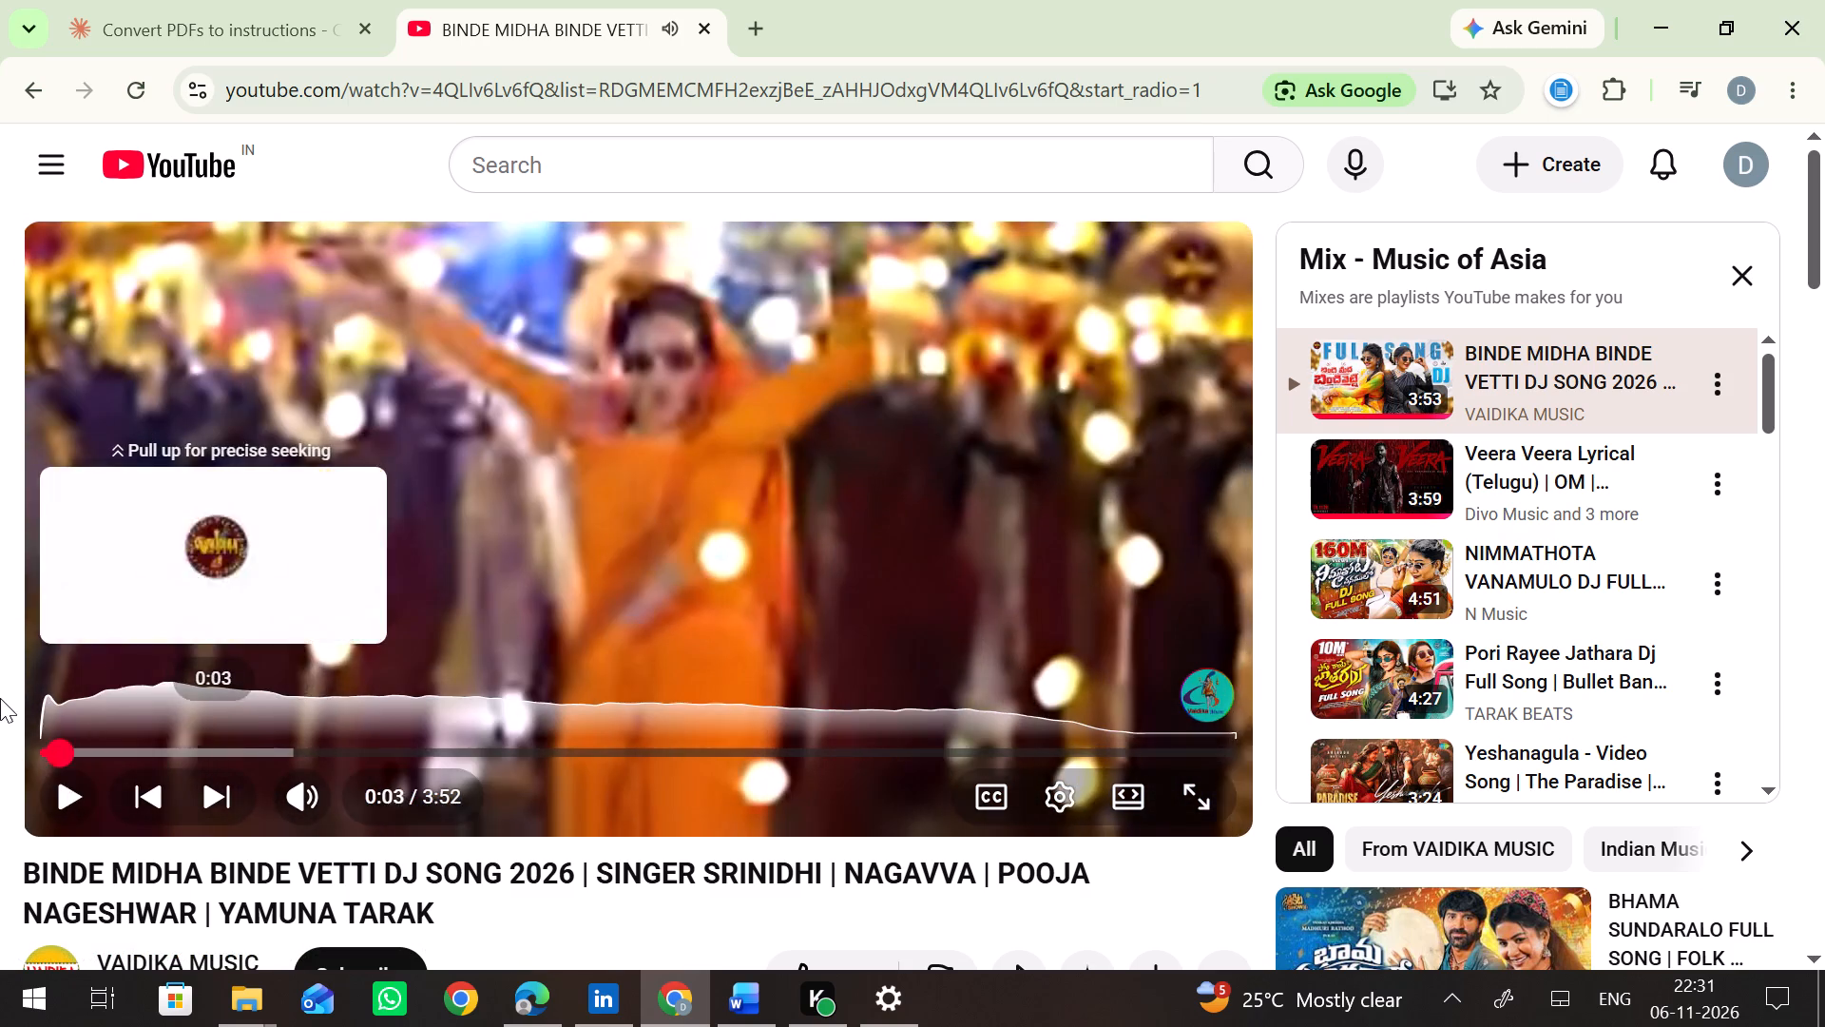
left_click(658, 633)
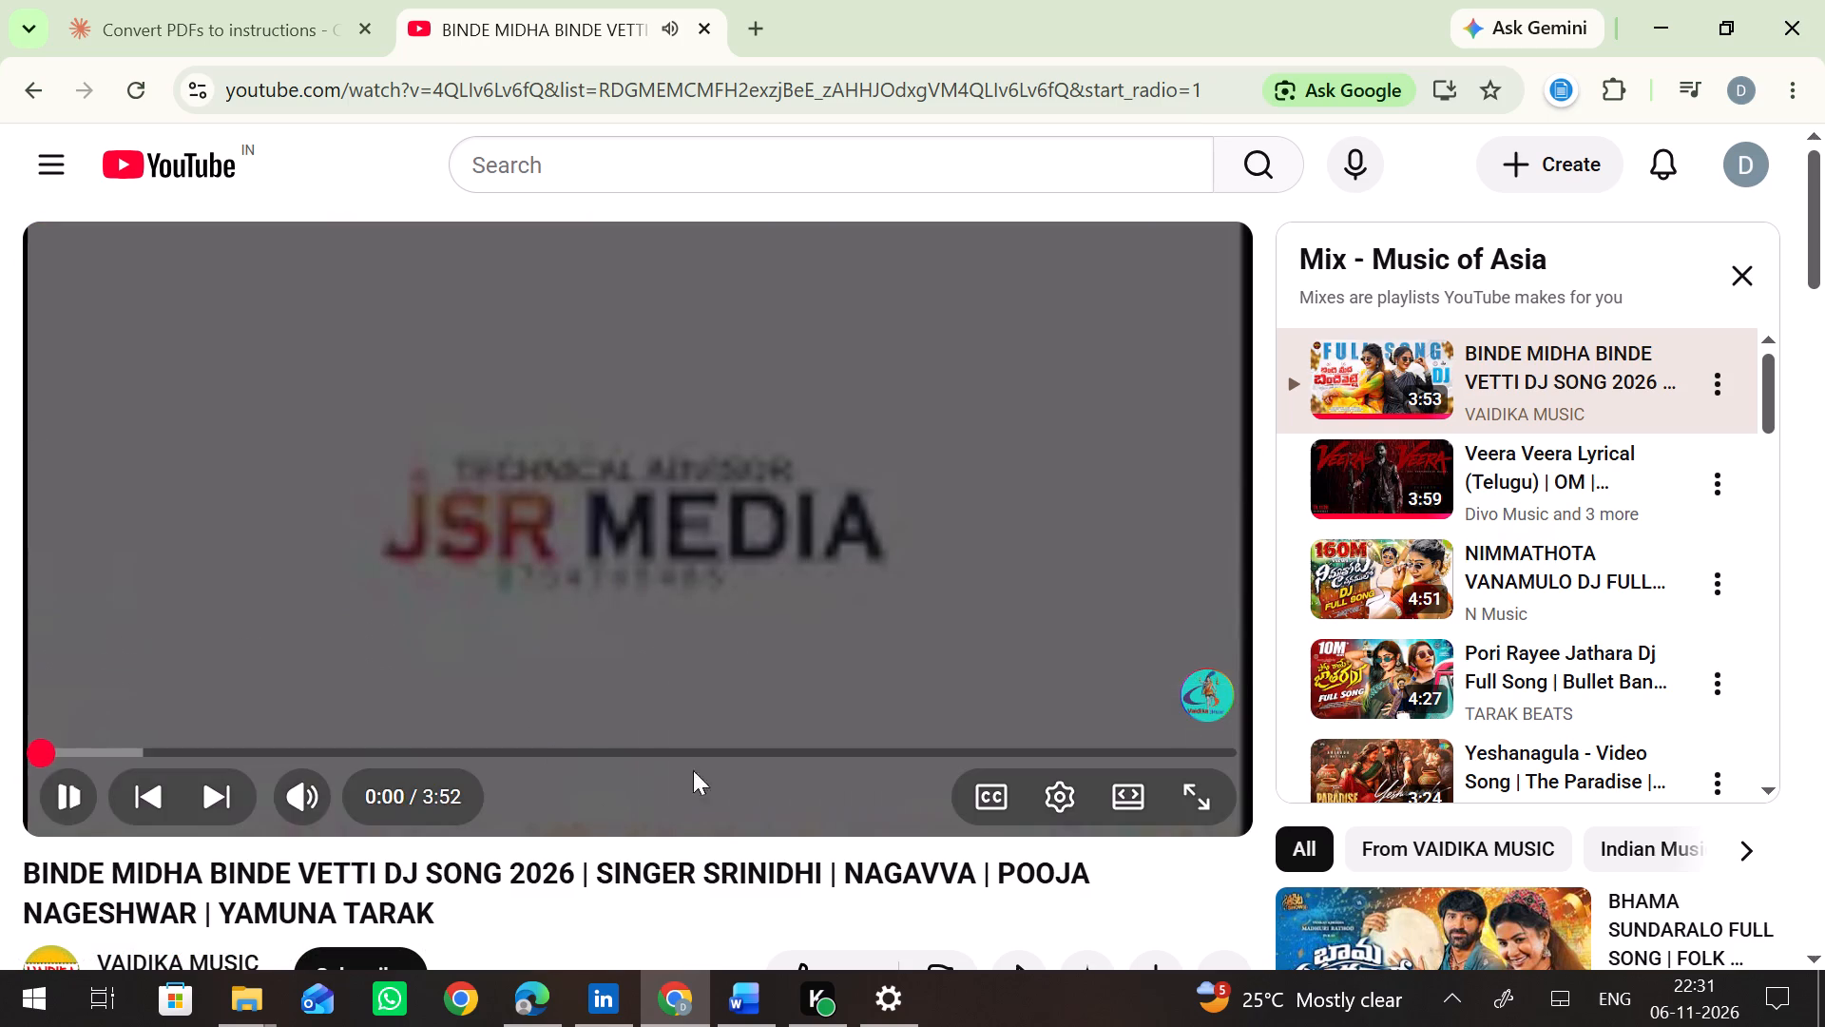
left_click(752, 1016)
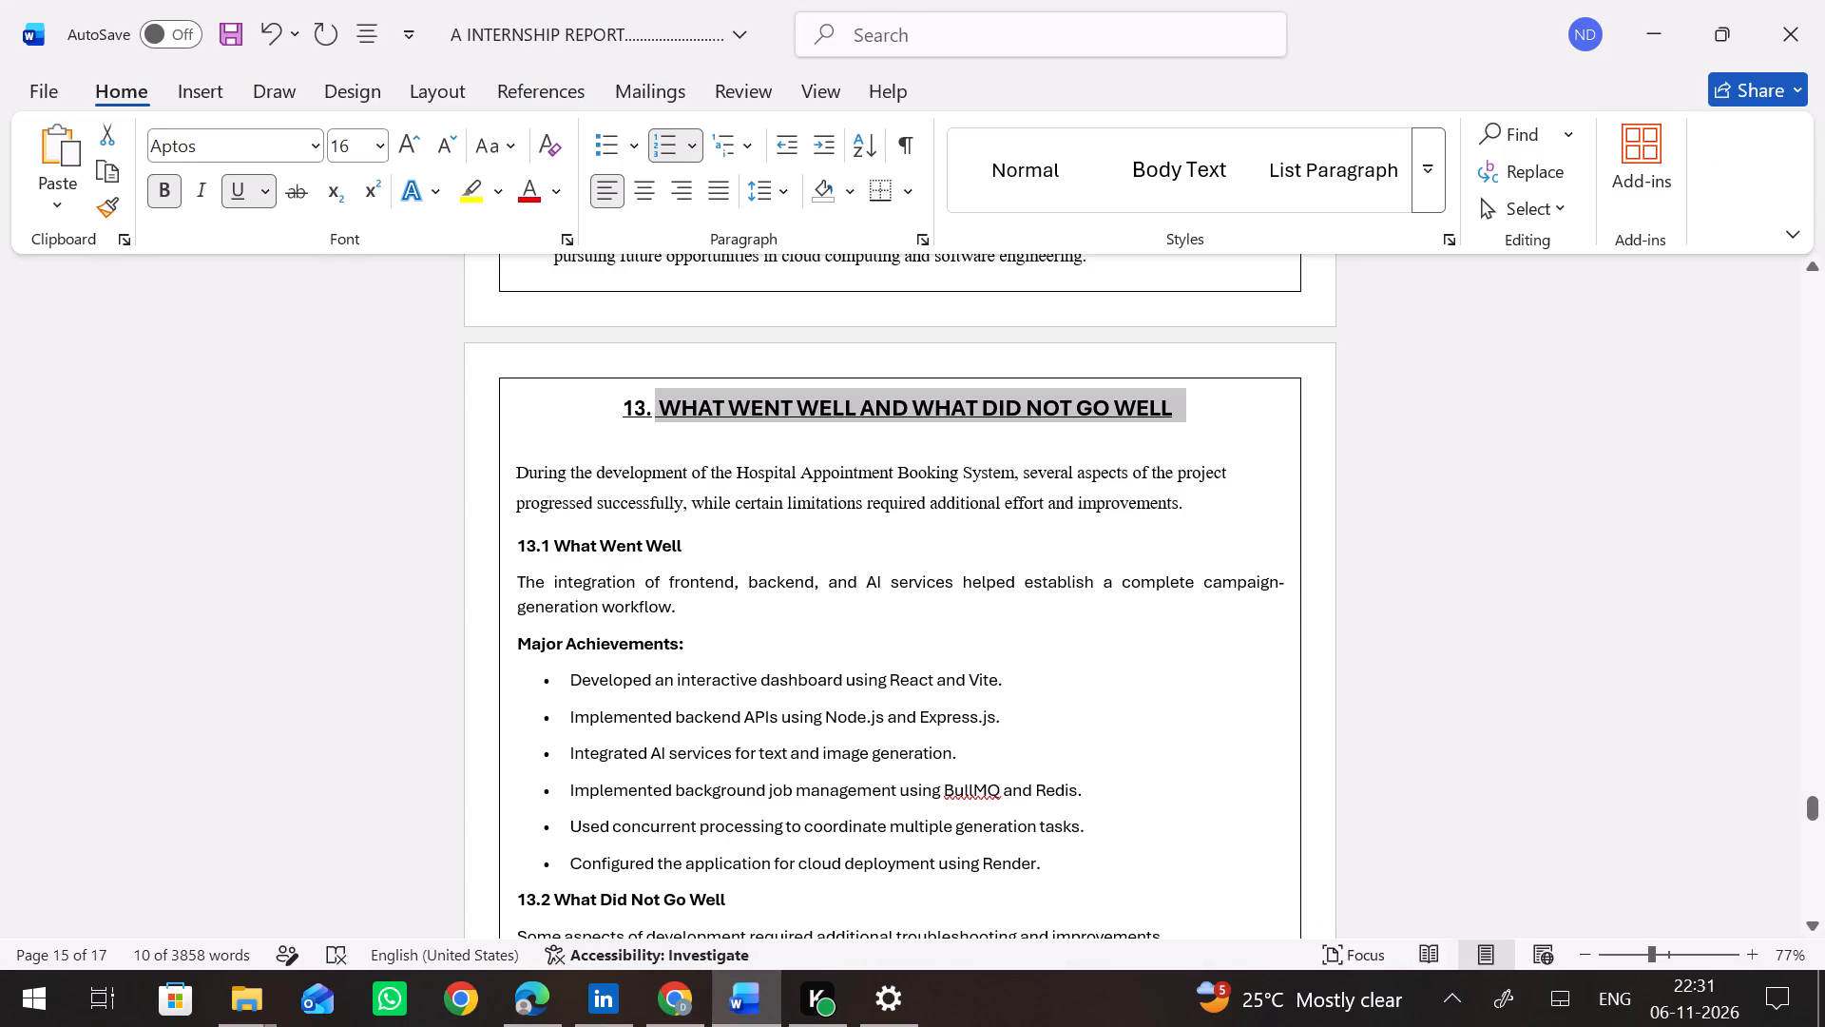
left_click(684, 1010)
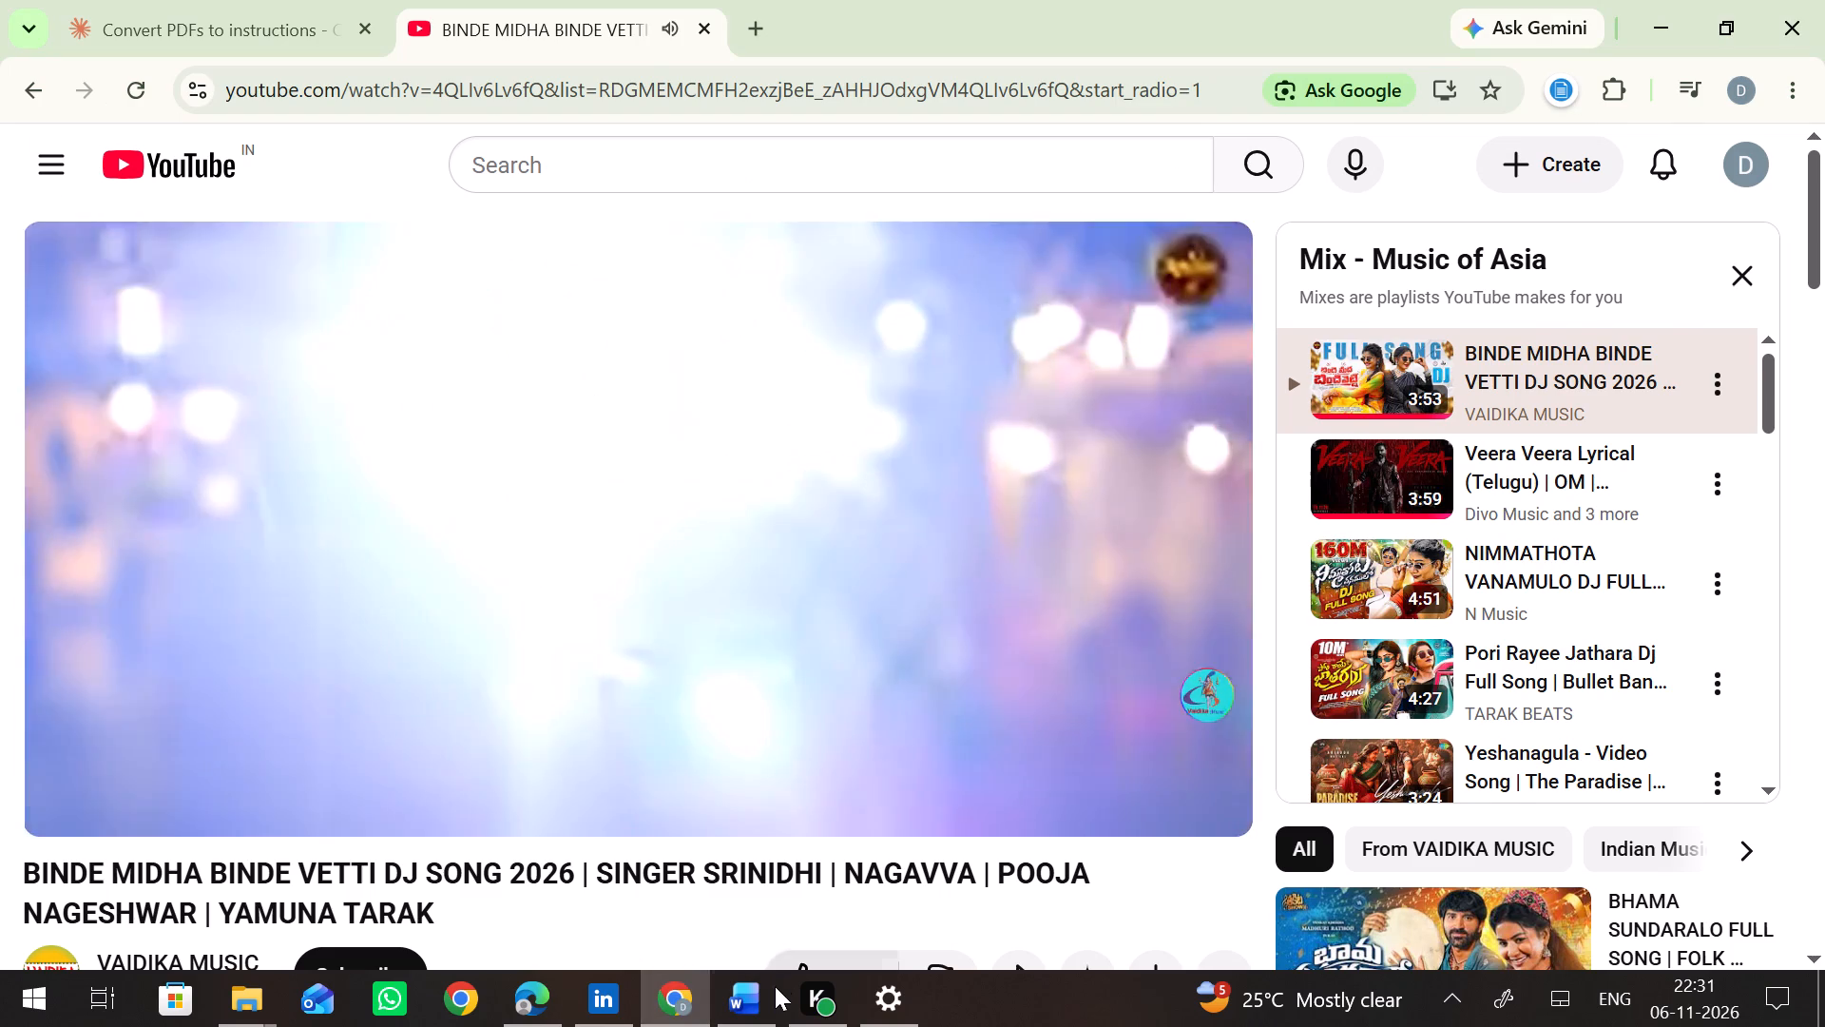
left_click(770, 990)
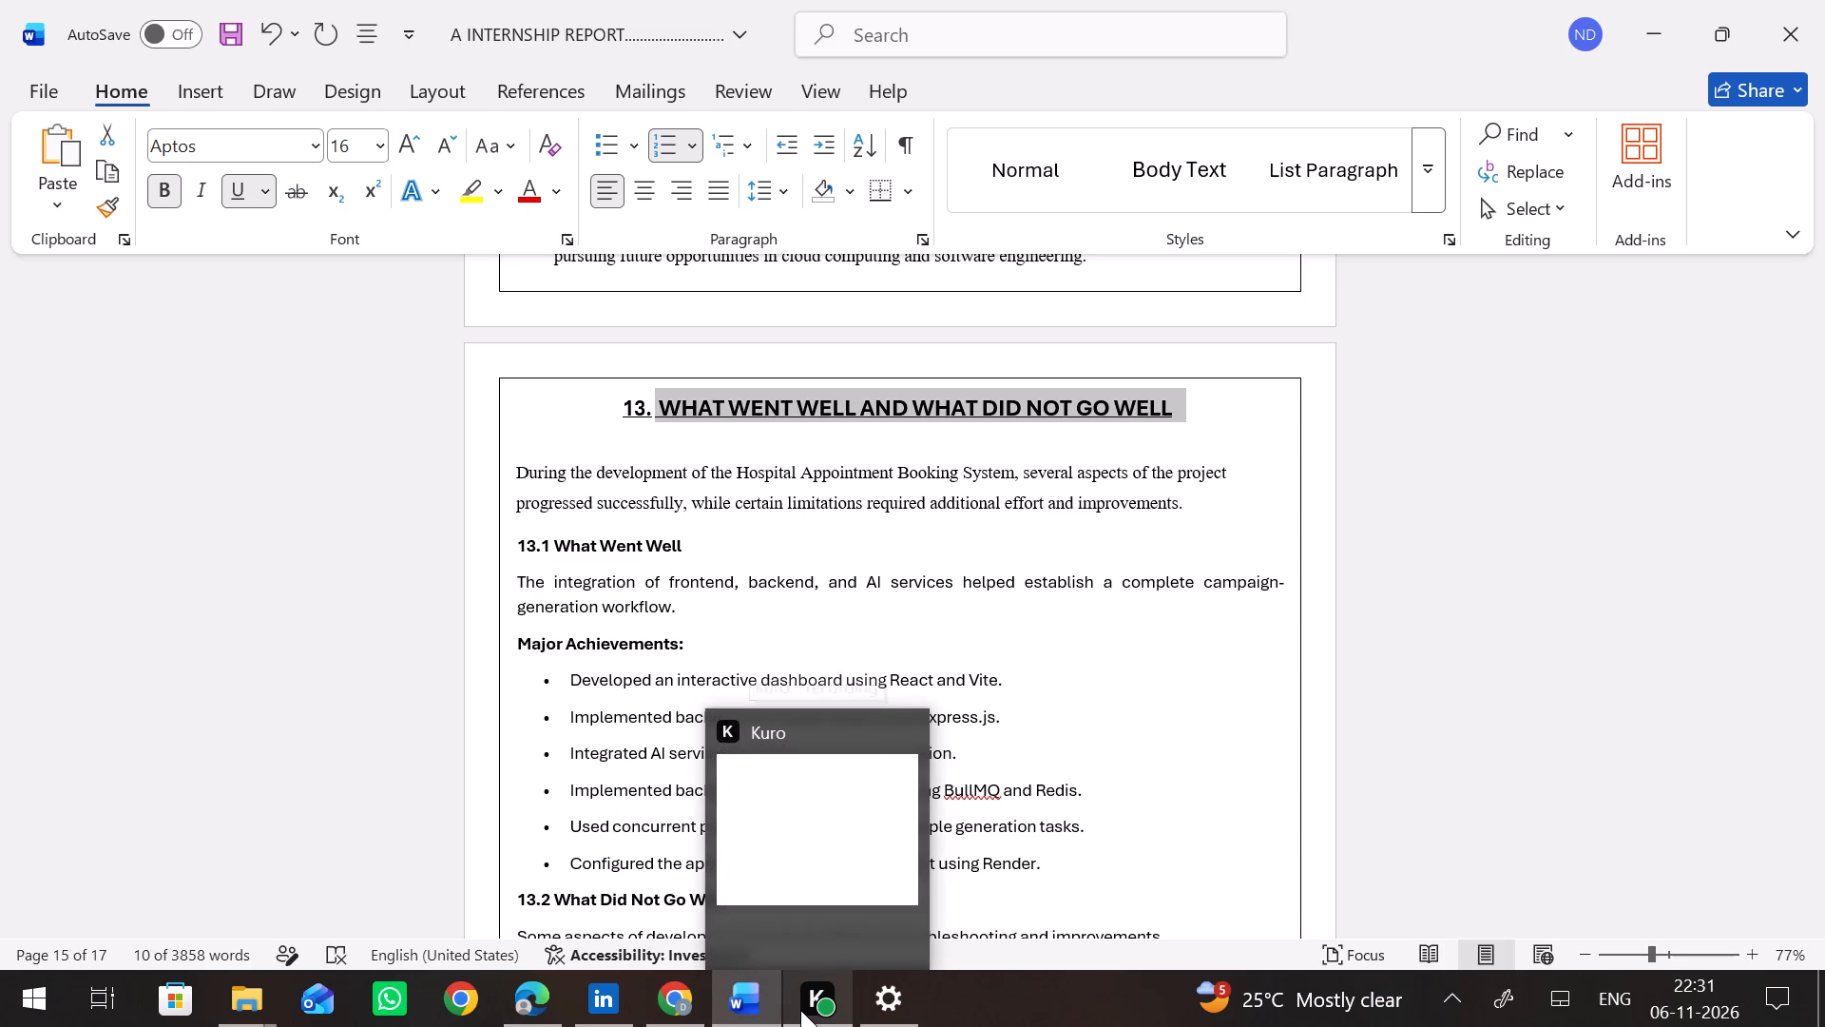
left_click(690, 998)
left_click(690, 998)
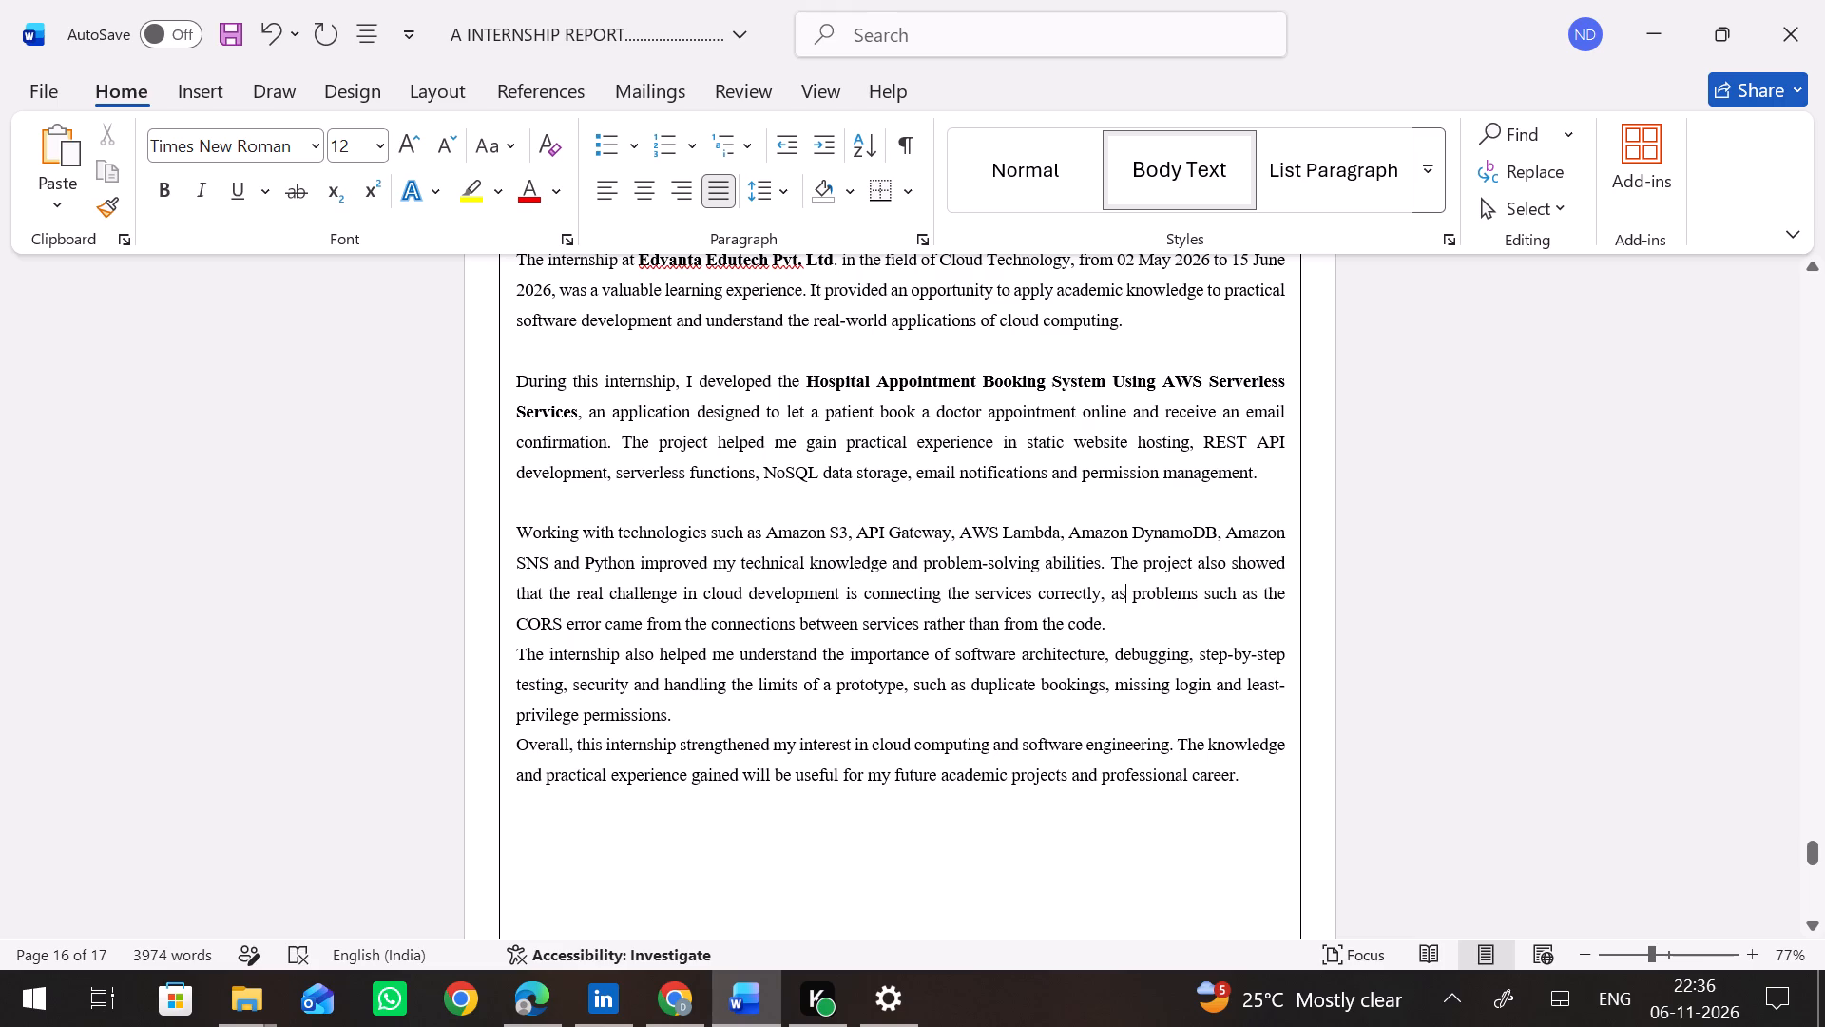
left_click(1123, 612)
left_click(1117, 623)
key("Return")
scroll(1100, 630, "down", 1)
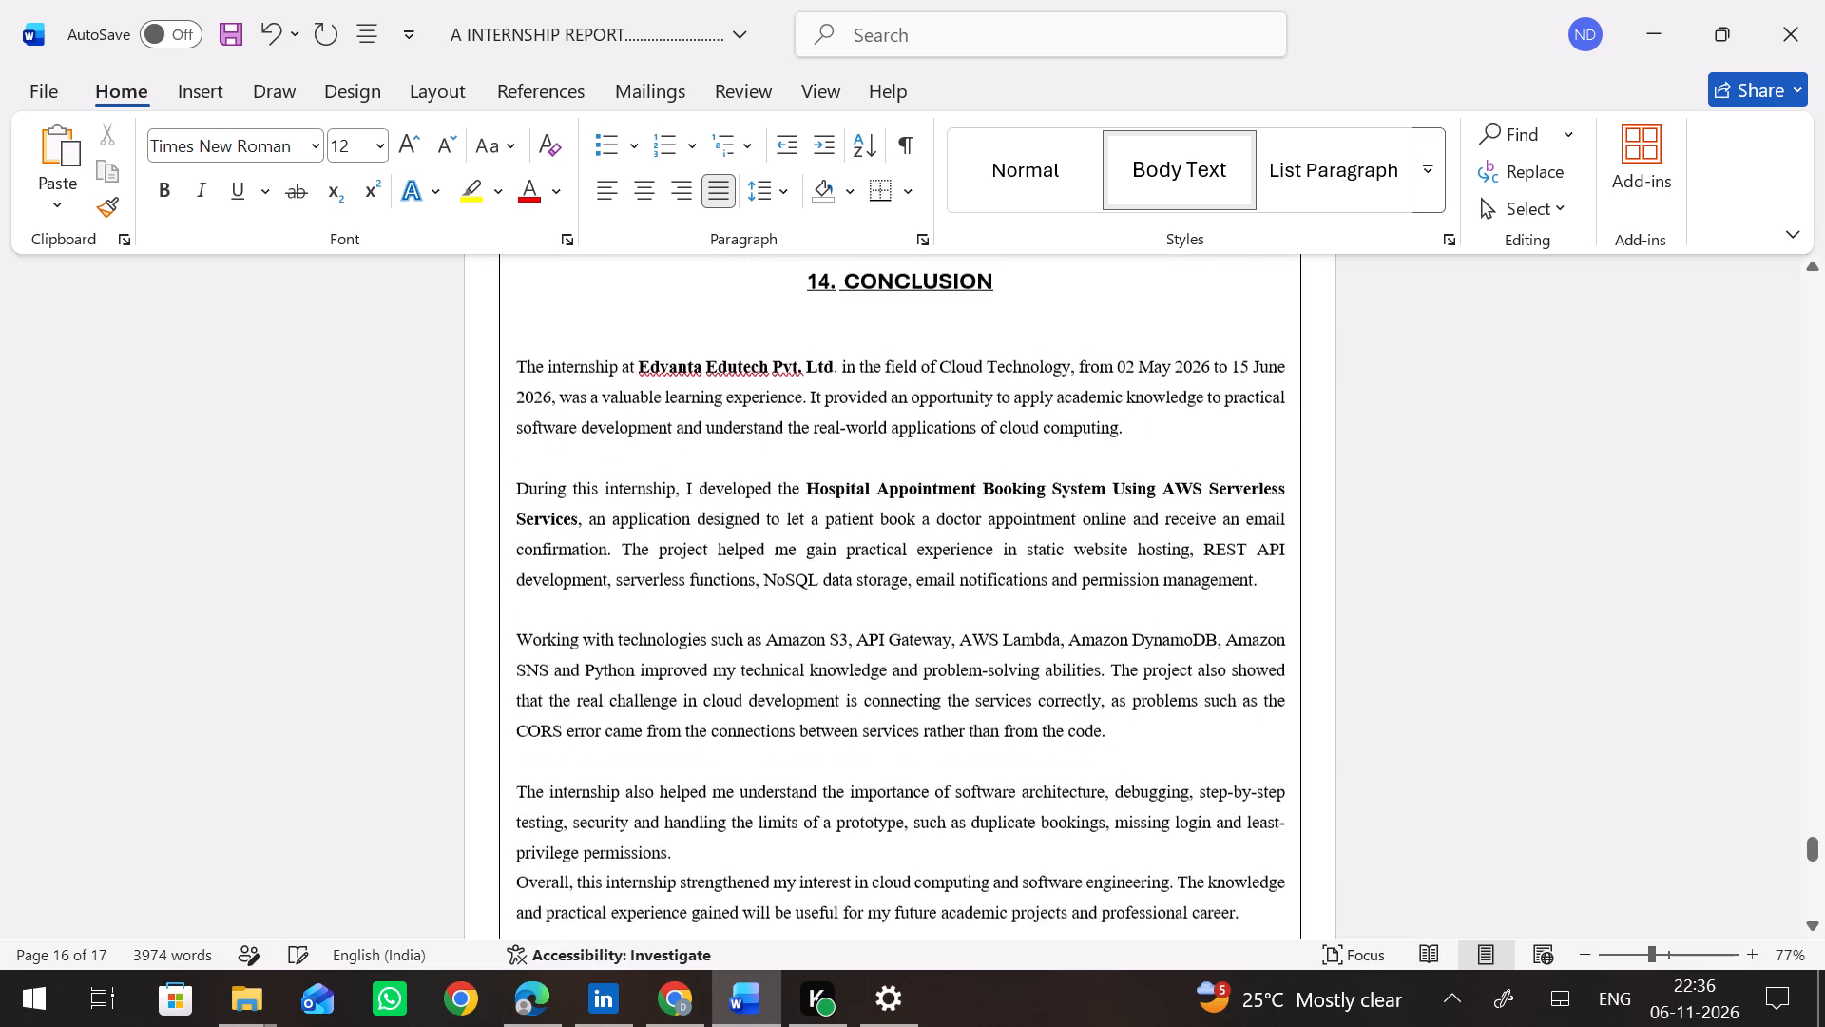
scroll(1100, 630, "down", 1)
left_click(1106, 615)
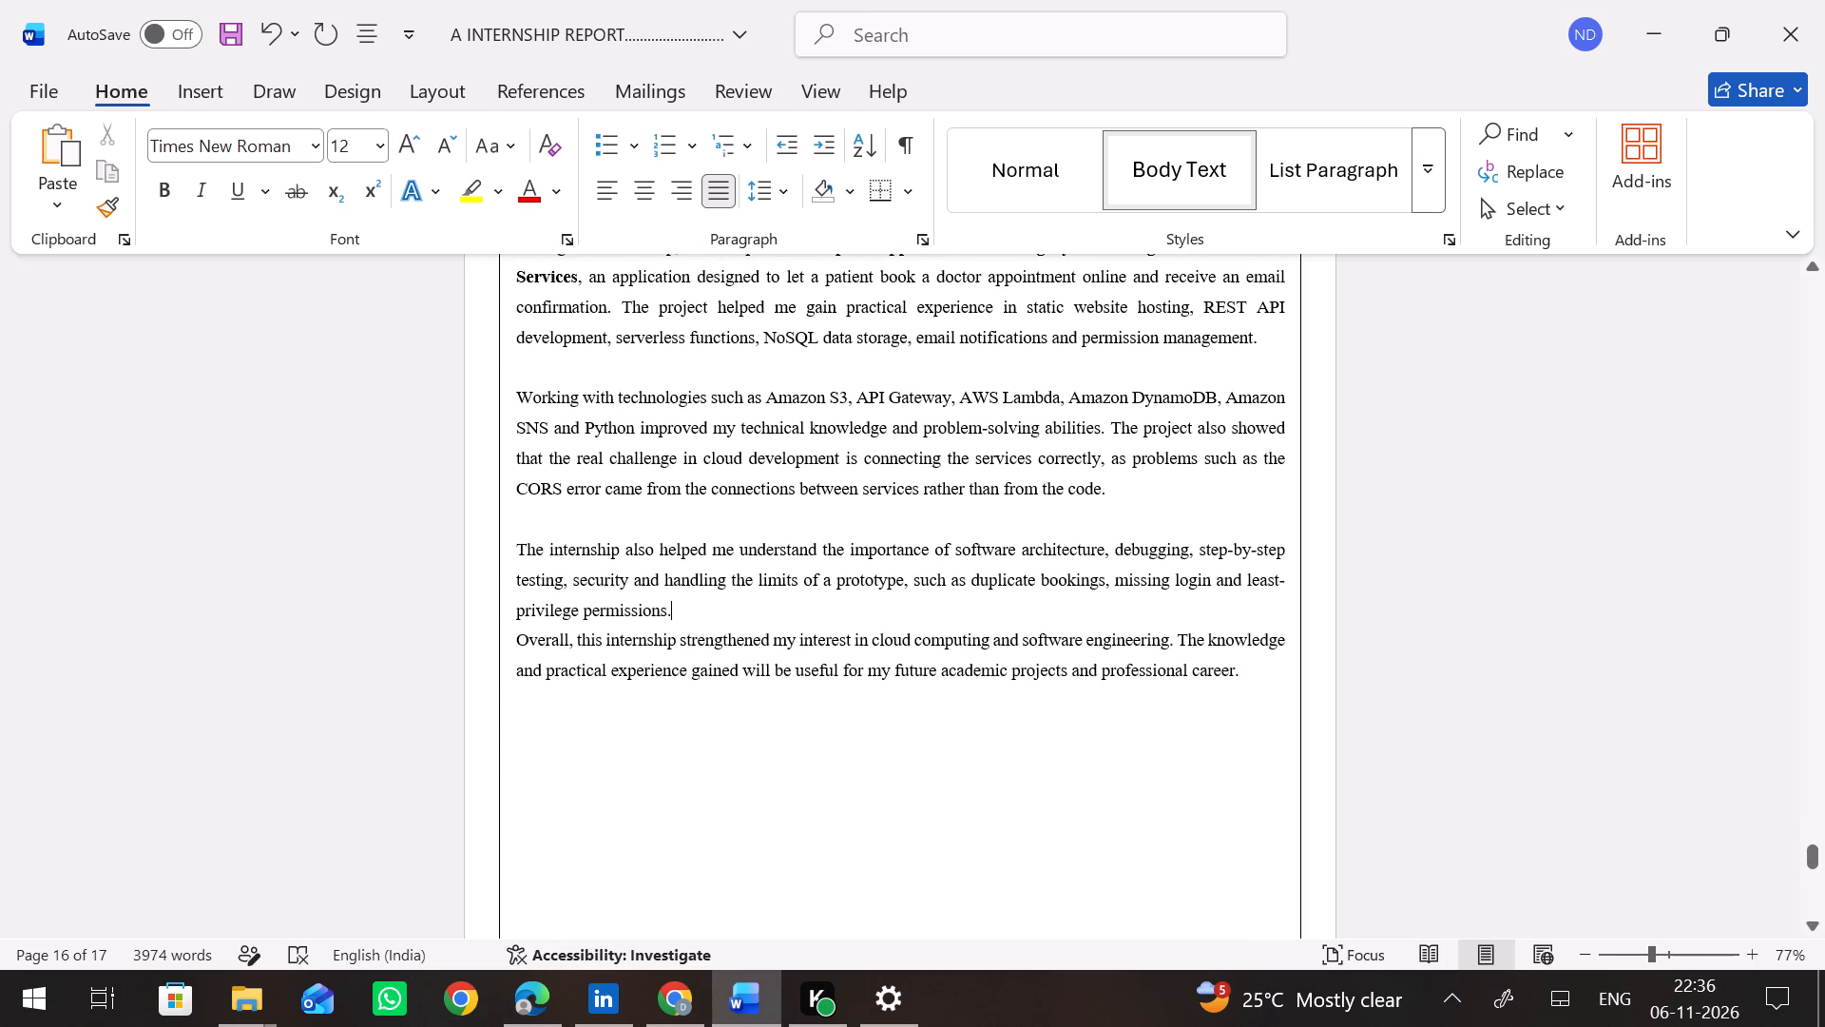
key("Return")
On the 15. Assessment page, delete blank lines above the "Internal:" marks table.
scroll(1031, 537, "up", 2)
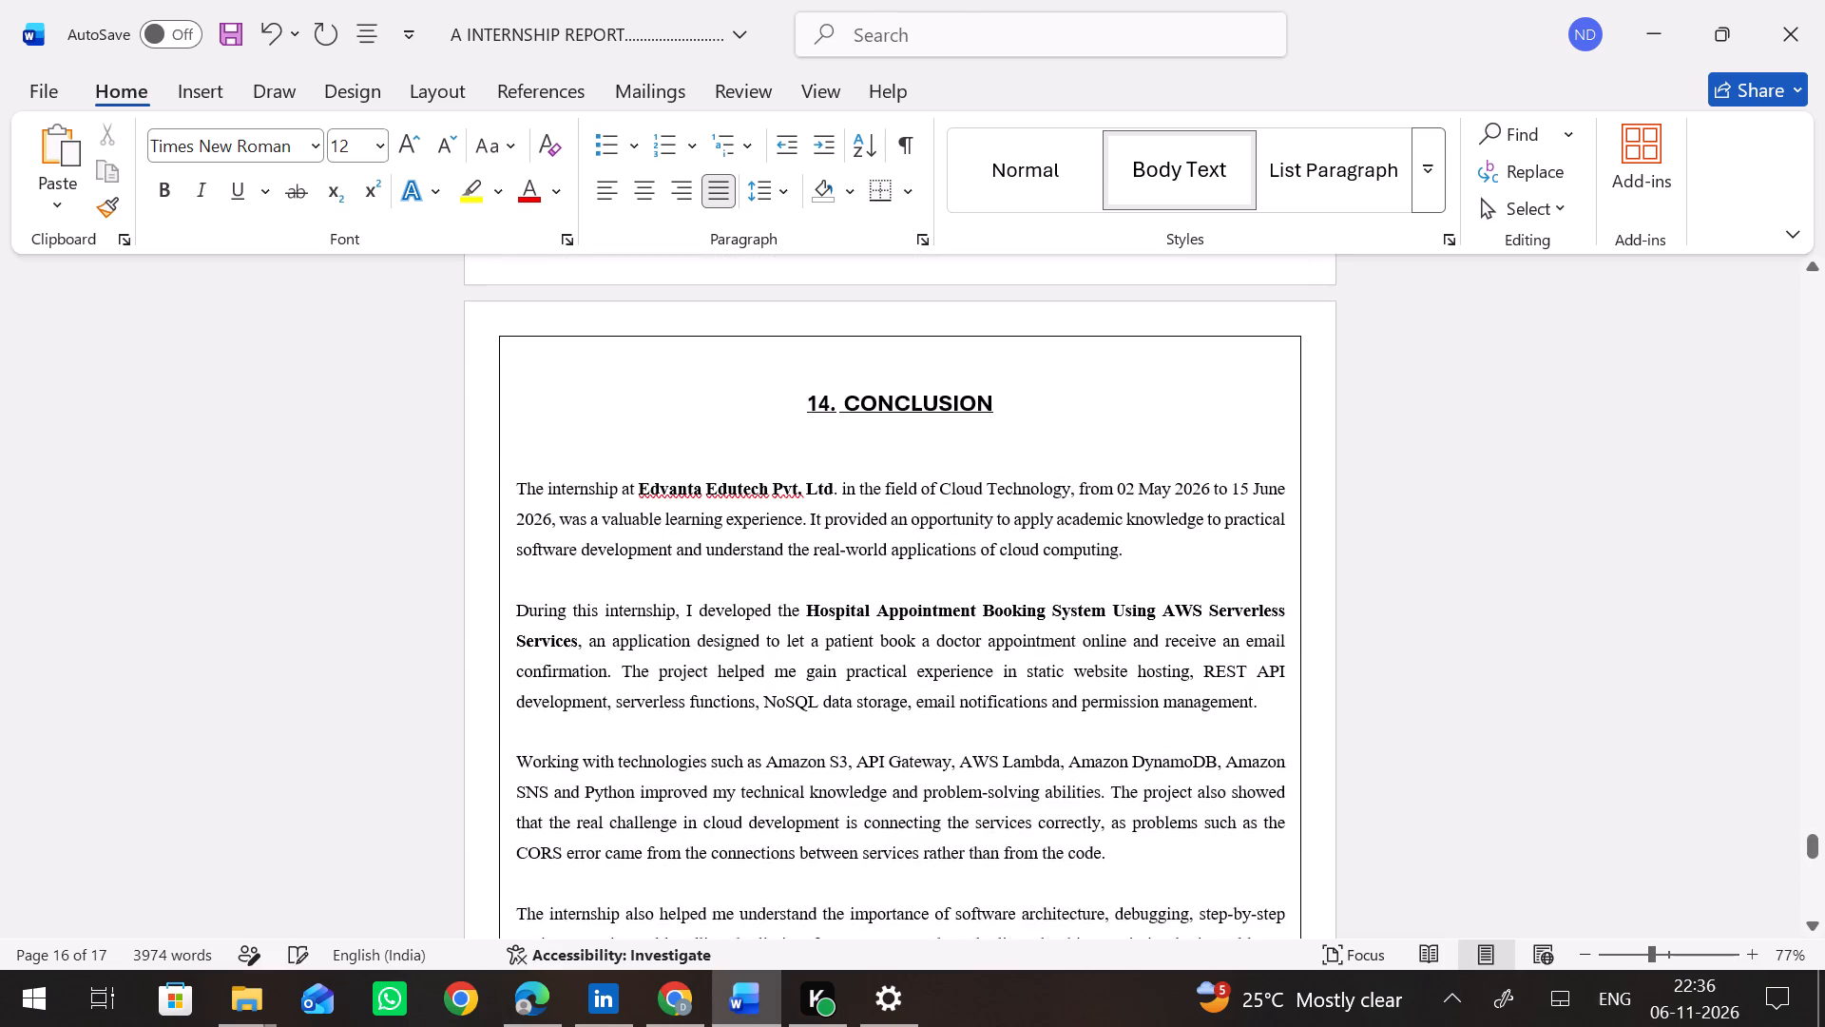
scroll(1031, 537, "up", 2)
scroll(1031, 537, "down", 1)
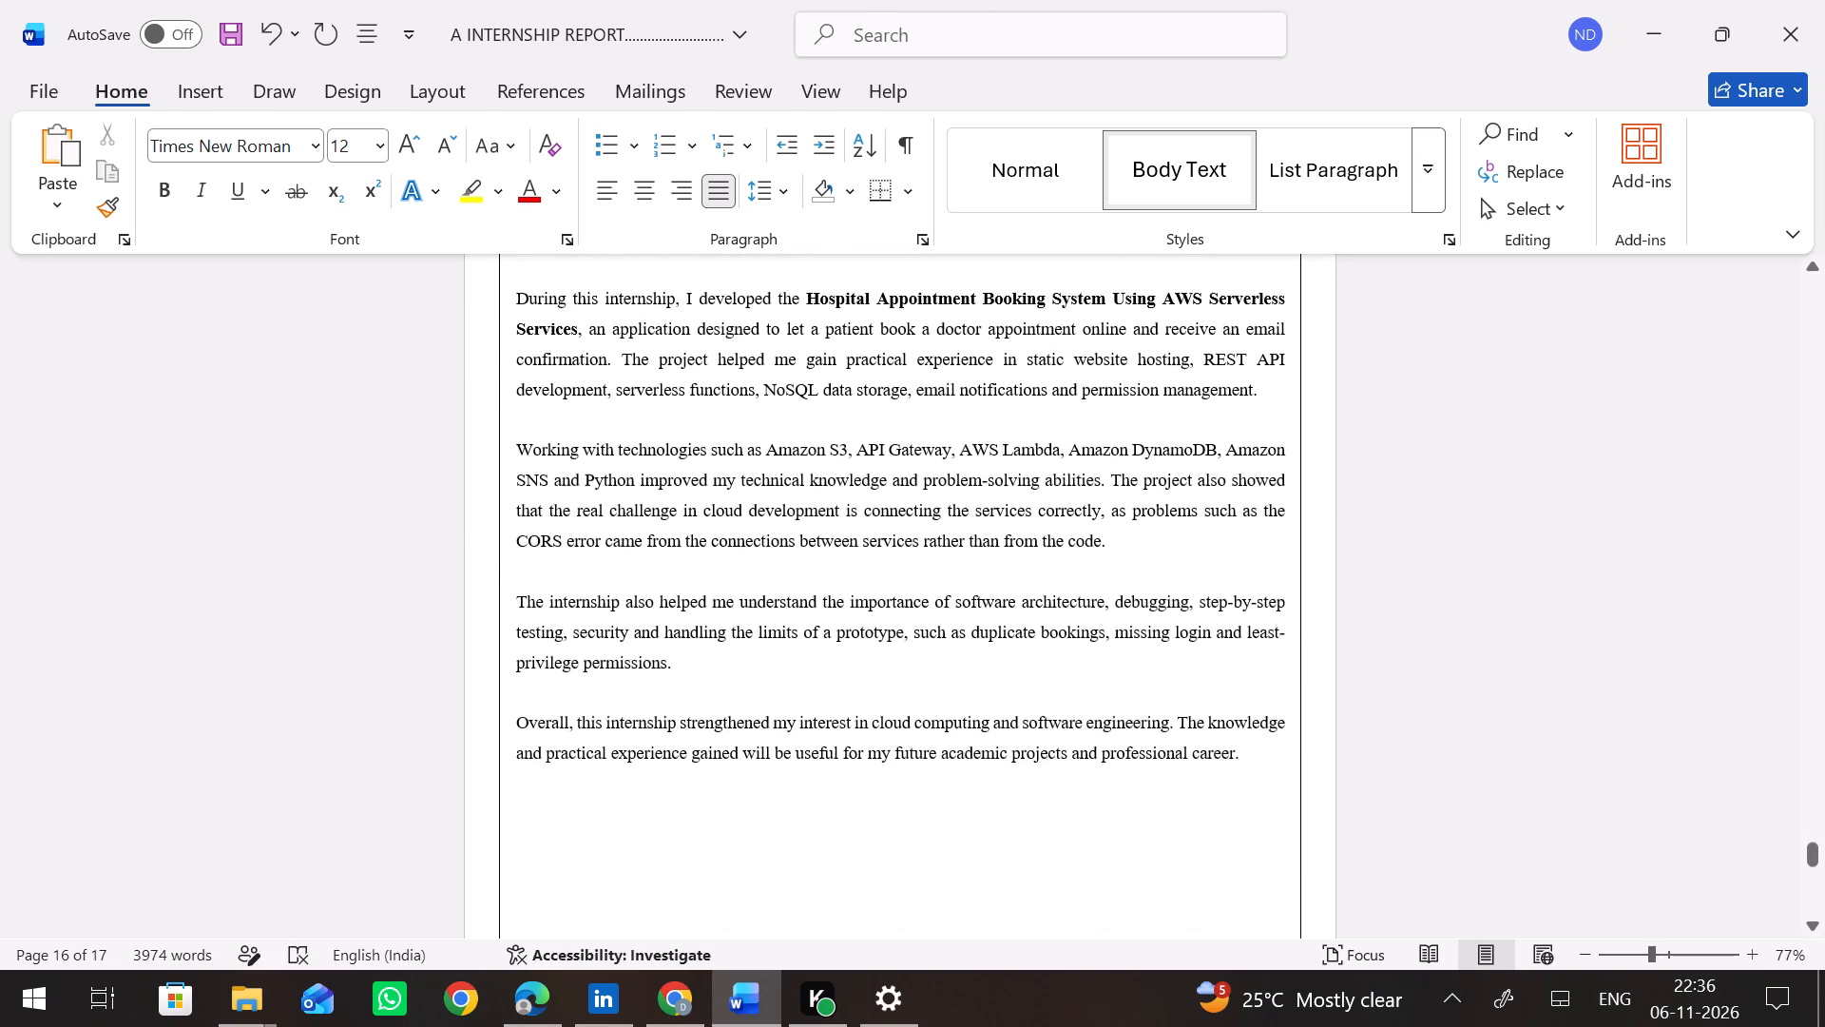
scroll(1031, 537, "down", 3)
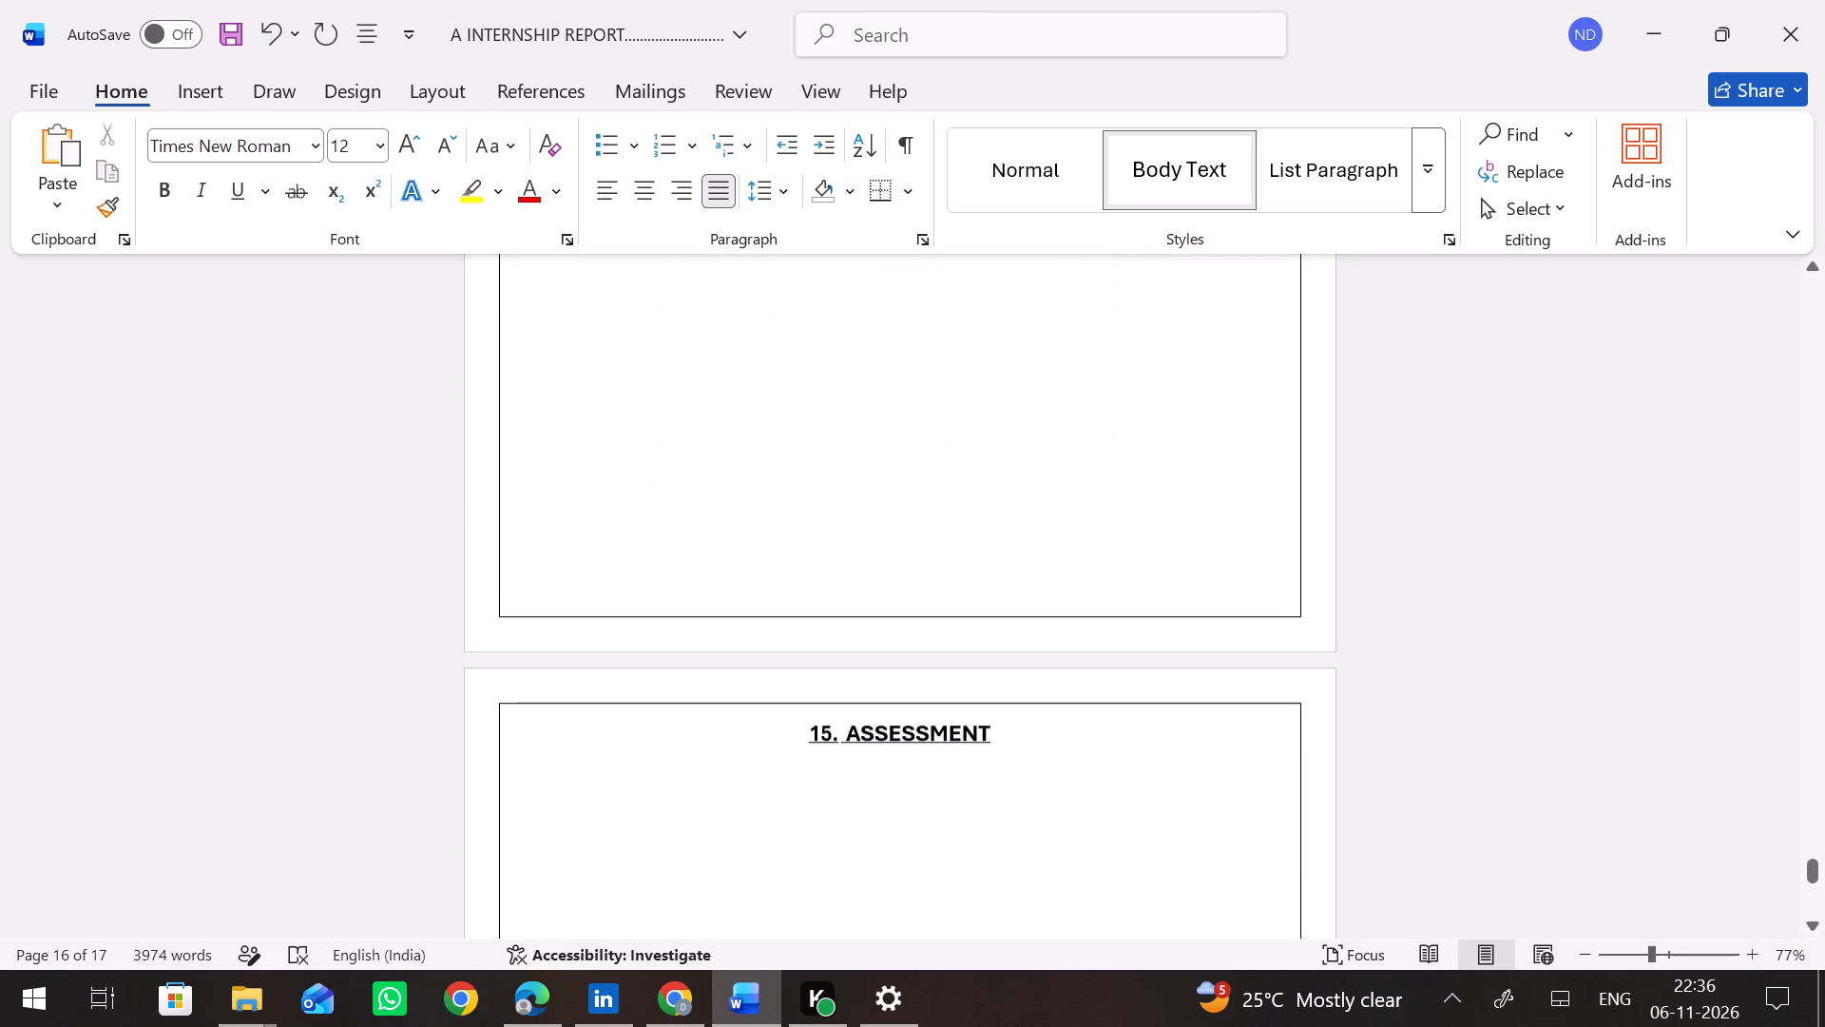
scroll(1031, 537, "down", 3)
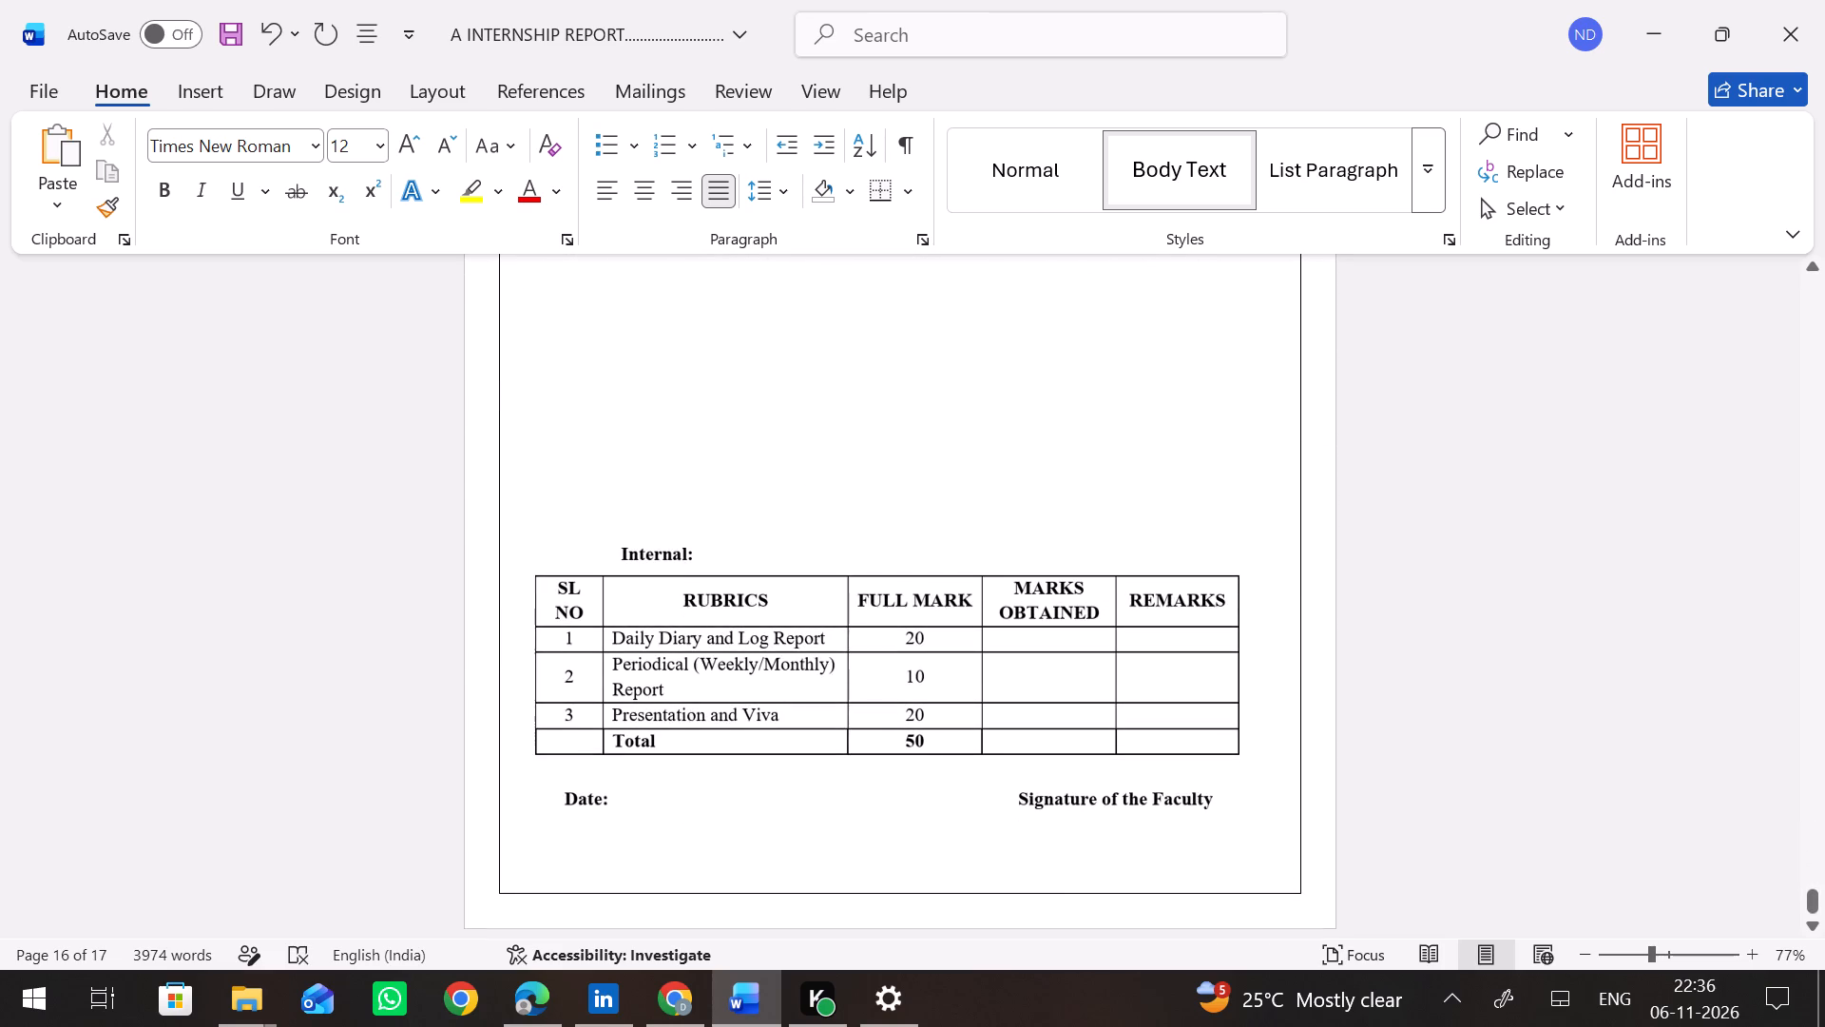
scroll(1031, 537, "down", 3)
left_click(783, 478)
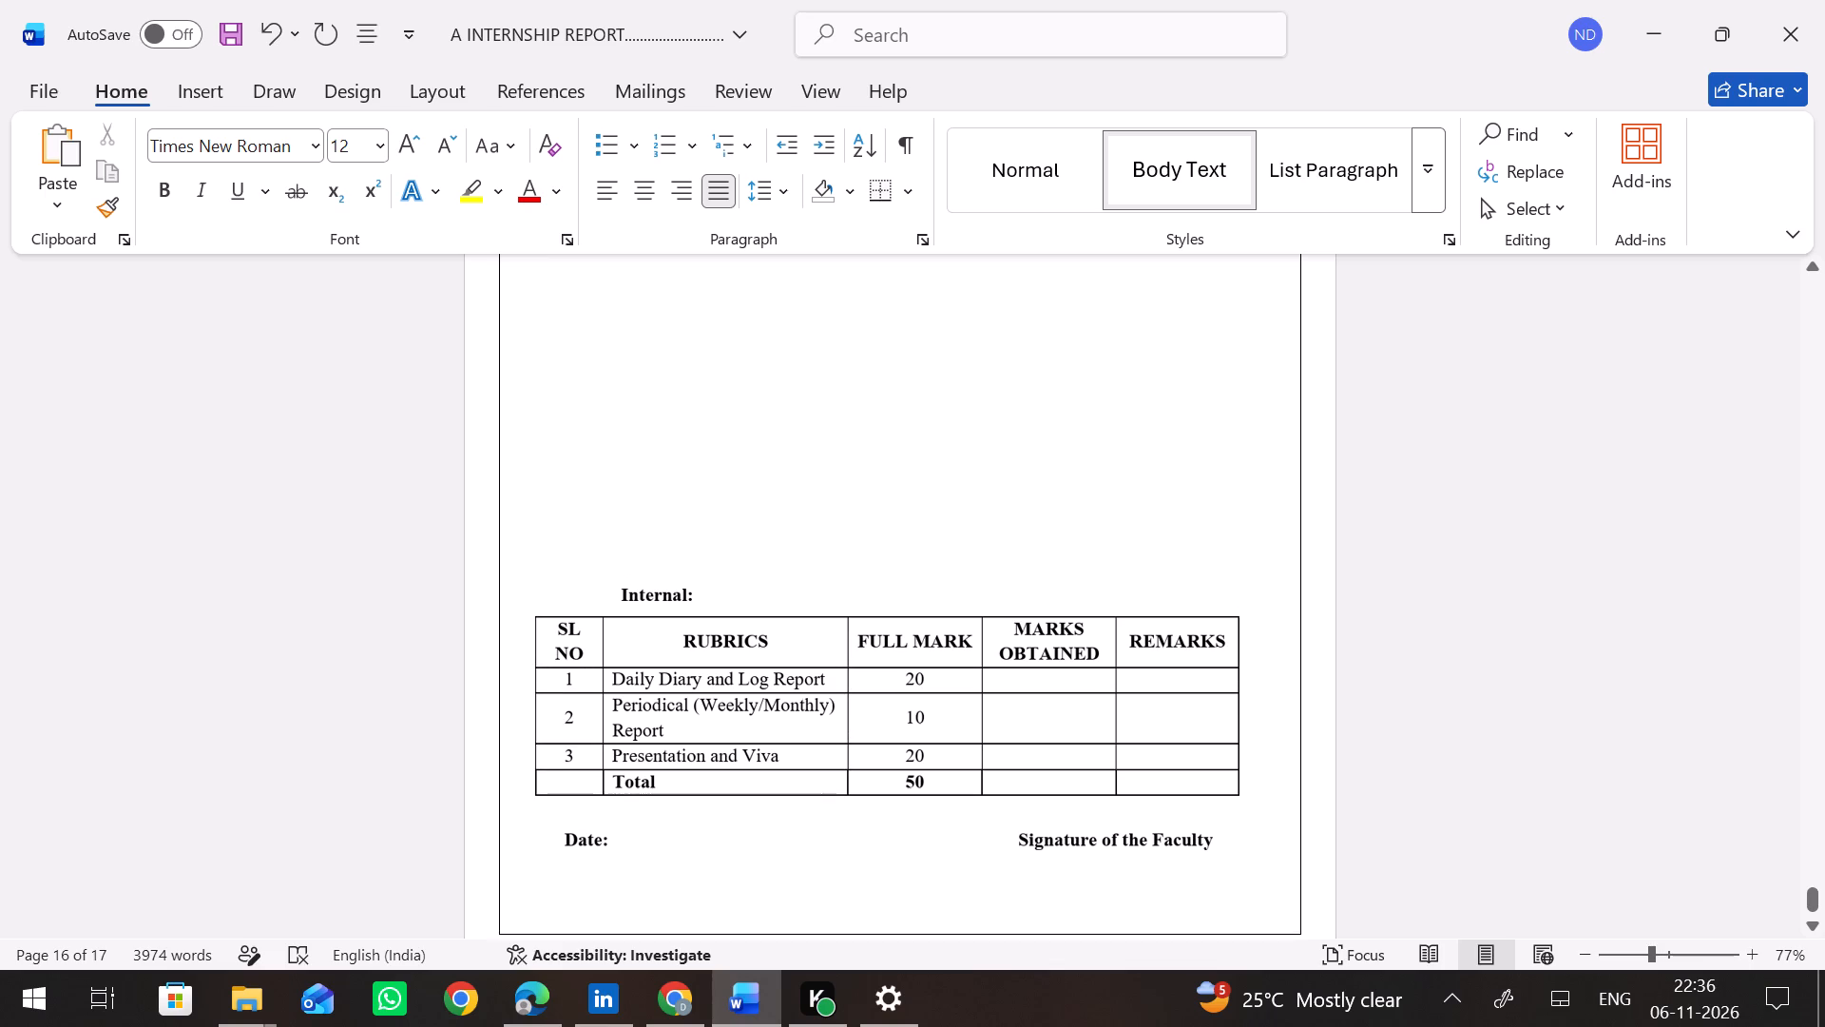
key("BackSpace")
key("BackSpace")
key("BackSpace")
key("BackSpace")
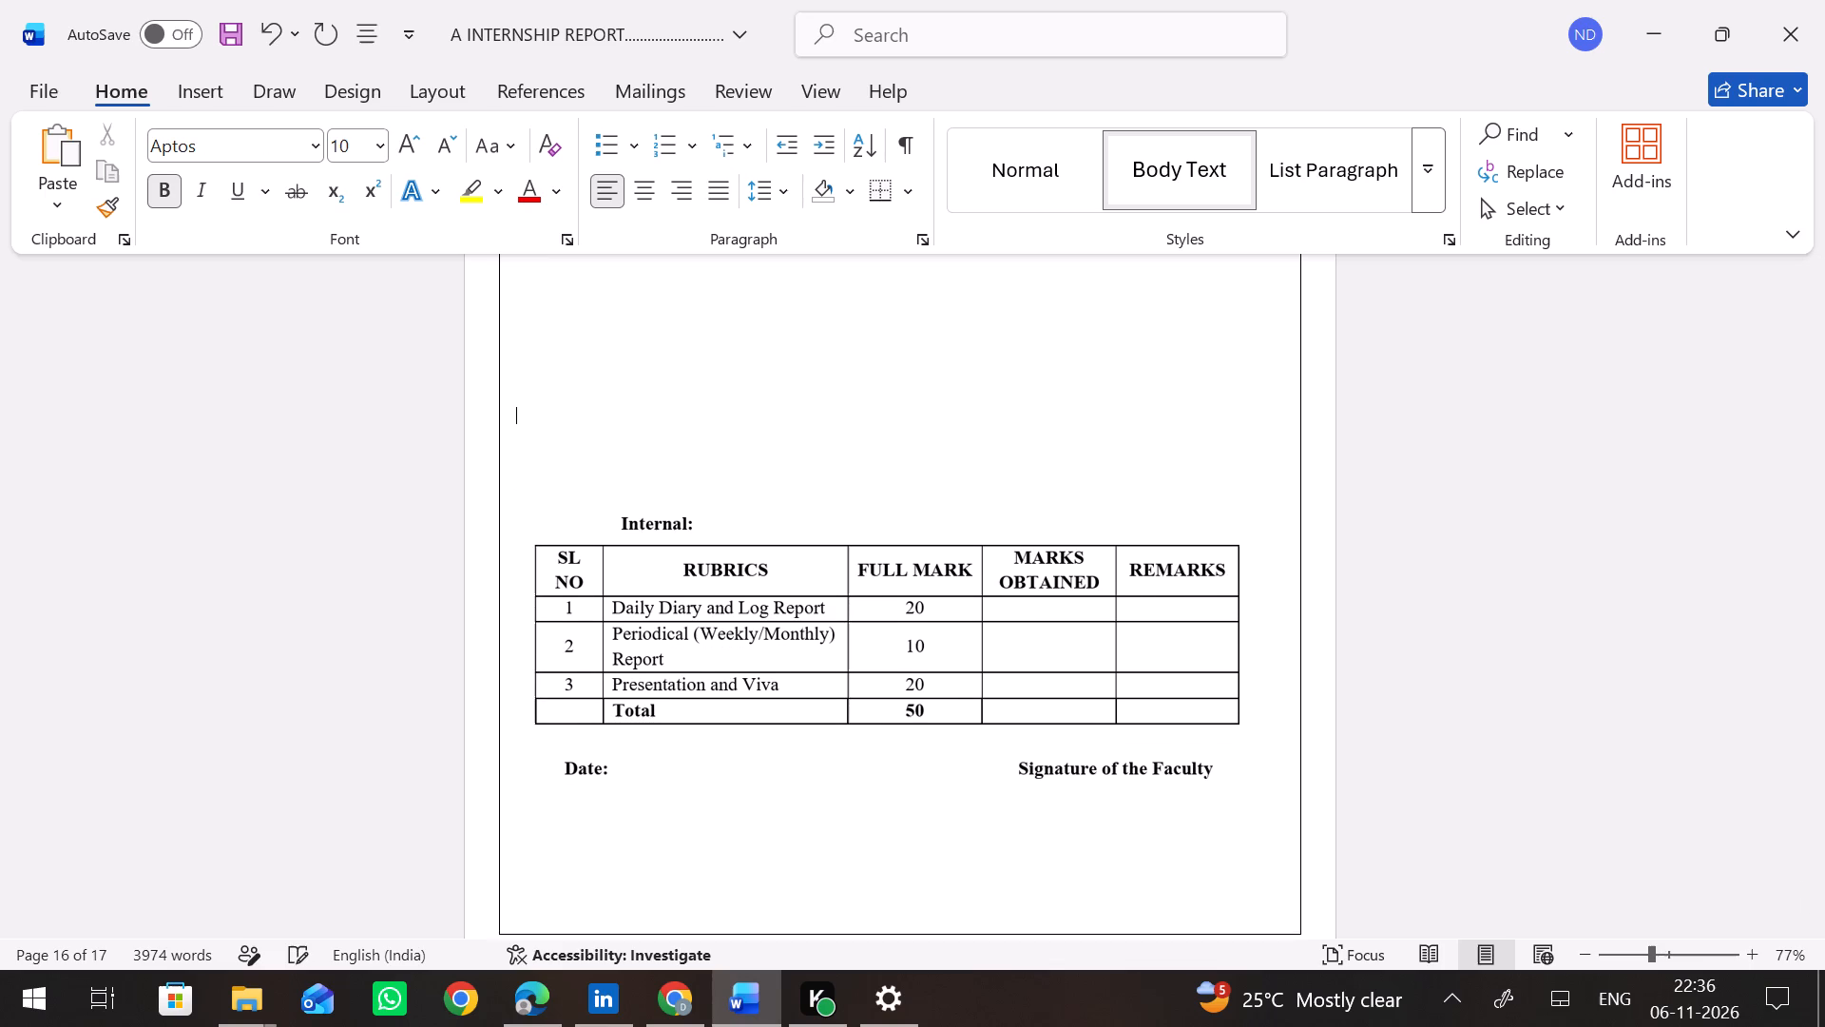
scroll(890, 657, "up", 4)
scroll(890, 657, "down", 1)
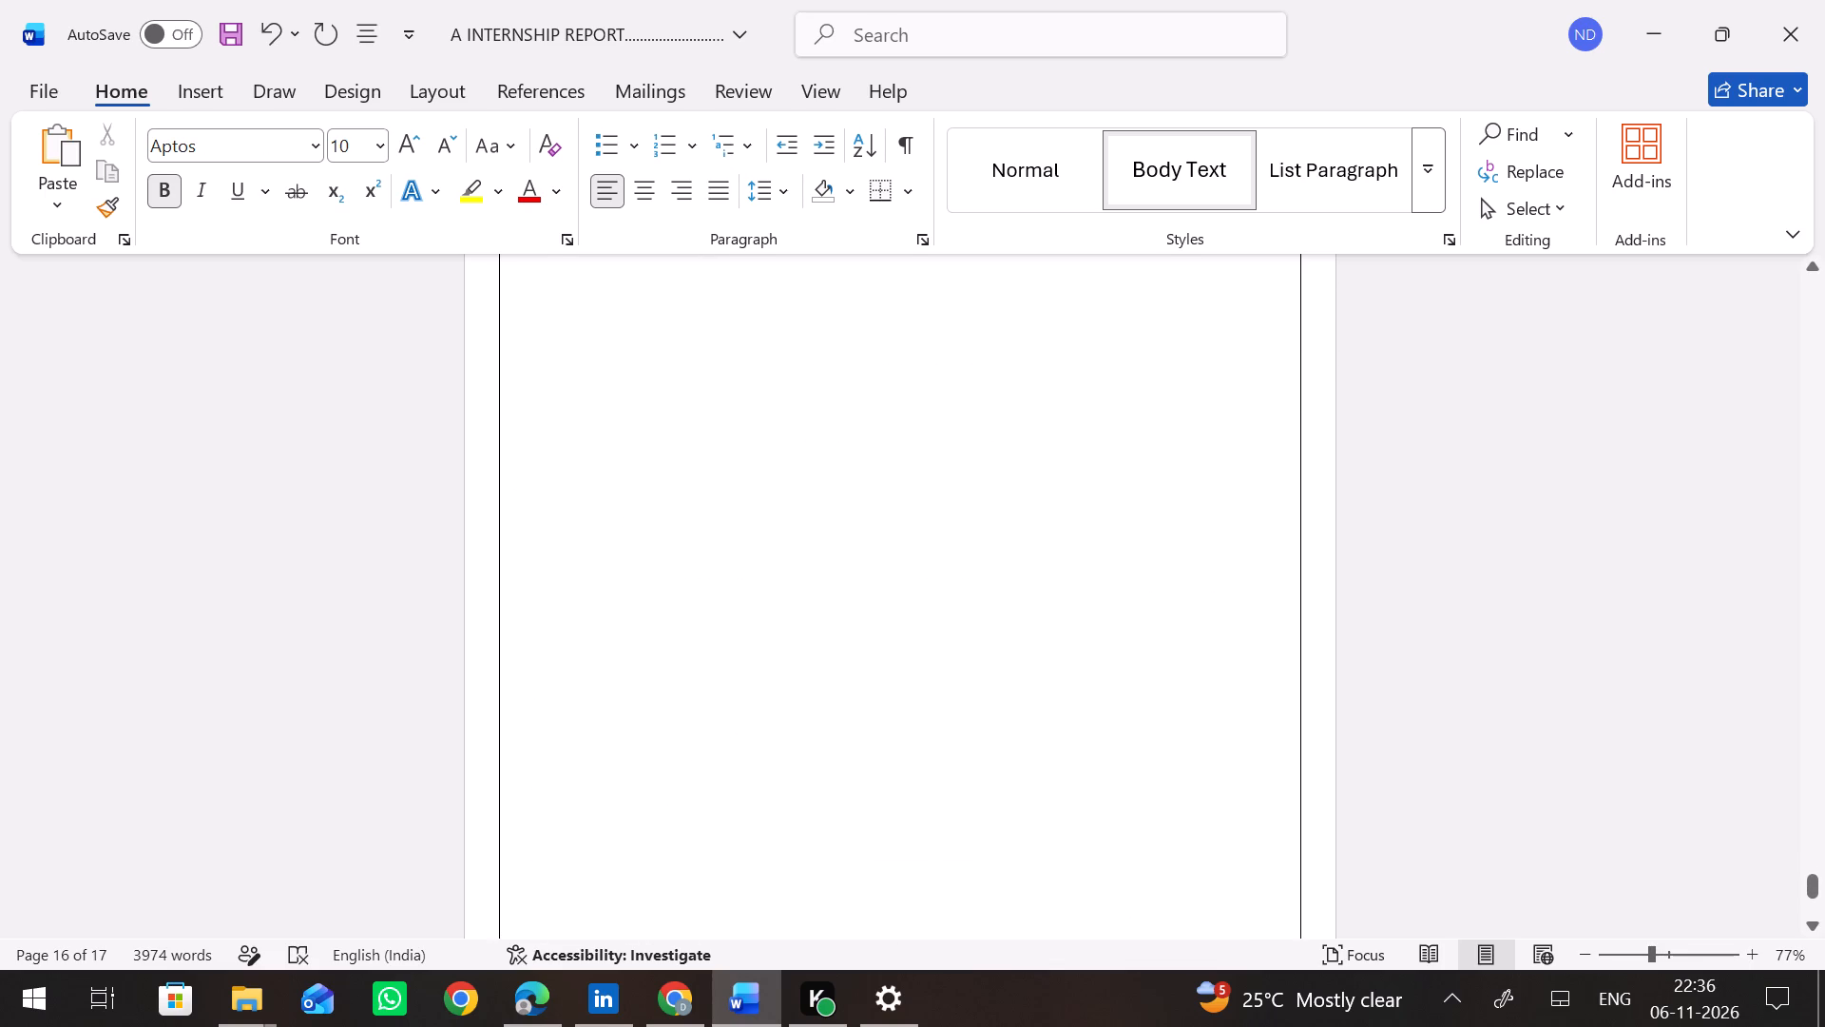
Delete the upper blank lines beneath the "15. ASSESSMENT" heading, undoing the deletions that cut into the heading text.
scroll(890, 657, "down", 4)
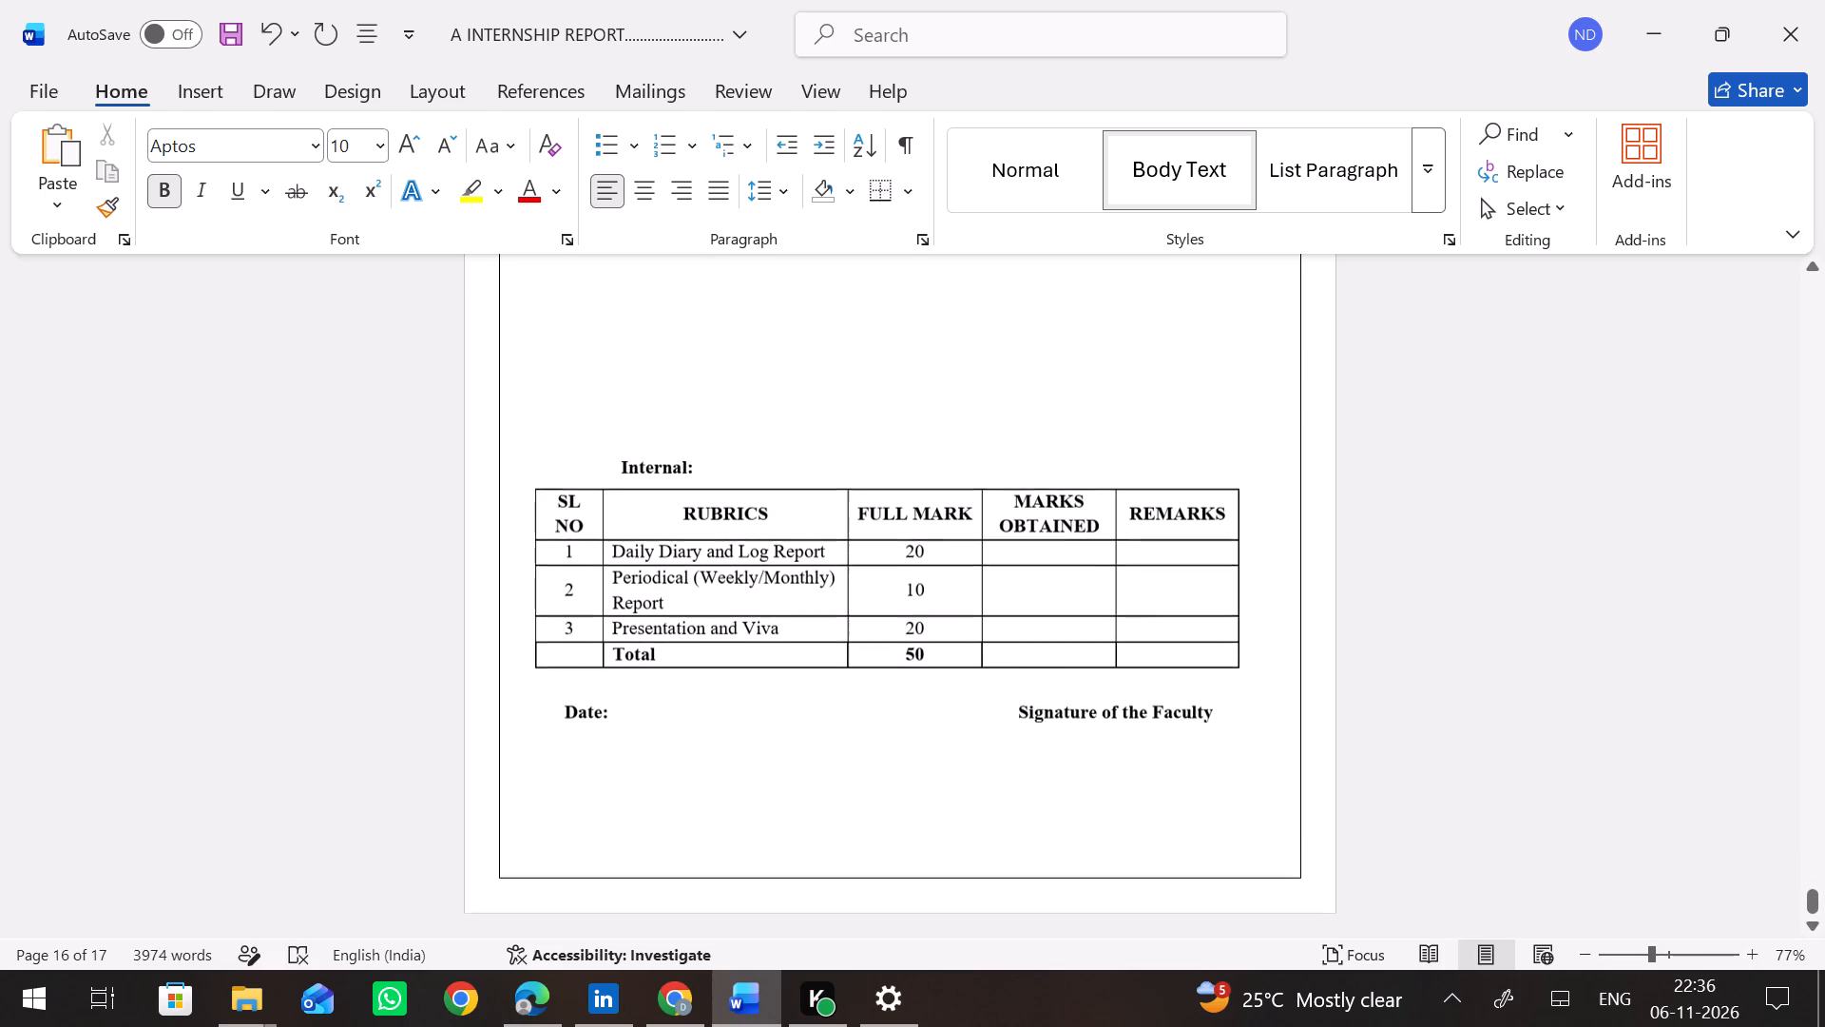
scroll(890, 657, "down", 2)
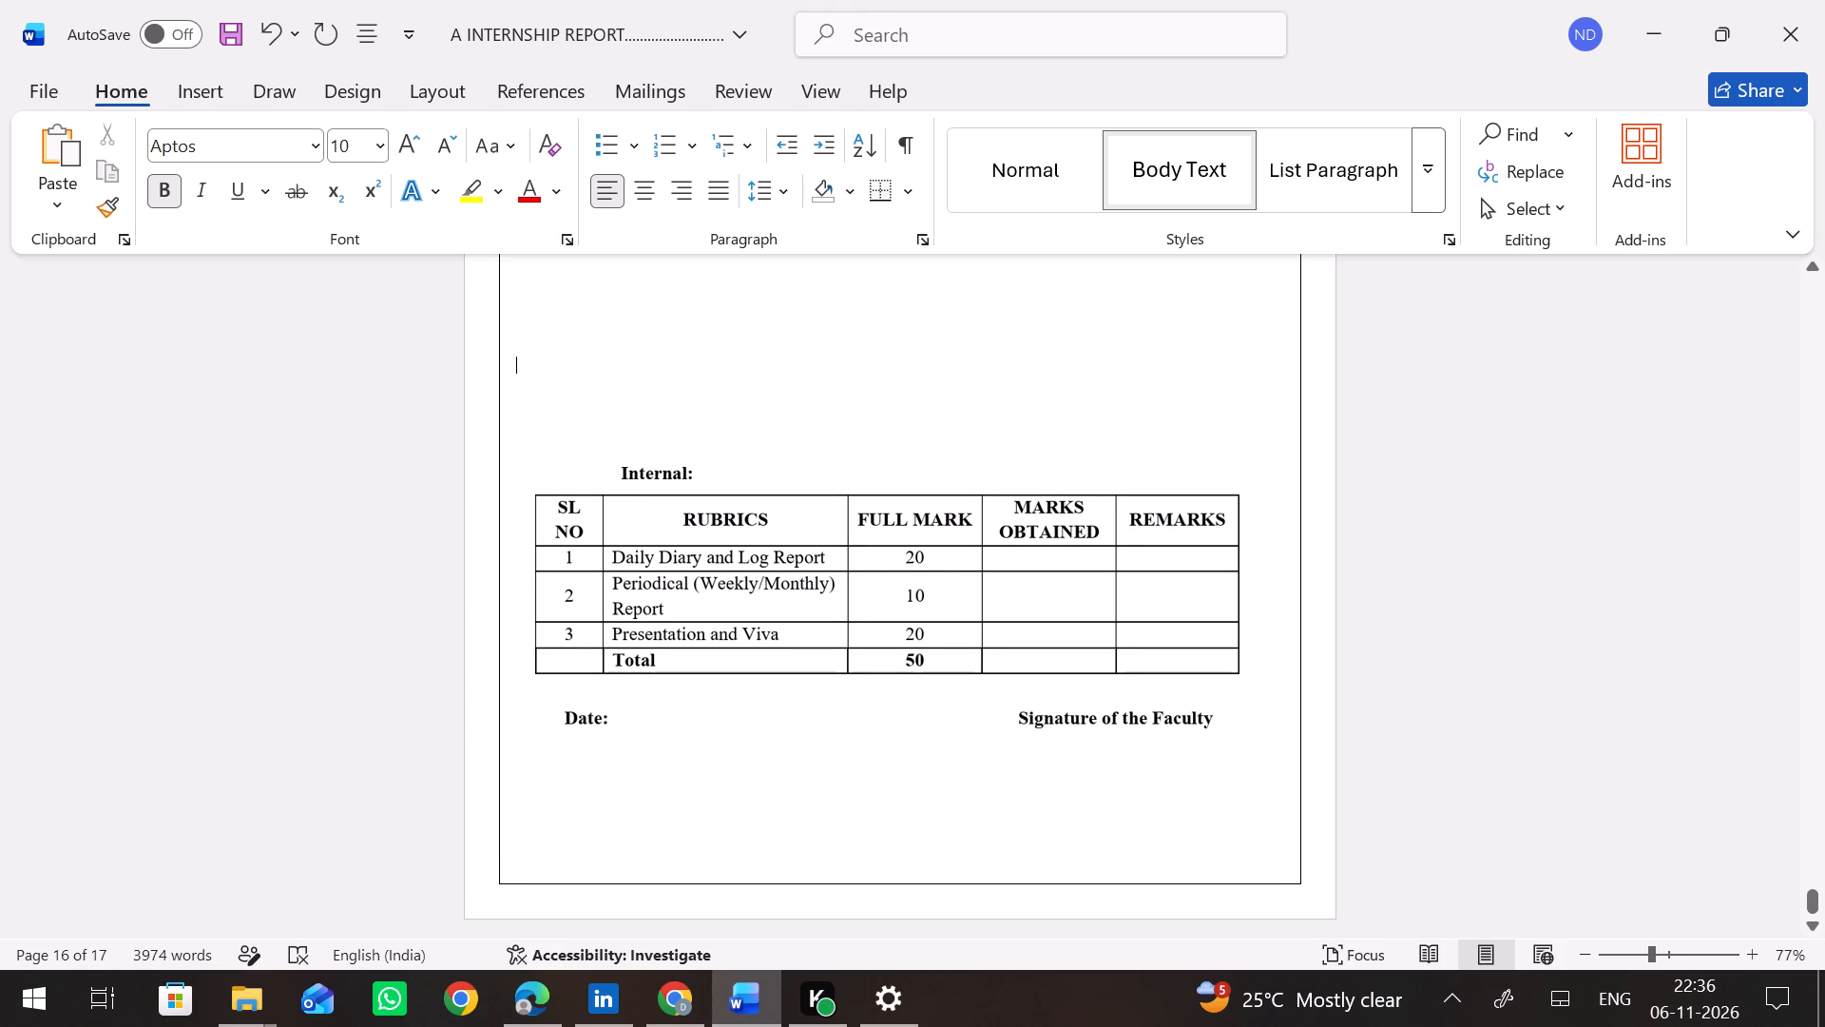
scroll(967, 379, "up", 2)
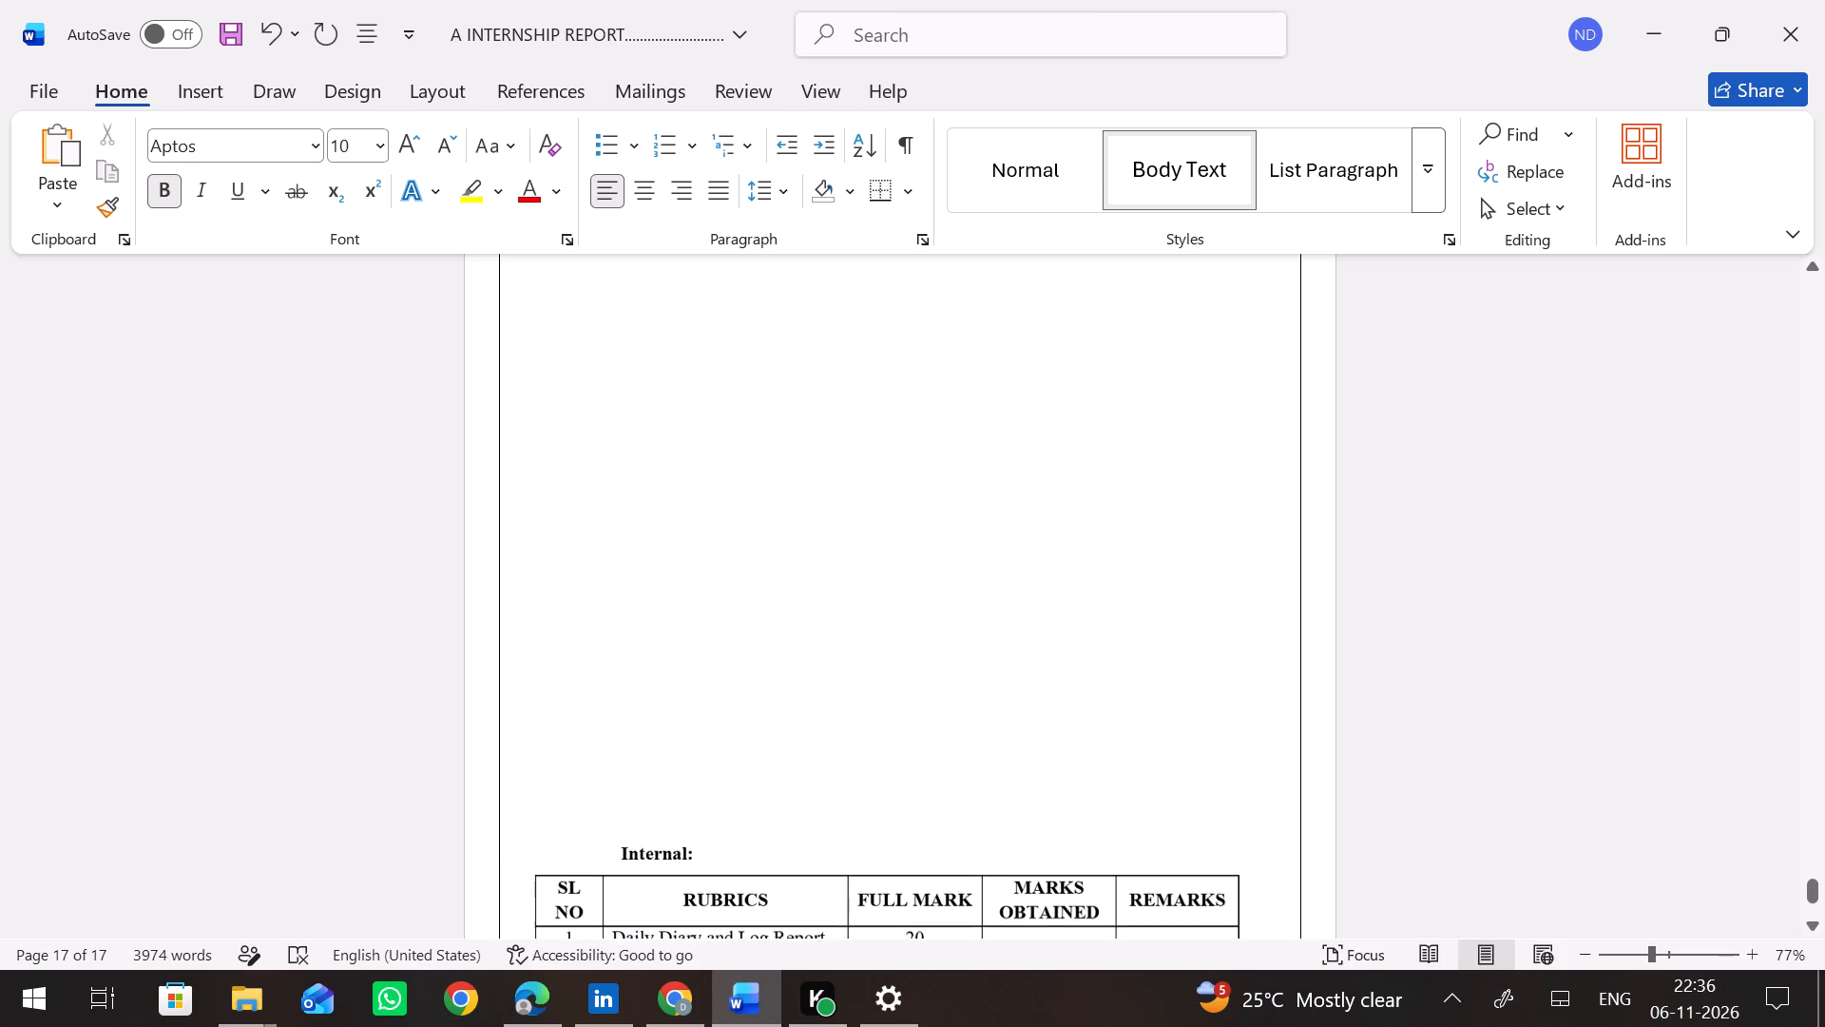
scroll(967, 379, "down", 1)
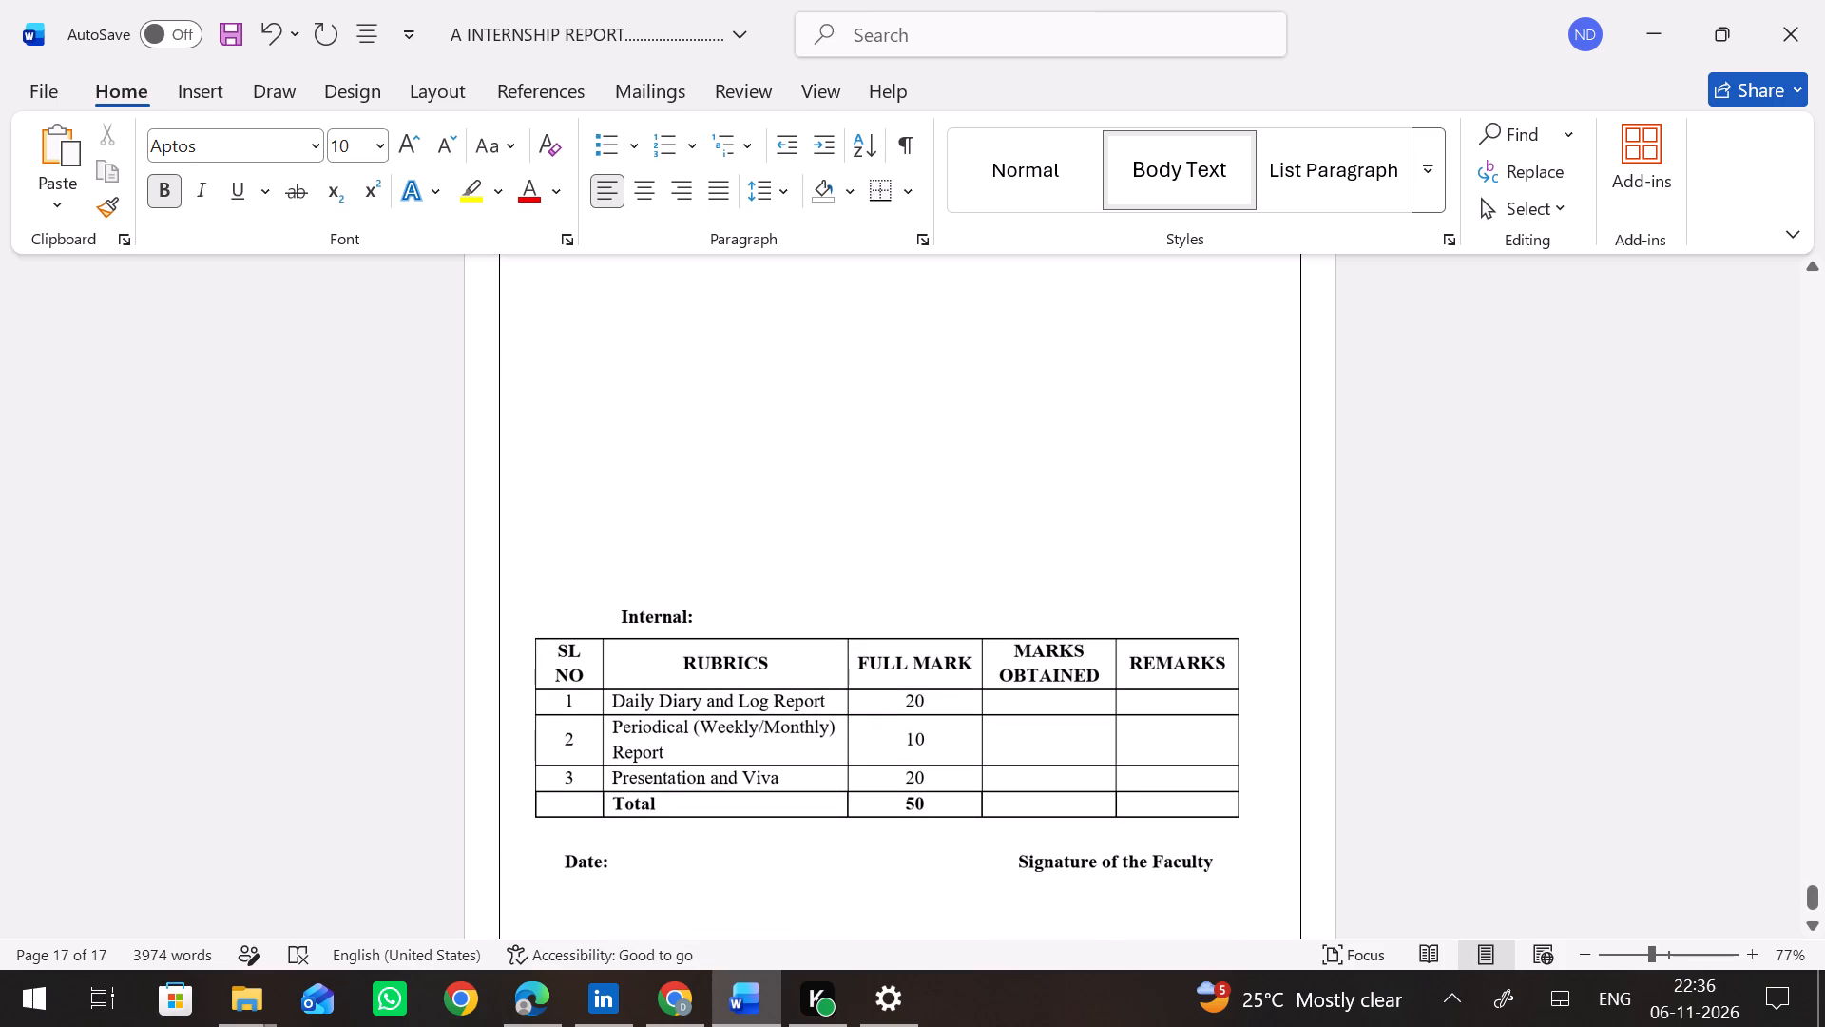
scroll(747, 565, "up", 2)
scroll(747, 565, "down", 4)
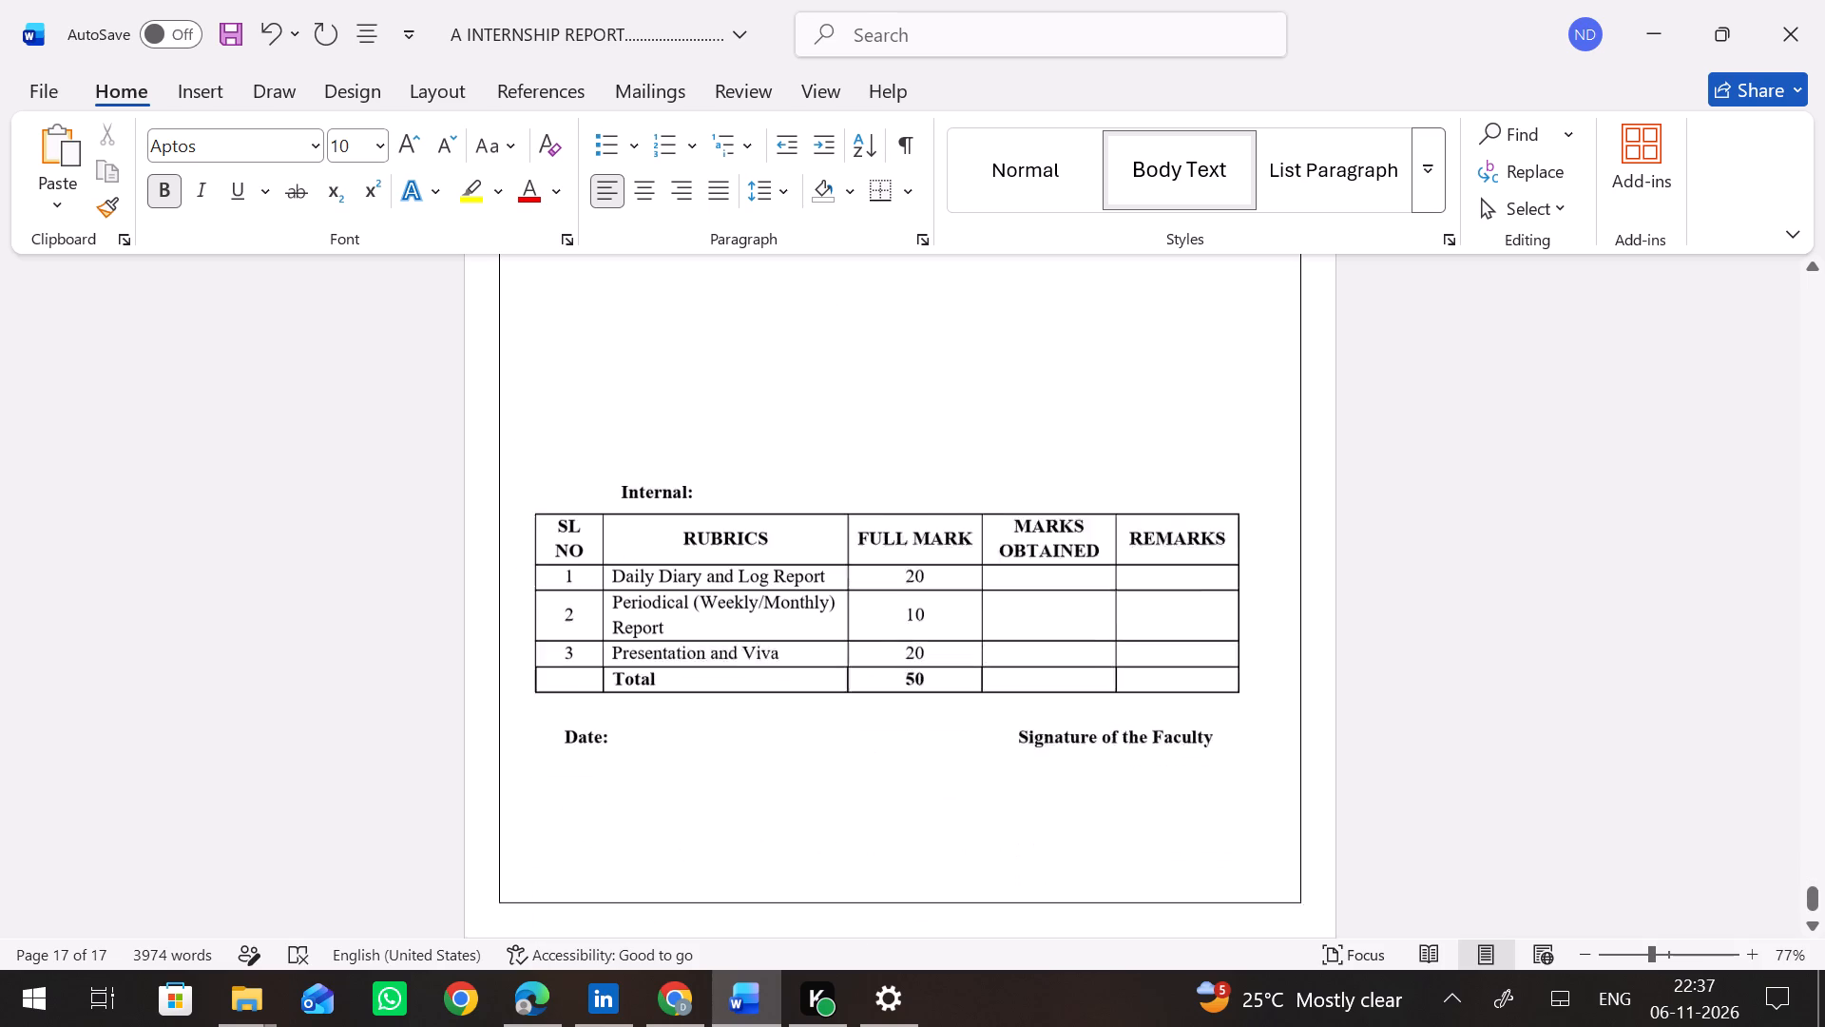
scroll(747, 565, "down", 1)
scroll(747, 565, "up", 3)
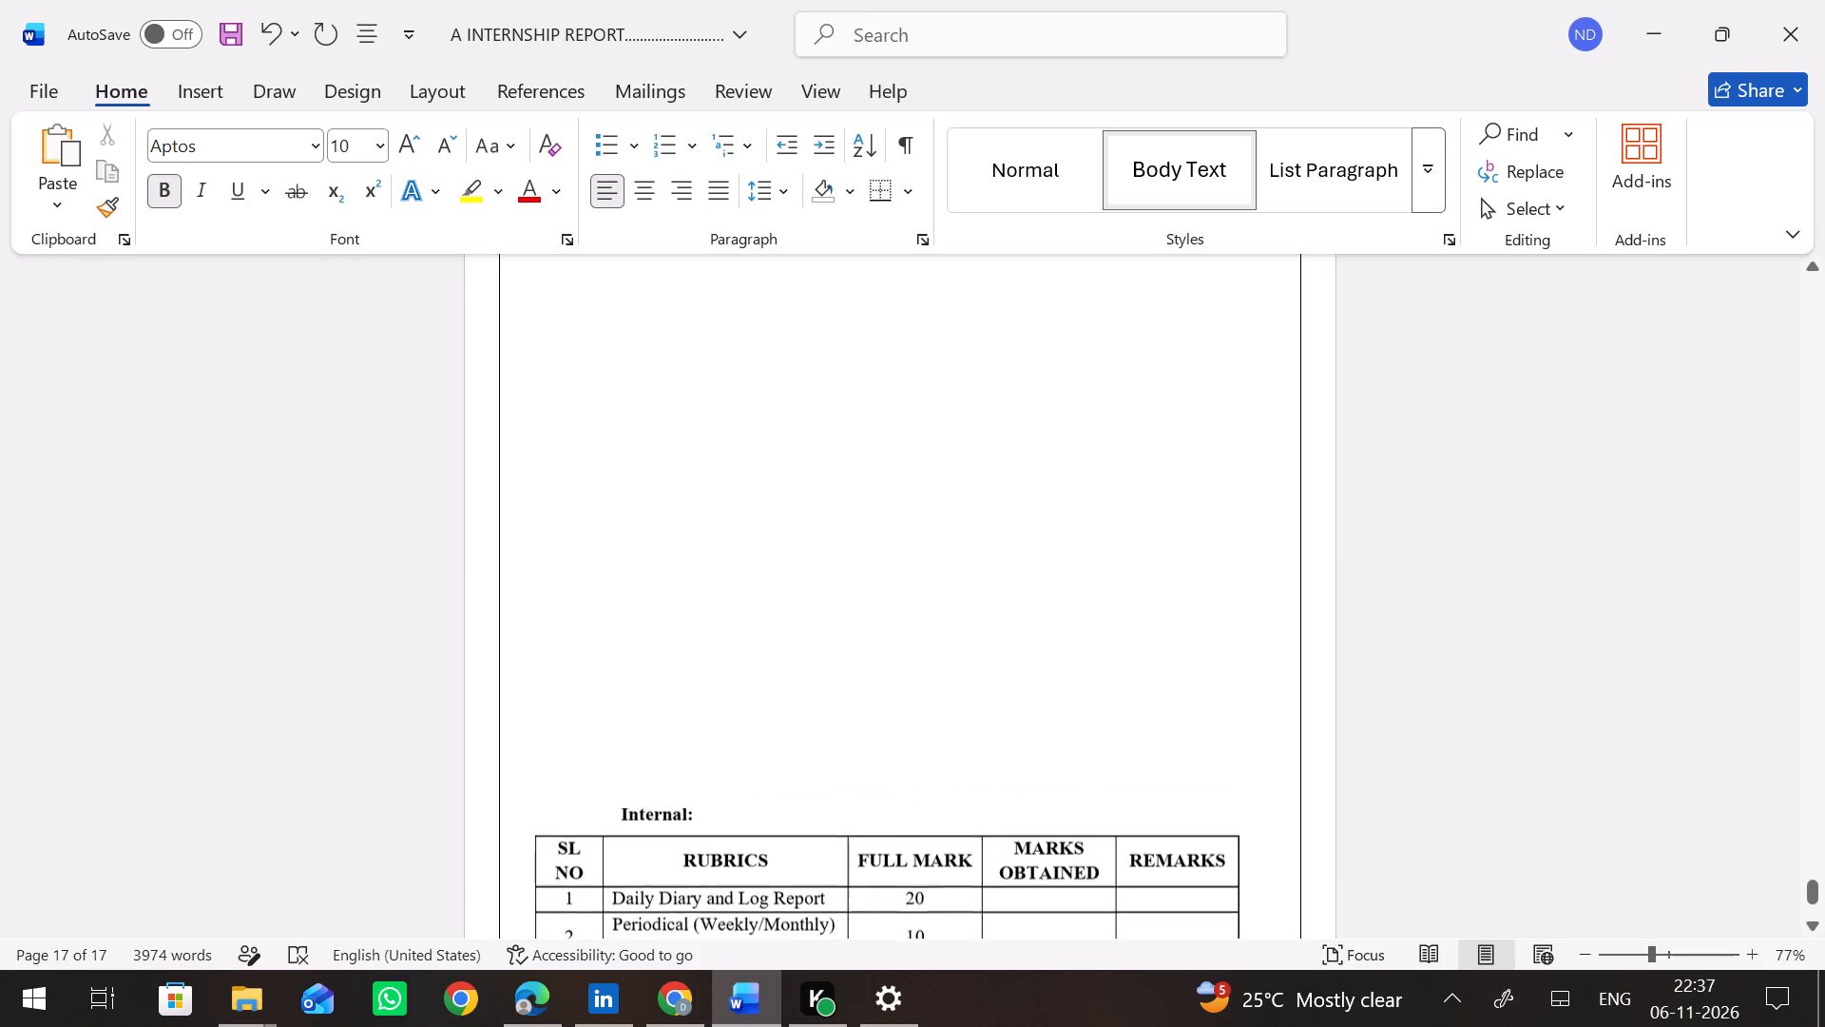
scroll(747, 565, "up", 2)
left_click(672, 607)
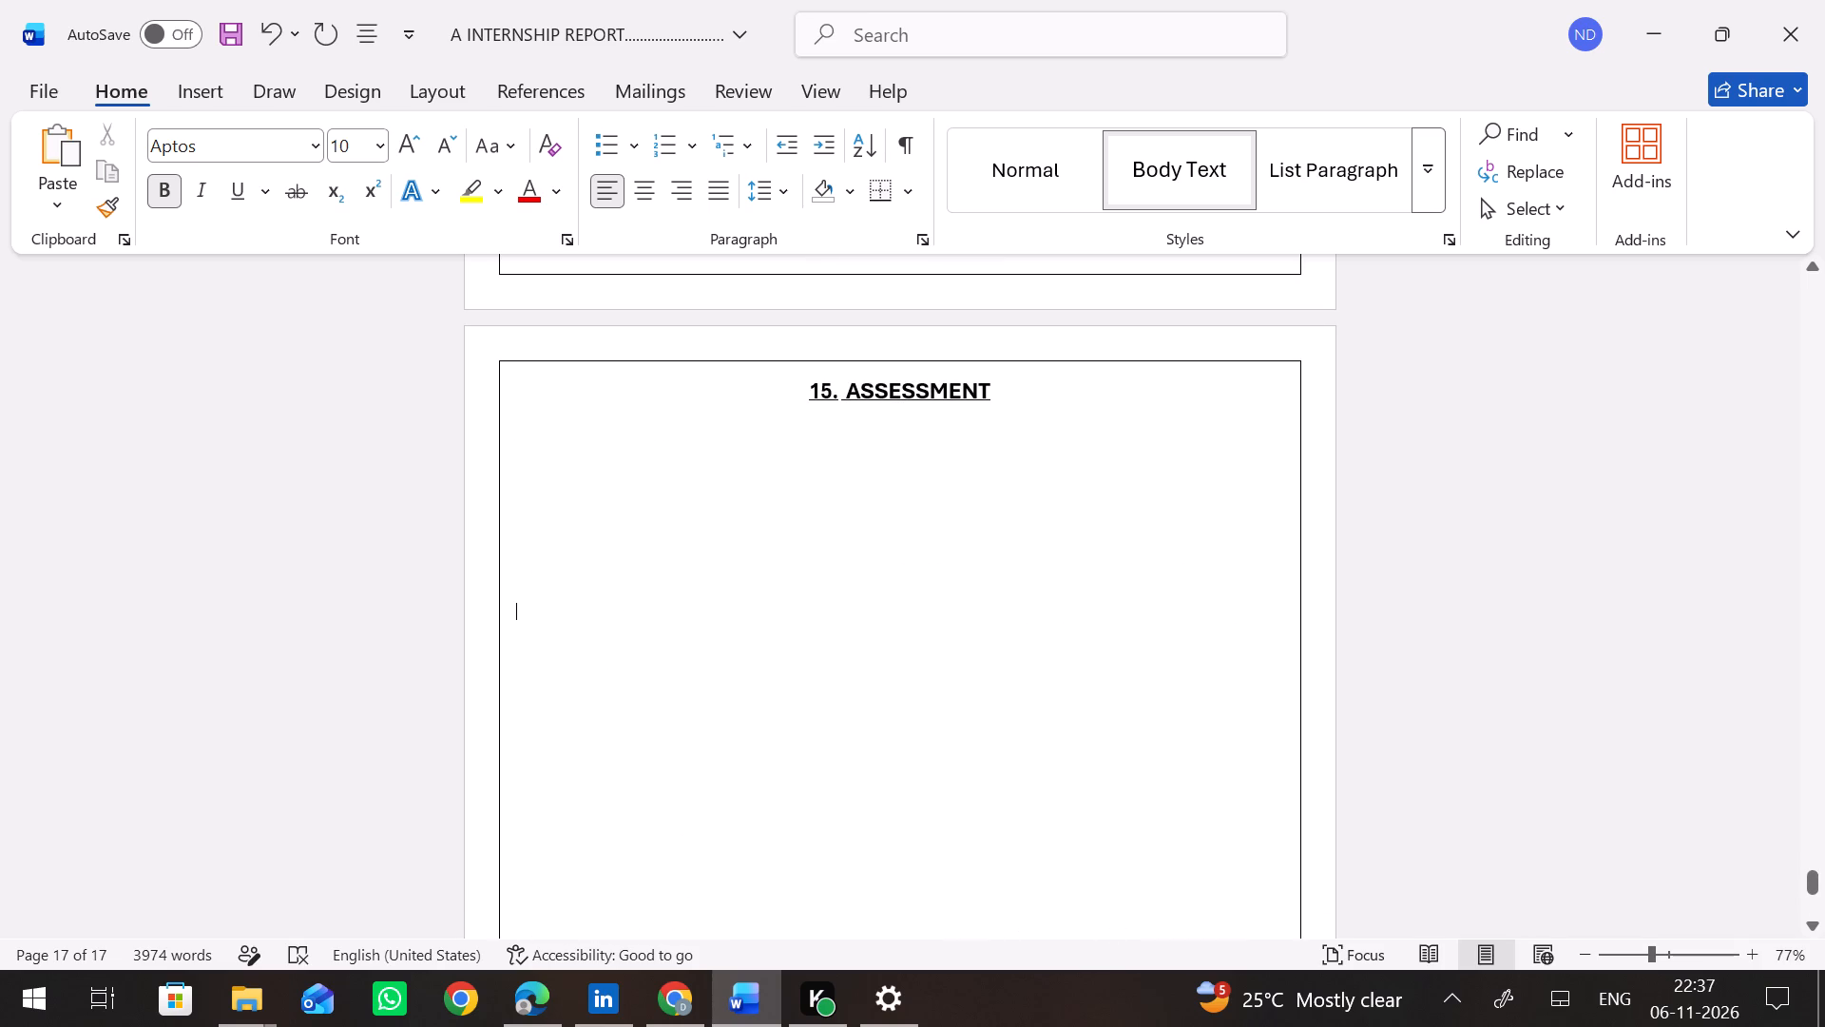
key("BackSpace")
key("BackSpace")
key("BackSpace")
key("BackSpace")
key("BackSpace")
key("BackSpace")
key("BackSpace")
key("BackSpace")
key("BackSpace")
key("BackSpace")
key("BackSpace")
key("BackSpace")
key("BackSpace")
key("BackSpace")
key("BackSpace")
key("BackSpace")
key("BackSpace")
key("BackSpace")
key("BackSpace")
key("BackSpace")
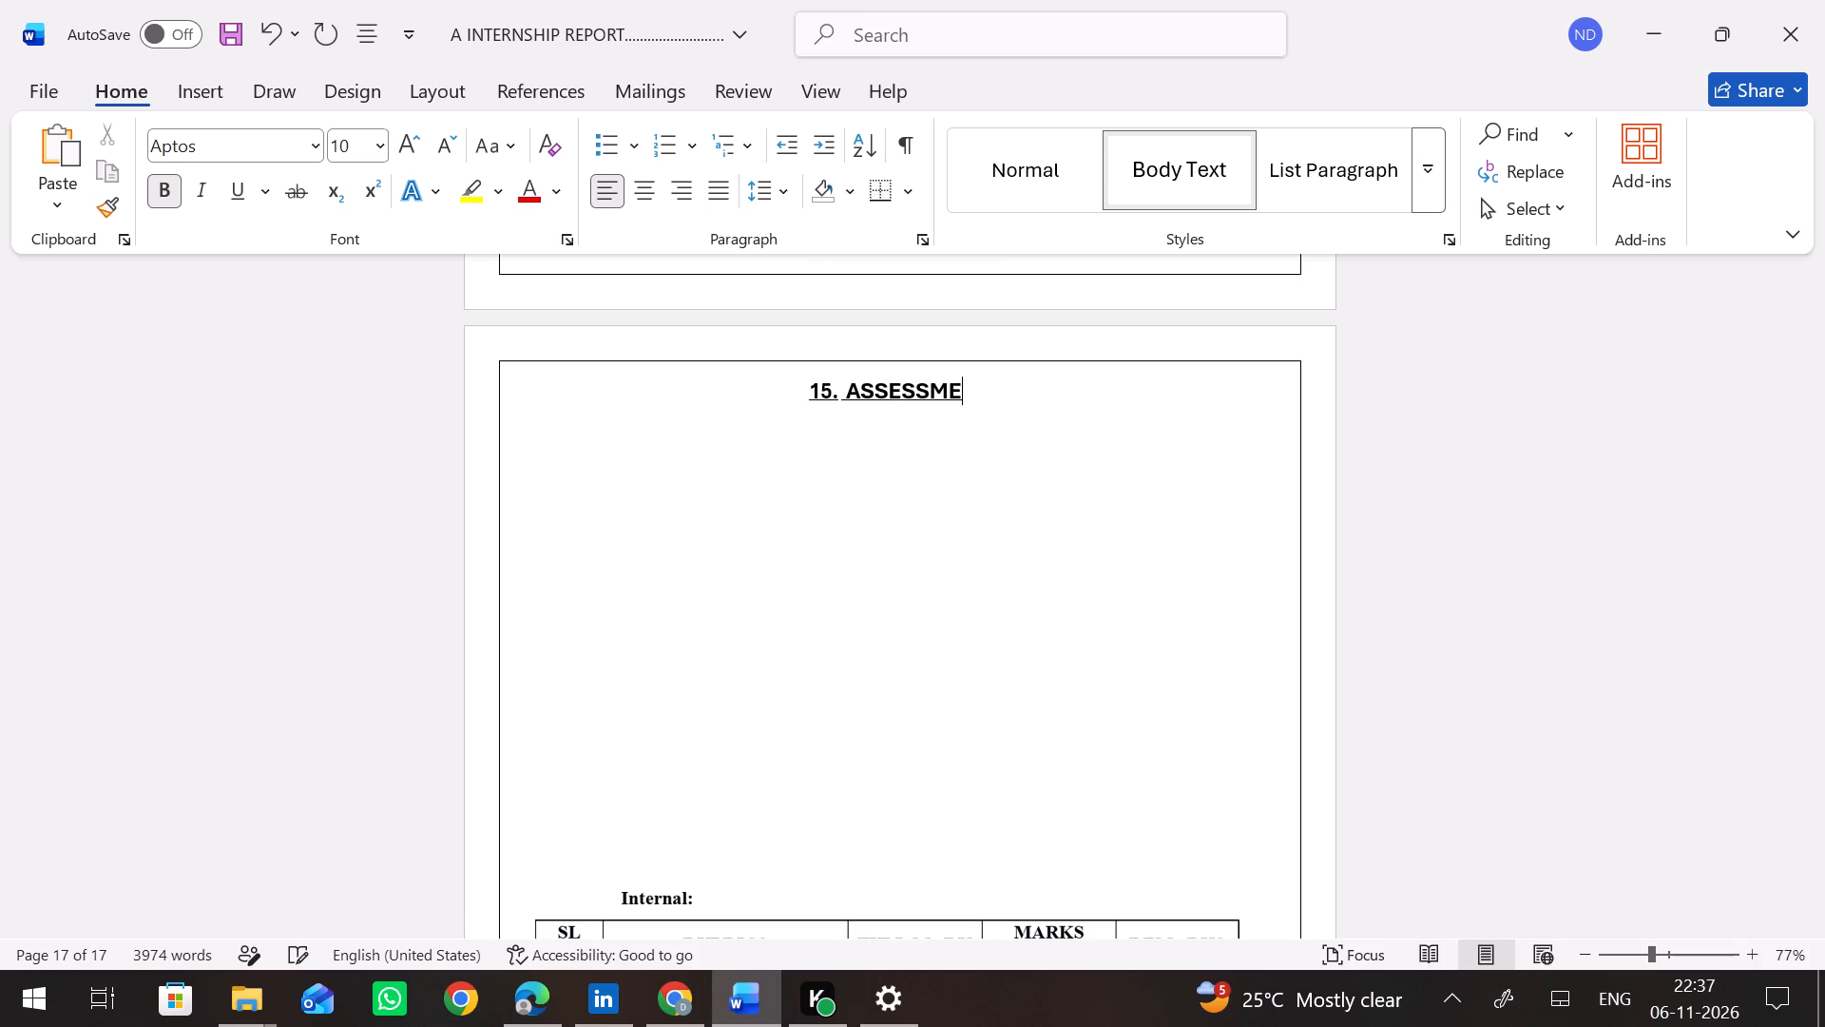
key("ctrl+z")
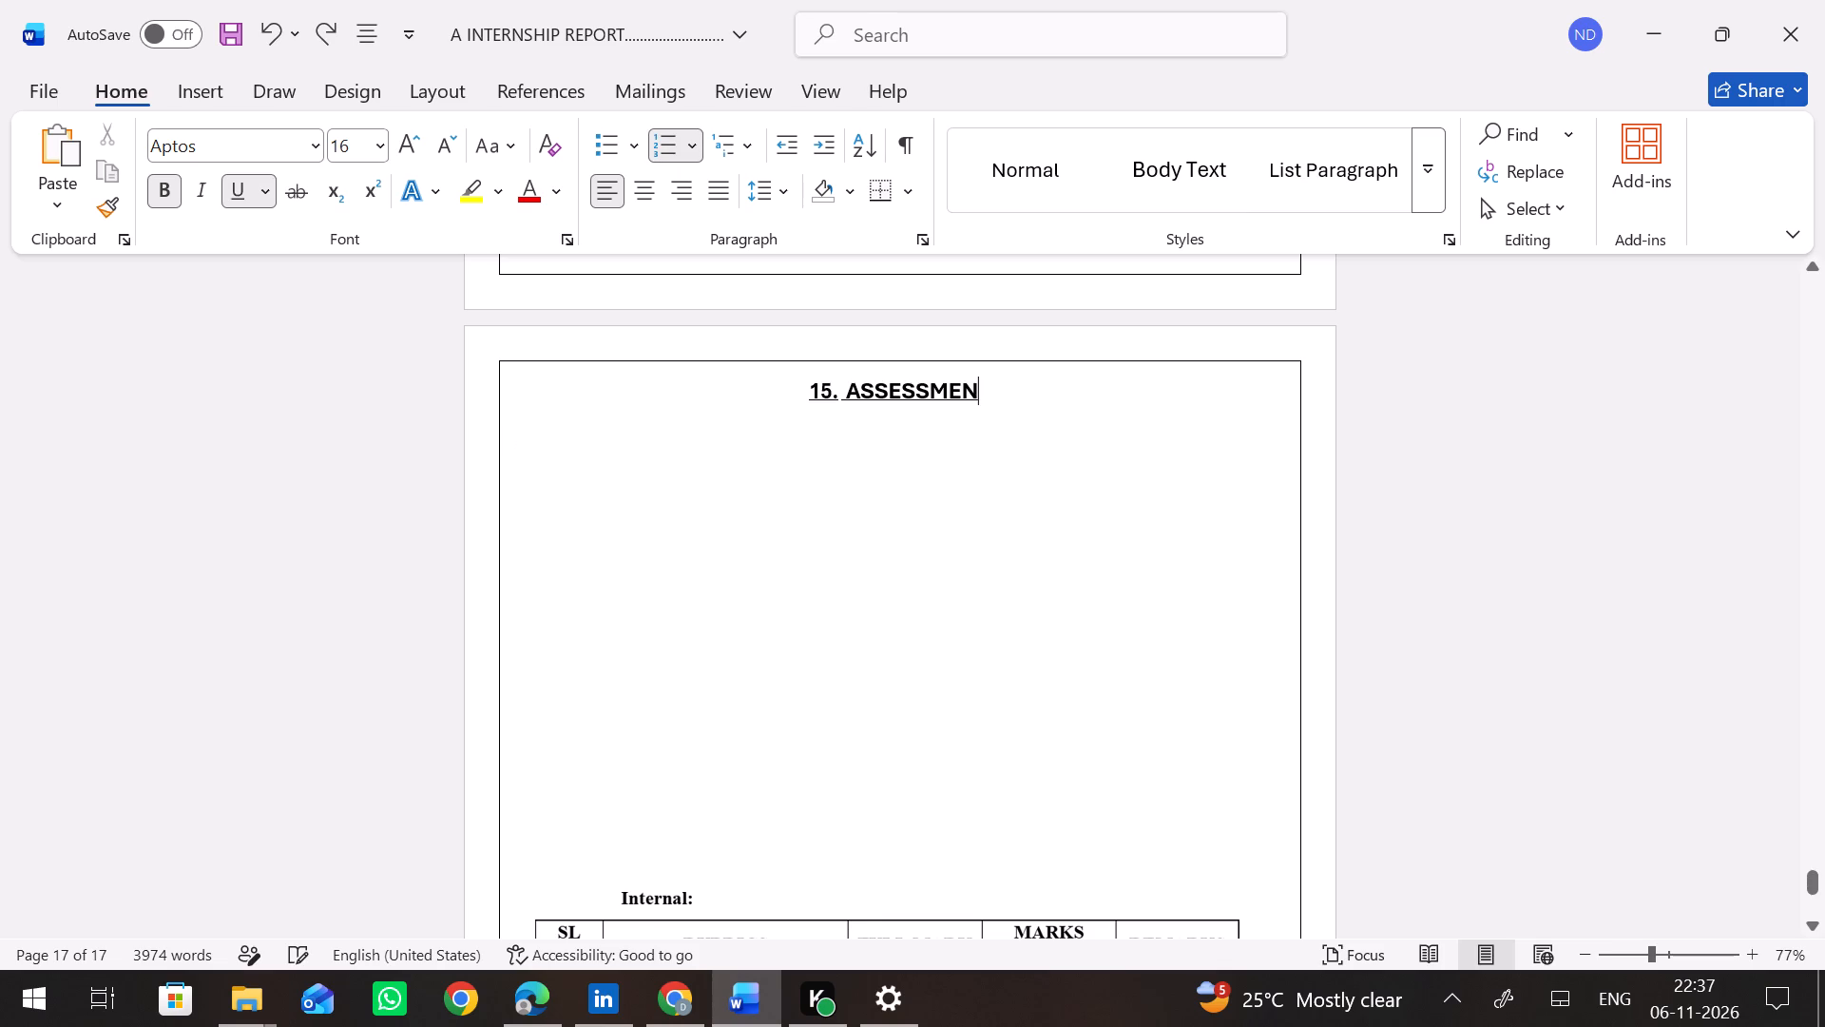
key("ctrl+z")
key("ctrl+z")
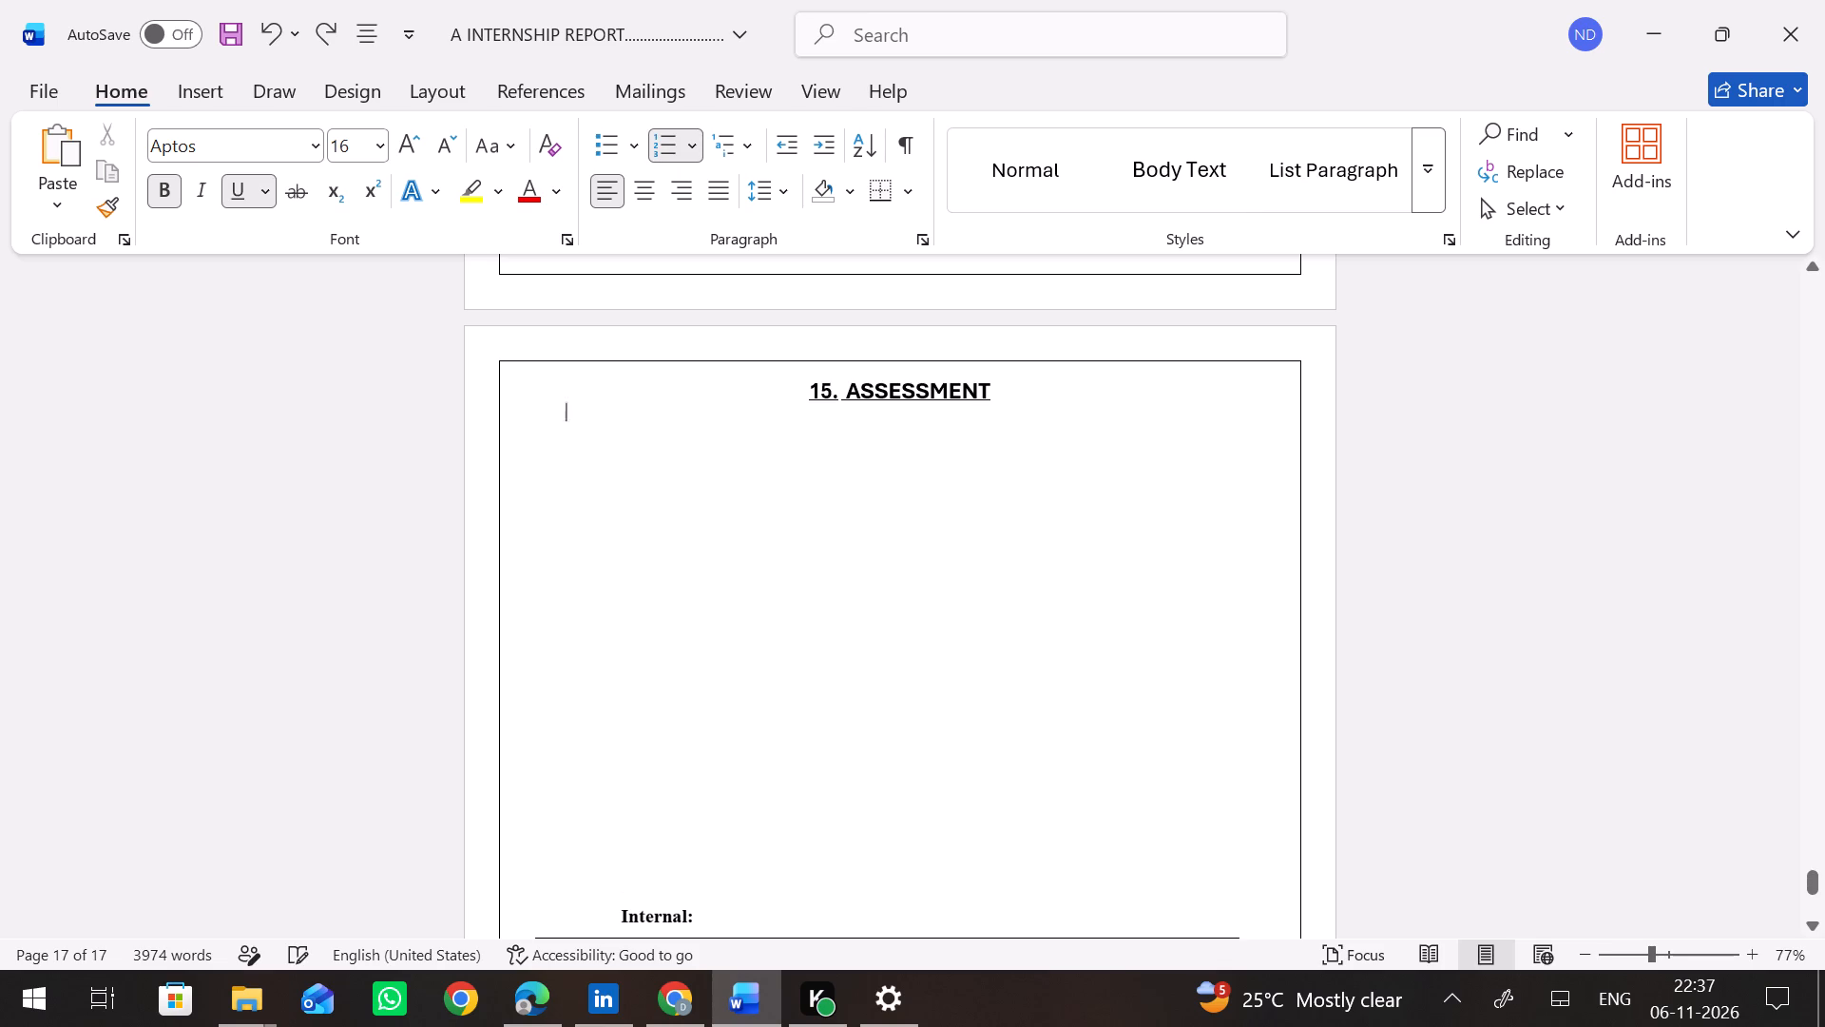
Delete more blank lines between the "15. ASSESSMENT" heading and the "Internal:" marks table, undoing the deletions that cut into the heading.
left_click(686, 724)
key("BackSpace")
key("BackSpace")
key("BackSpace")
key("BackSpace")
key("BackSpace")
key("BackSpace")
key("BackSpace")
key("BackSpace")
key("BackSpace")
key("BackSpace")
key("BackSpace")
key("BackSpace")
key("BackSpace")
key("BackSpace")
key("BackSpace")
key("BackSpace")
key("BackSpace")
key("BackSpace")
key("BackSpace")
key("BackSpace")
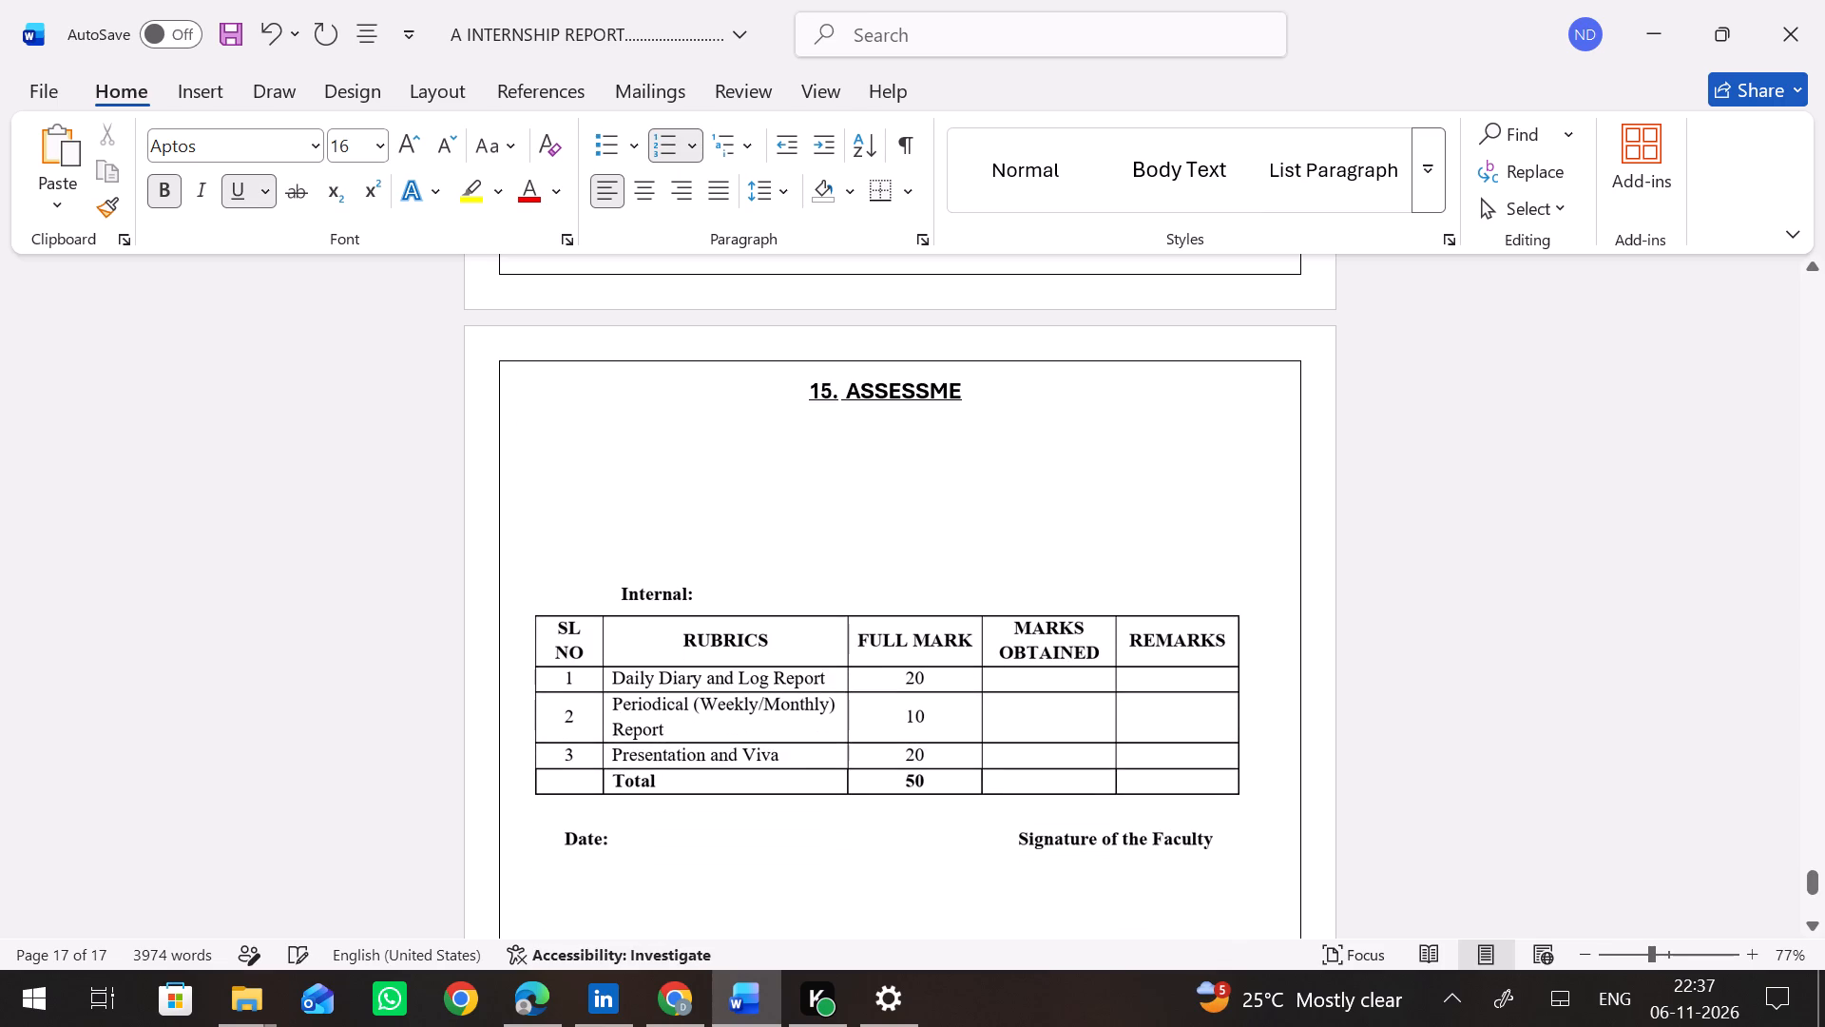
key("ctrl+z")
key("ctrl+z")
Enlarge the "Internal:" marks table picture slightly in width and height, keeping it inside the page border.
scroll(1018, 856, "down", 1)
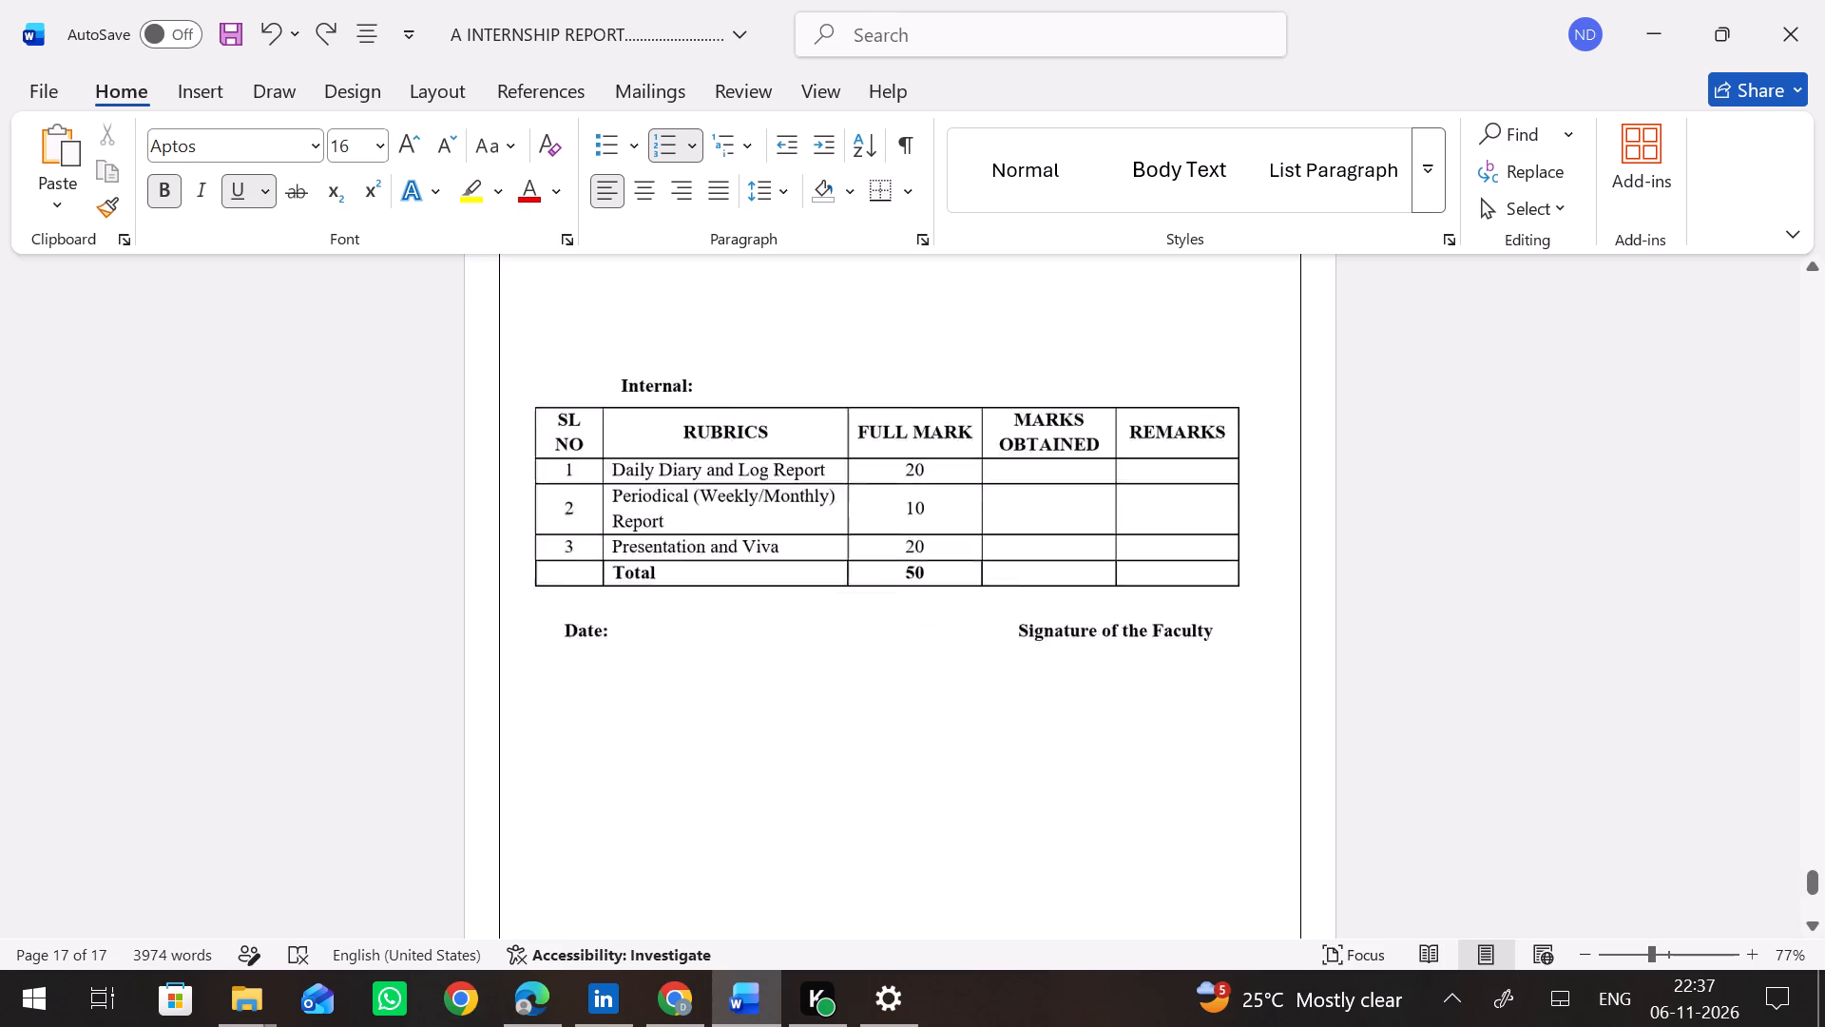
scroll(1018, 856, "down", 1)
left_click(536, 476)
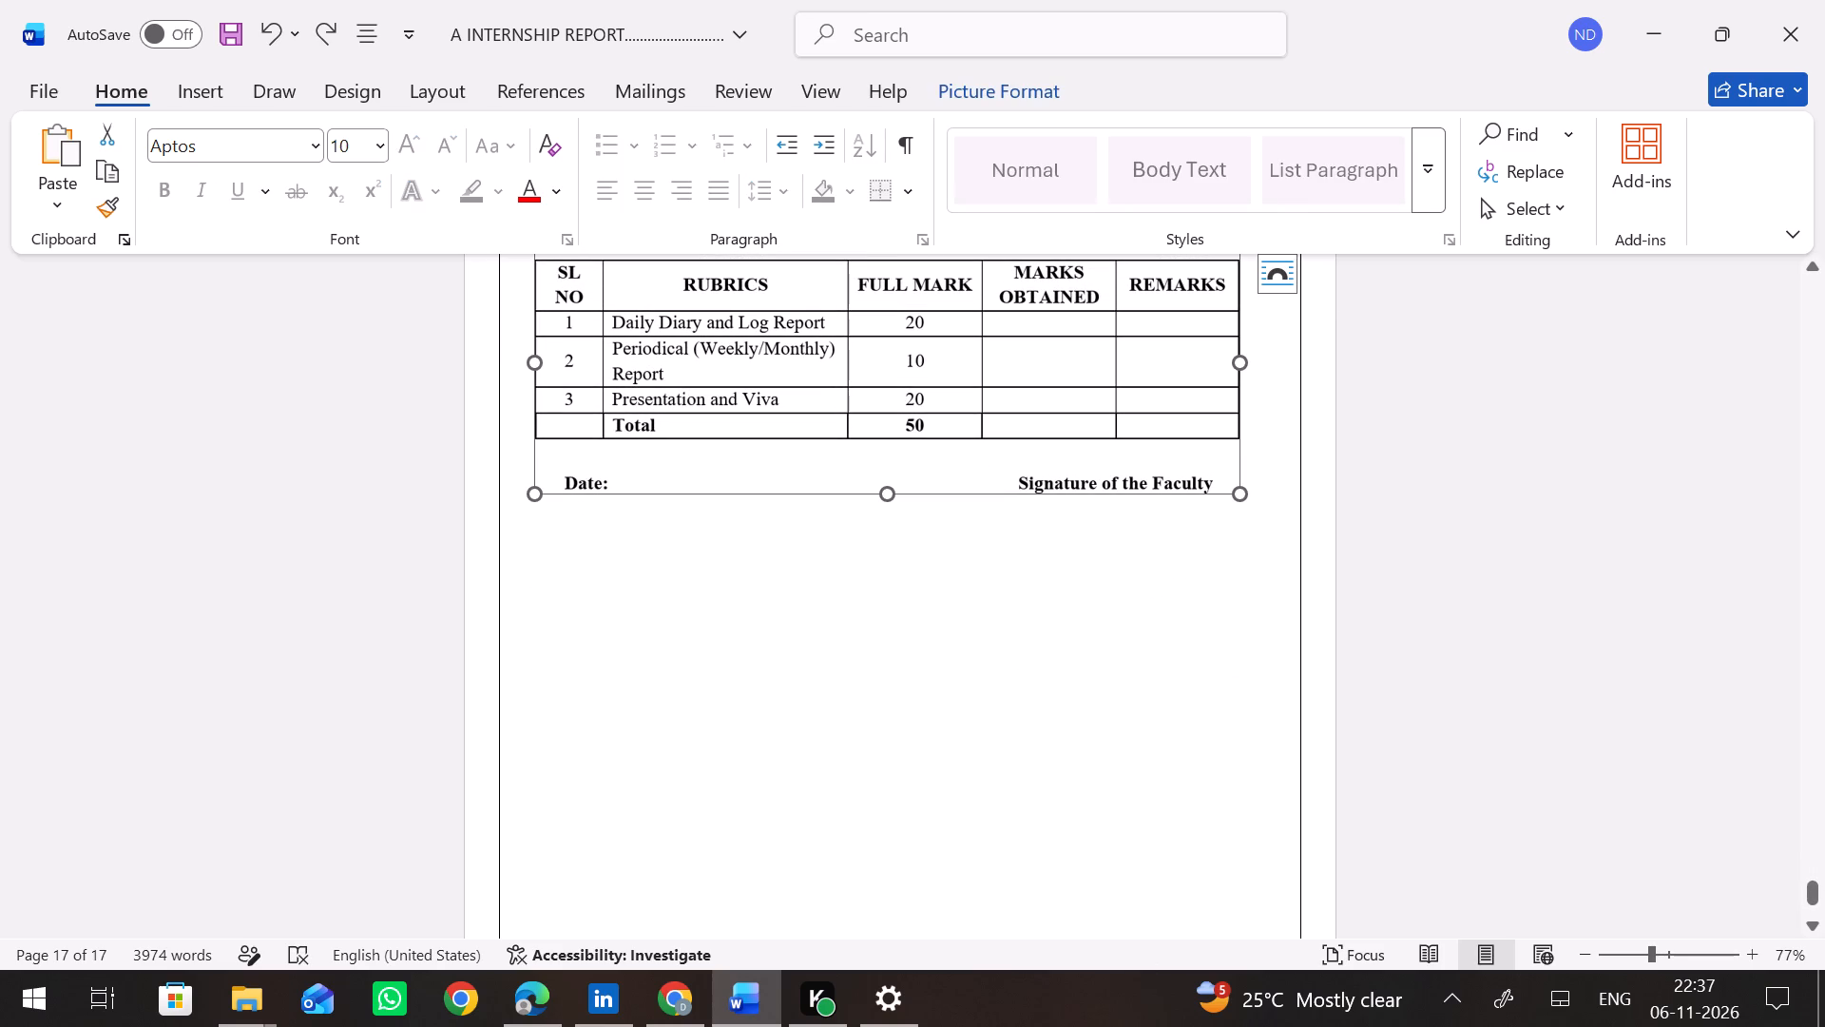
left_click_drag(1243, 500, 1258, 547)
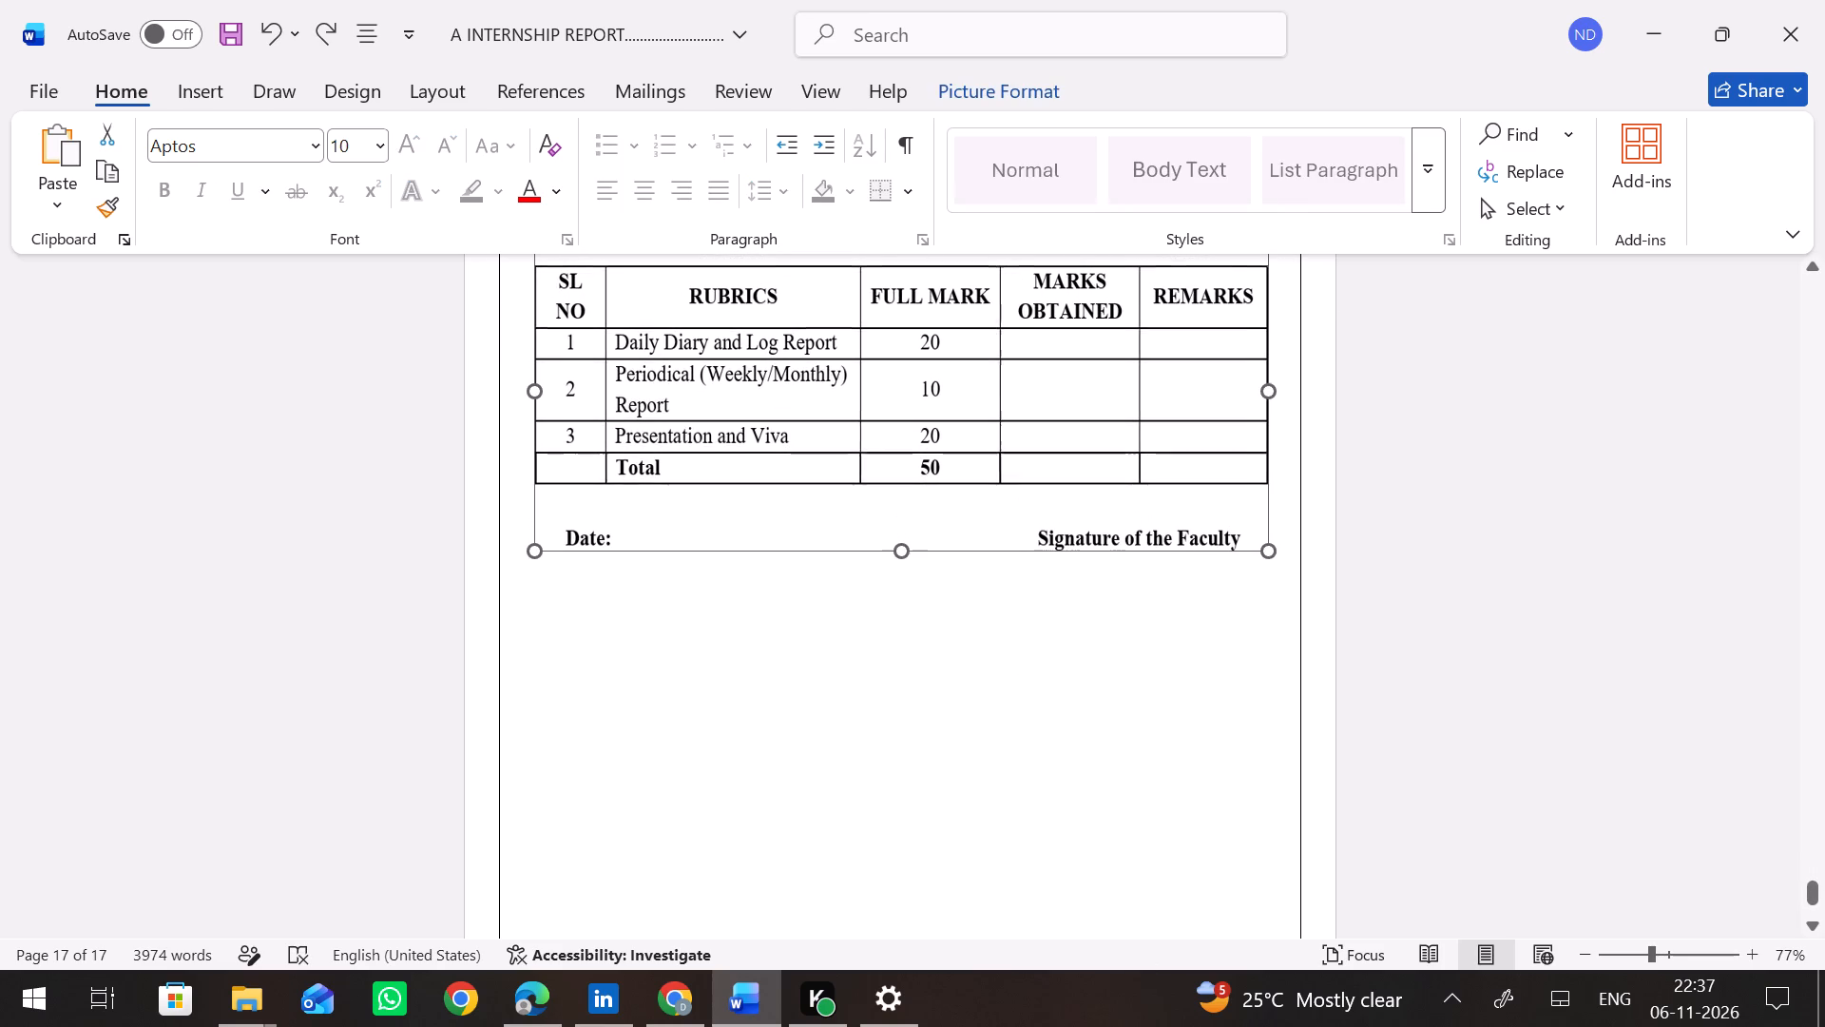
left_click_drag(1258, 547, 1258, 559)
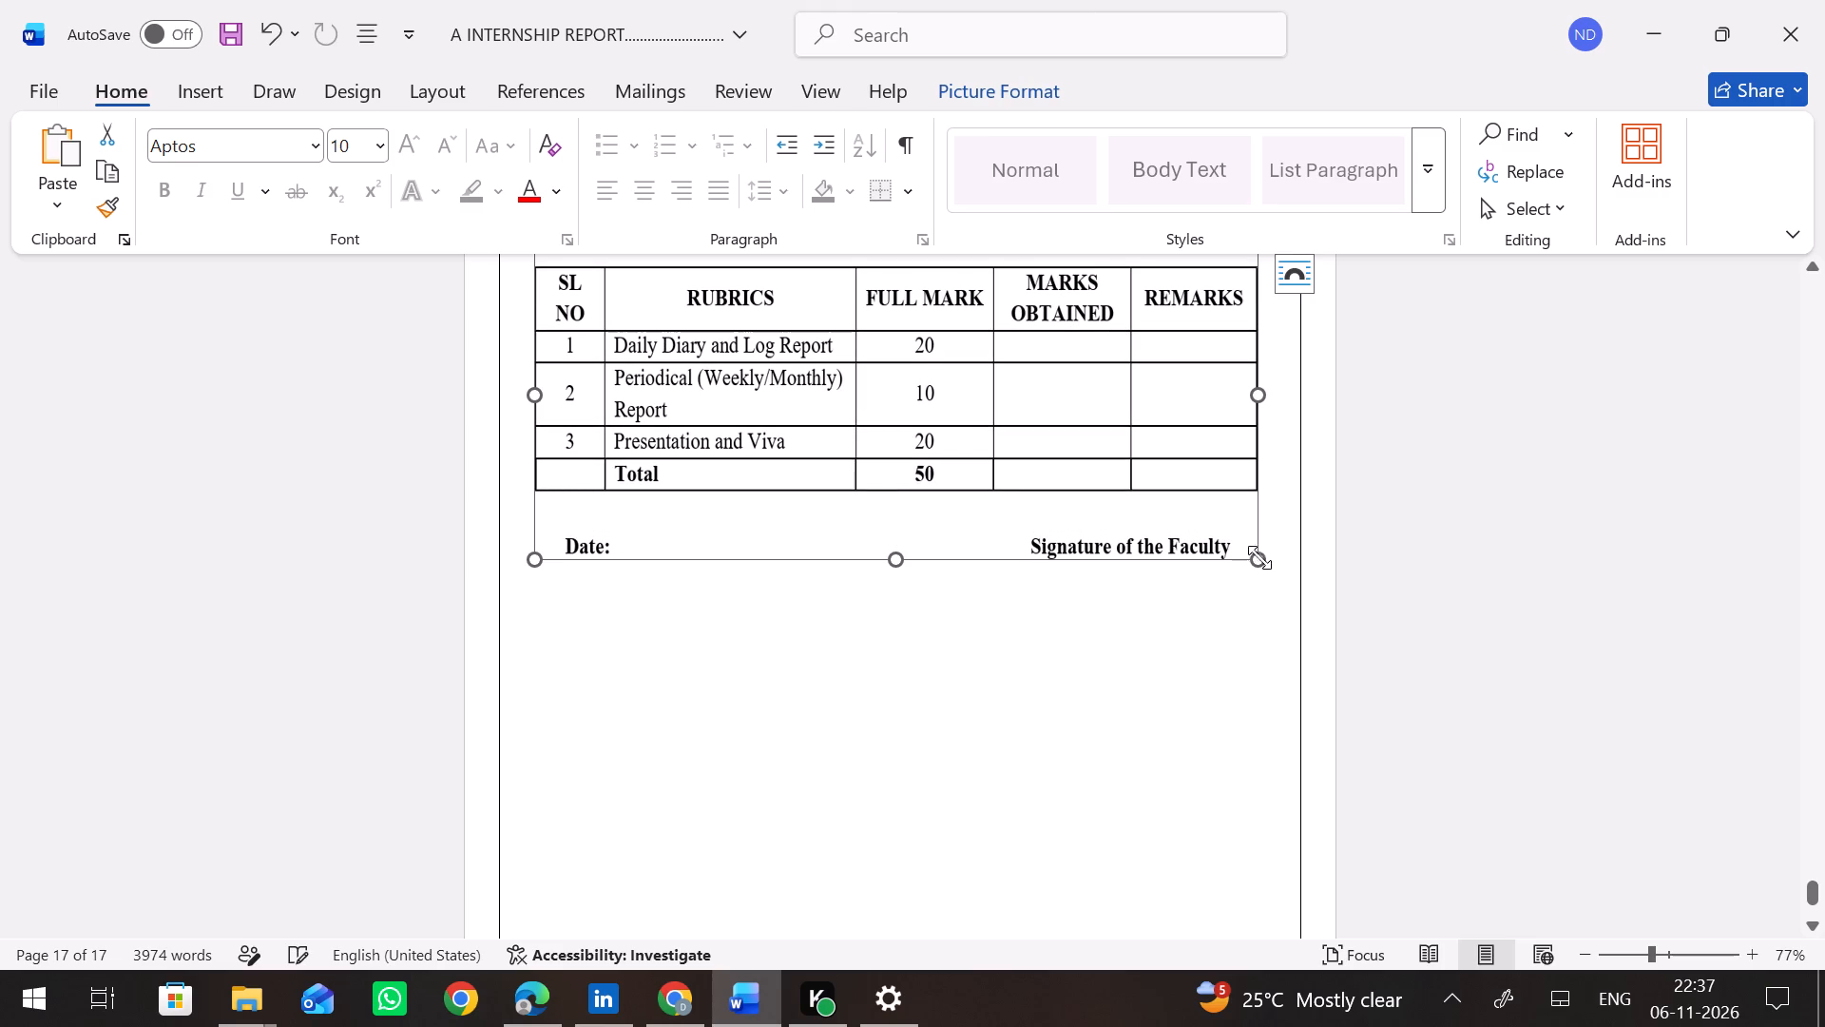
left_click(1404, 448)
Check the placement of the resized marks table on the Assessment page and the space below it, zooming out to 50%.
scroll(1039, 595, "down", 1)
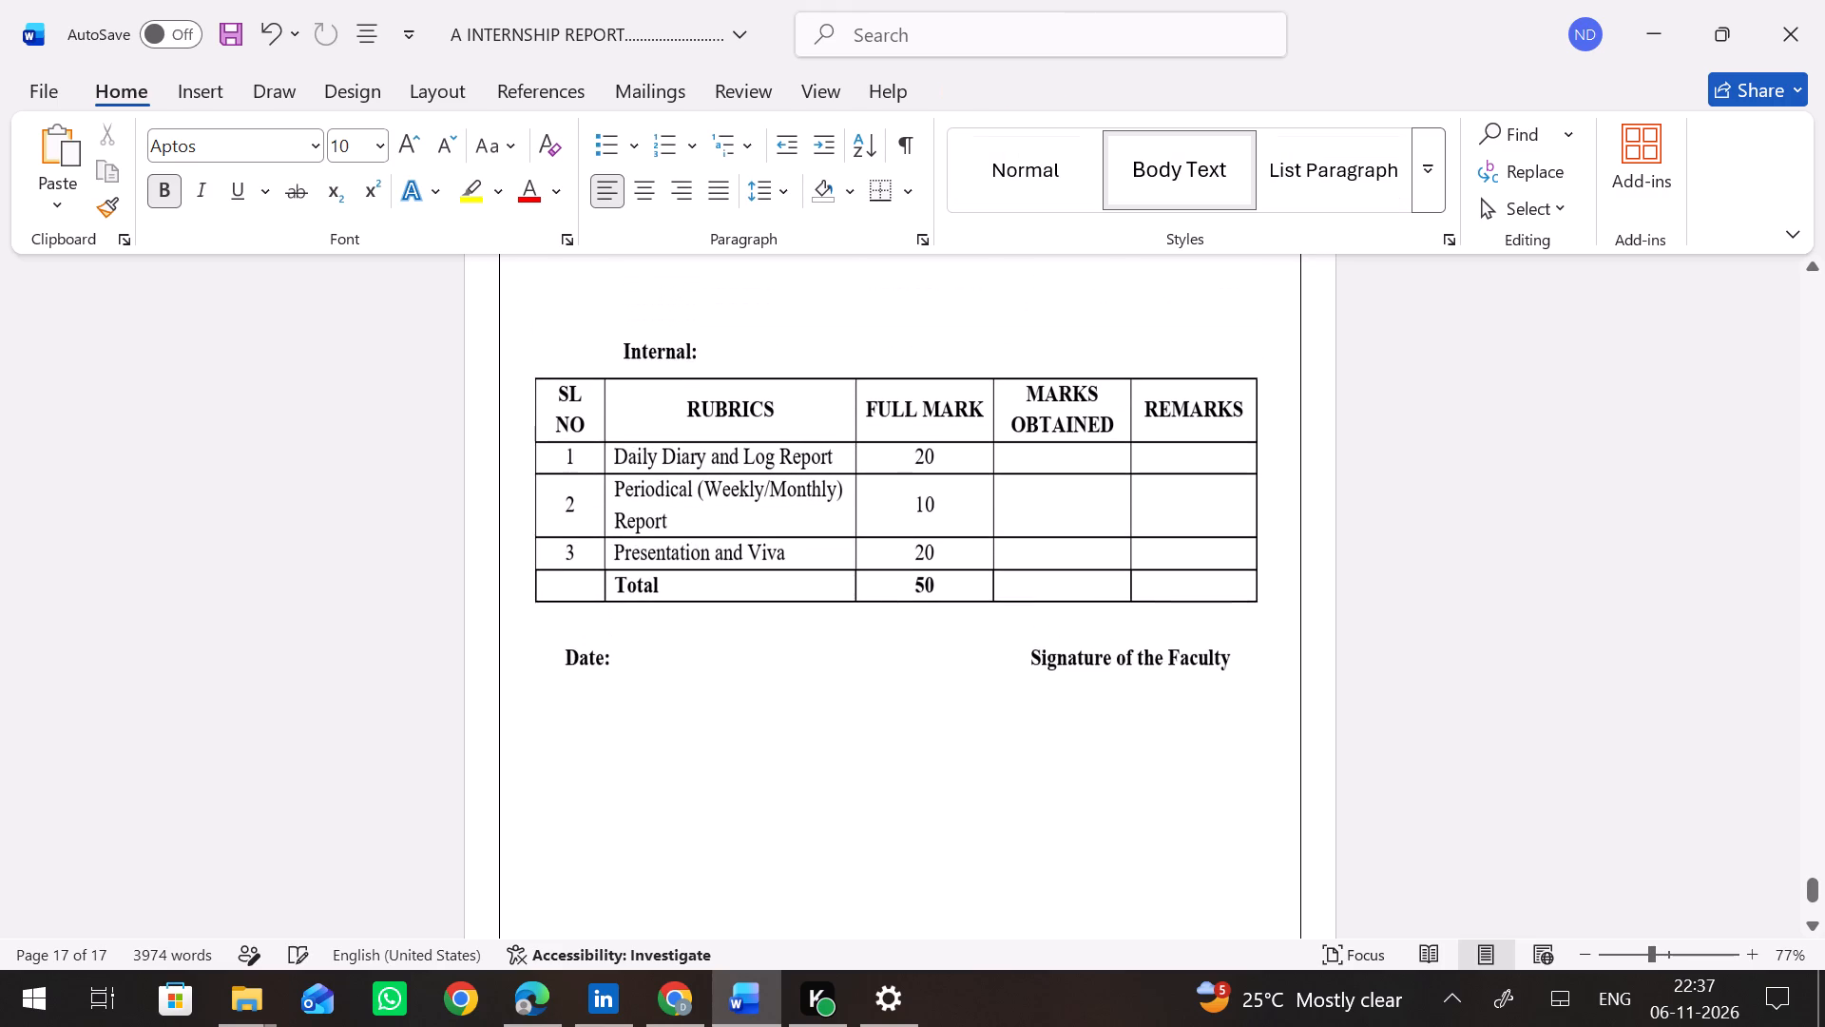
scroll(1039, 595, "down", 4)
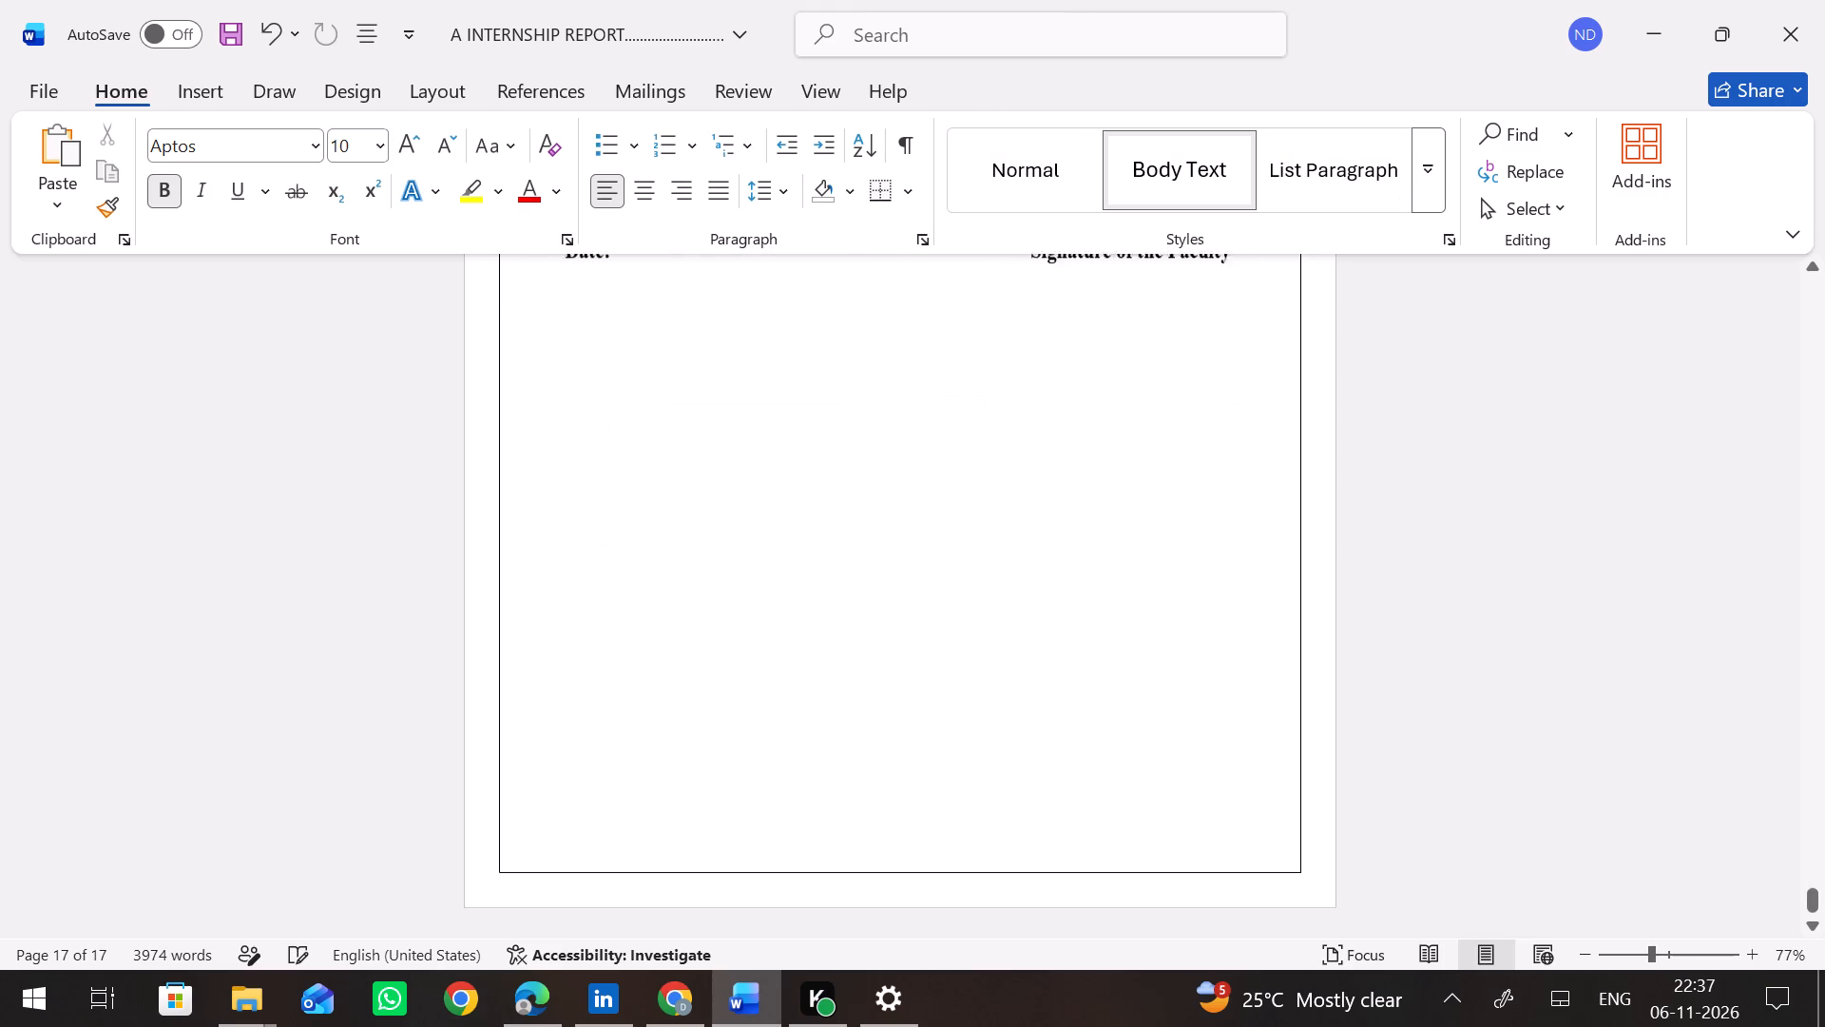
scroll(1039, 595, "down", 2)
scroll(1039, 595, "up", 5)
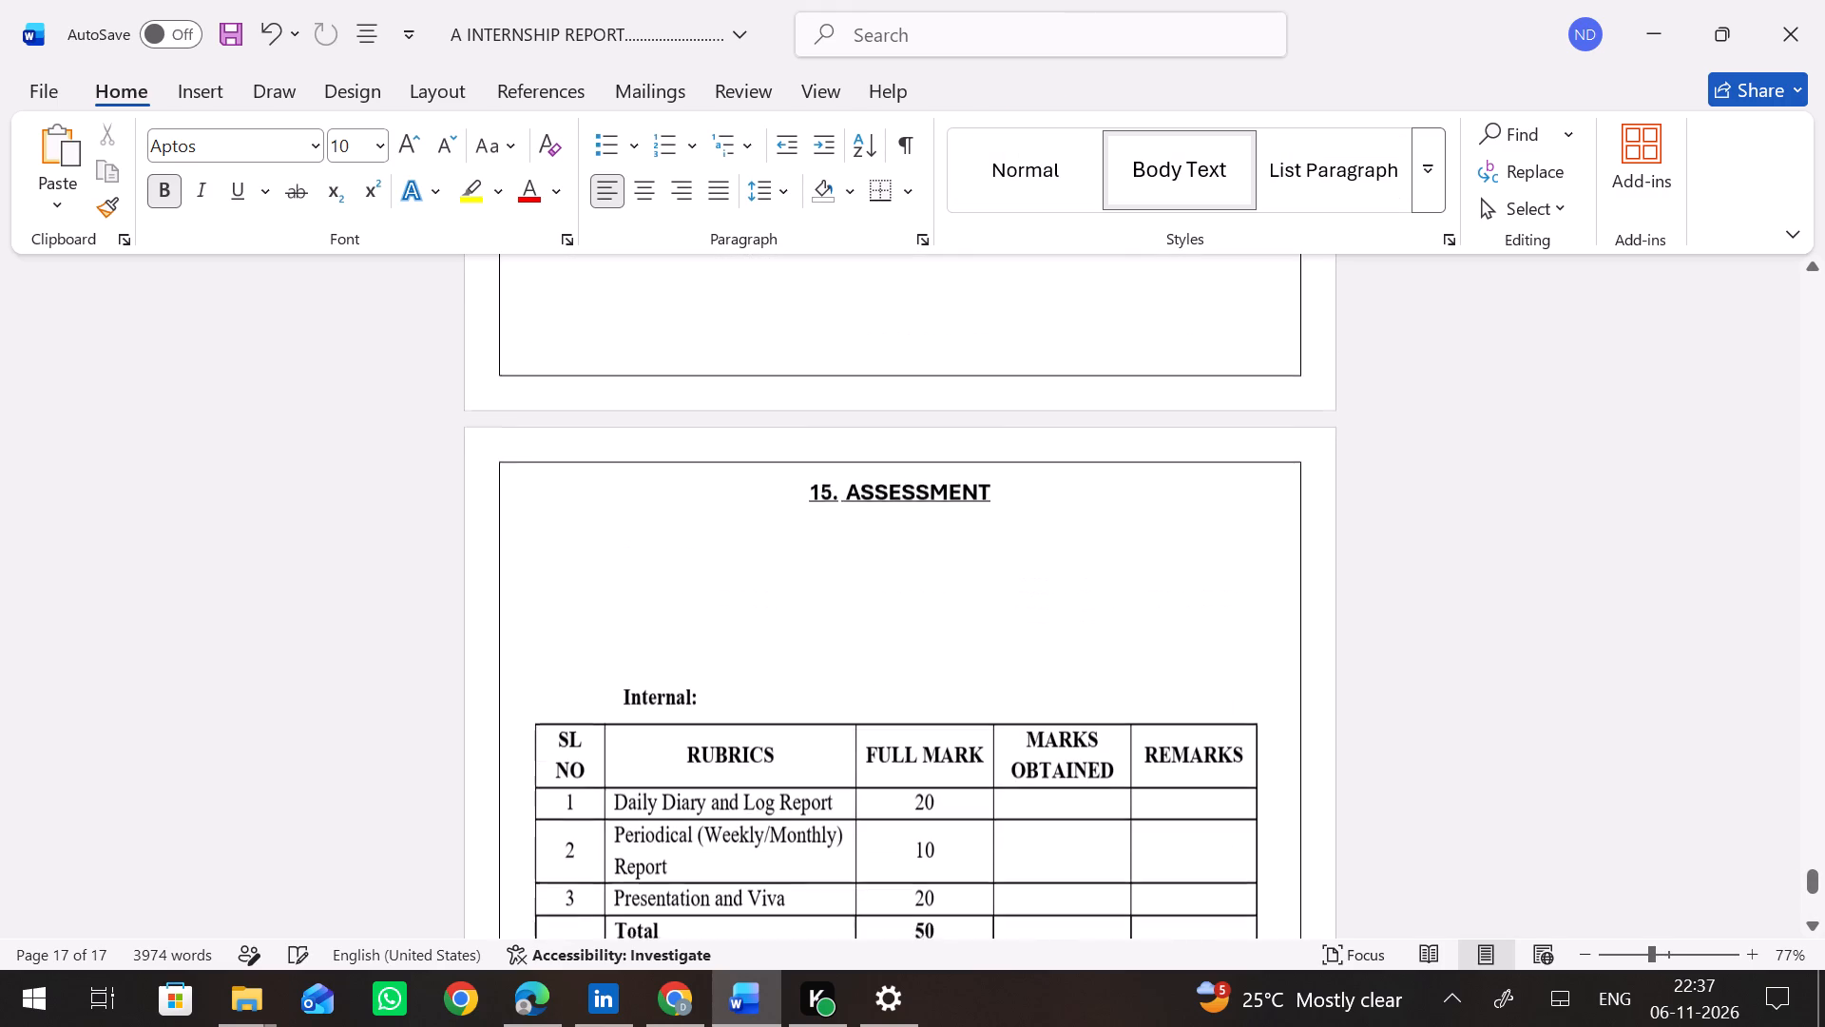
scroll(1039, 595, "up", 1)
scroll(1039, 595, "down", 5)
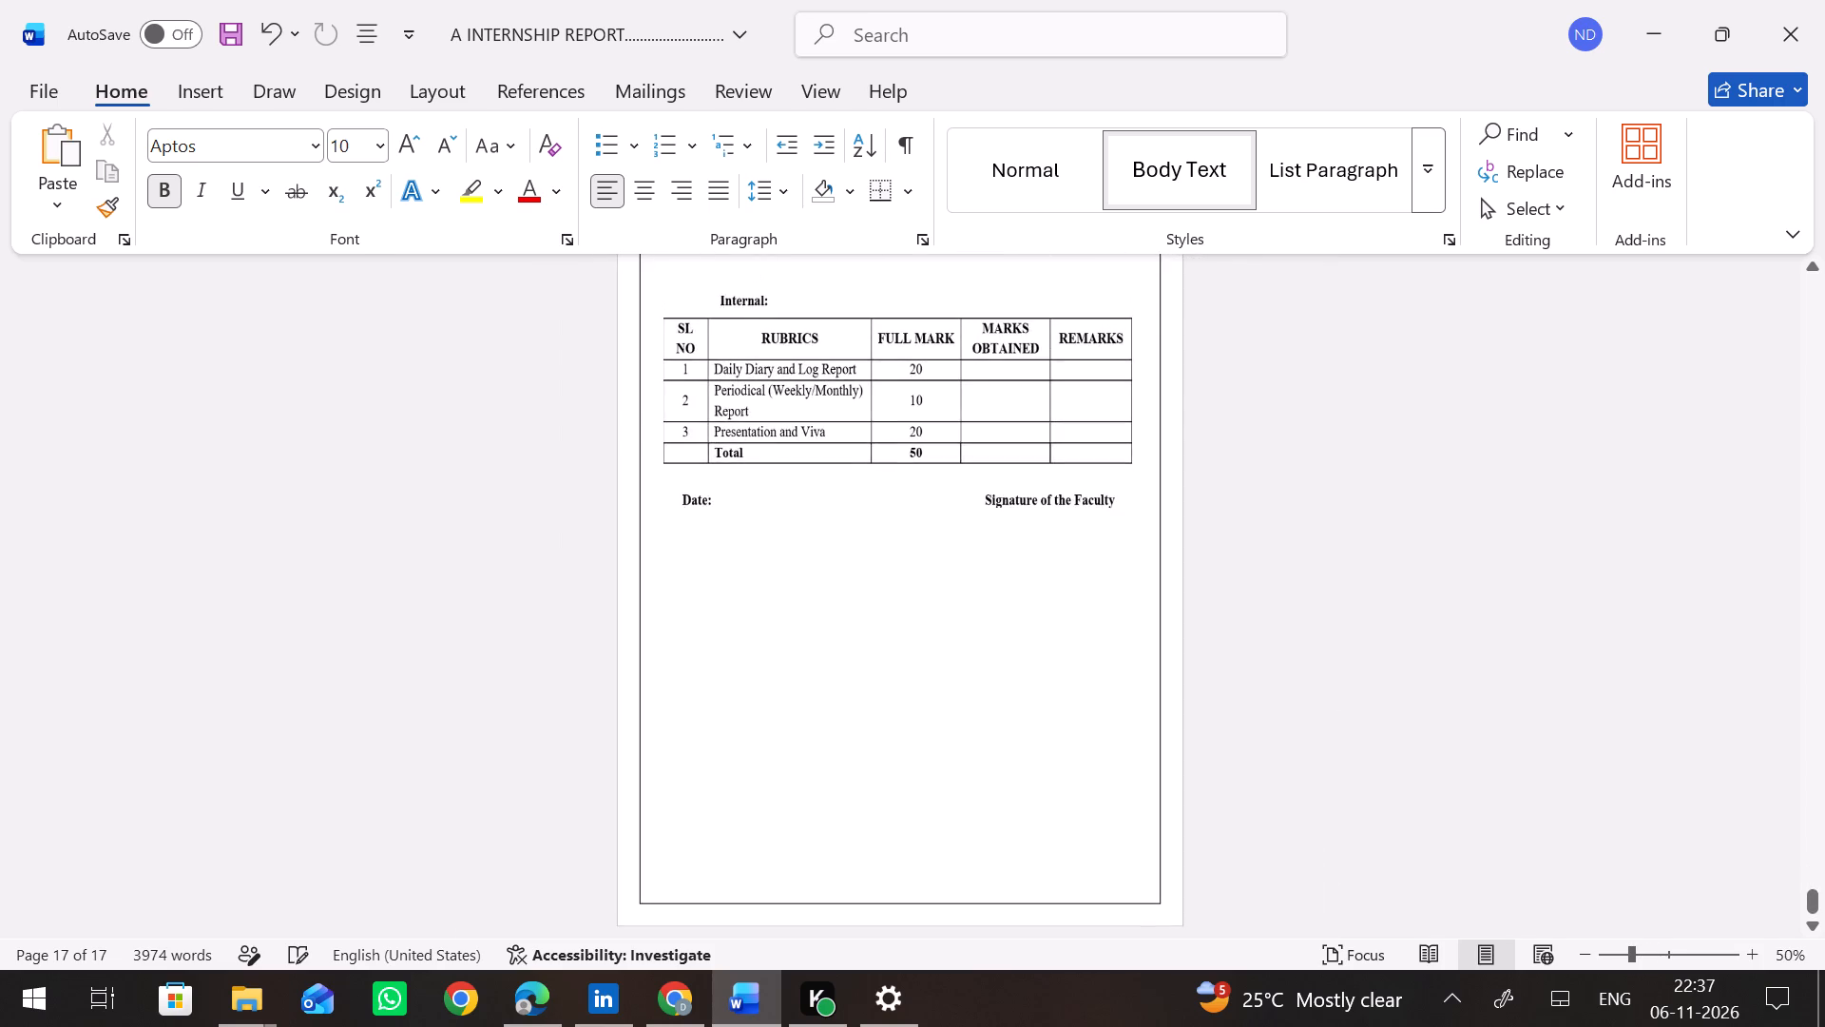
Return to the start of the report and review the cover, Certificate and Acknowledgement pages side by side.
scroll(1039, 595, "up", 18)
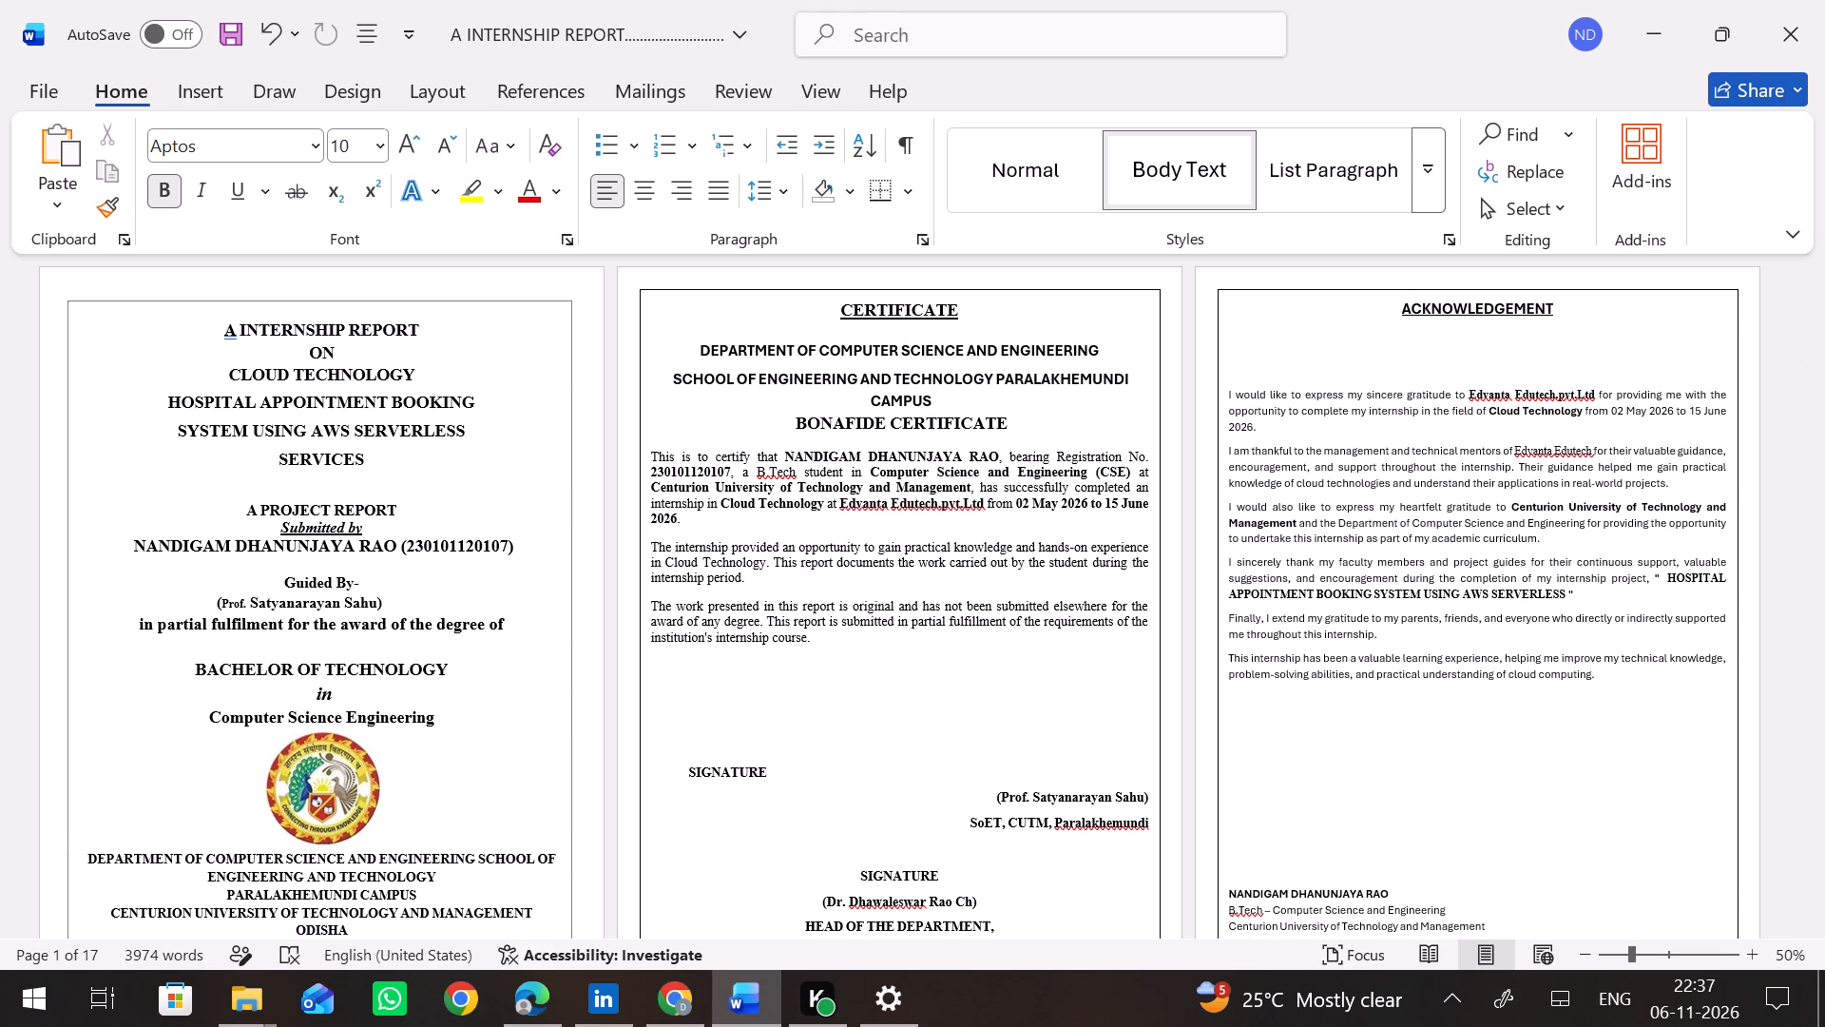
scroll(518, 630, "down", 1)
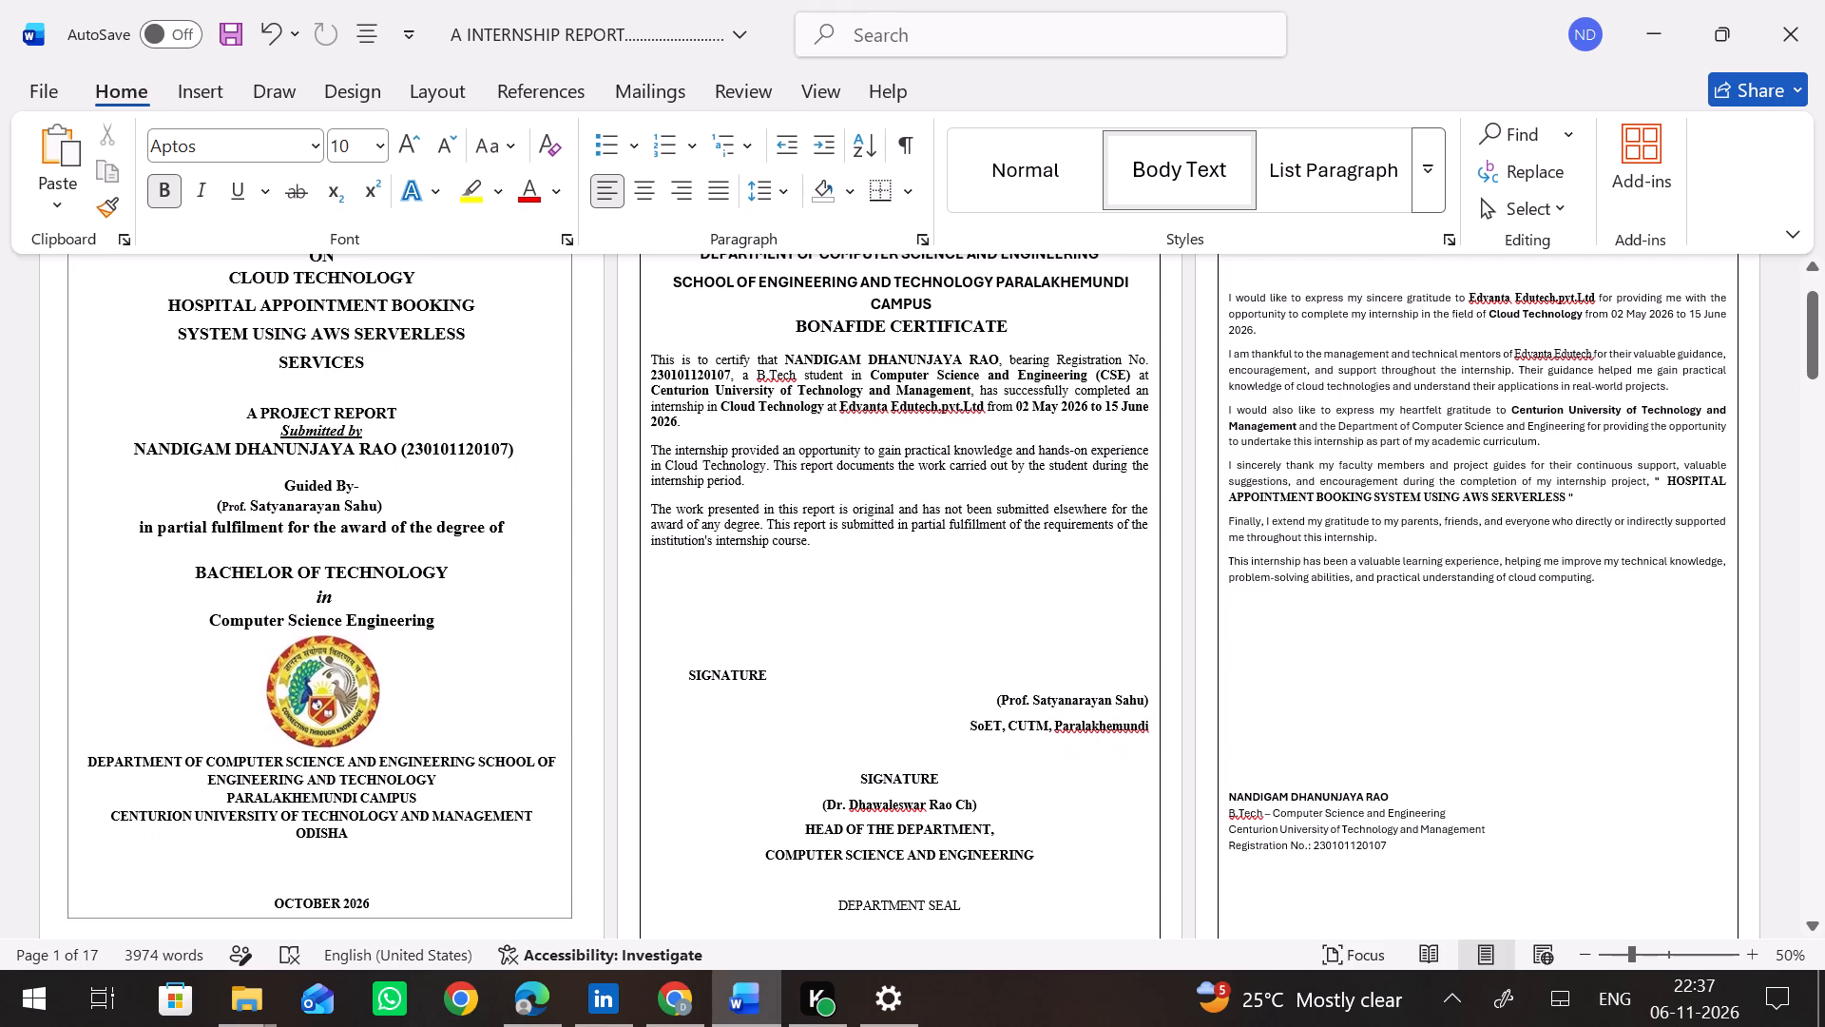
scroll(518, 630, "down", 1)
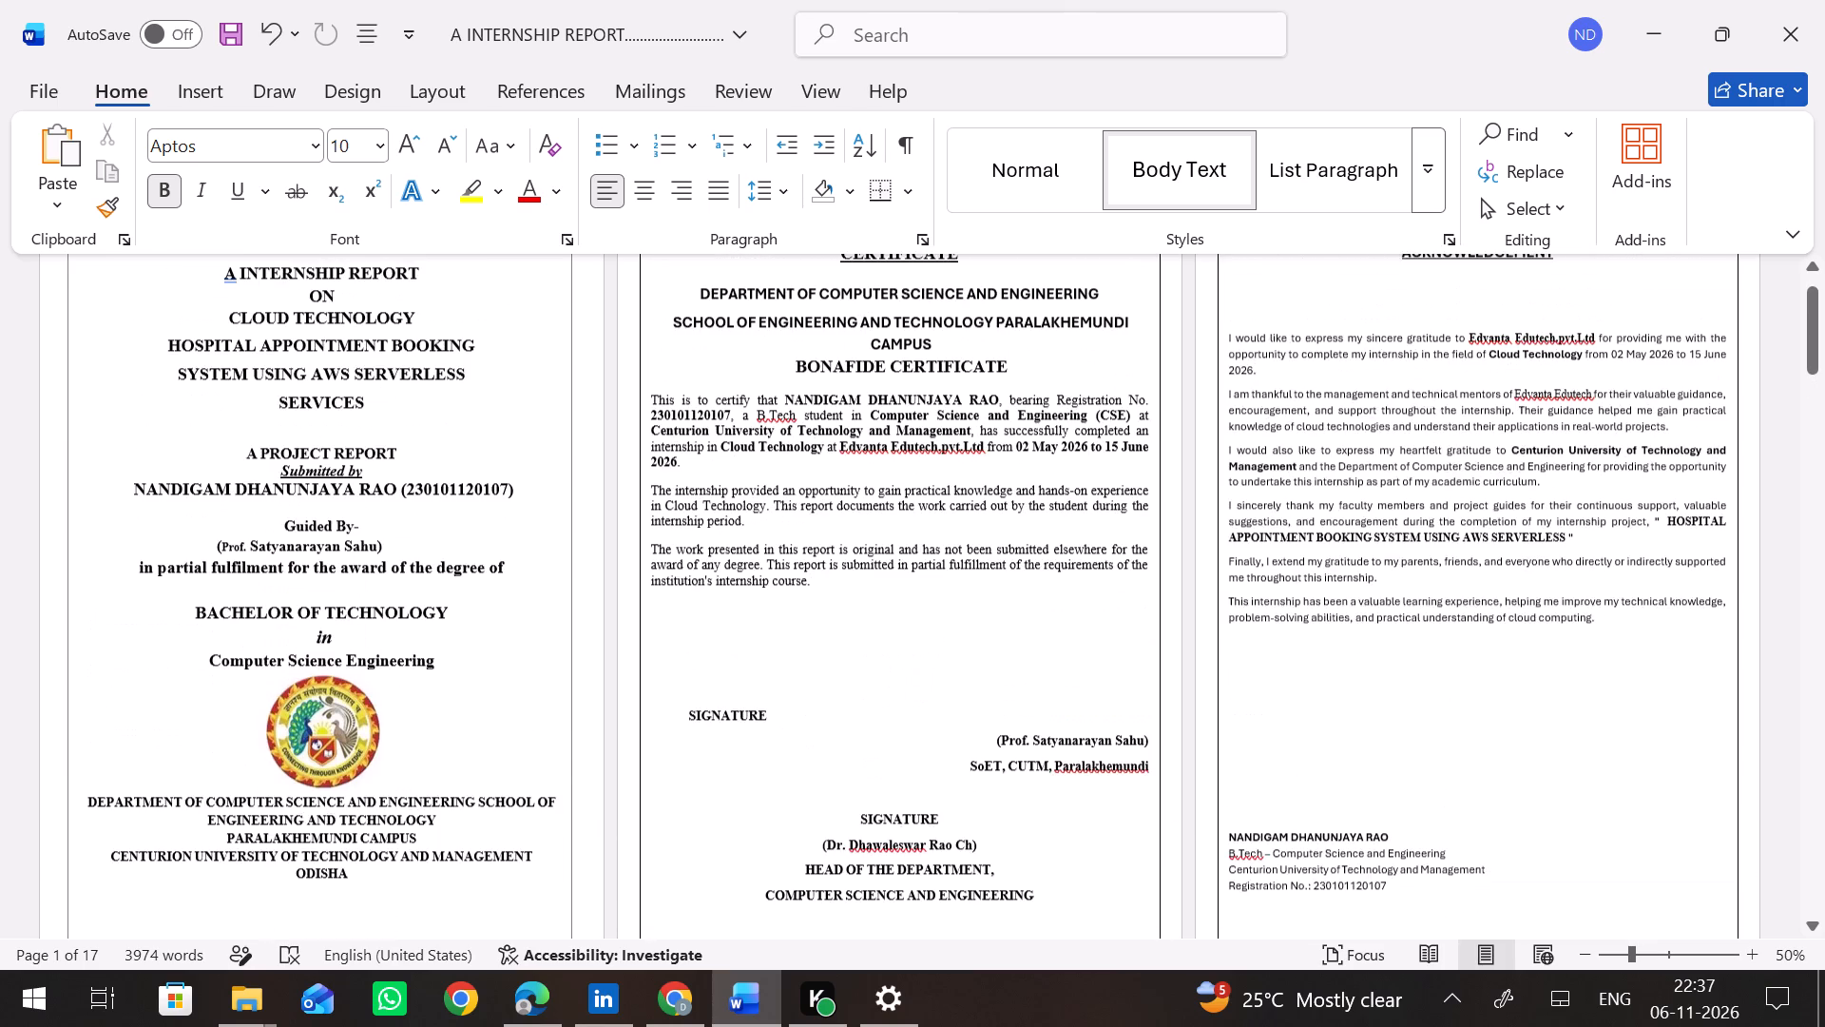
scroll(518, 630, "down", 2)
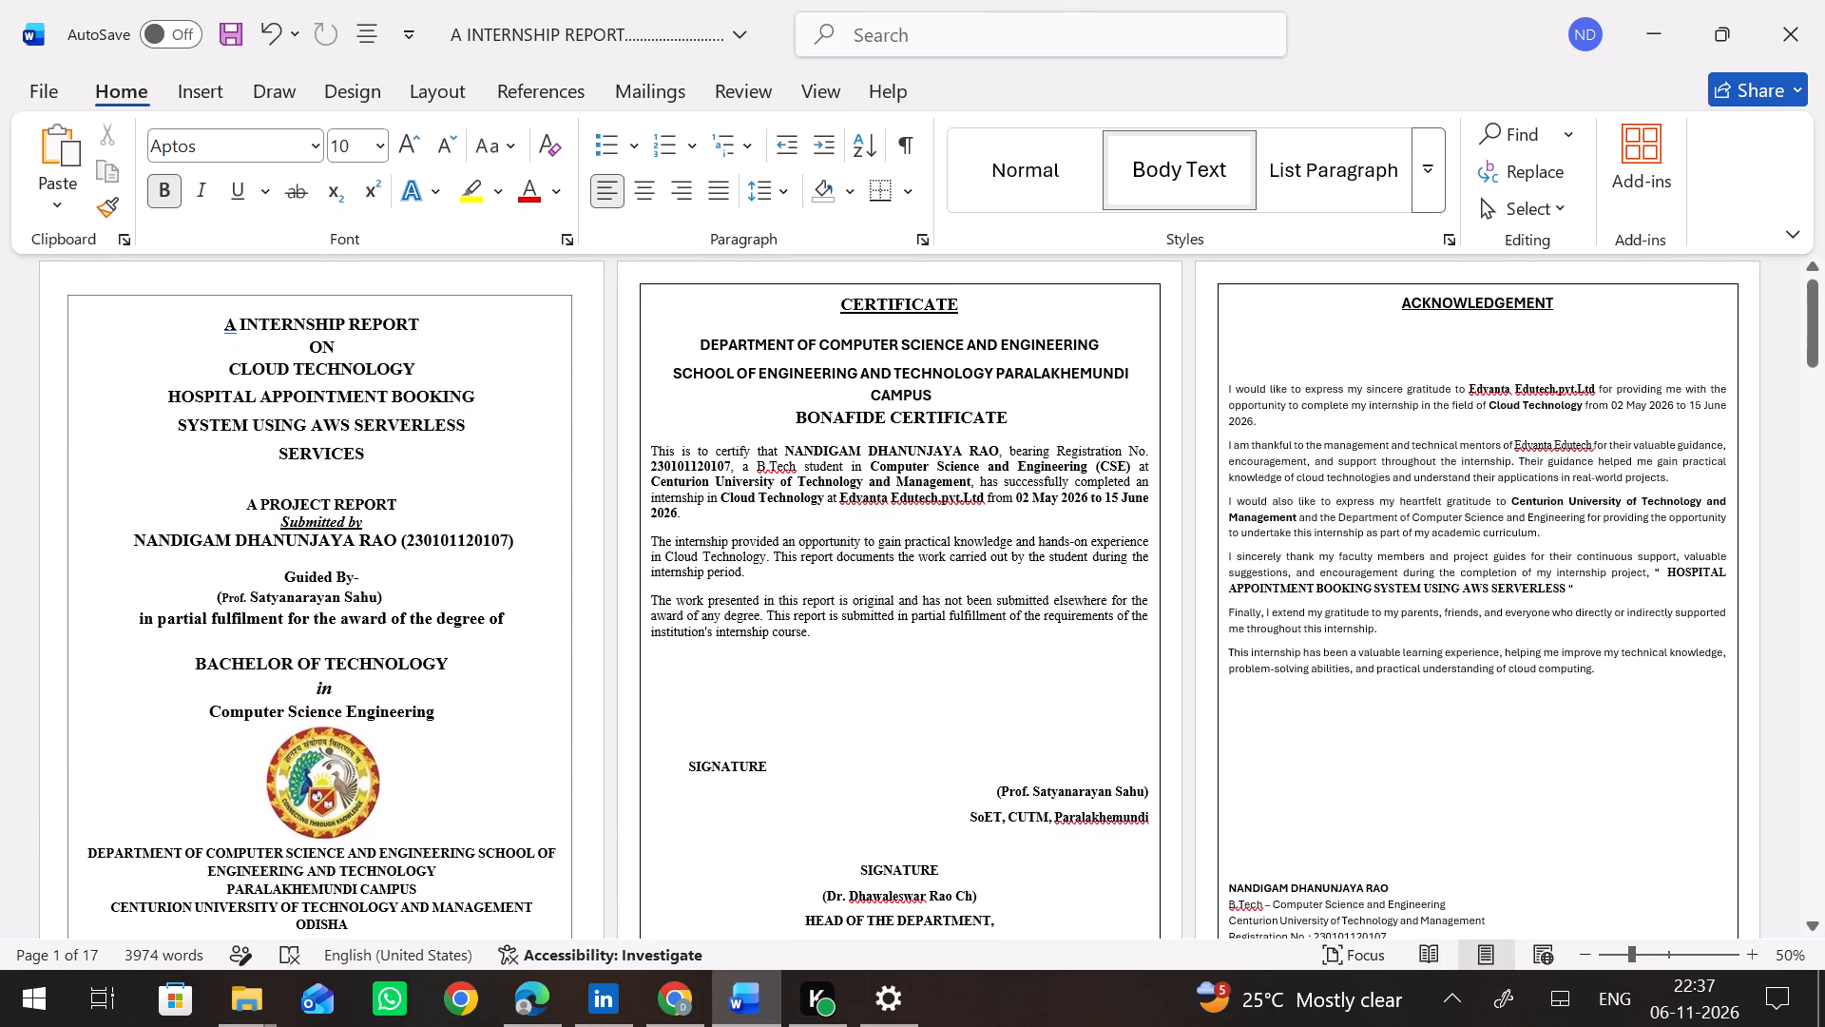
scroll(518, 630, "down", 2)
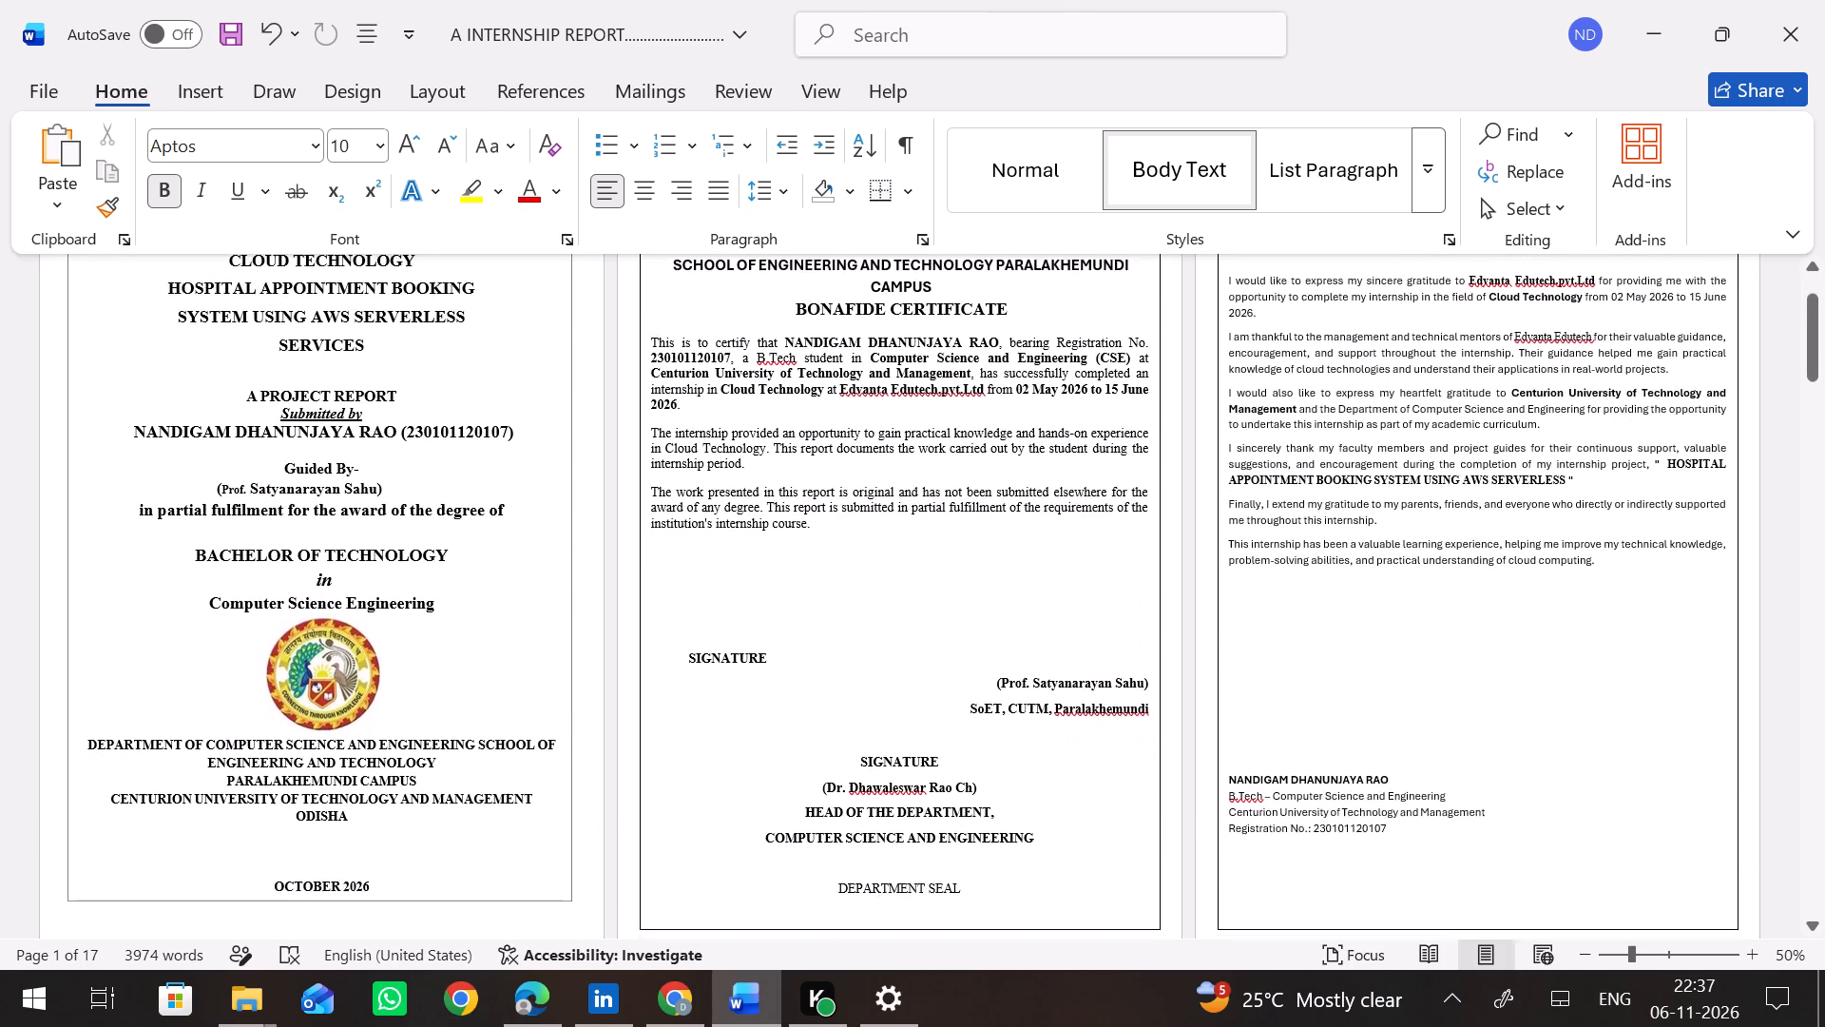
scroll(518, 630, "down", 2)
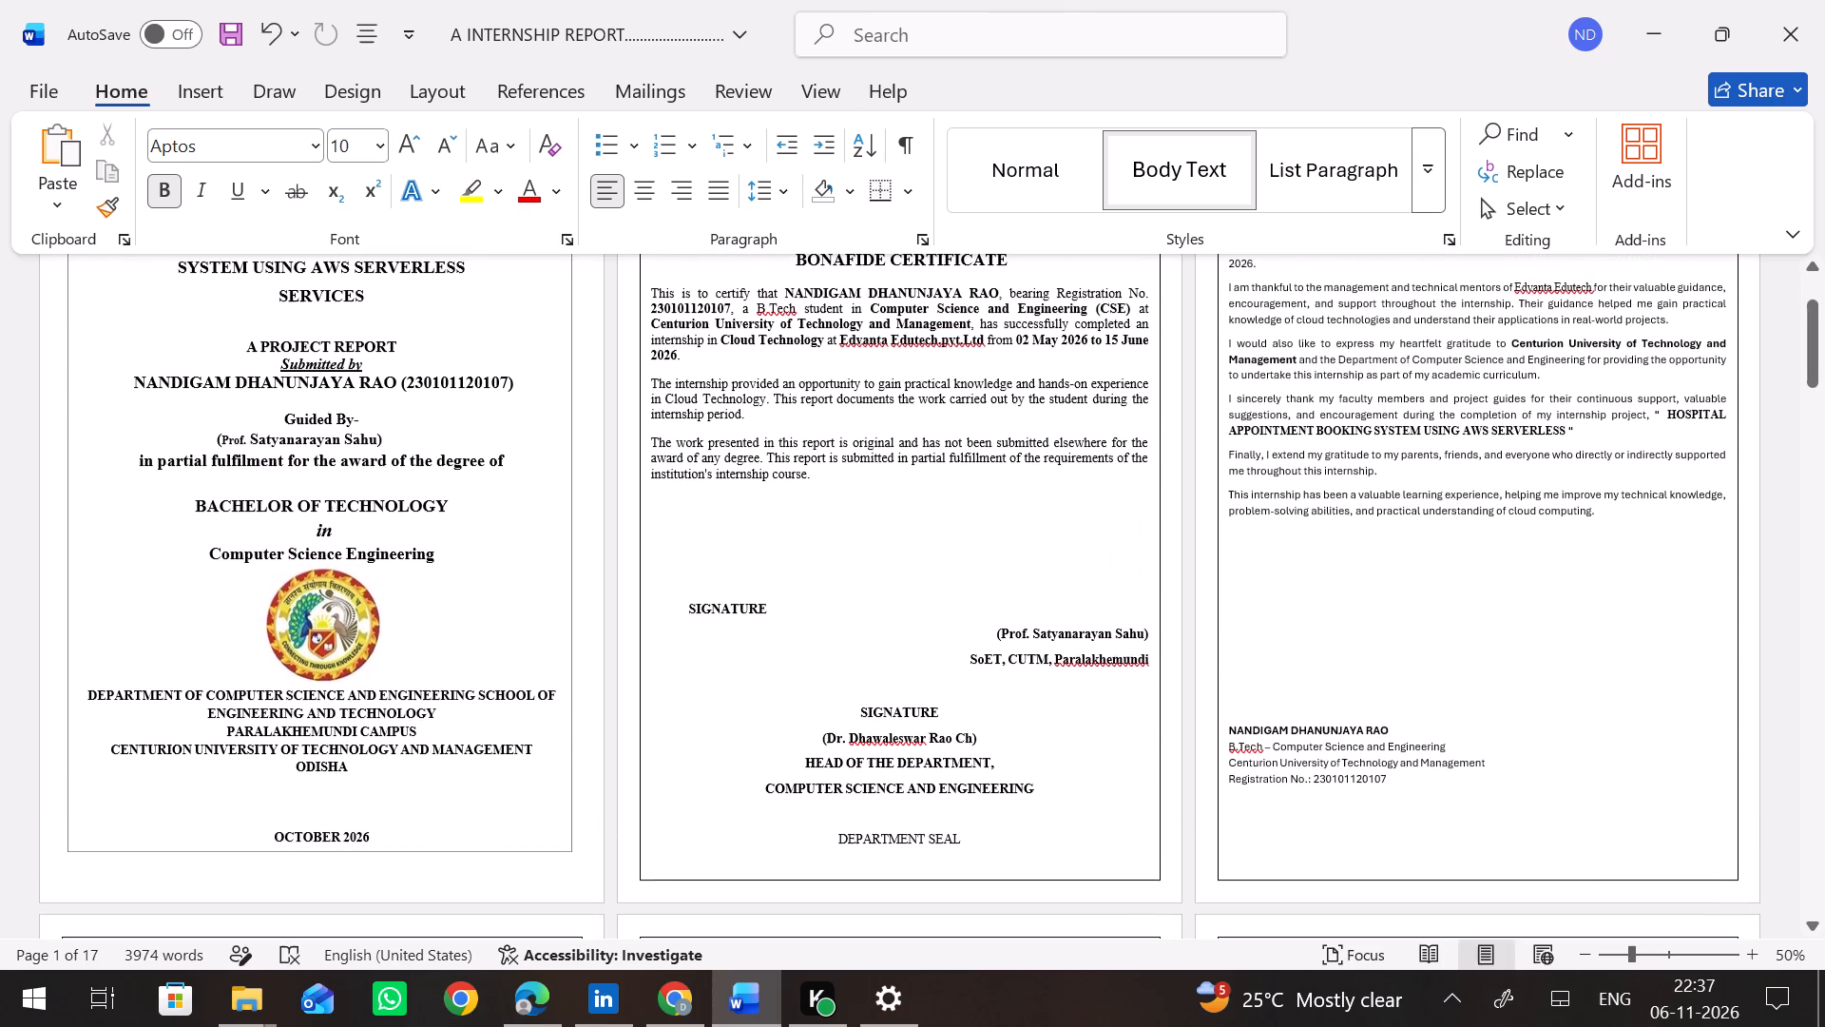
scroll(518, 630, "up", 1)
scroll(518, 630, "down", 1)
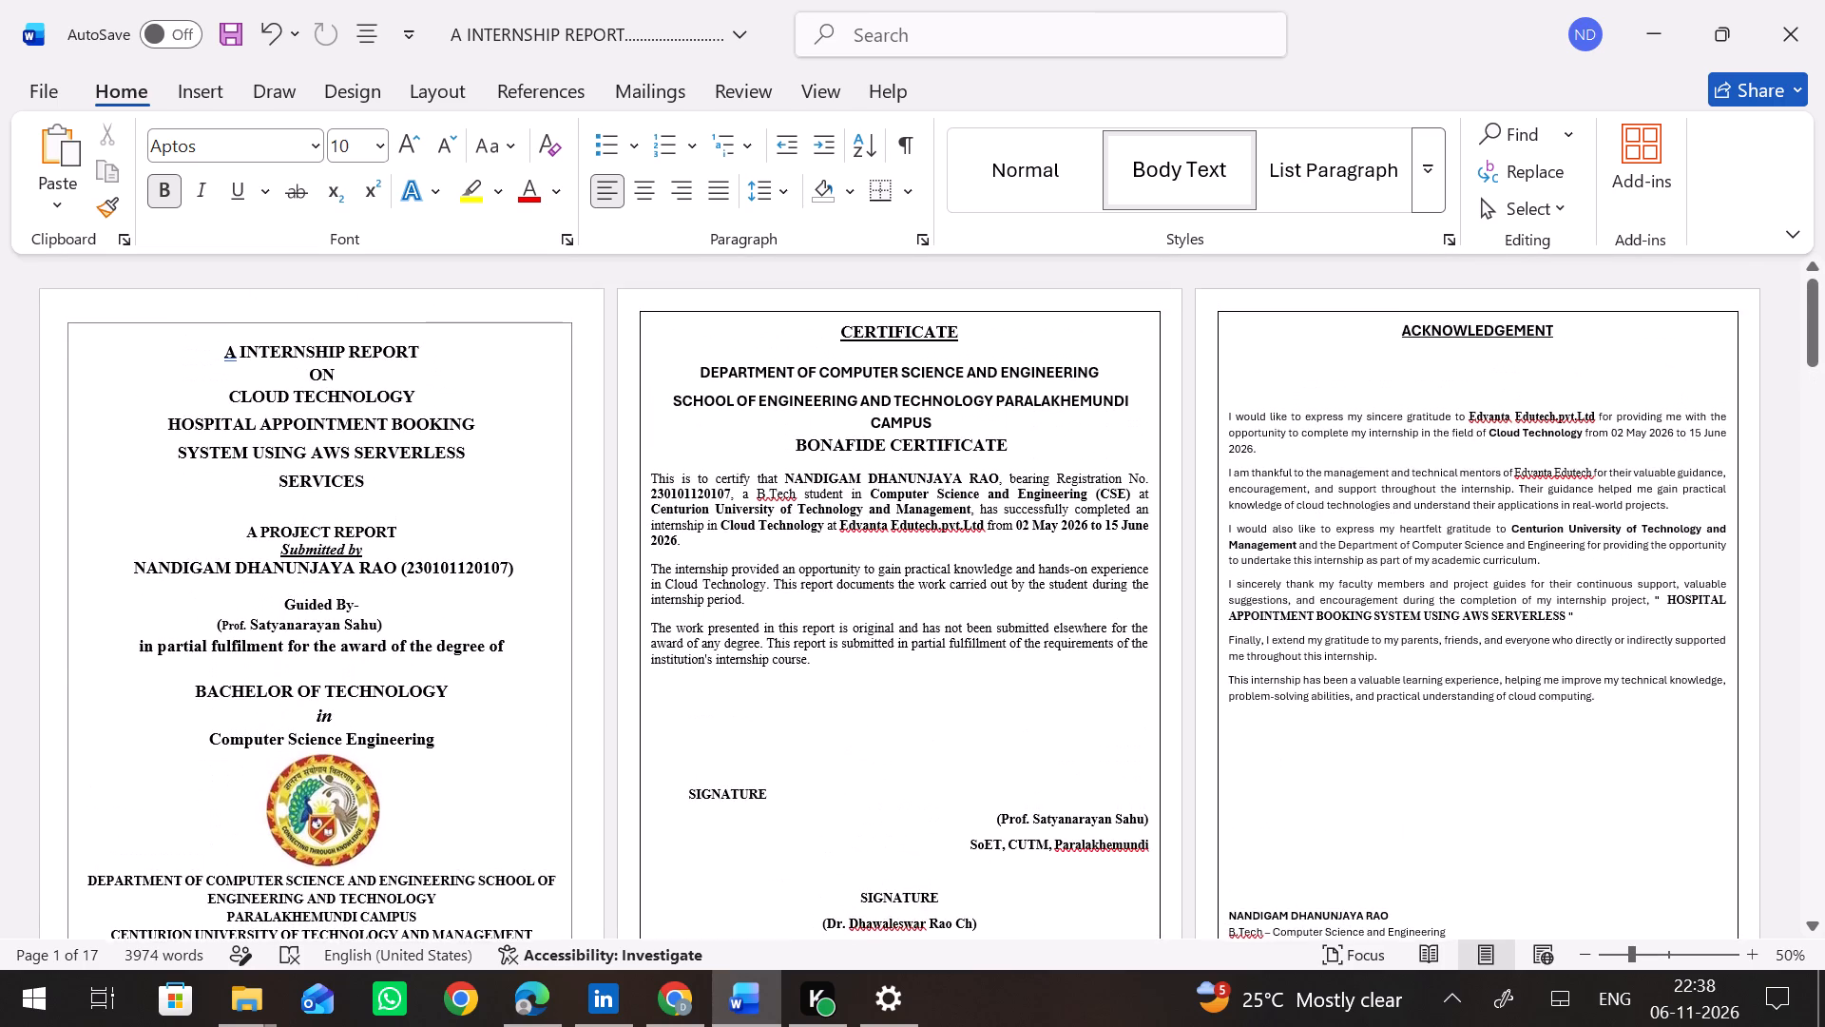
Review the Table of Contents, Summary of Internship and section 6 background pages for layout and content.
scroll(518, 630, "down", 1)
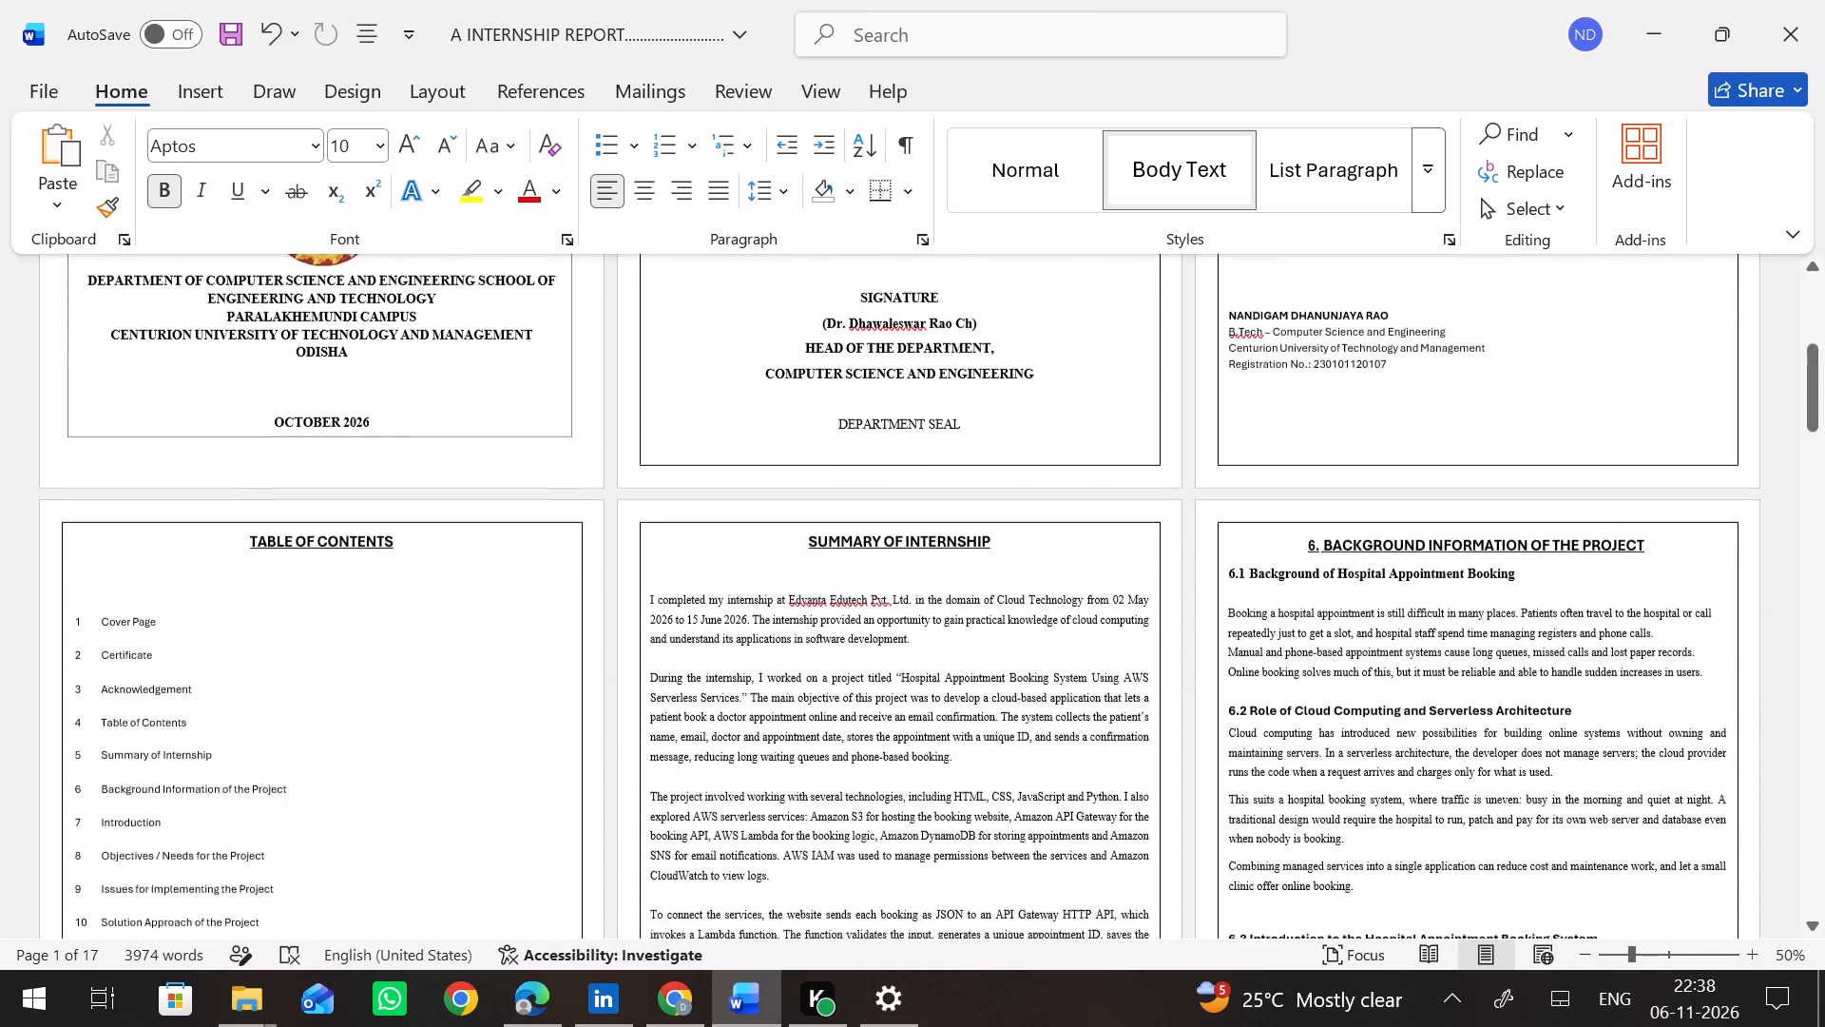
scroll(518, 630, "down", 3)
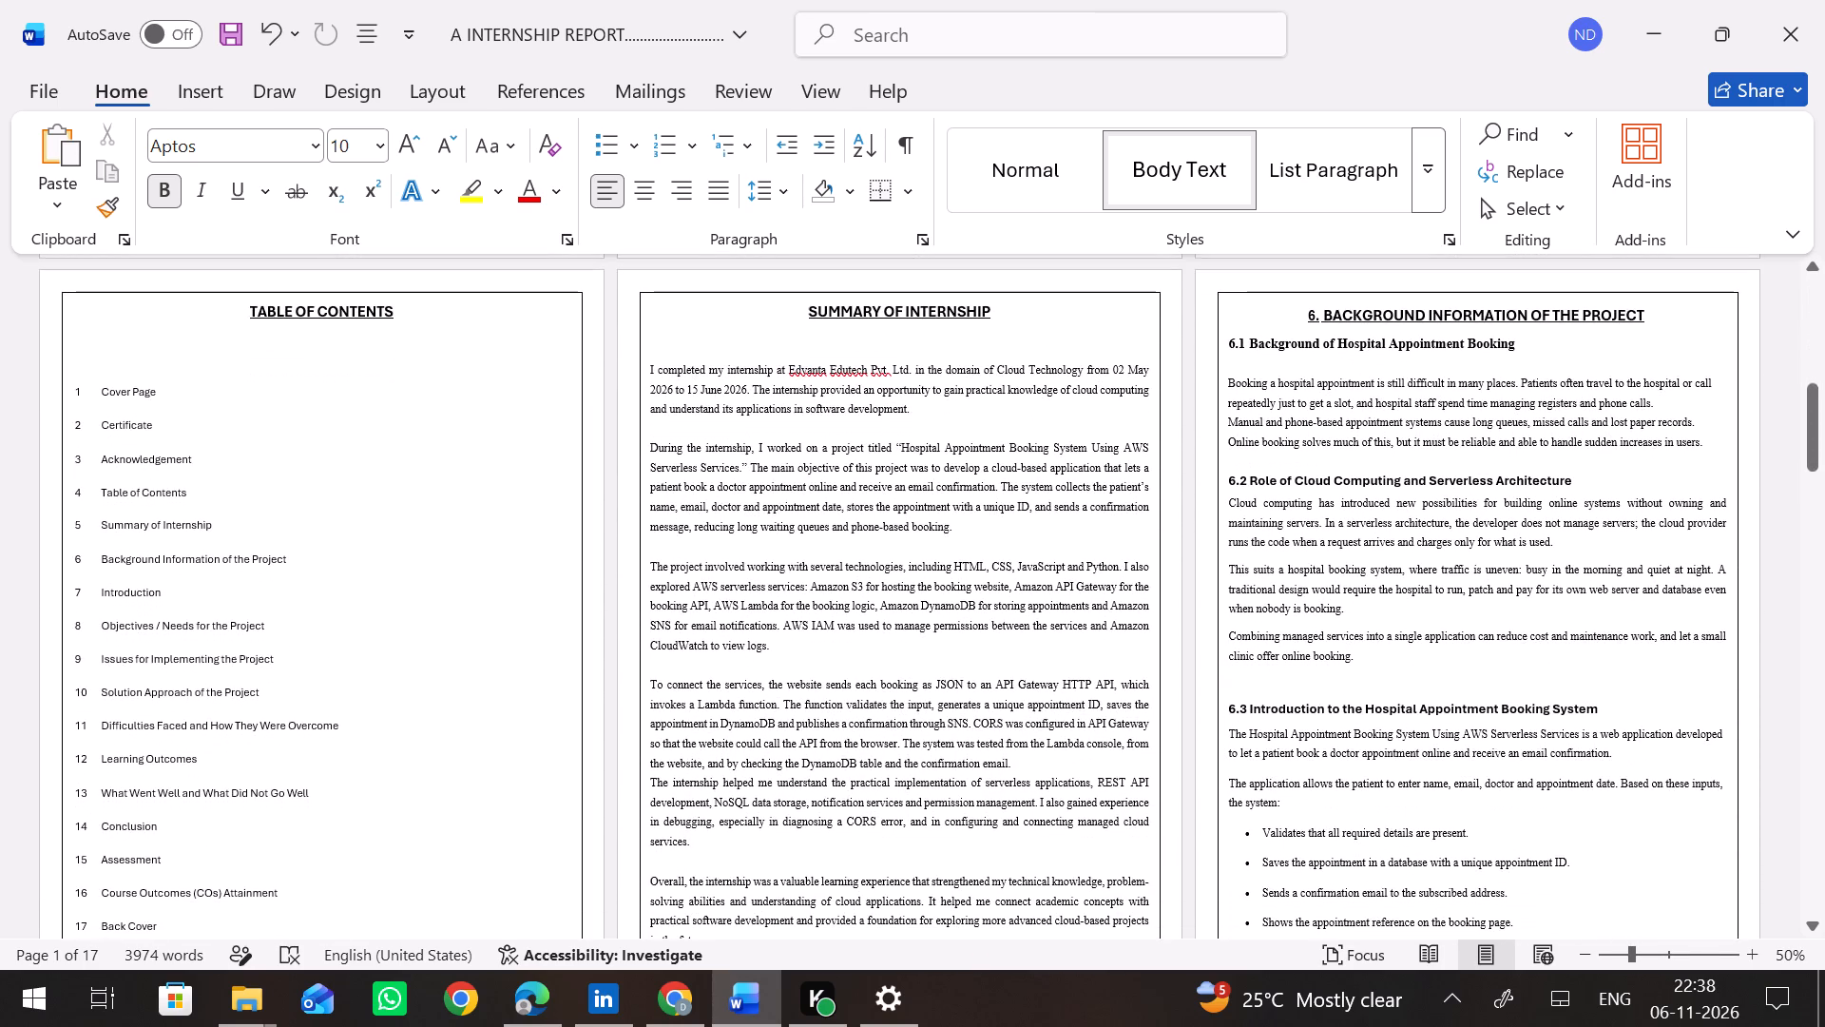
scroll(518, 630, "down", 2)
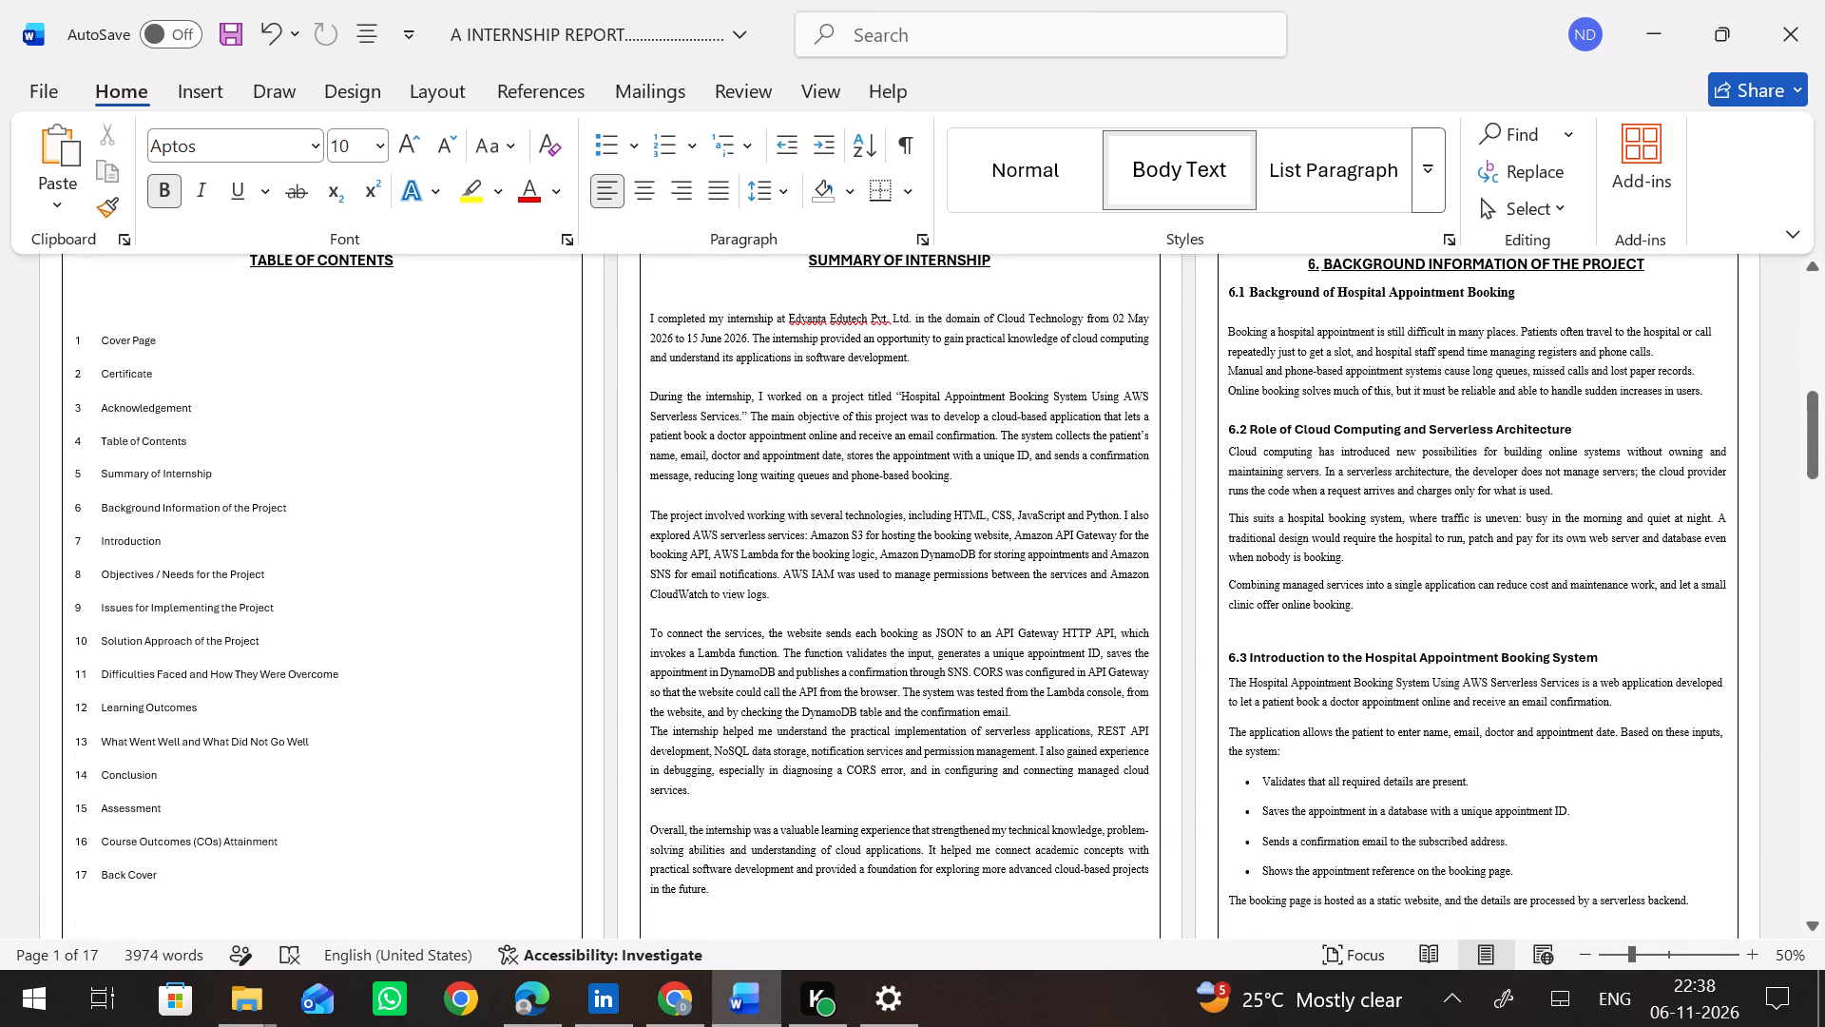
scroll(518, 630, "up", 1)
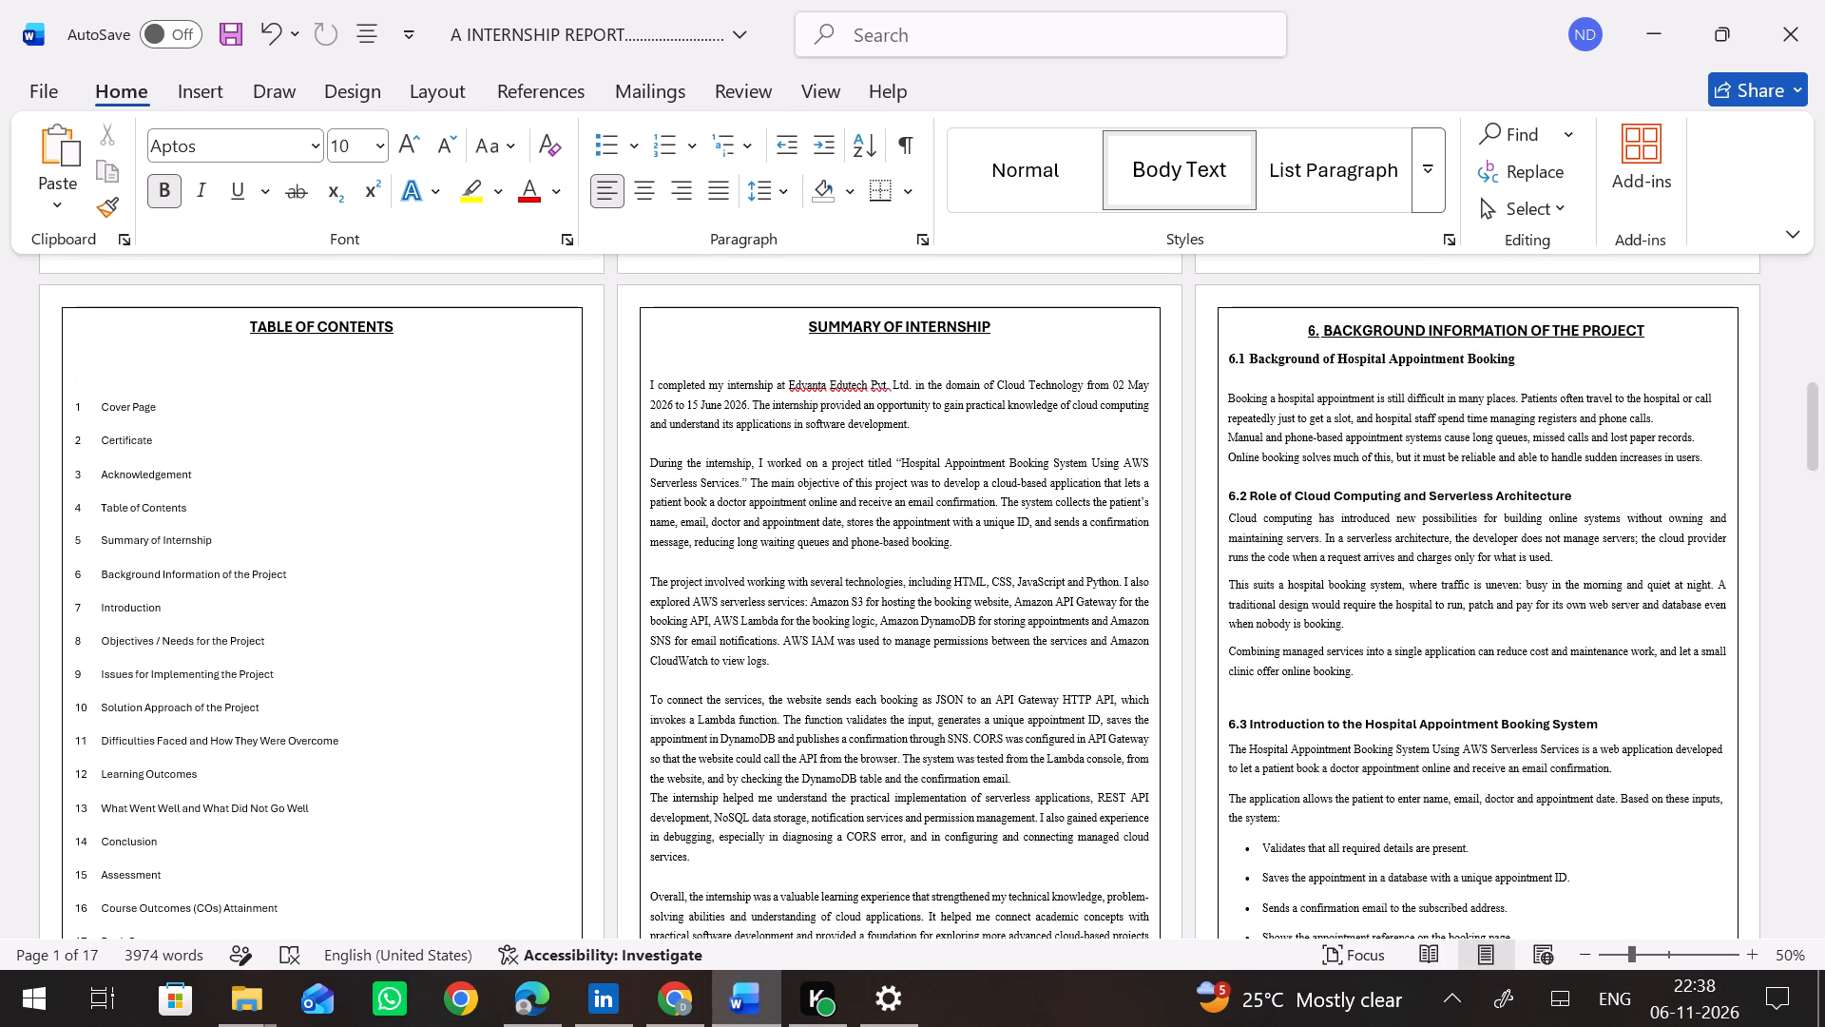
scroll(518, 630, "down", 1)
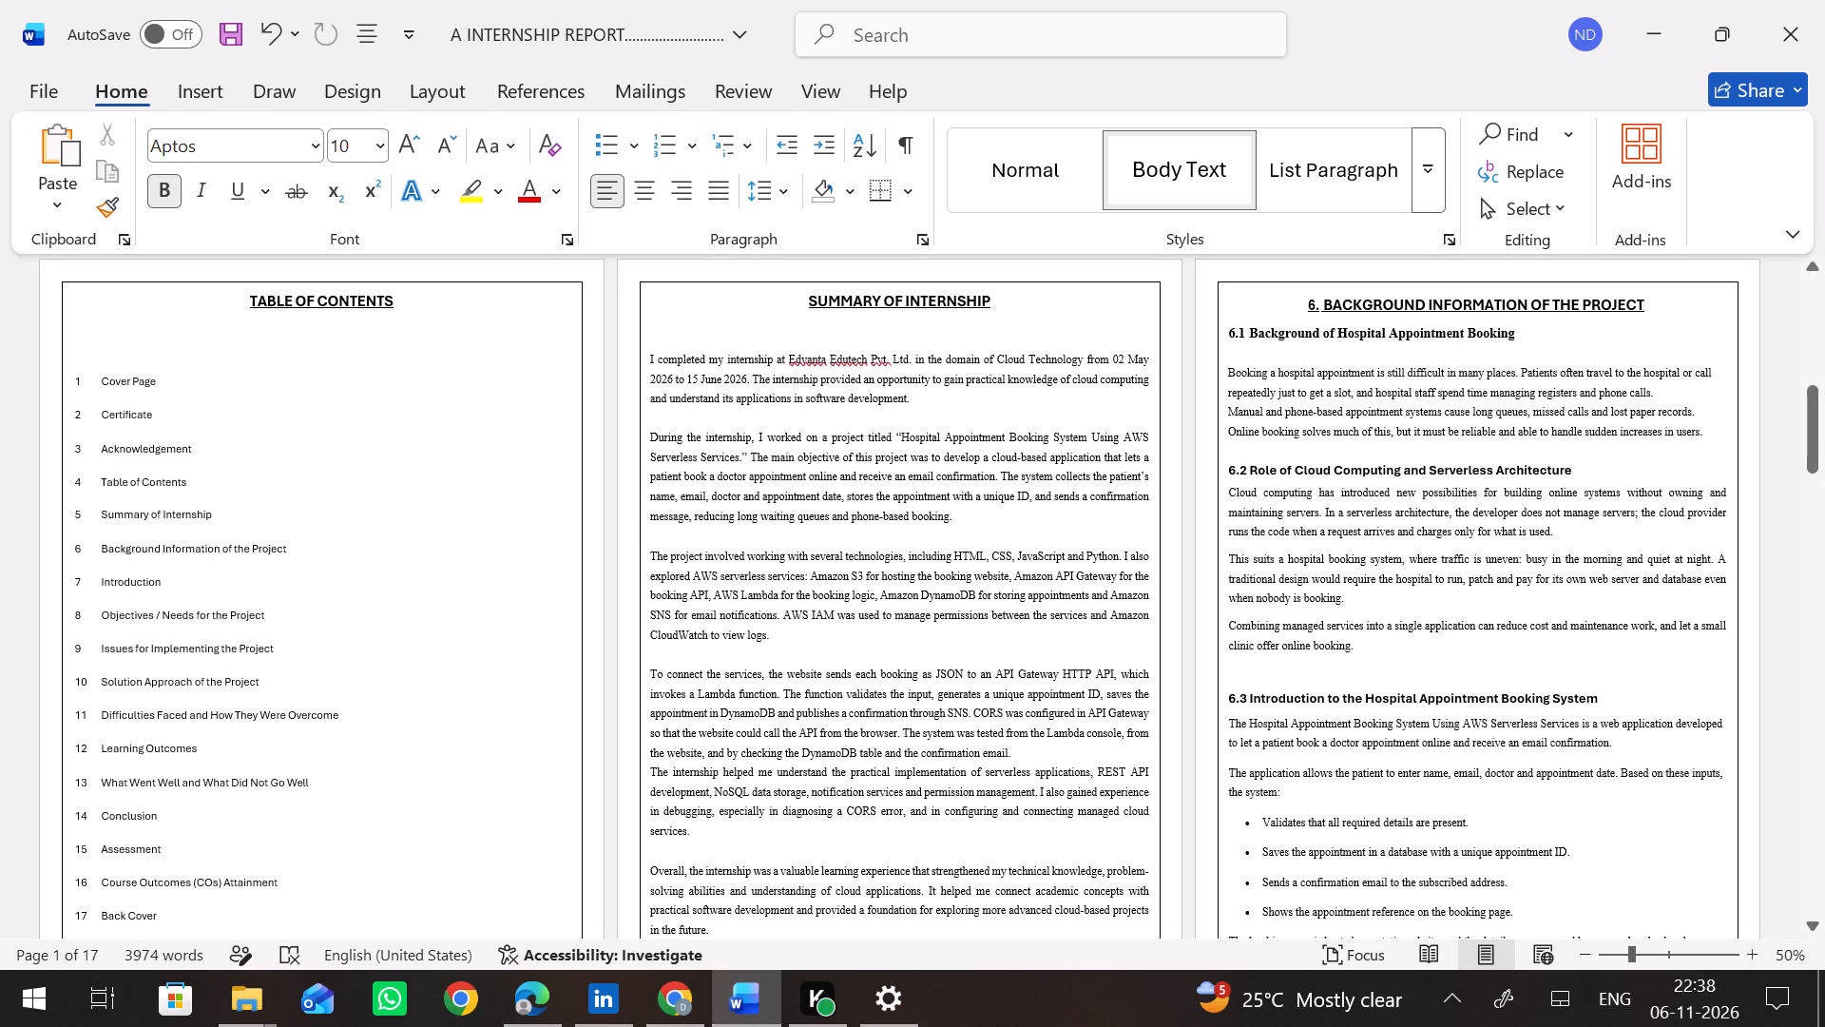
scroll(518, 630, "down", 2)
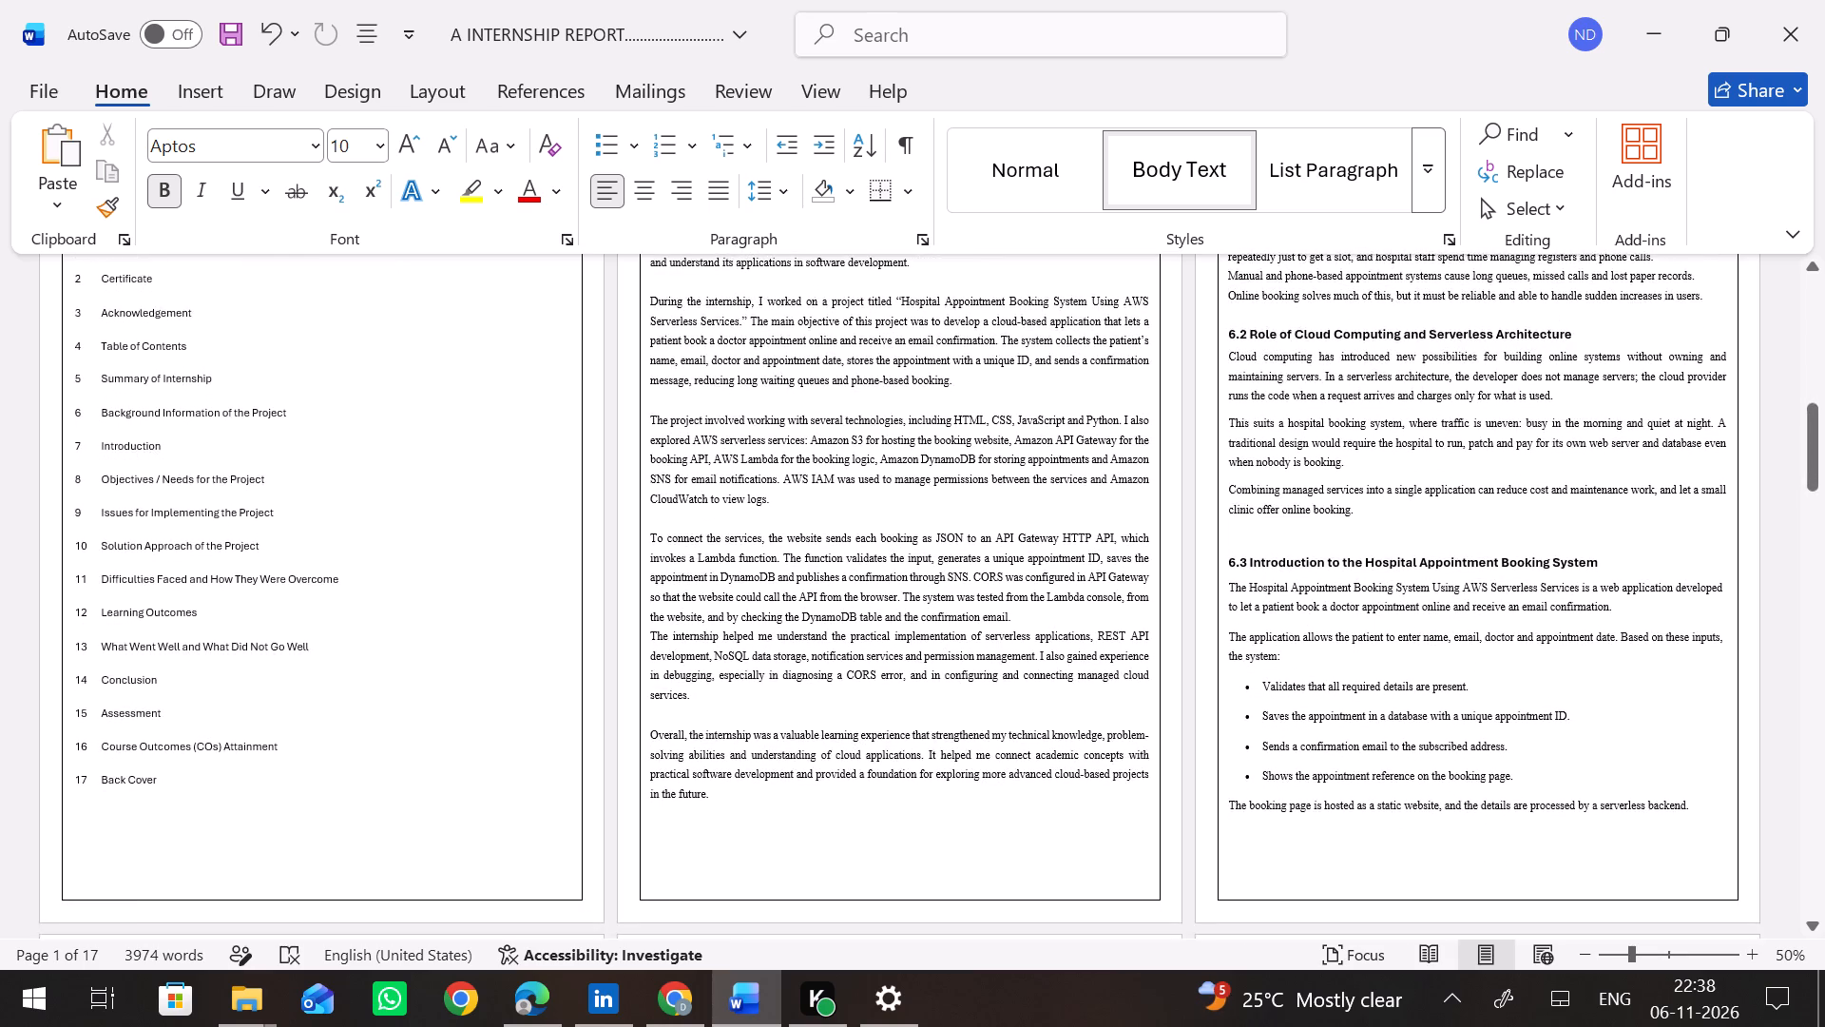
Review sections 6.4 to 10, from the Technical Background table to the Solution Approach pages, for content and formatting.
scroll(518, 630, "down", 2)
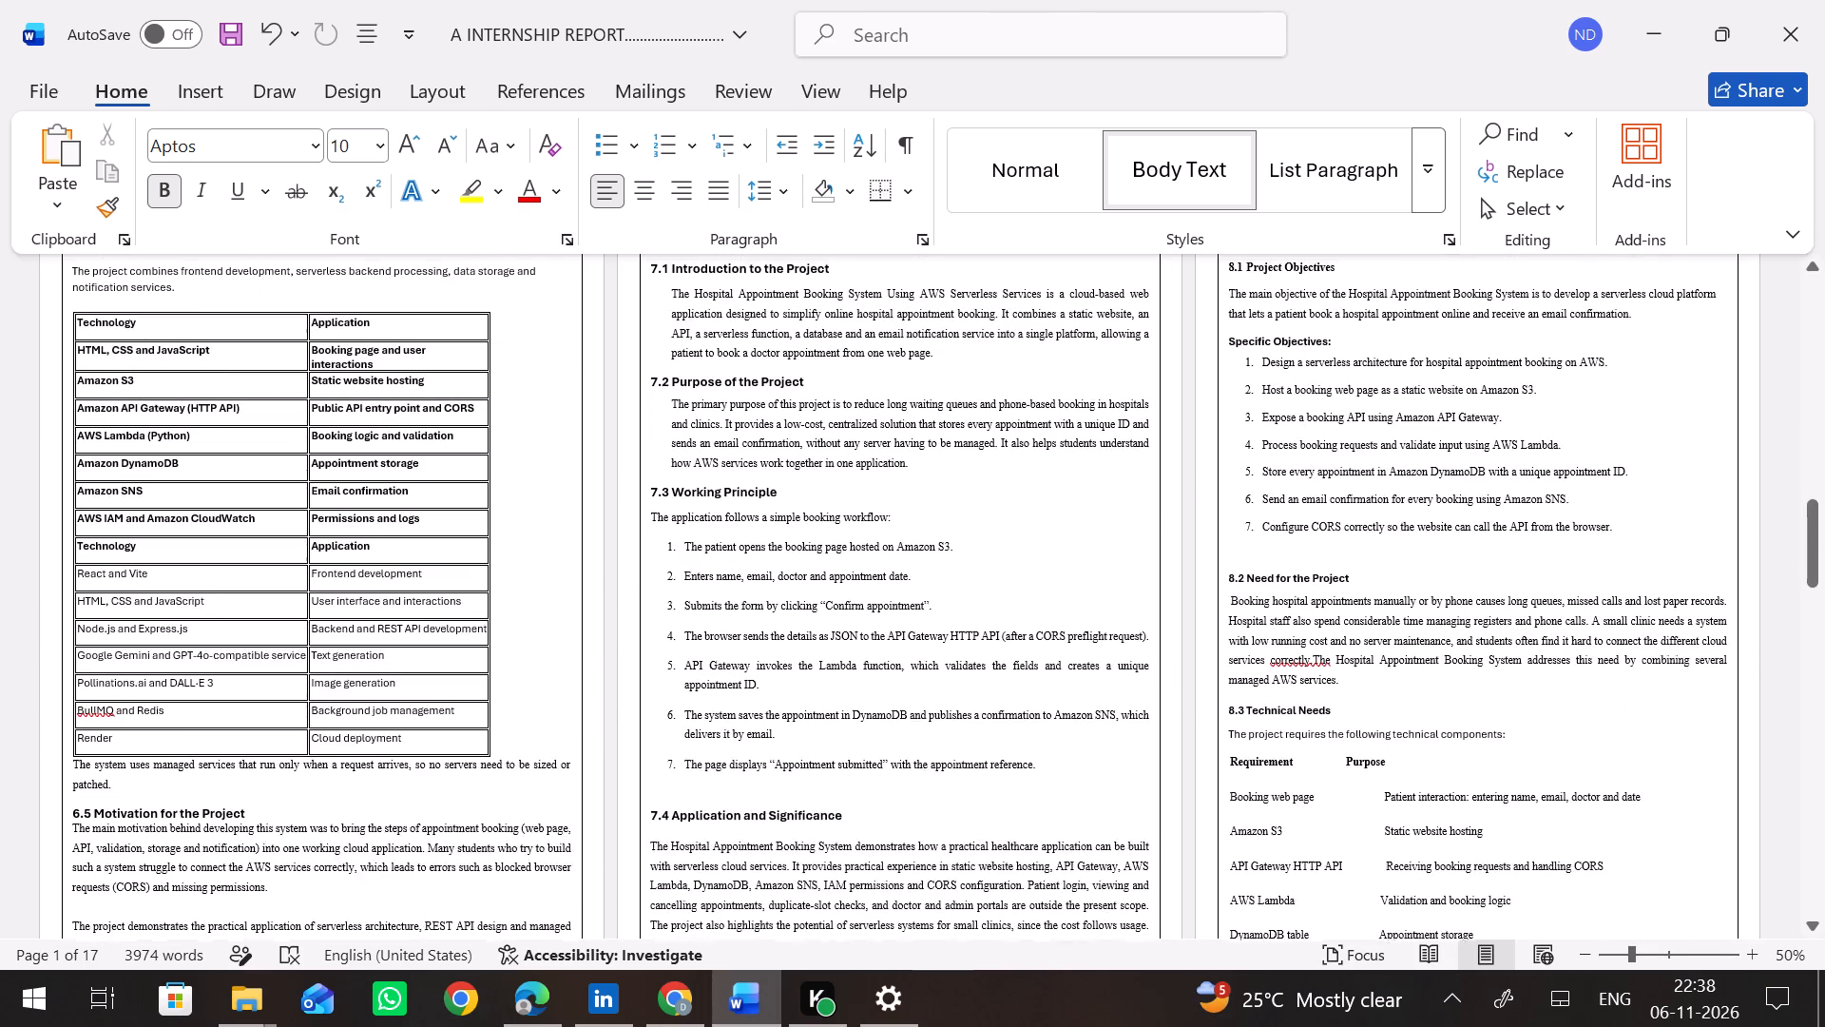
scroll(518, 630, "up", 1)
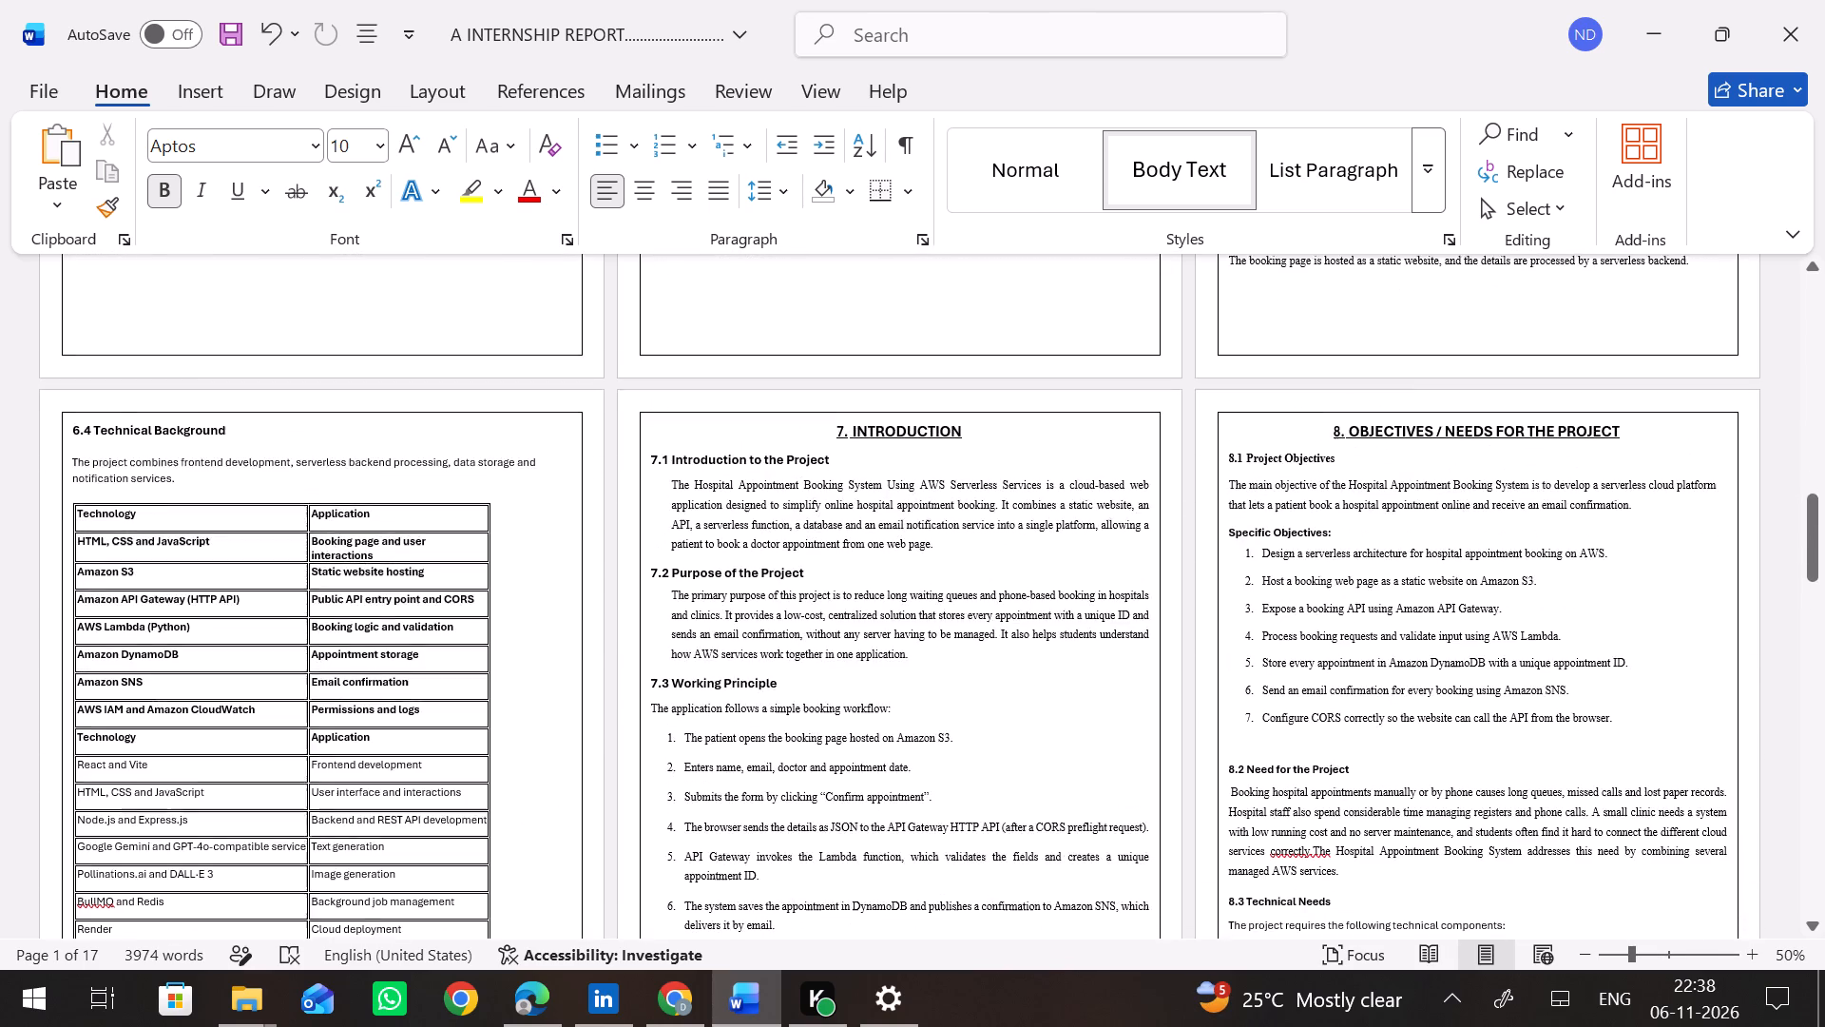
scroll(518, 630, "up", 1)
scroll(518, 630, "down", 1)
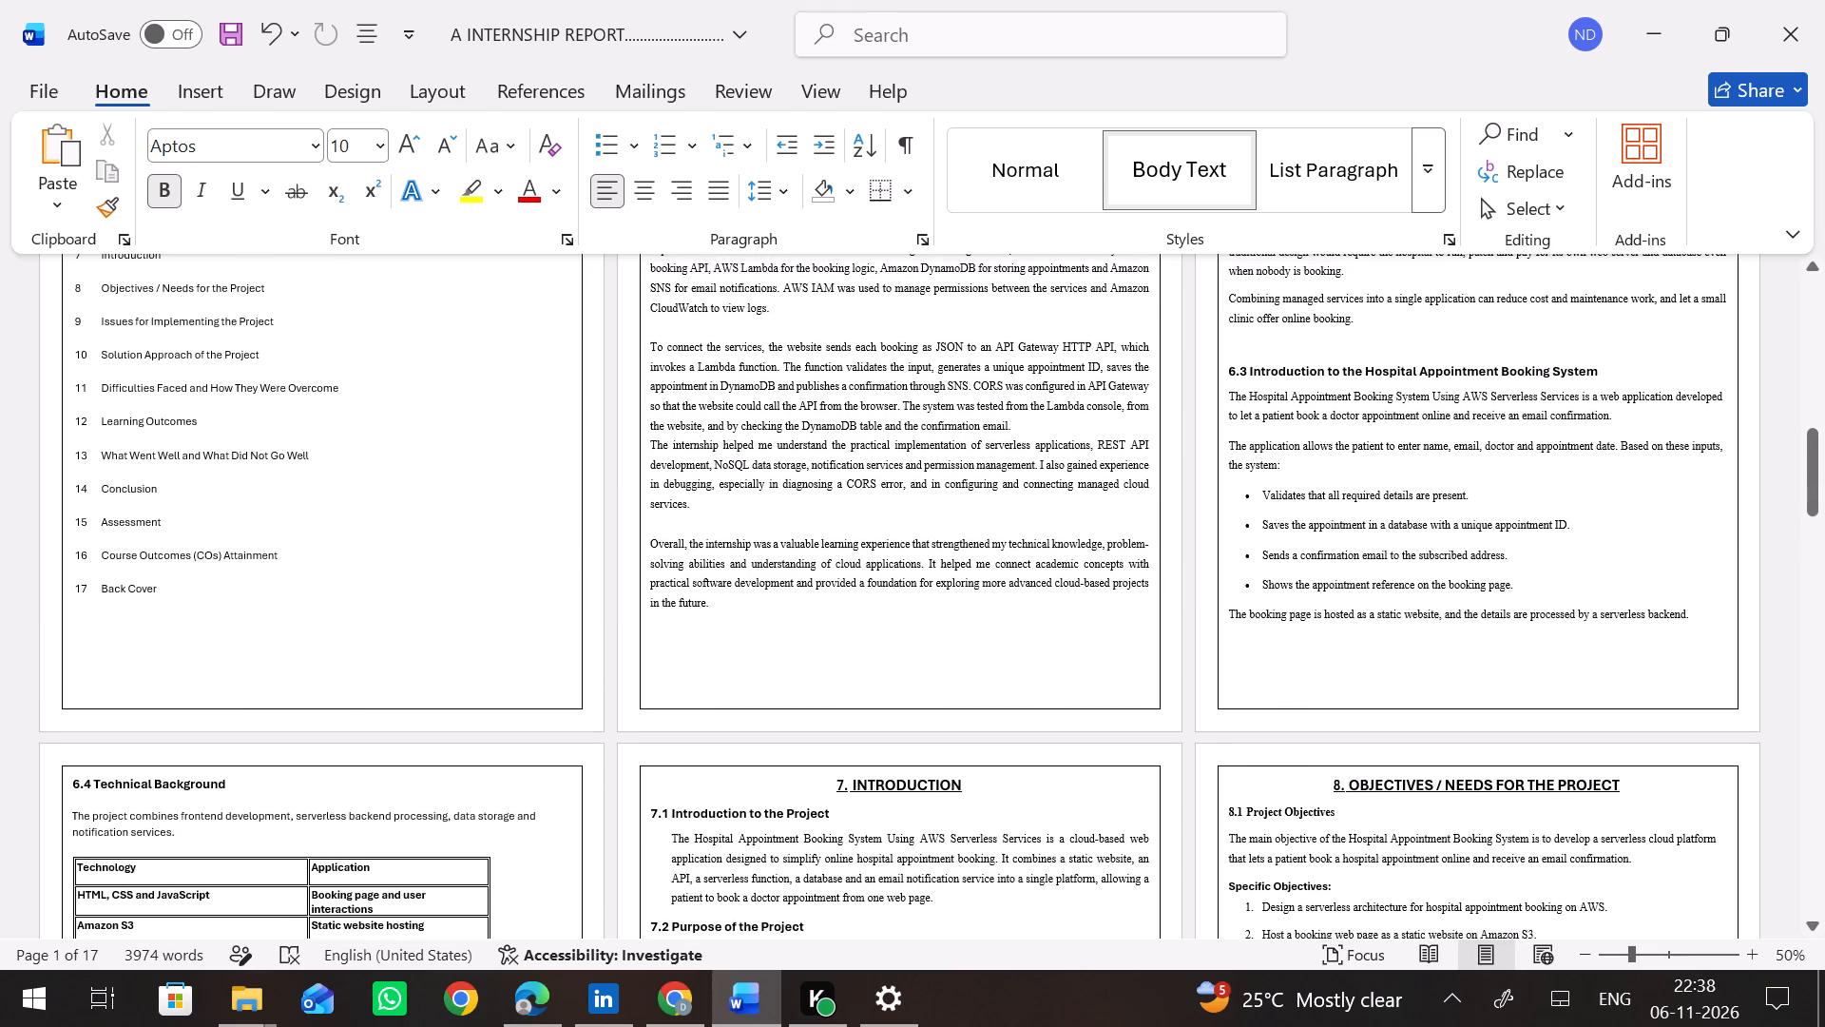
scroll(518, 630, "down", 3)
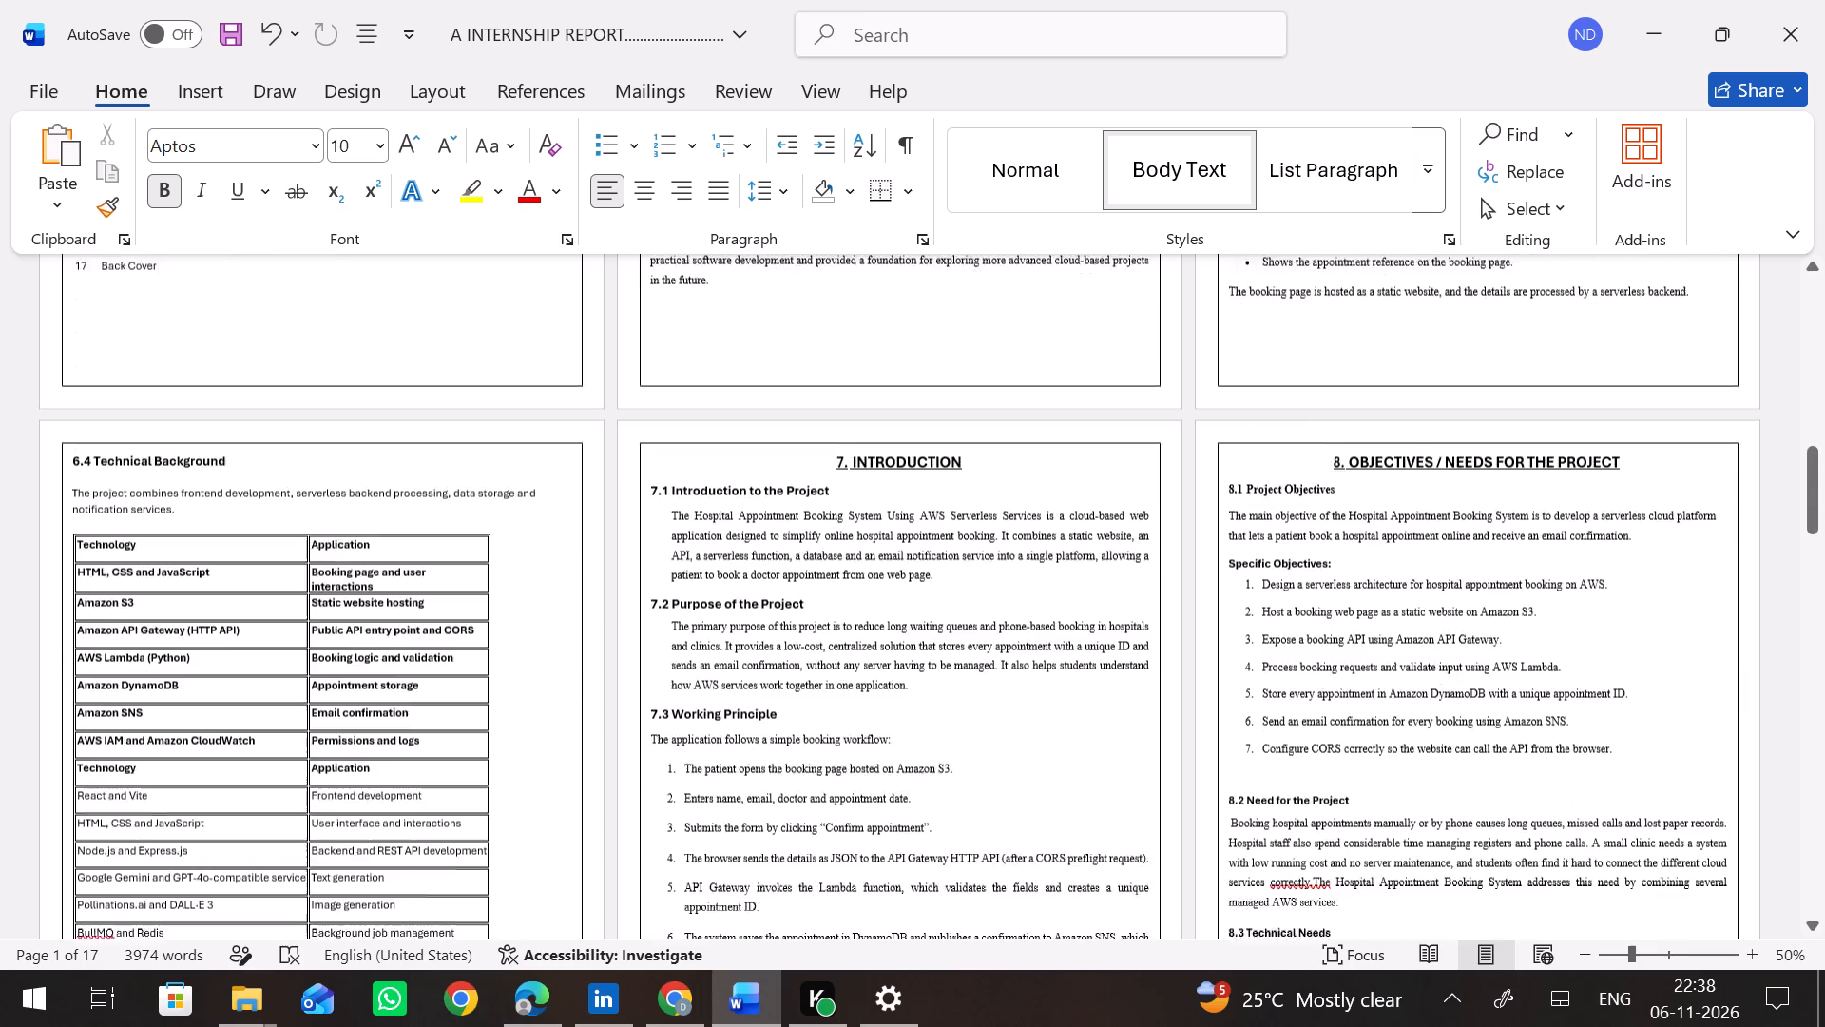
scroll(518, 630, "down", 3)
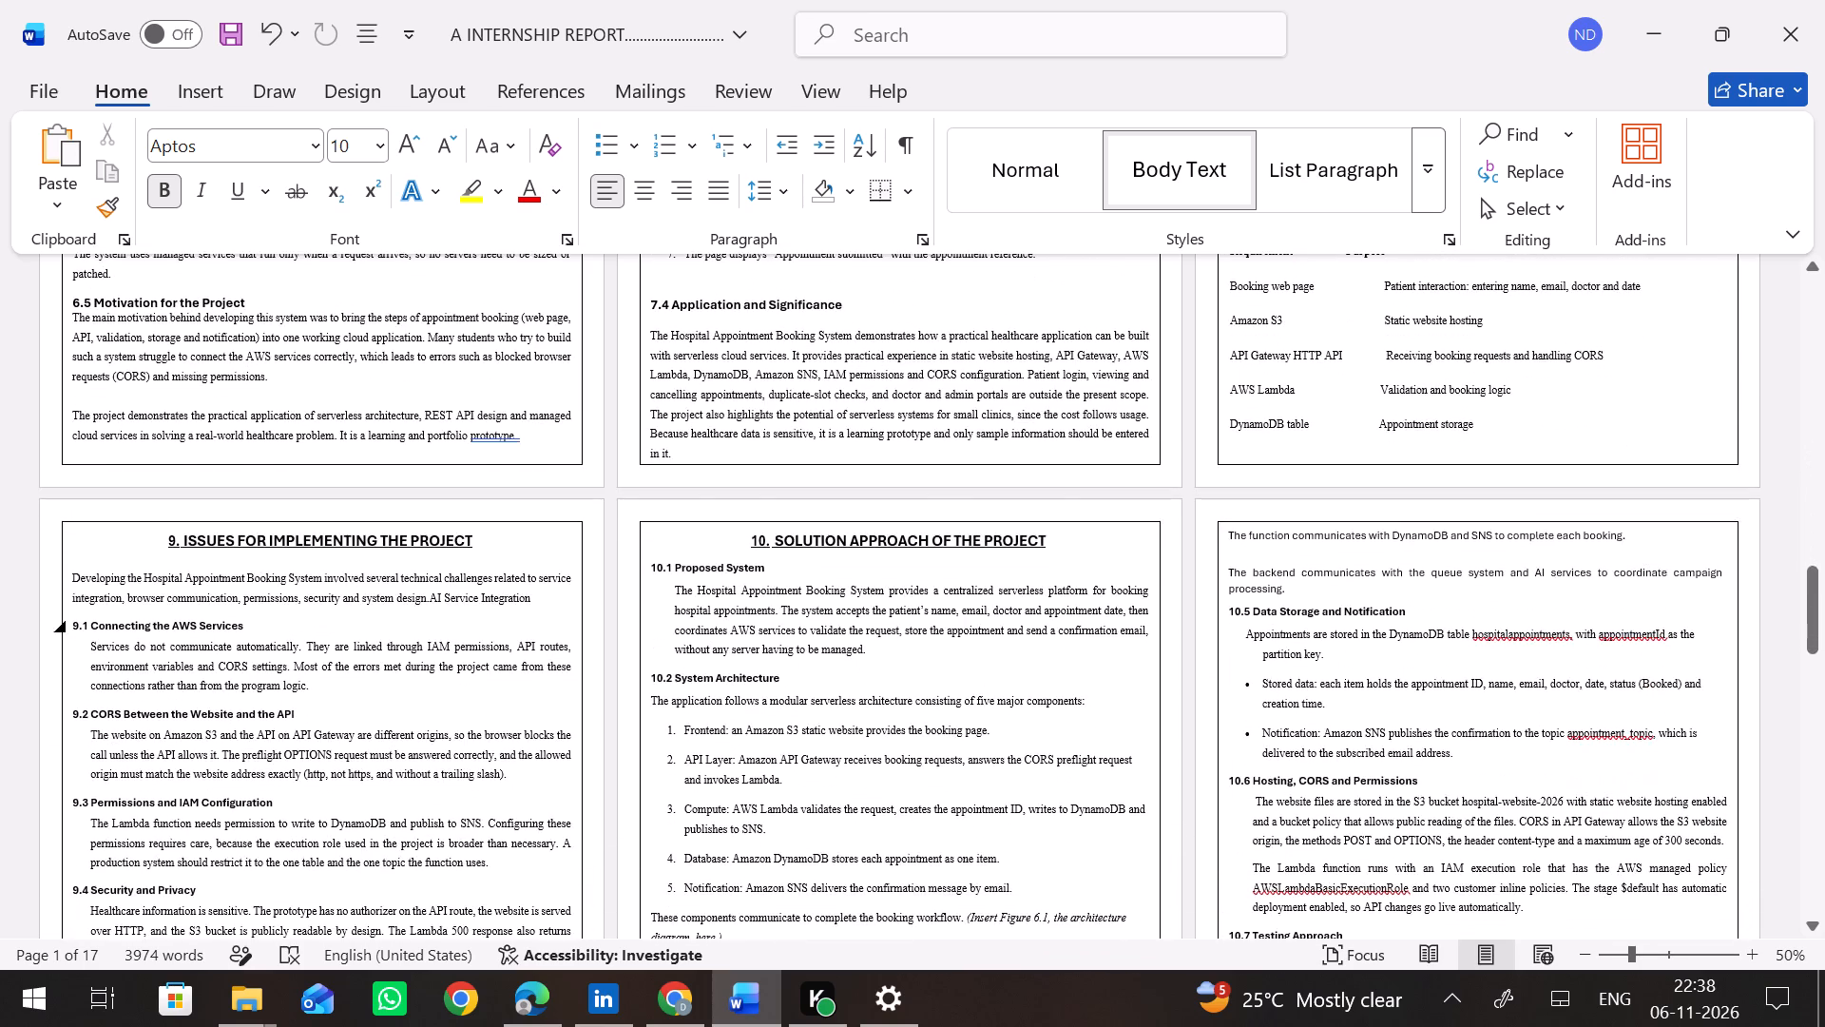
scroll(518, 630, "down", 3)
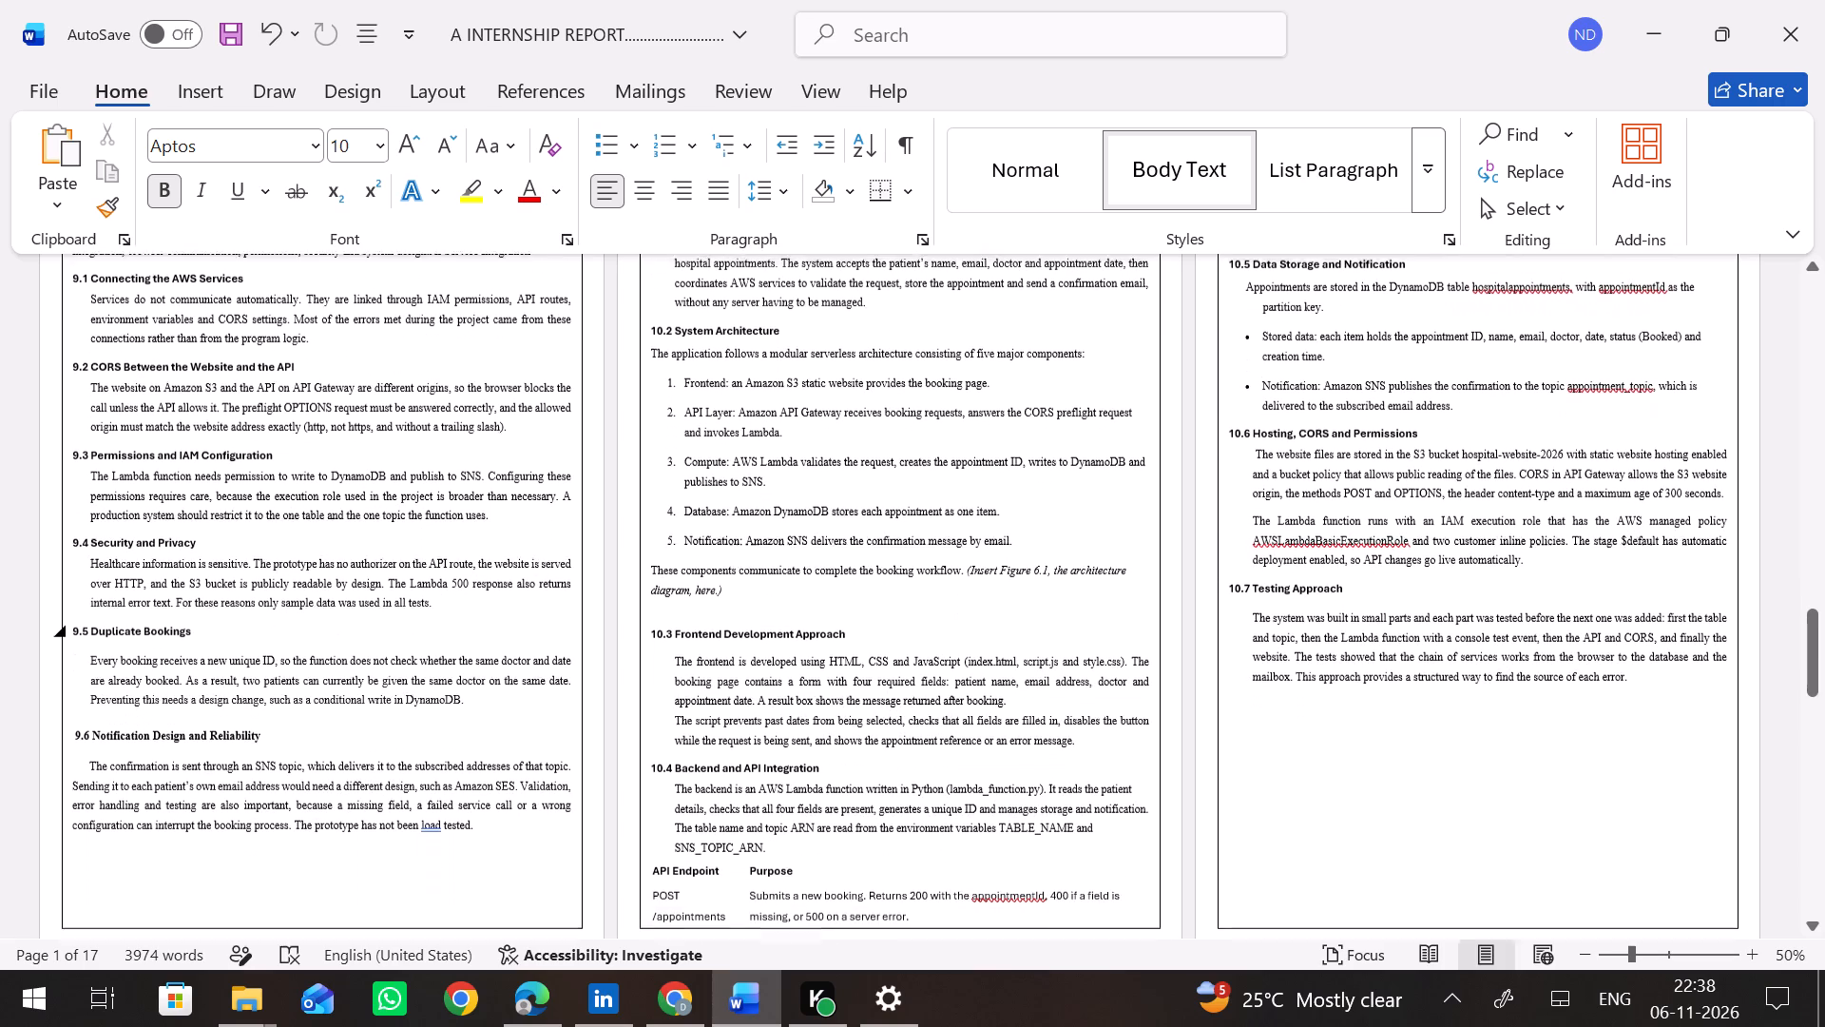
scroll(518, 630, "down", 1)
scroll(518, 630, "up", 1)
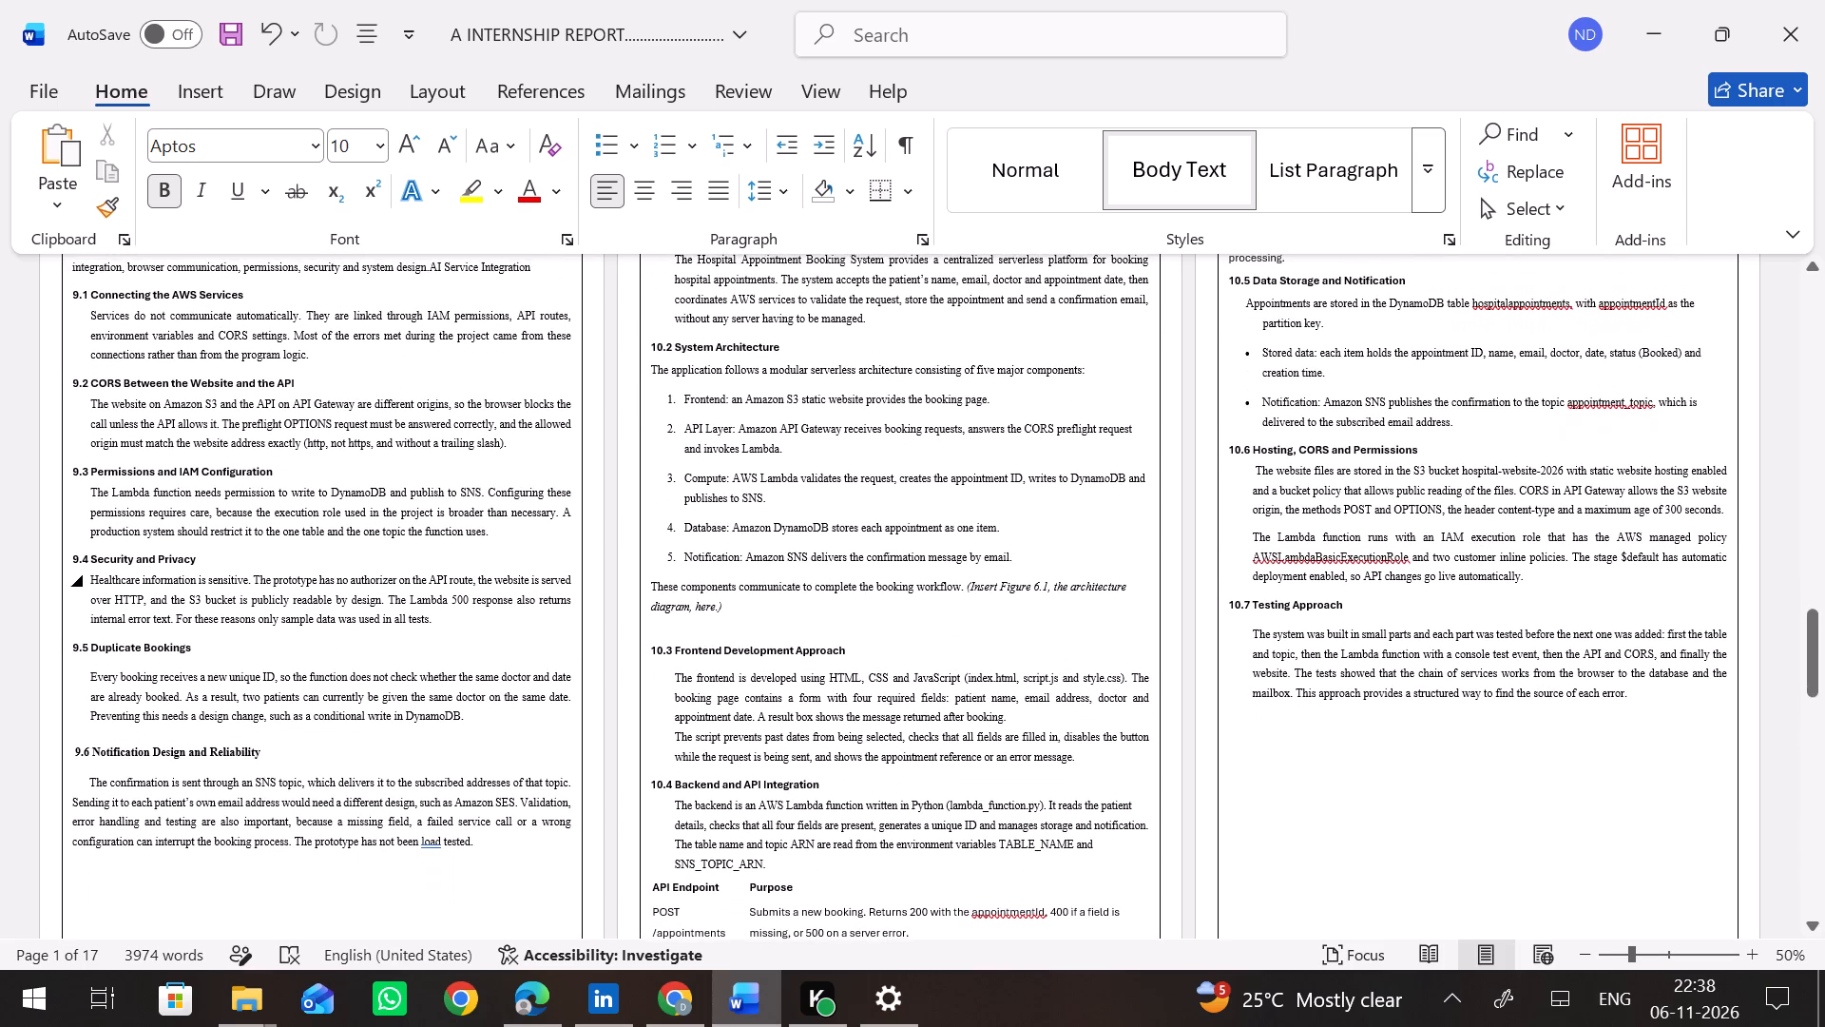
scroll(518, 630, "up", 2)
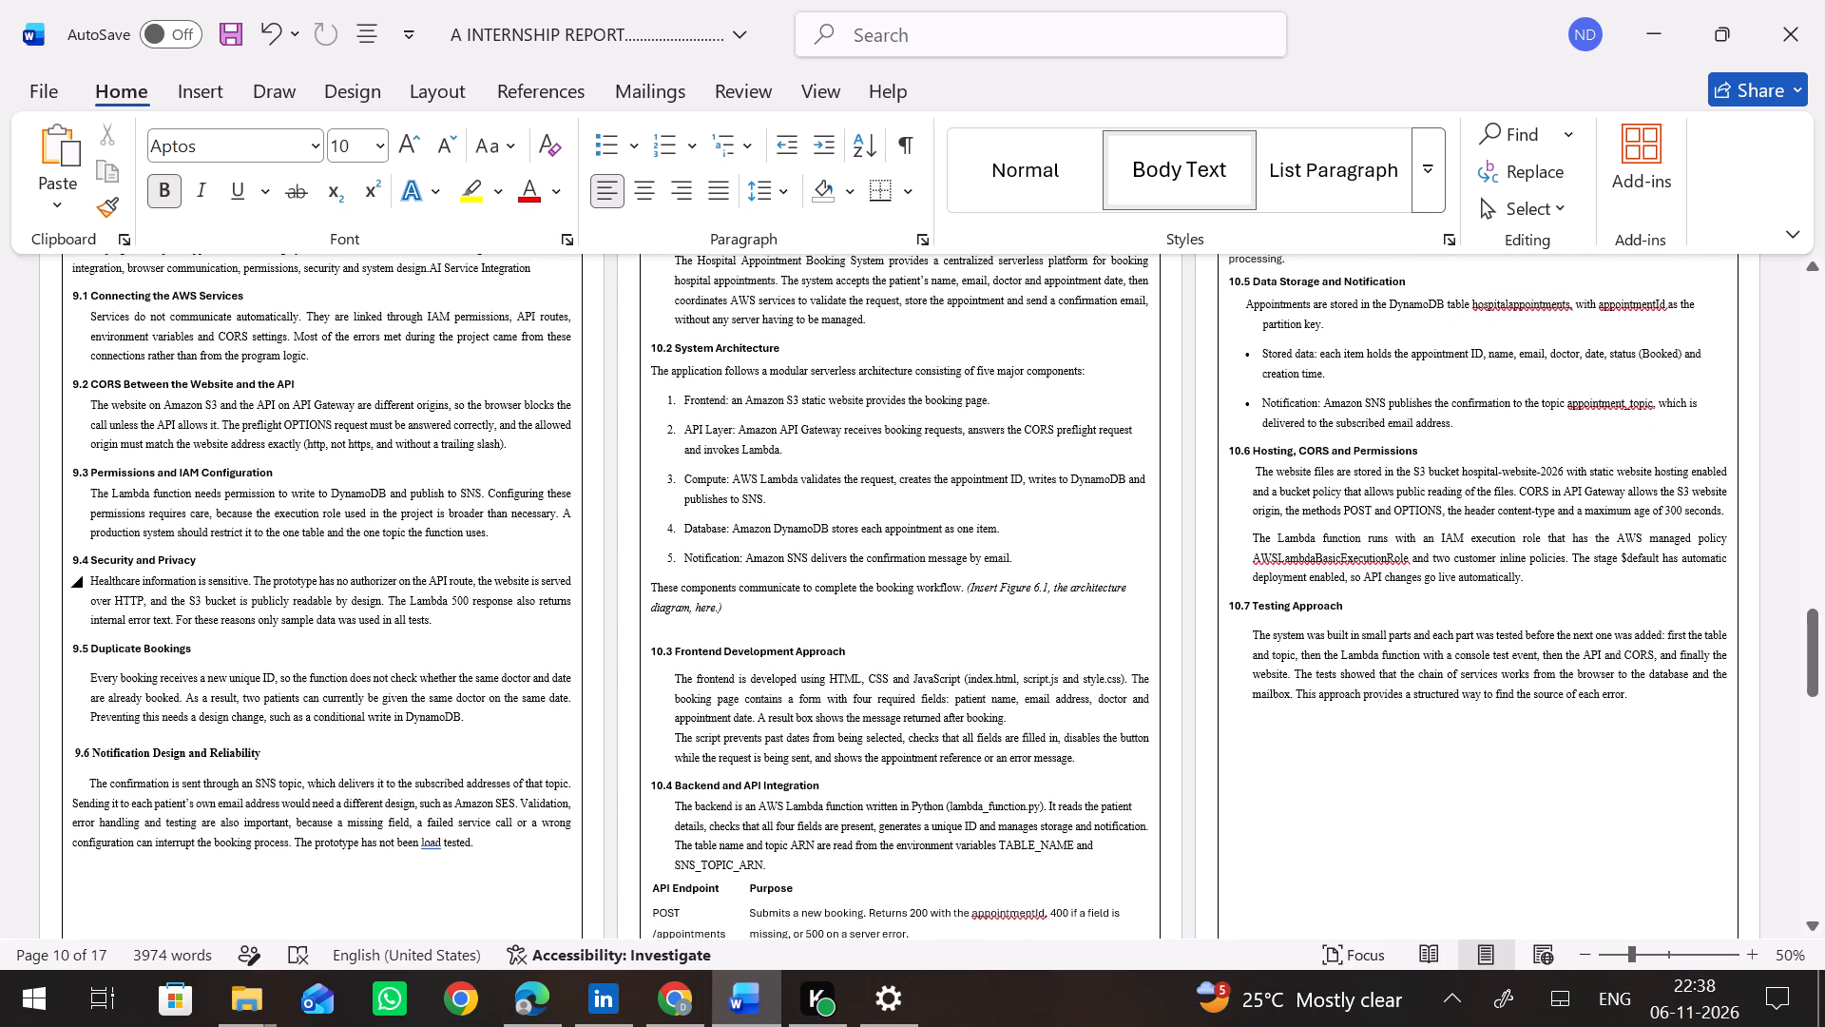
Review sections 11 to 15, from Difficulties Faced to the Assessment page, for heading fonts and layout.
scroll(518, 630, "down", 3)
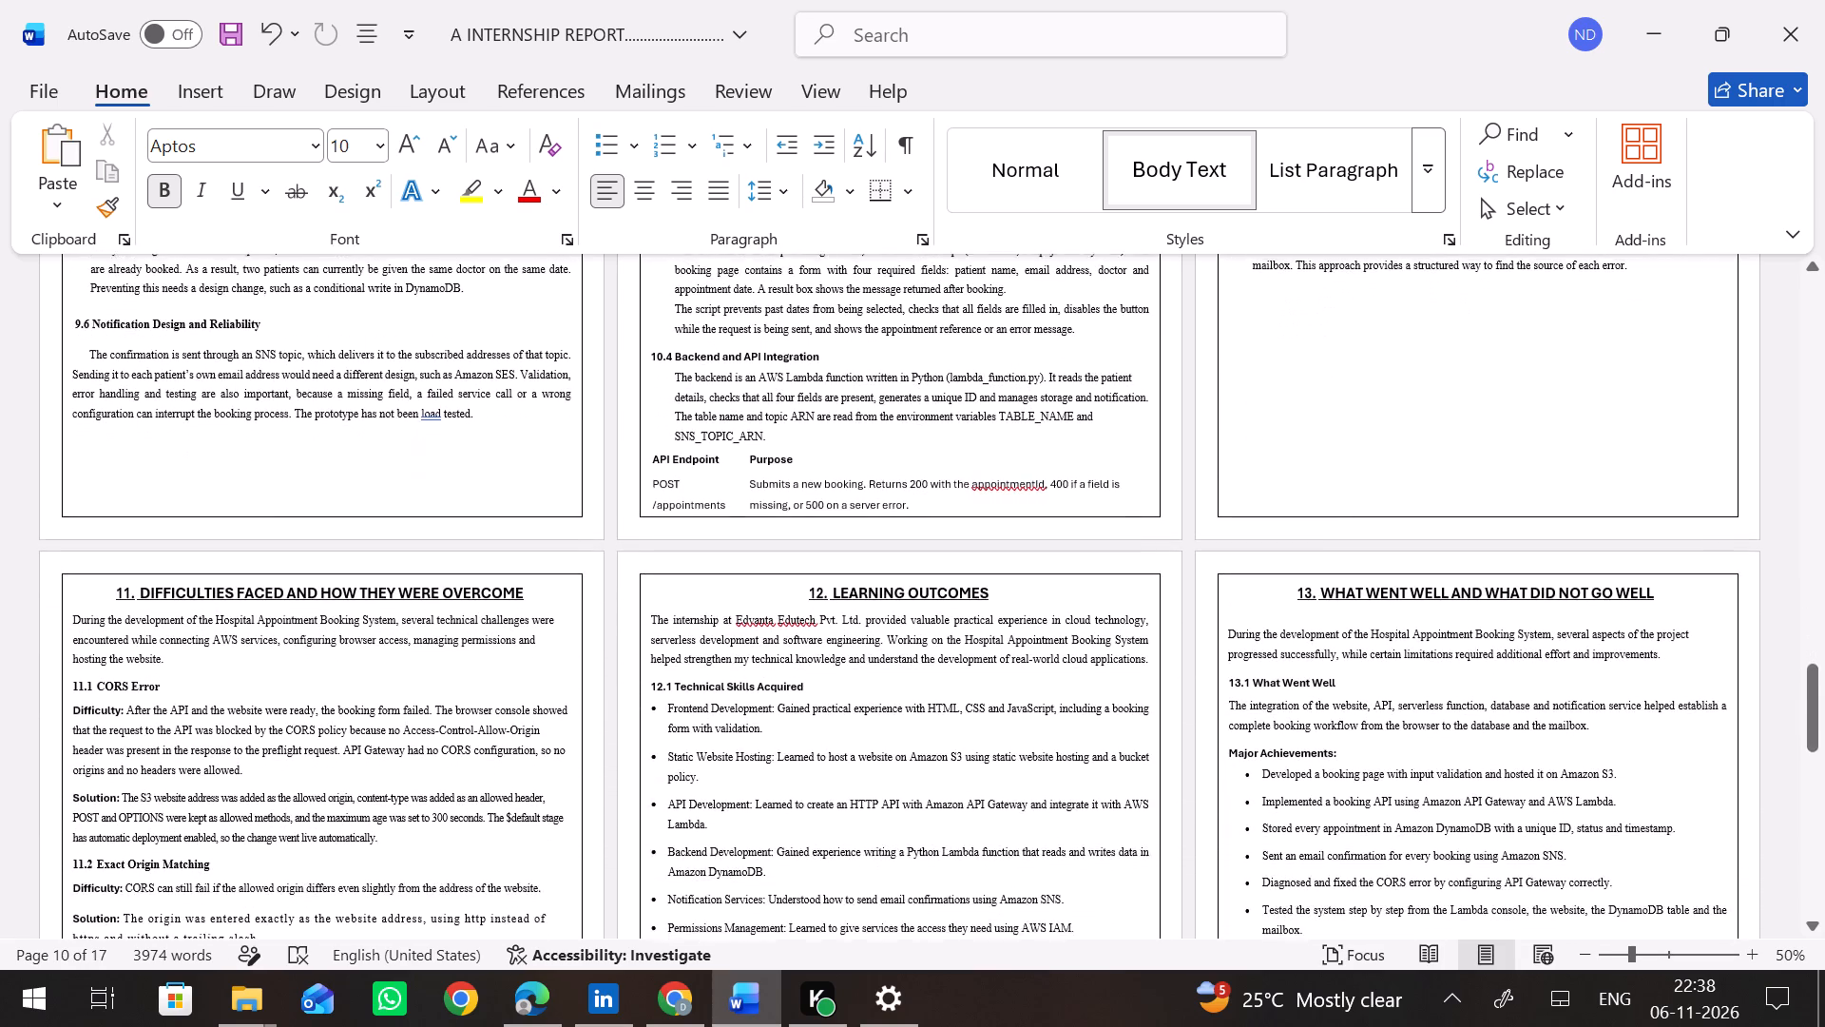
scroll(518, 630, "down", 3)
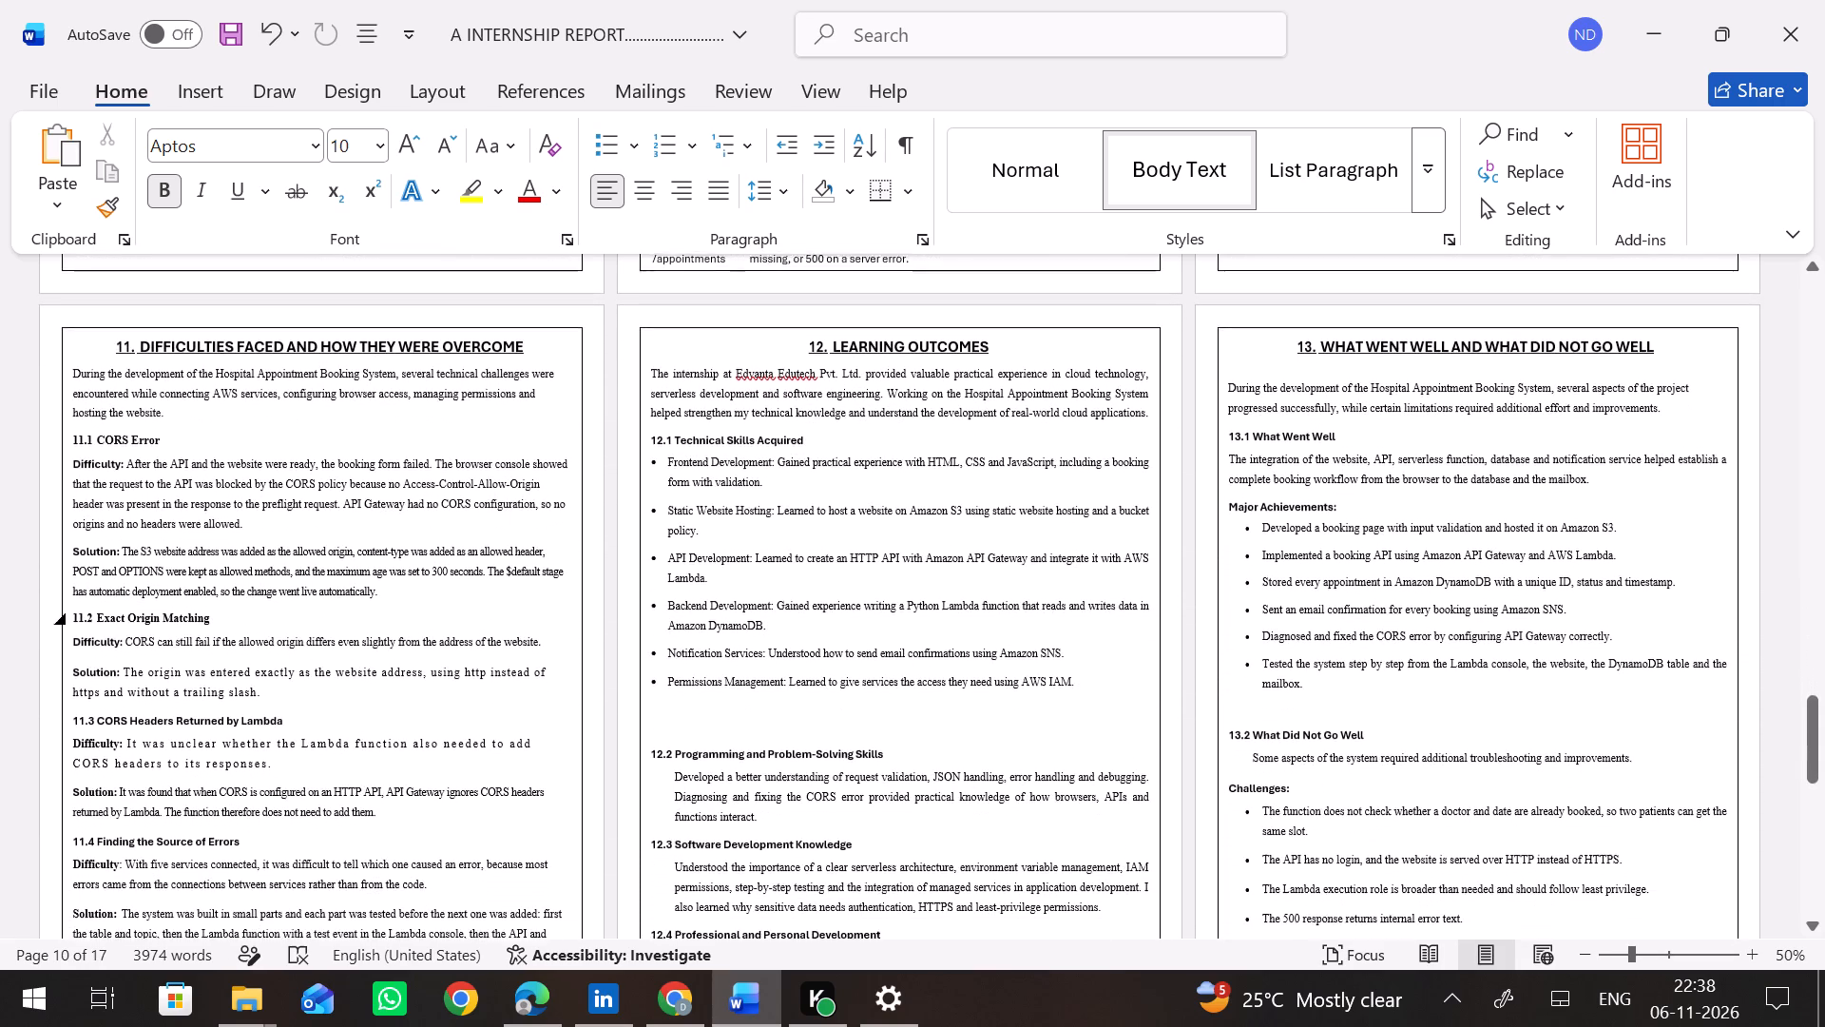
scroll(518, 630, "down", 3)
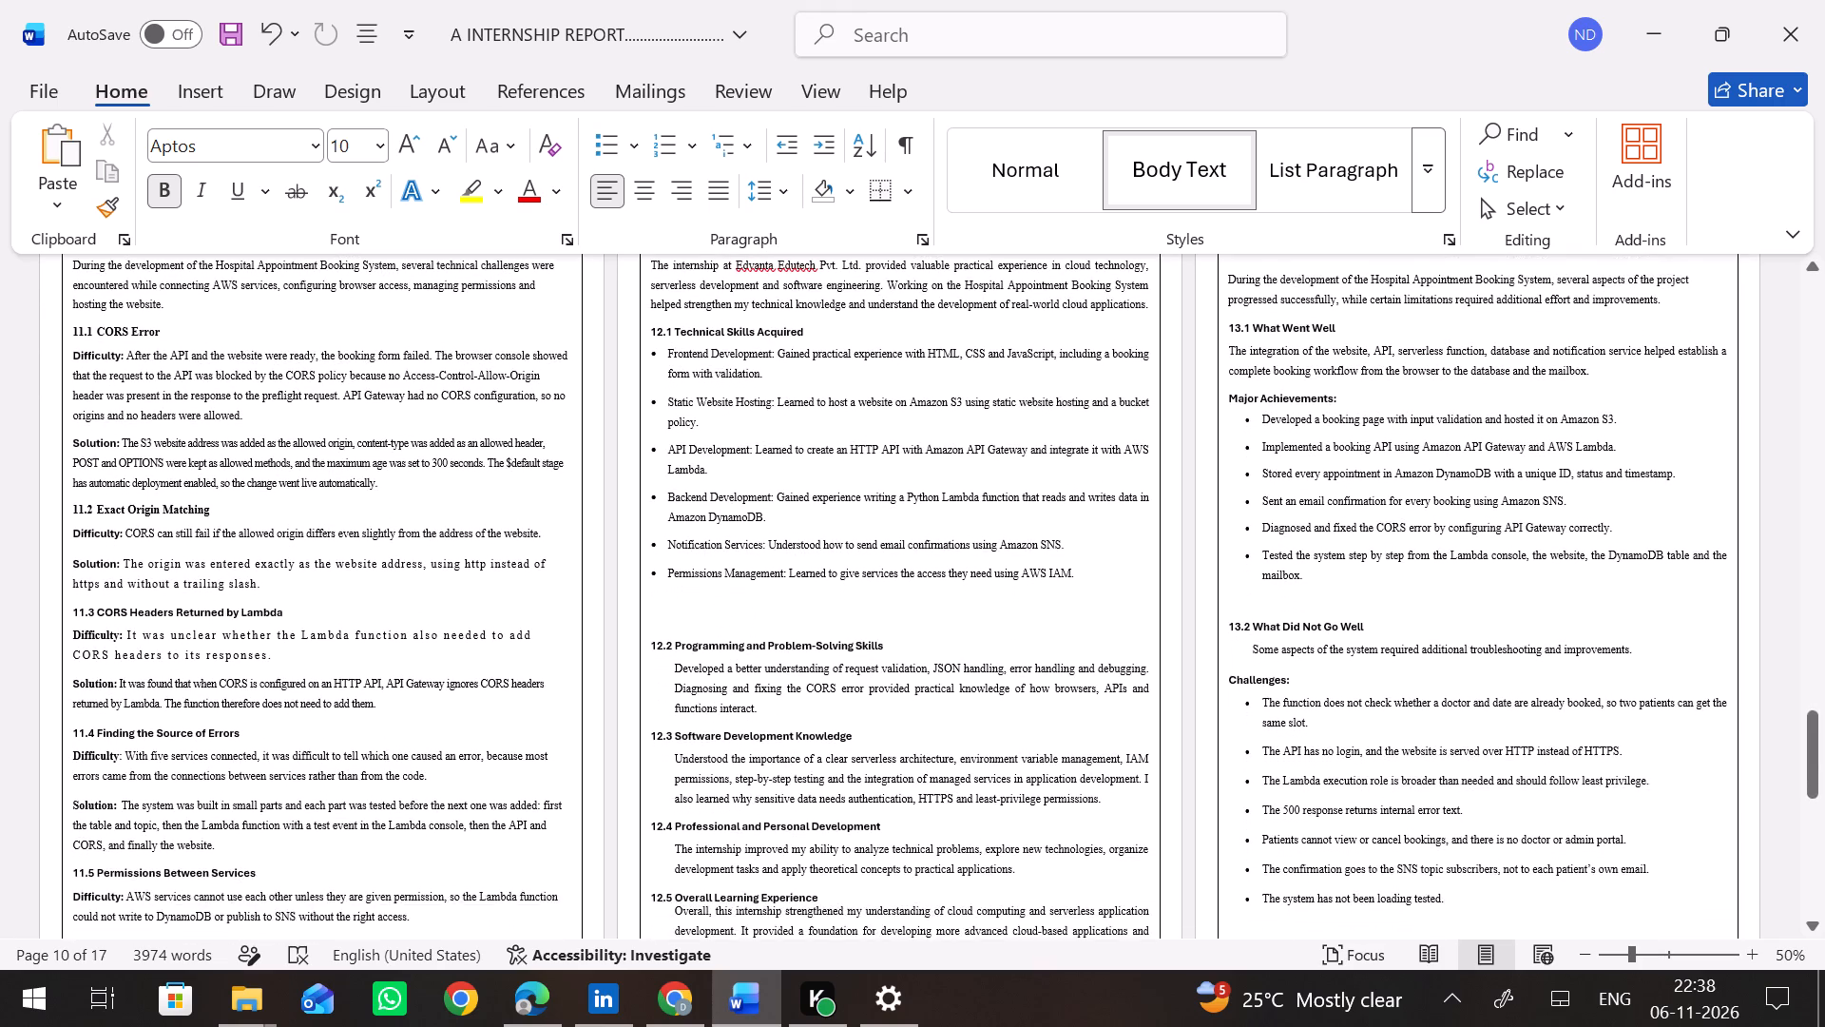
scroll(518, 630, "down", 5)
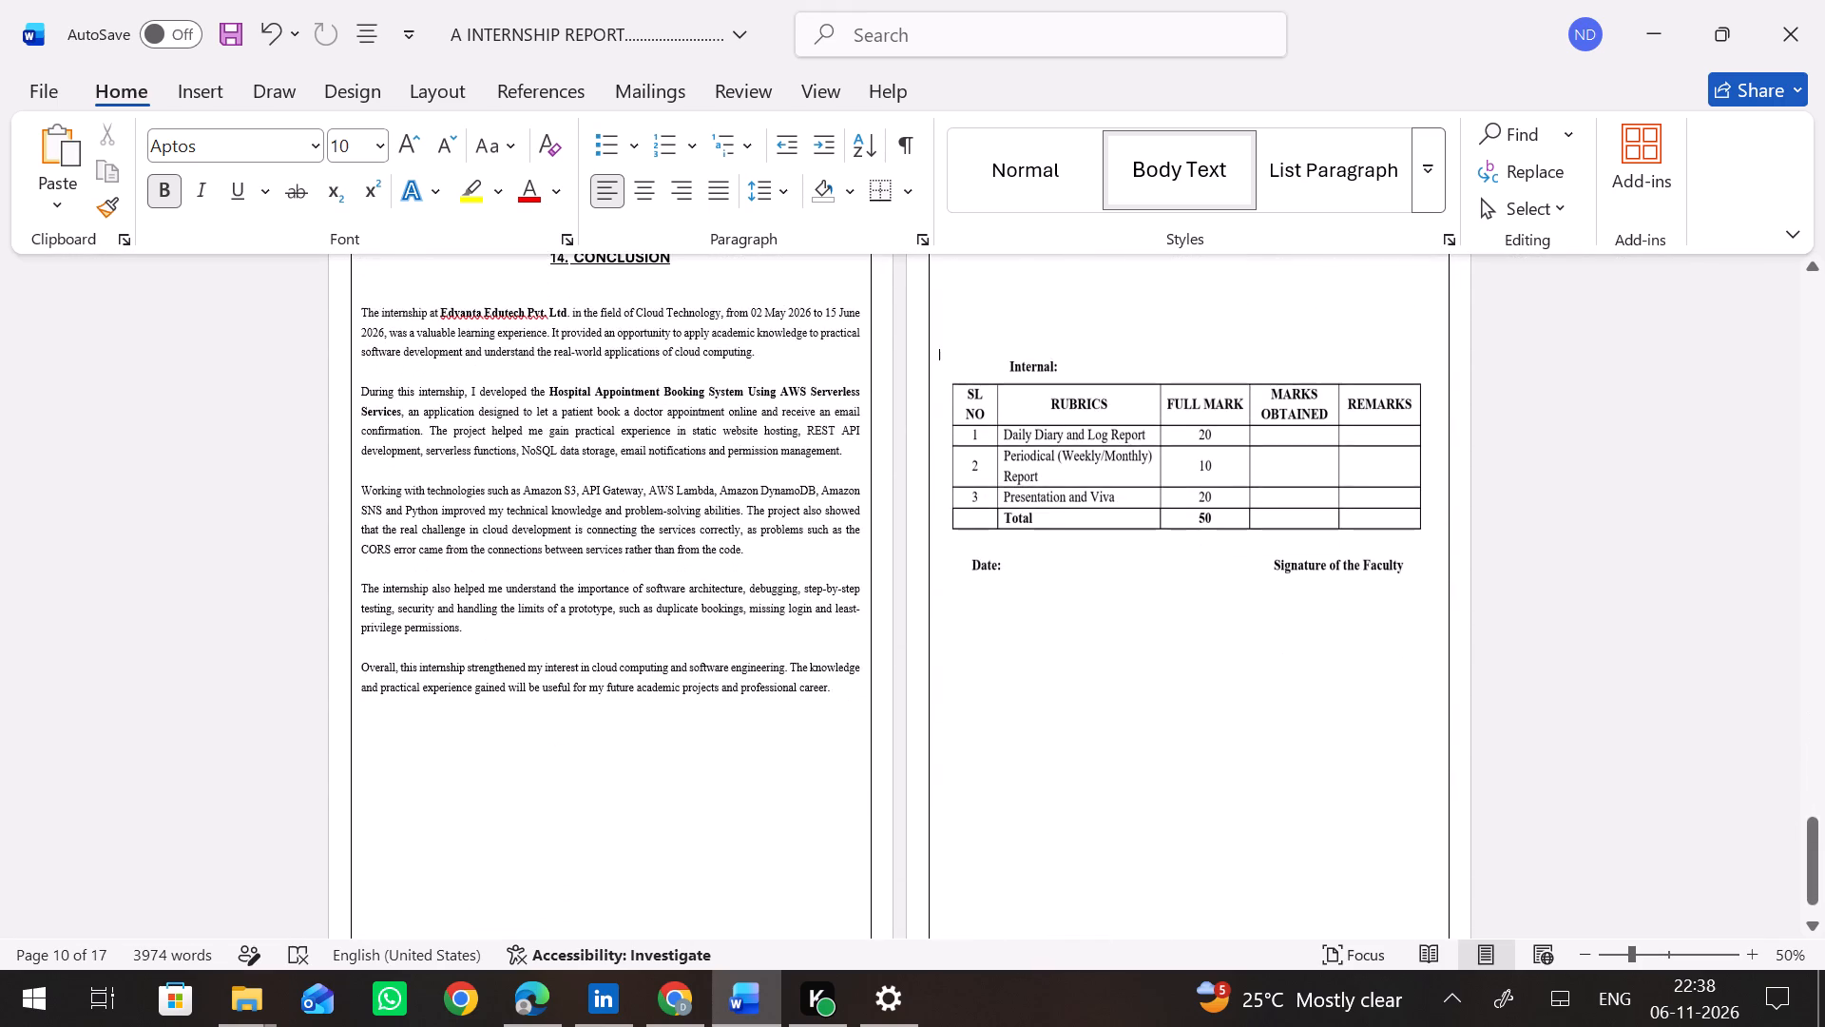
scroll(518, 630, "up", 4)
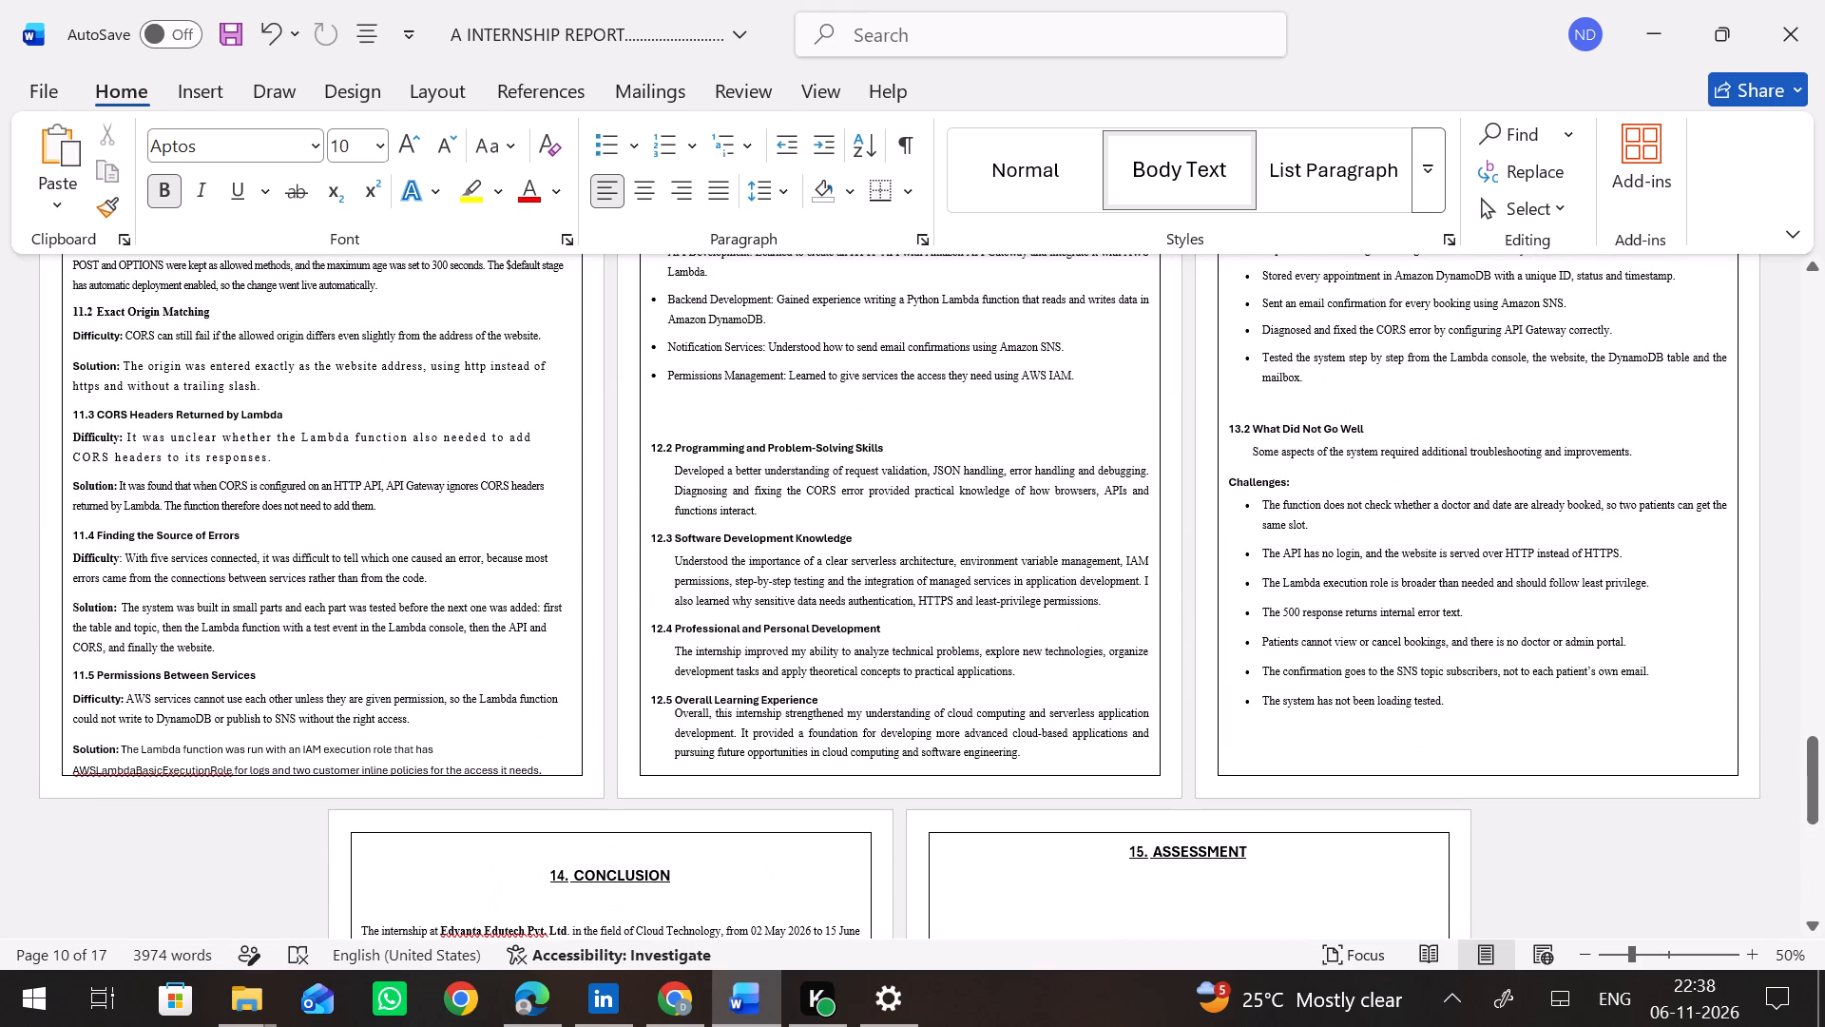
Change the font of the 13.2 "What Did Not Go Well" heading to Times New Roman.
scroll(995, 602, "up", 1)
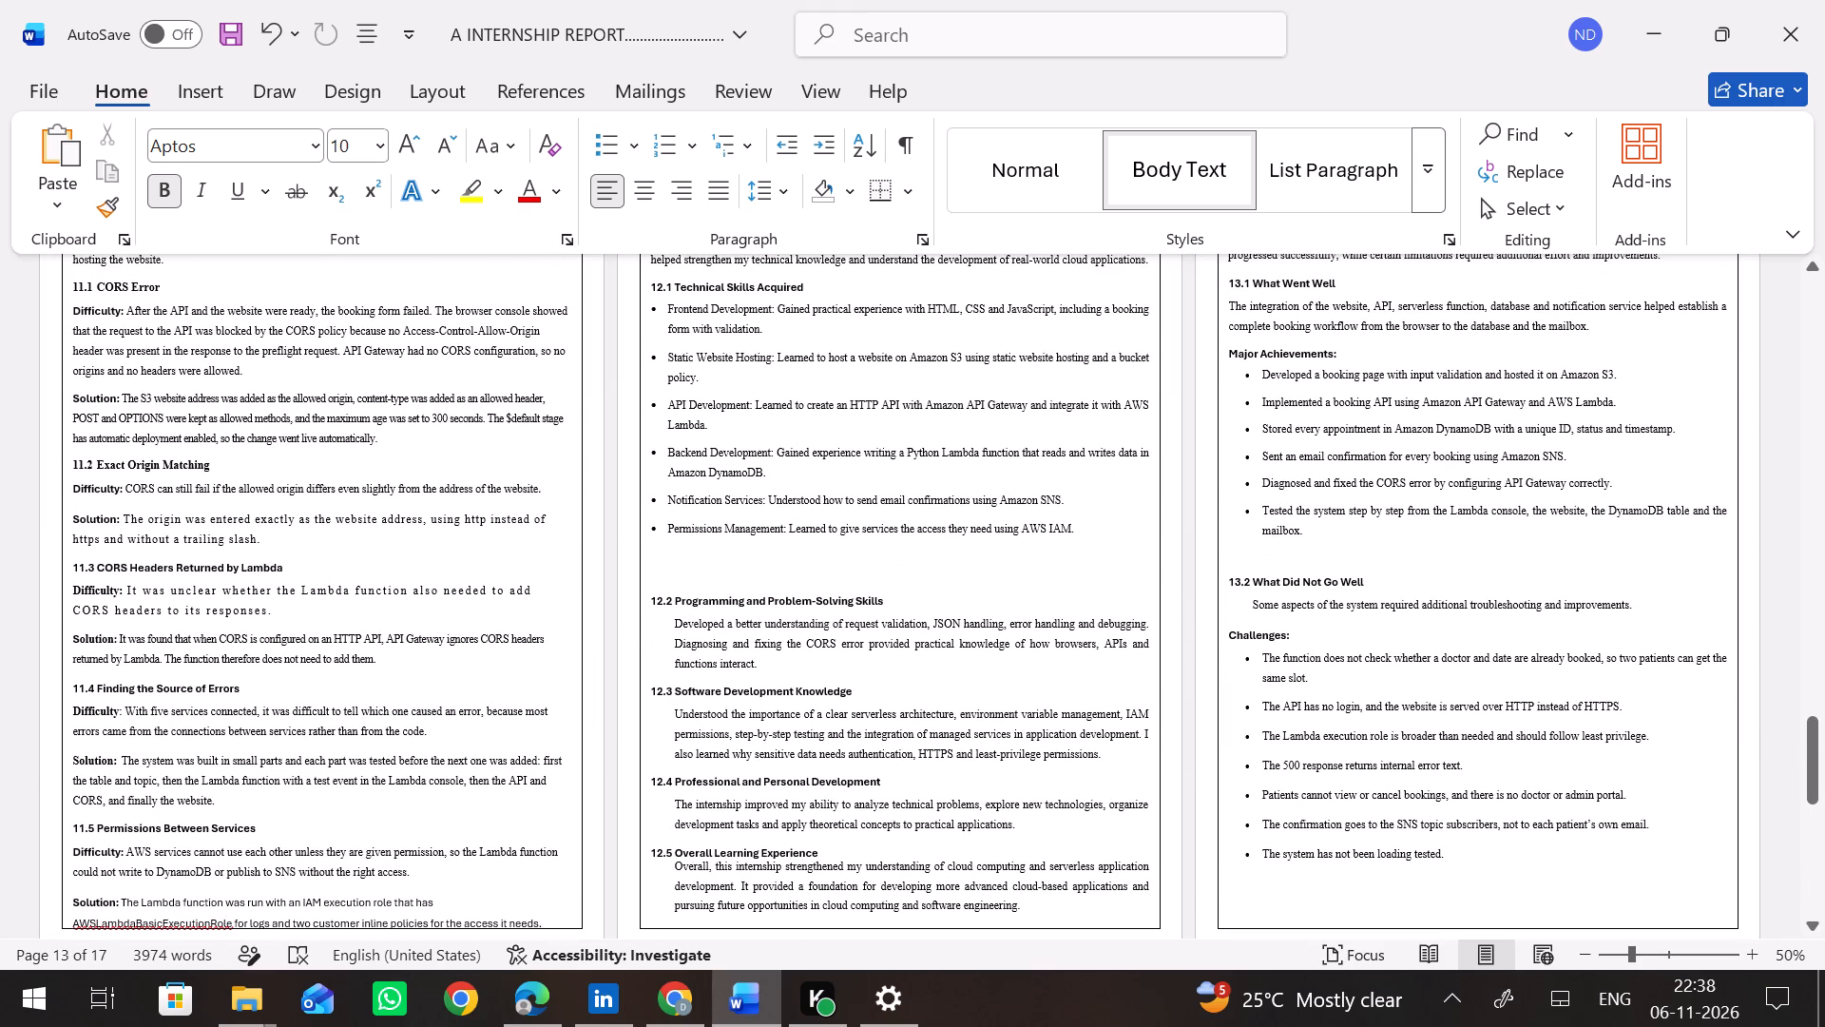
left_click_drag(1380, 577, 1253, 579)
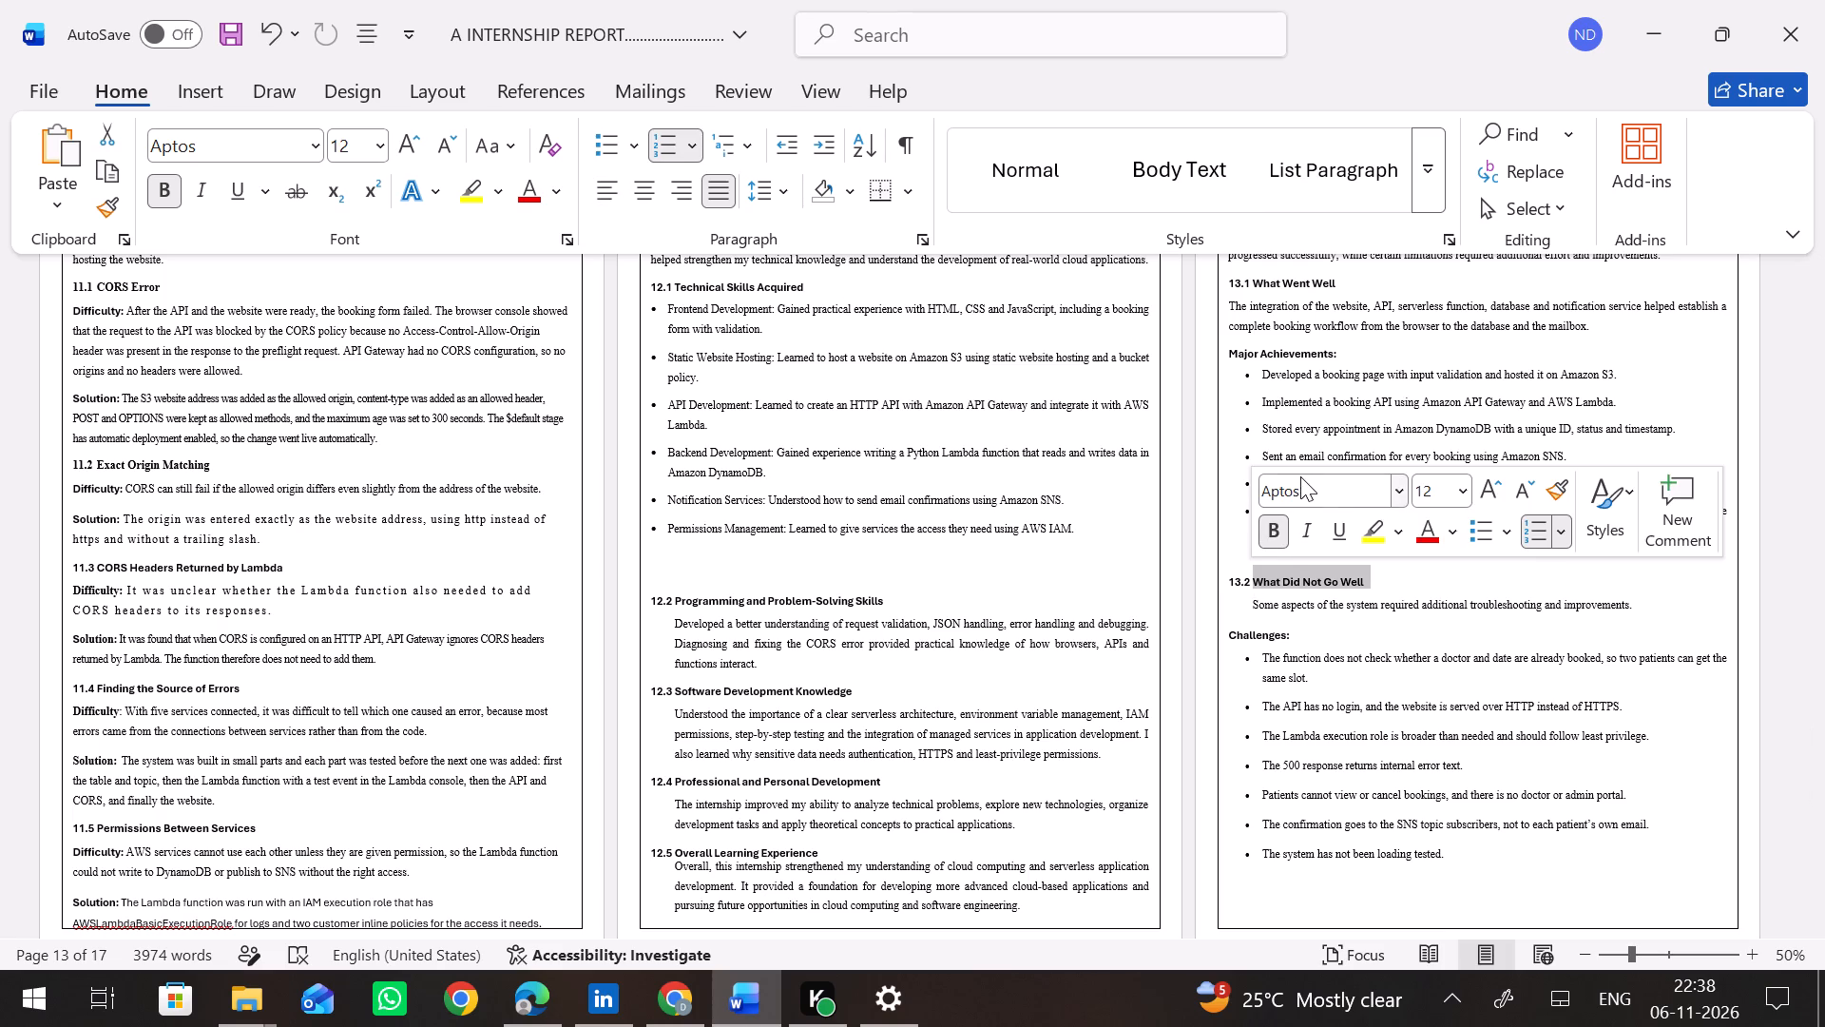
left_click(1300, 476)
left_click(1290, 494)
type("ti")
key("Return")
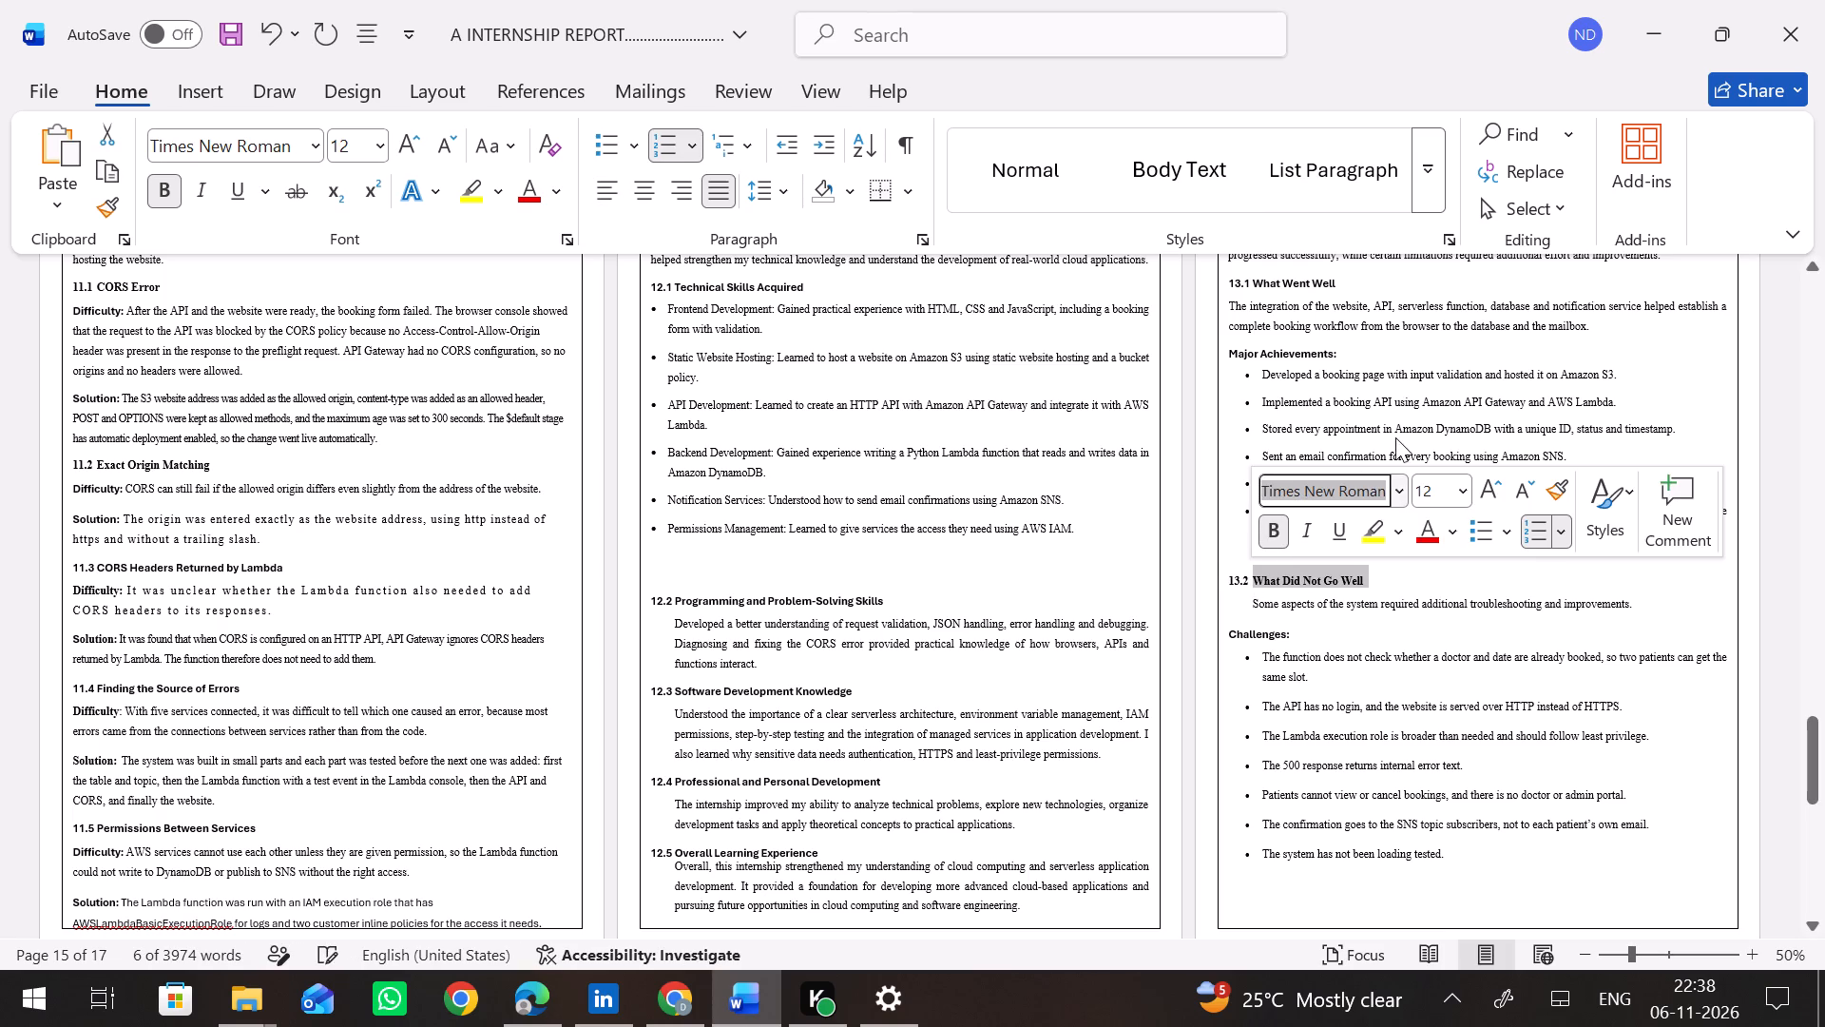
Change the font of the "Major Achievements:" label in section 13.1 to Times New Roman.
scroll(1346, 358, "up", 1)
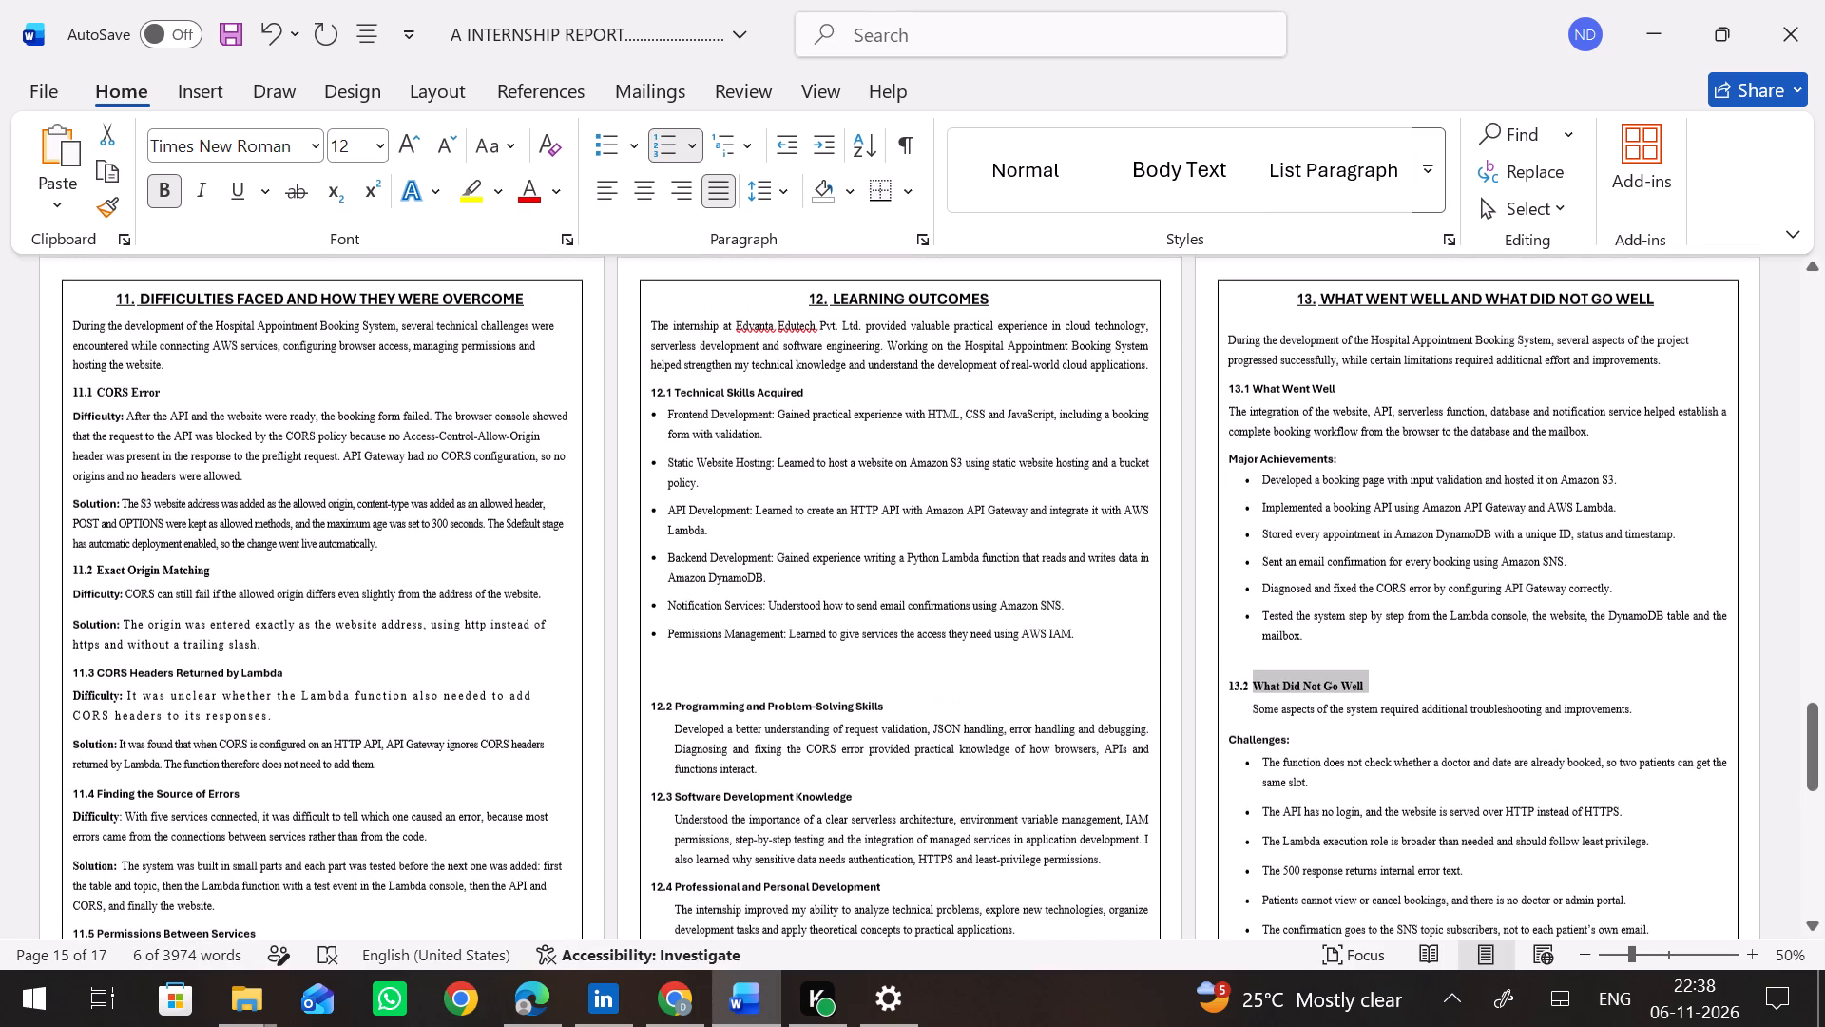
left_click_drag(1345, 460, 1241, 455)
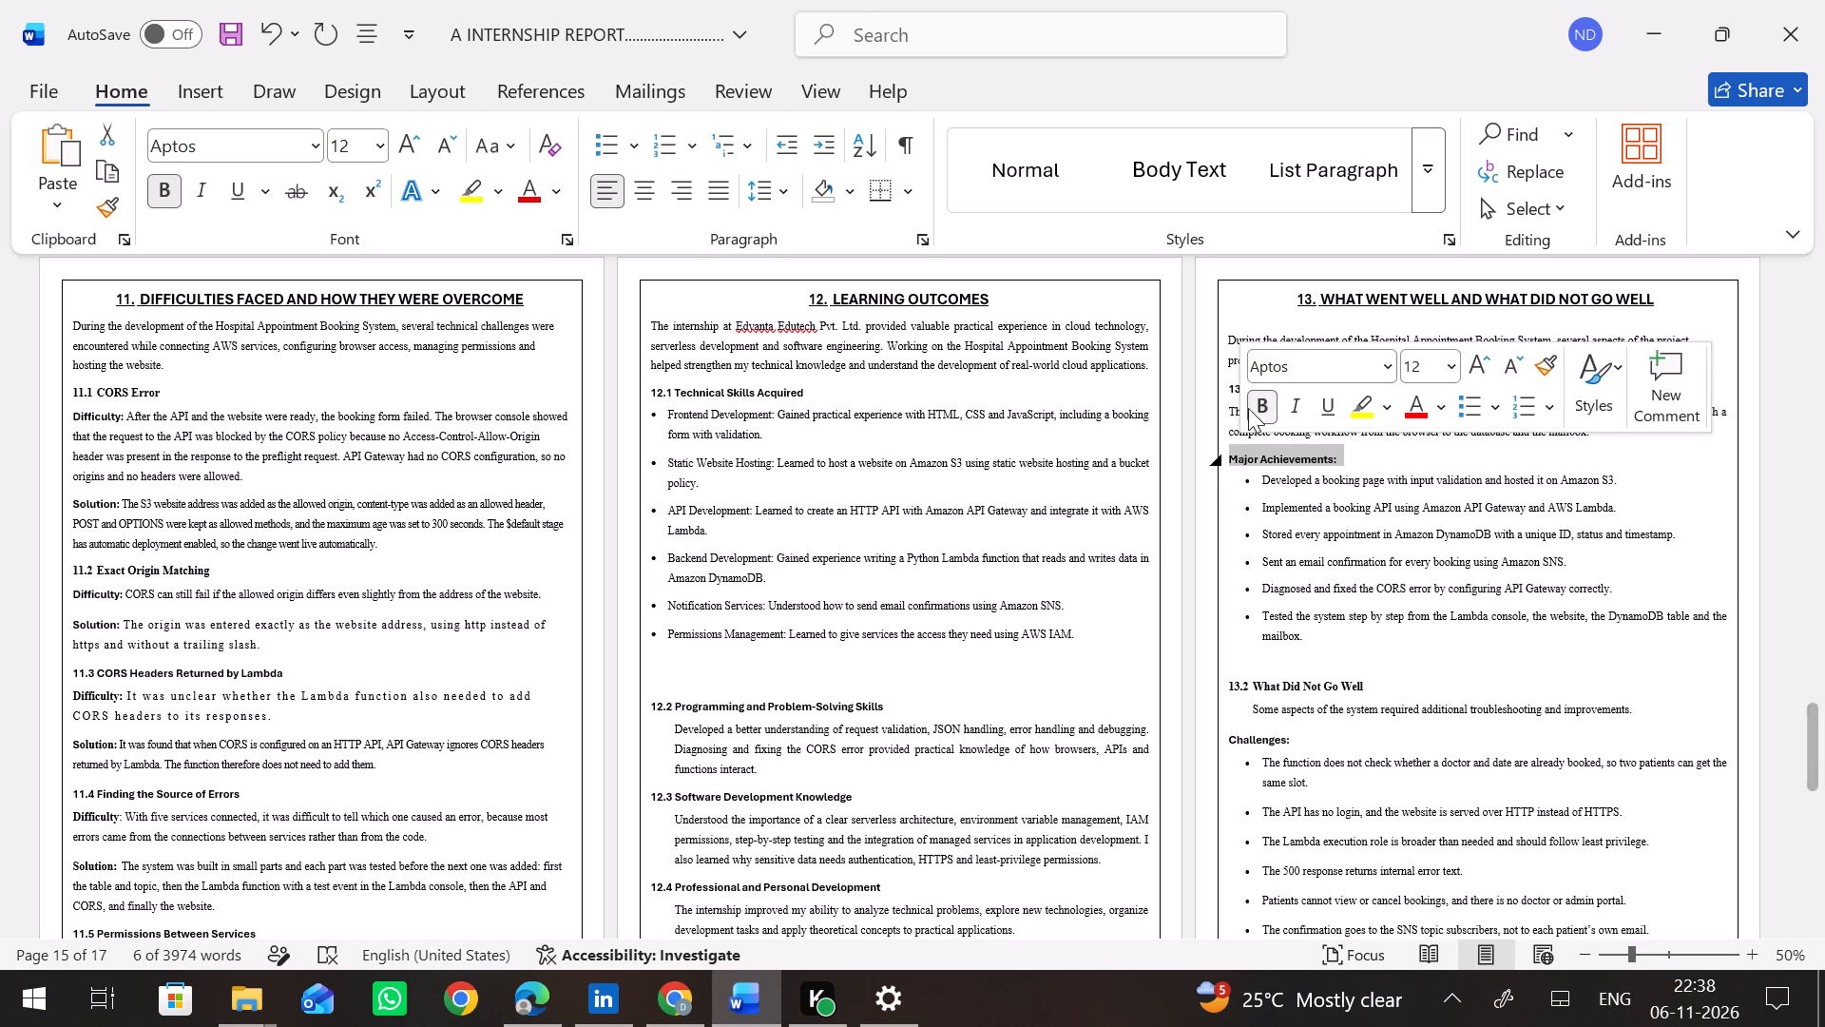
left_click(1270, 374)
type("ti")
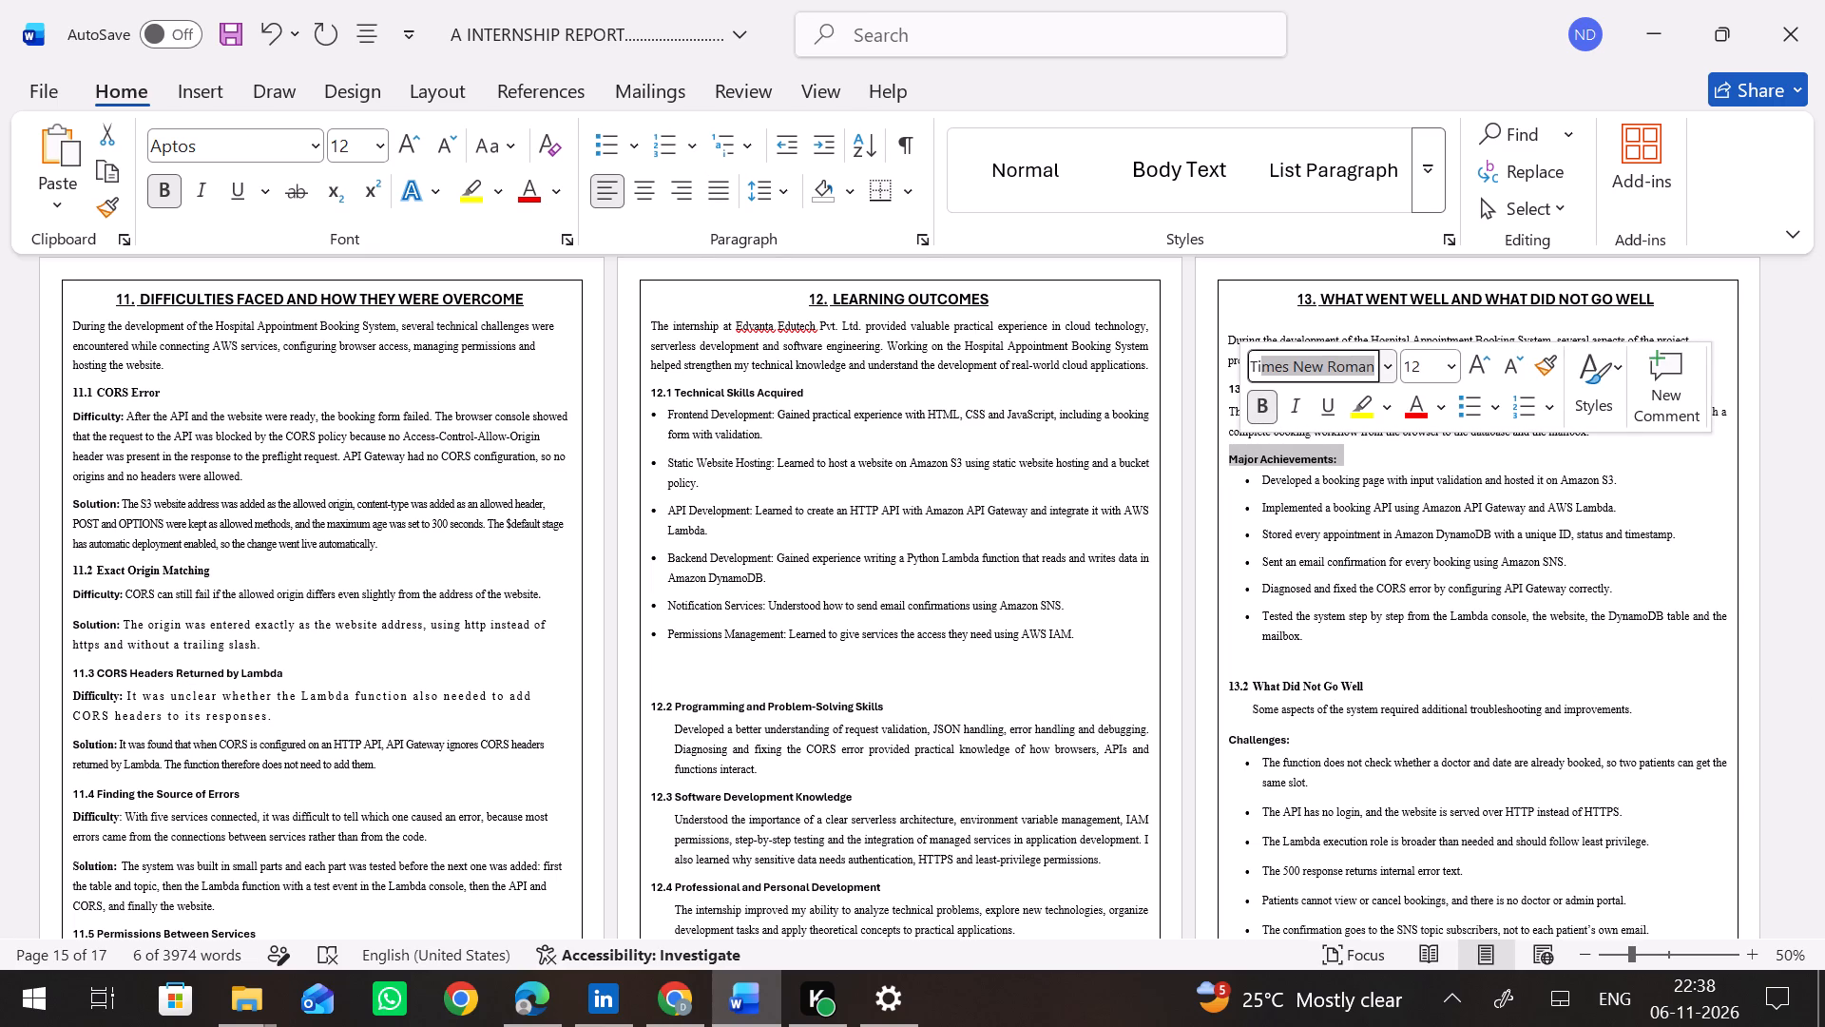
key("Return")
left_click(1338, 450)
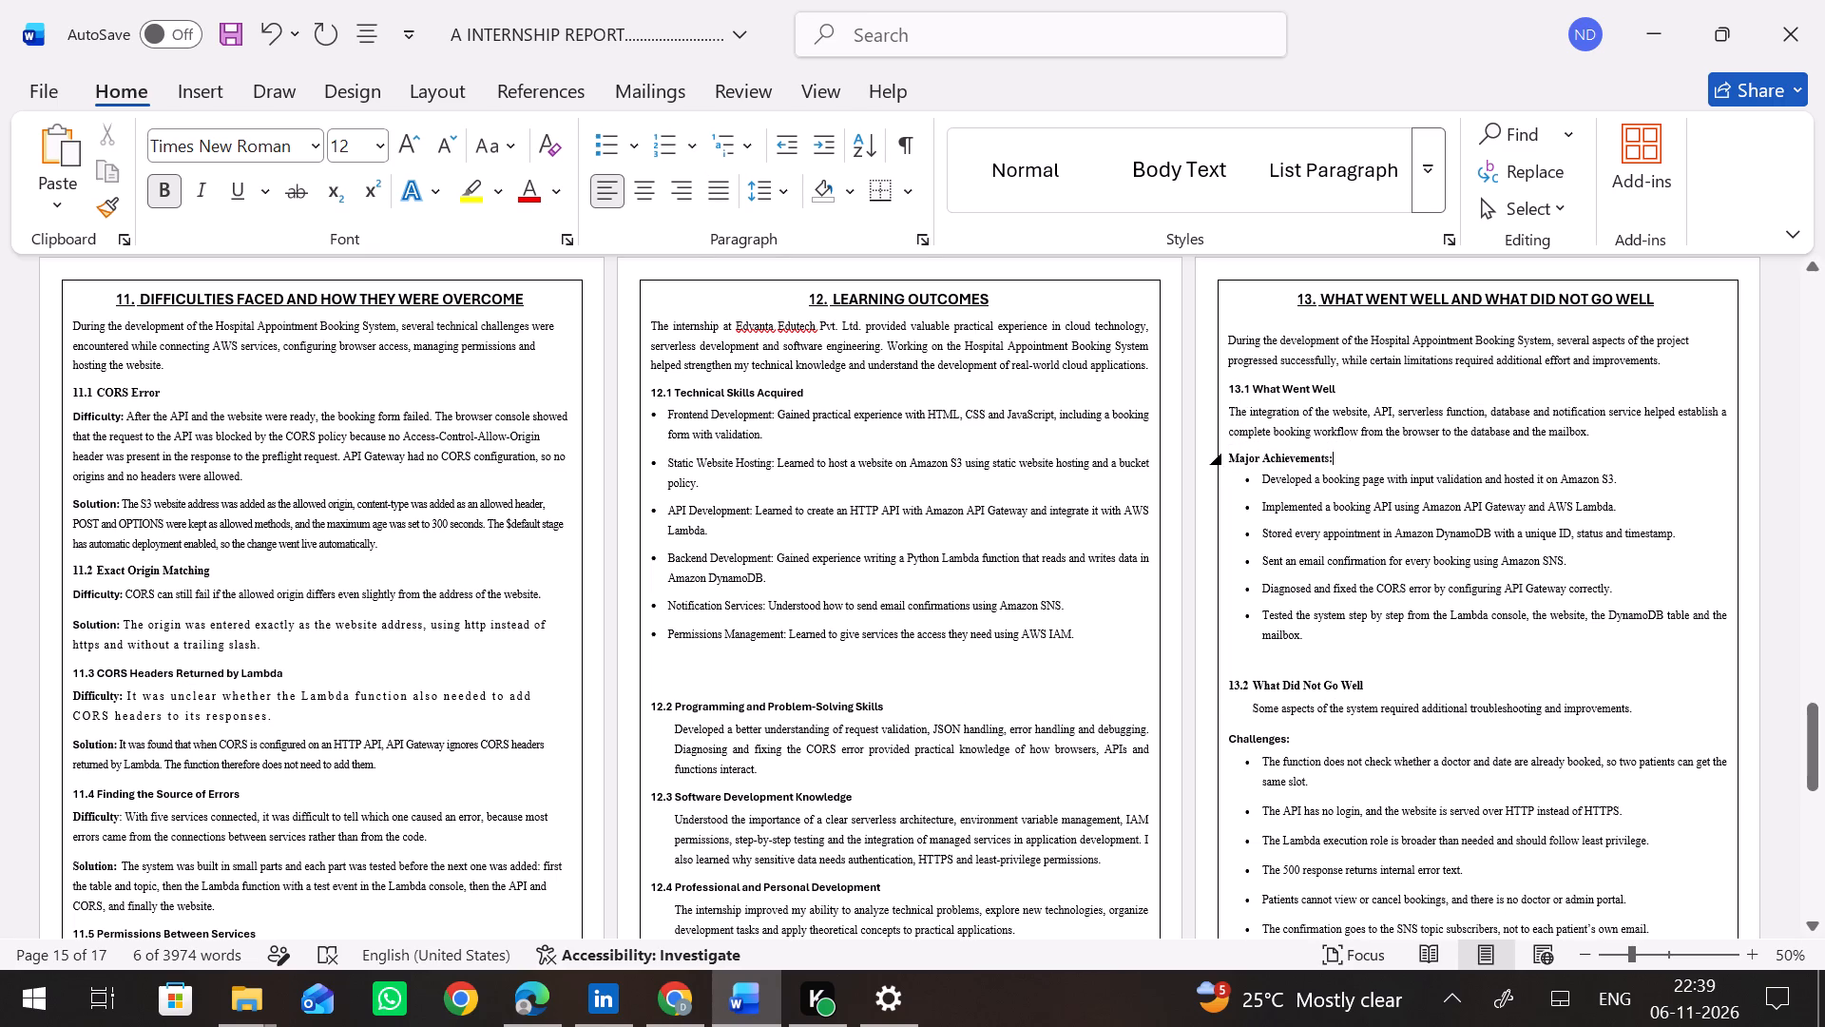
Change the font of the 13.1 "What Went Well" heading to Times New Roman.
left_click_drag(1341, 386, 1258, 391)
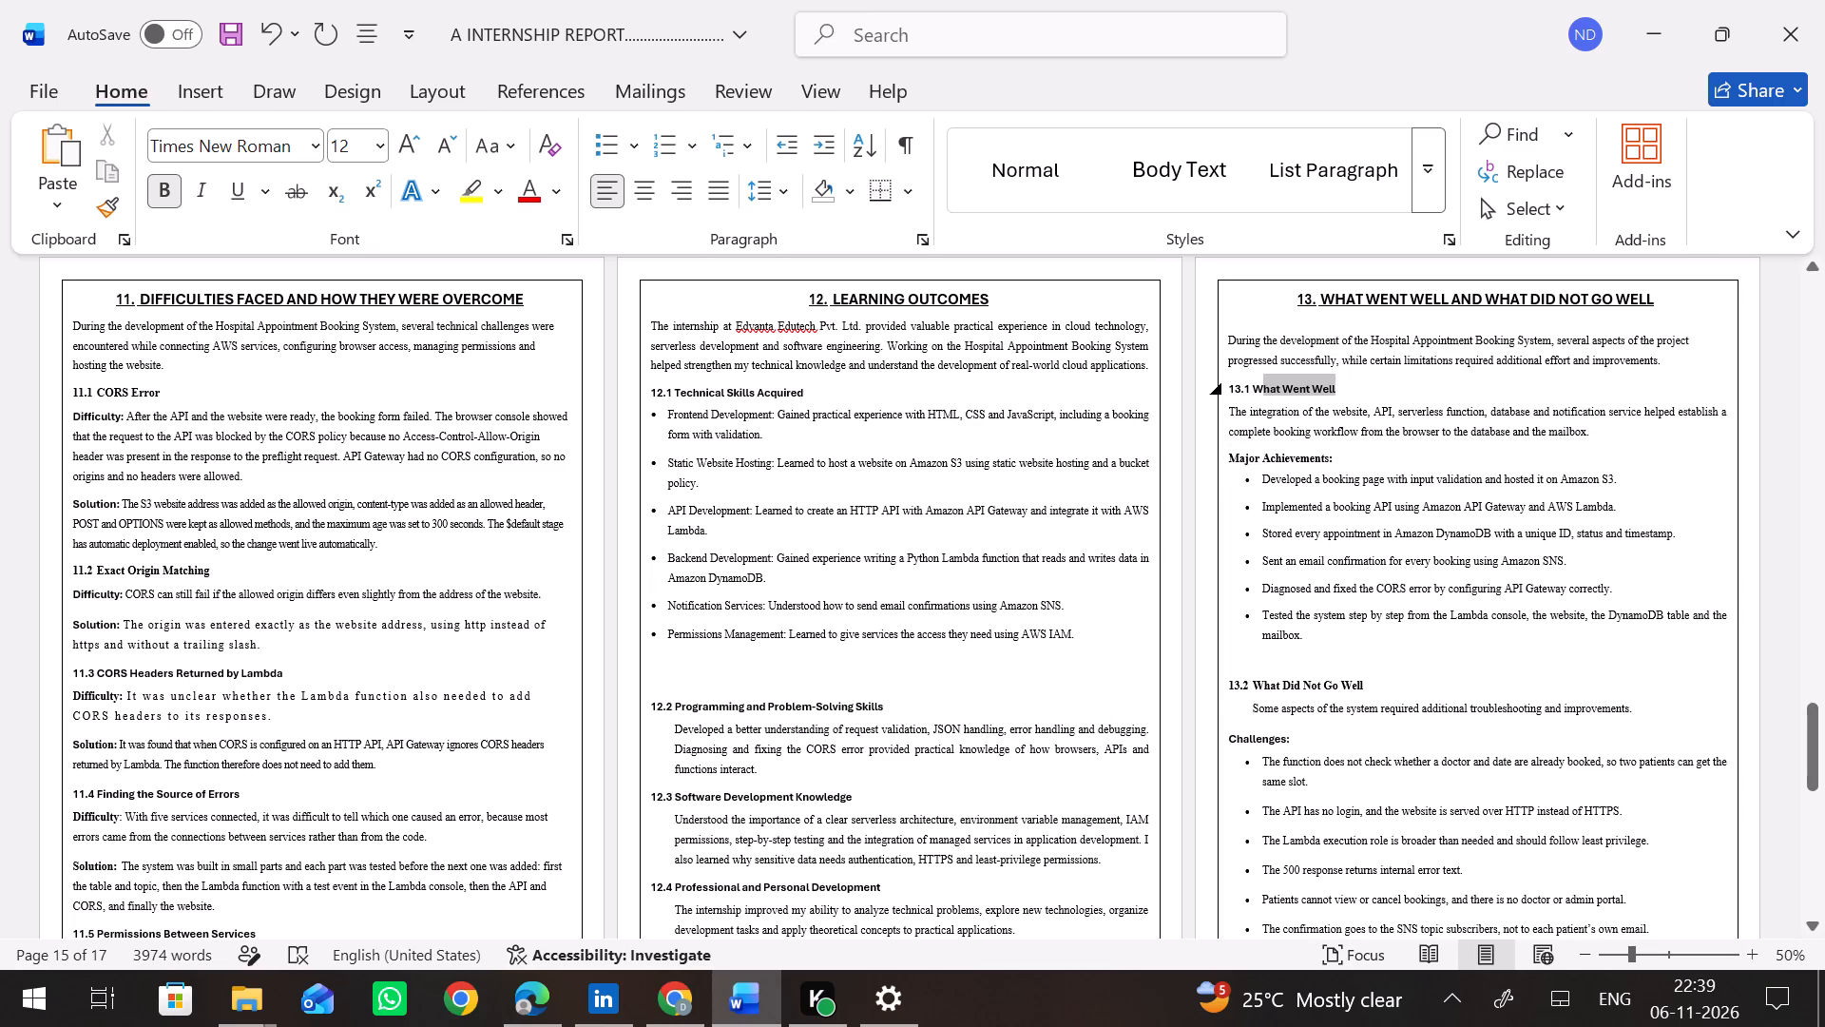
left_click_drag(1258, 391, 1253, 391)
left_click(1311, 290)
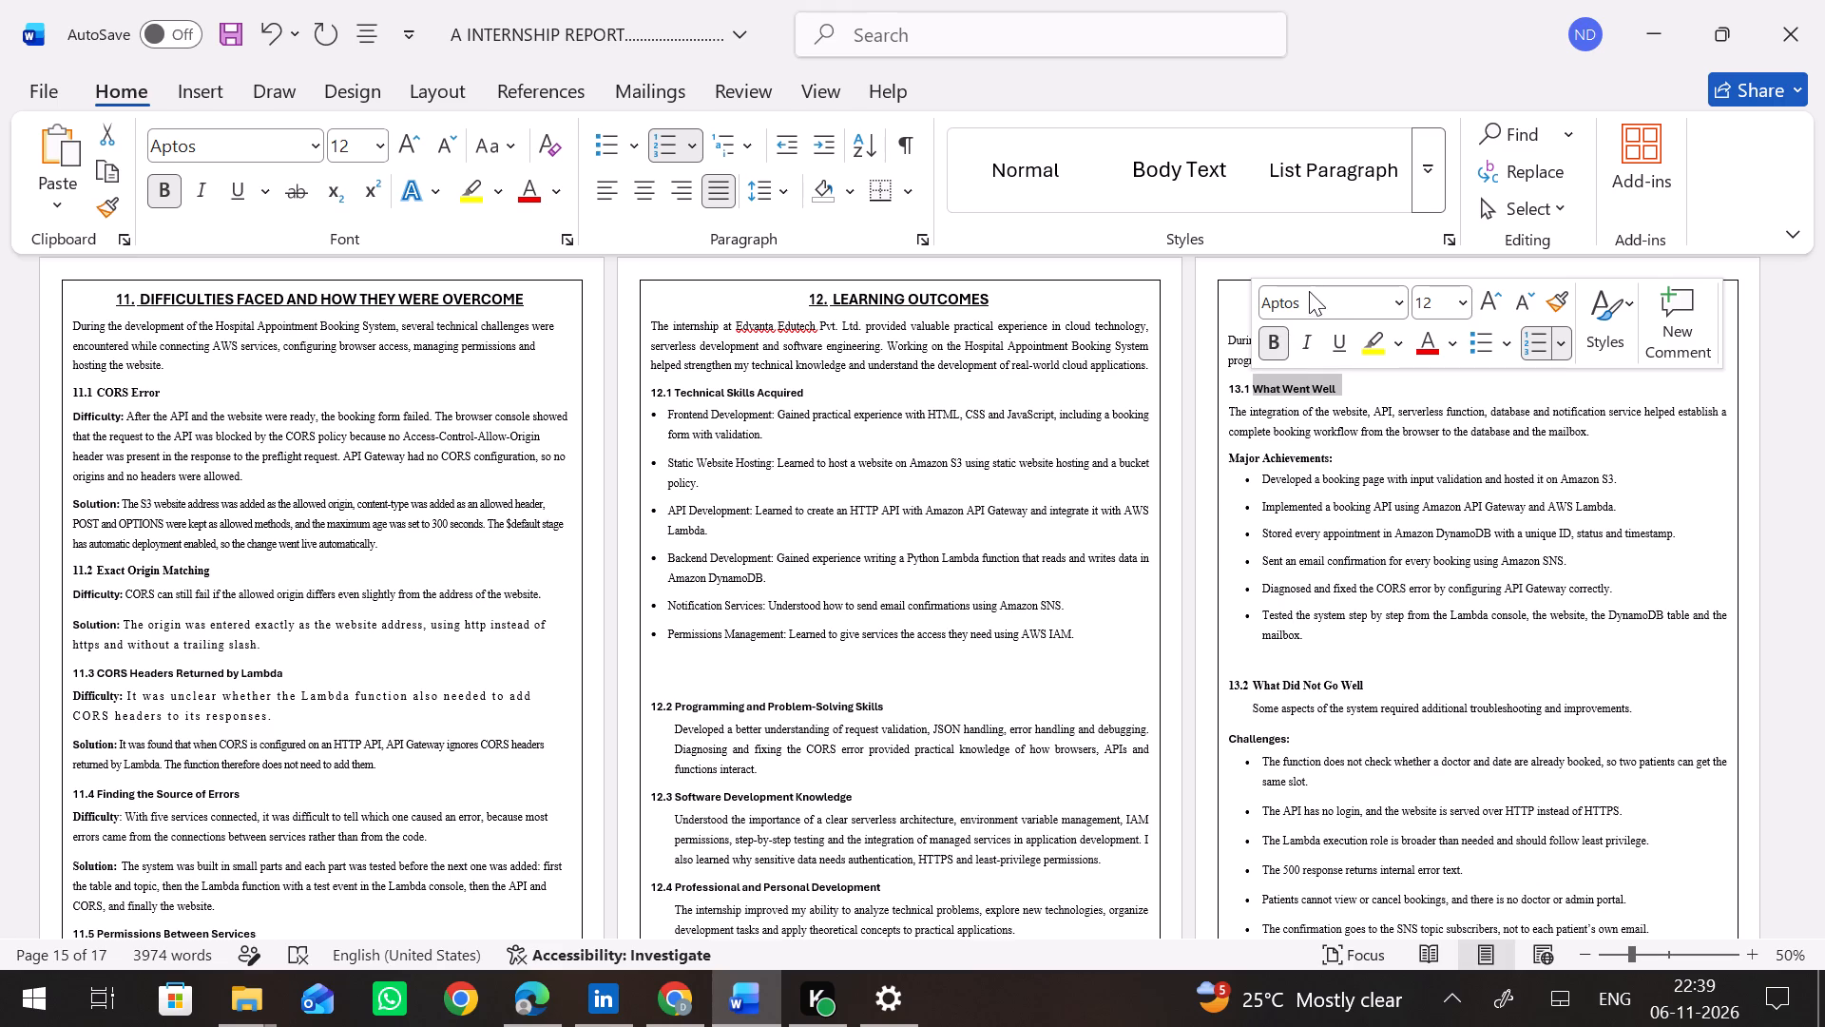
left_click(1297, 300)
type("ti")
key("Return")
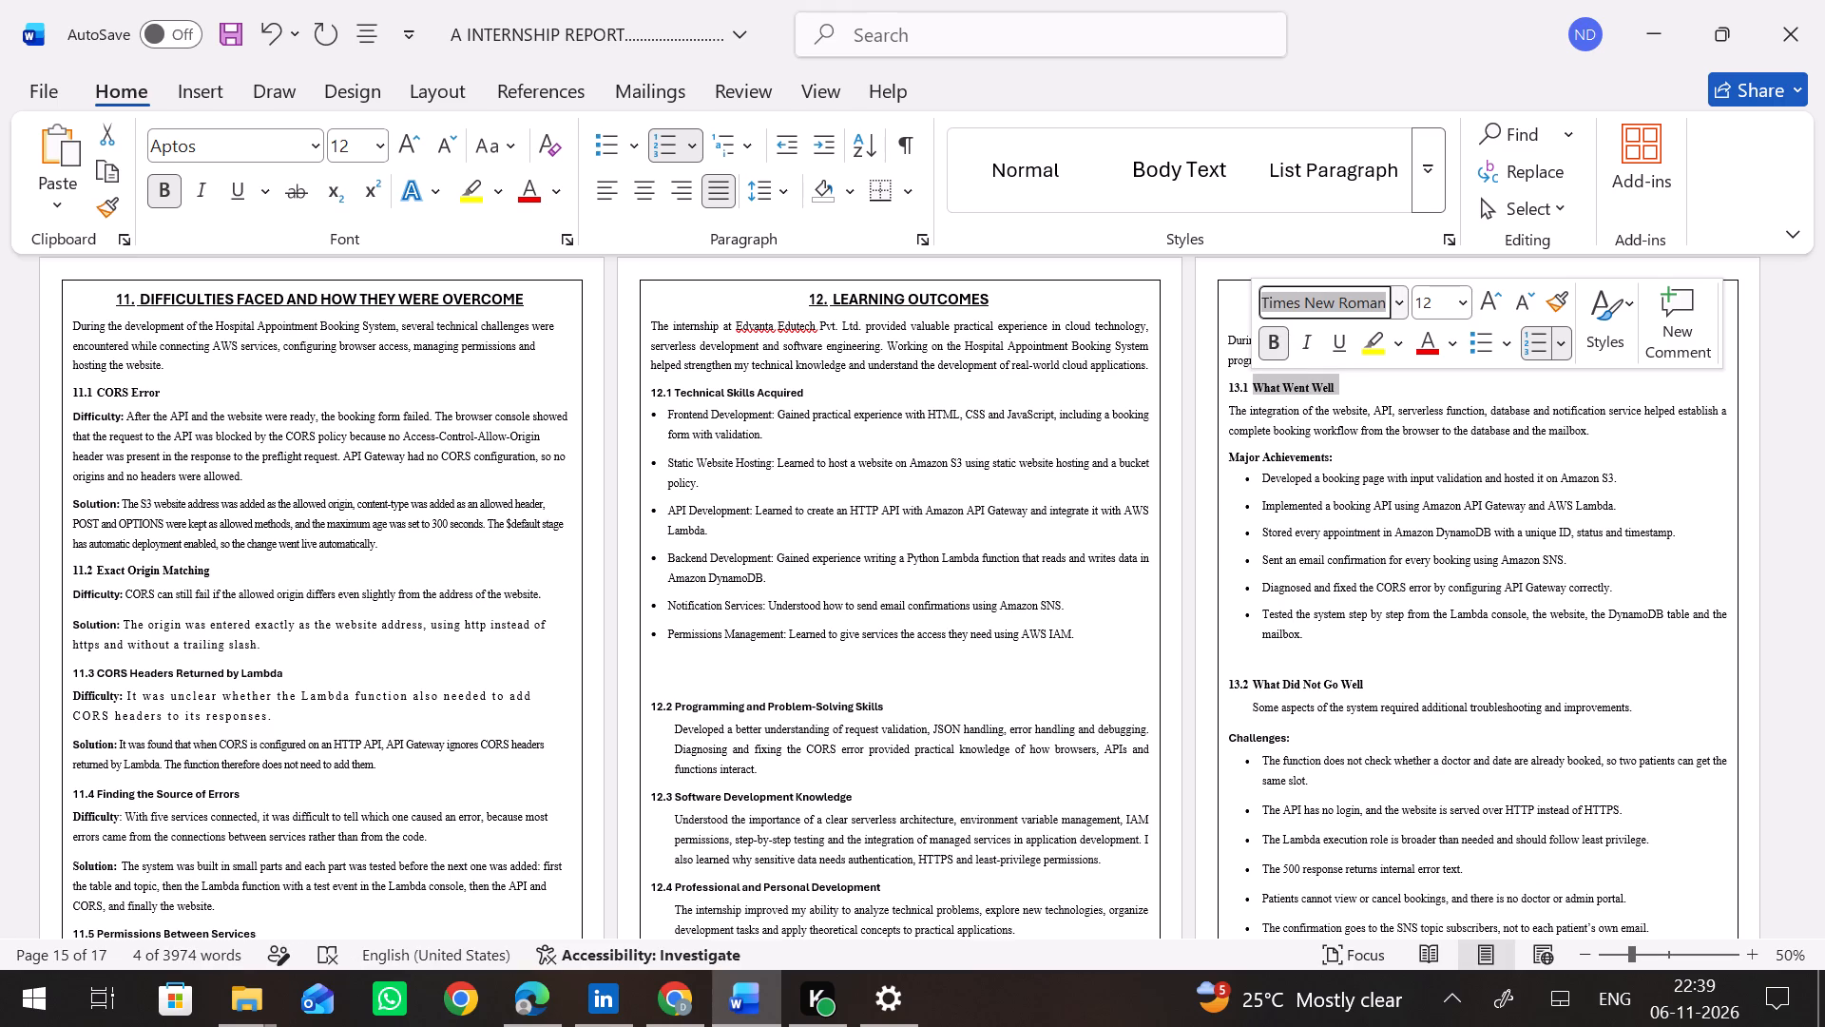
Change the font of the "Challenges:" label in section 13.2 to Times New Roman.
scroll(1087, 665, "down", 1)
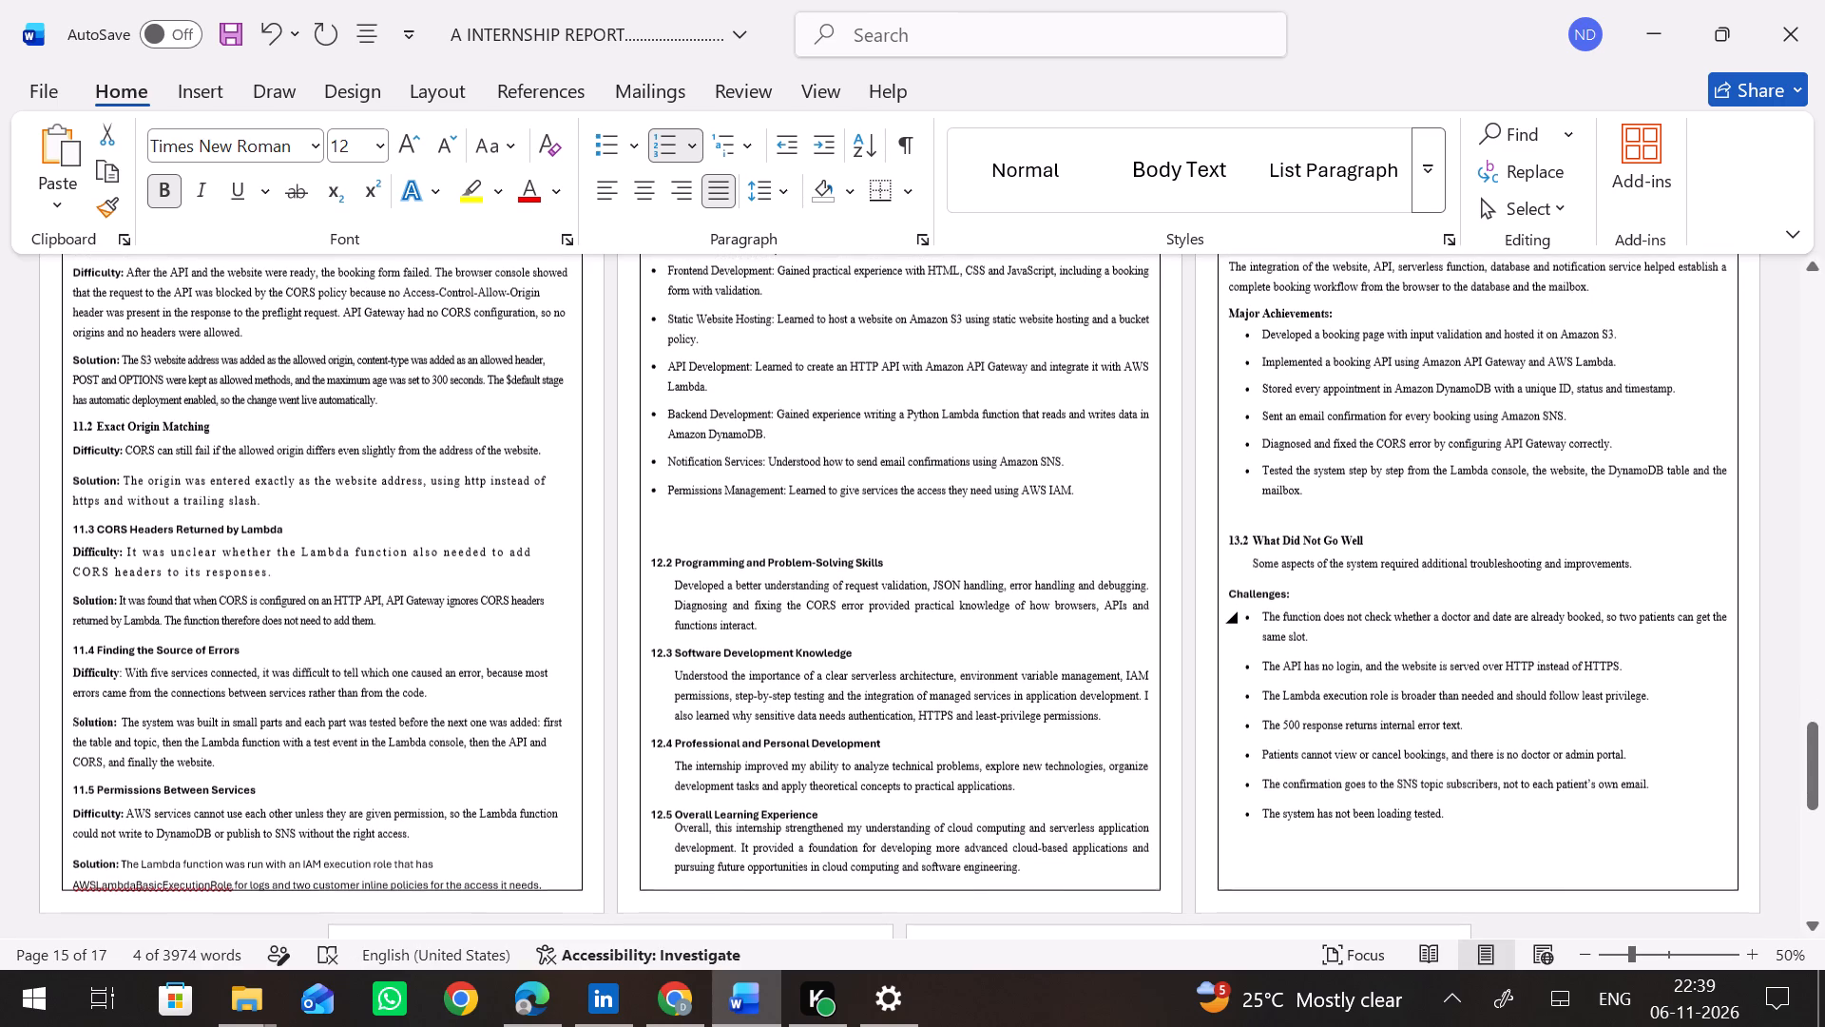
left_click_drag(1296, 602, 1250, 589)
triple_click(1250, 589)
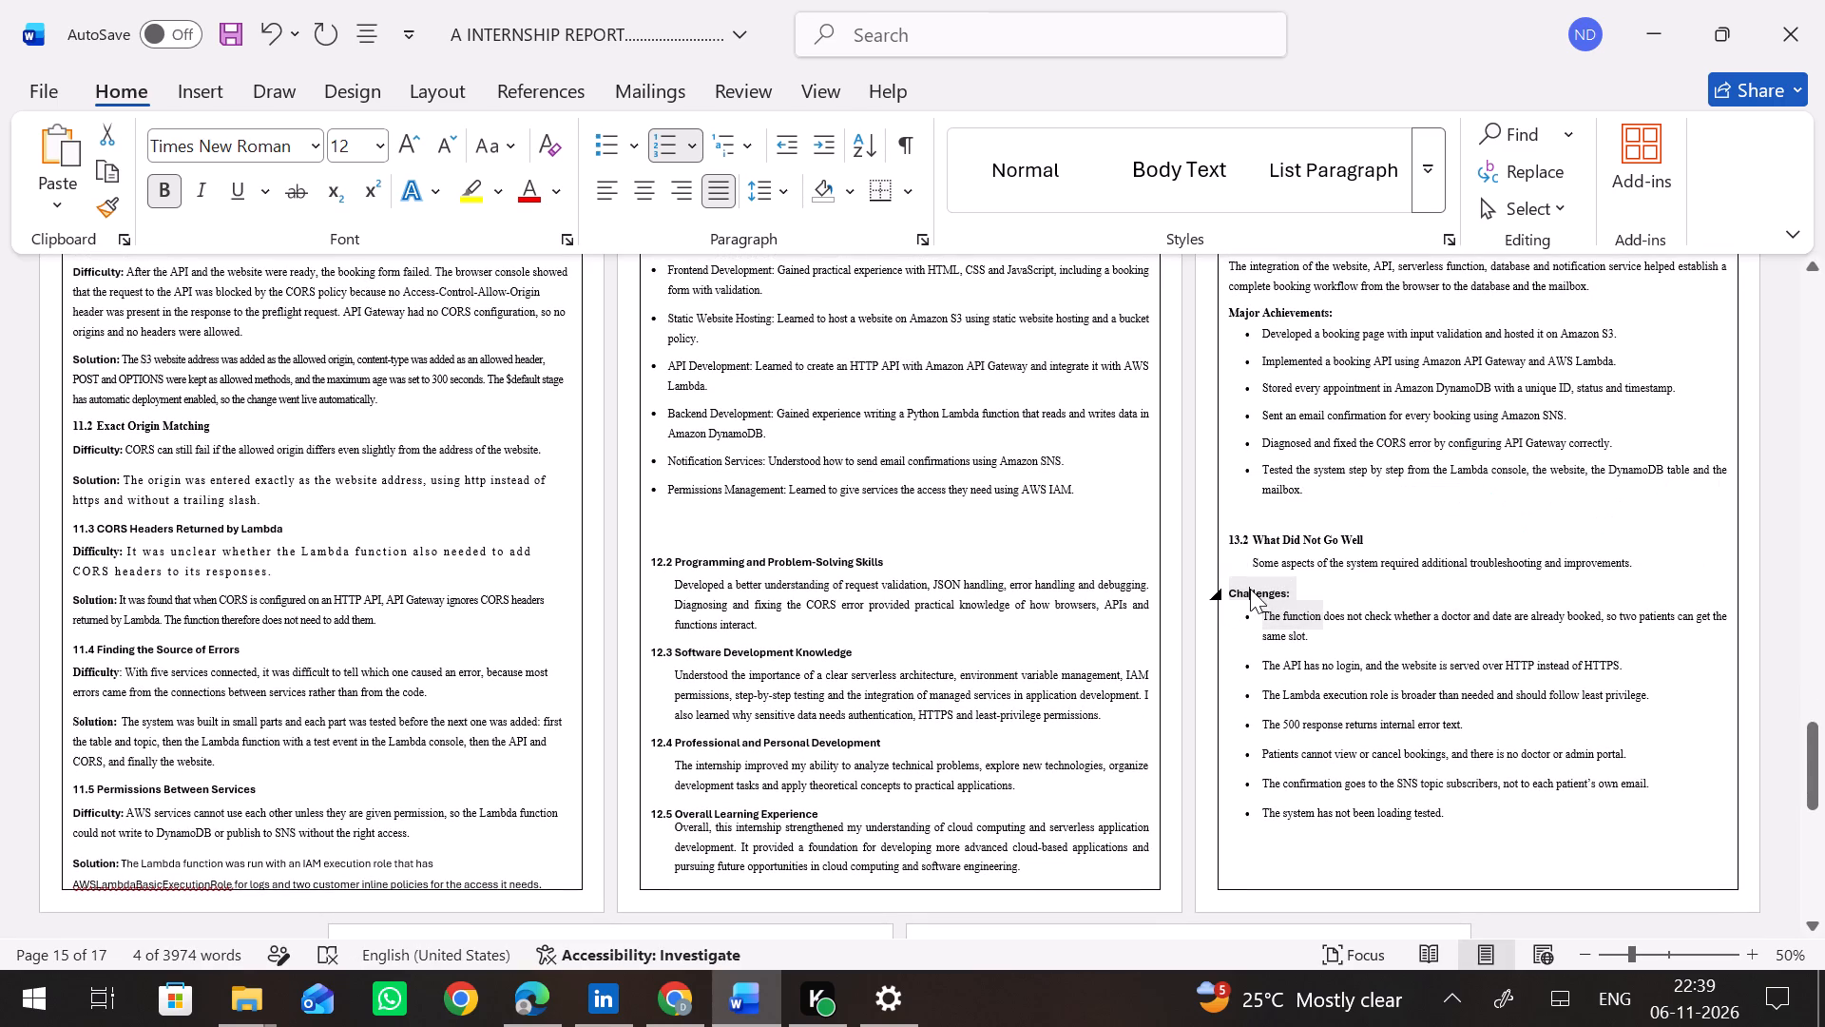
left_click(1311, 507)
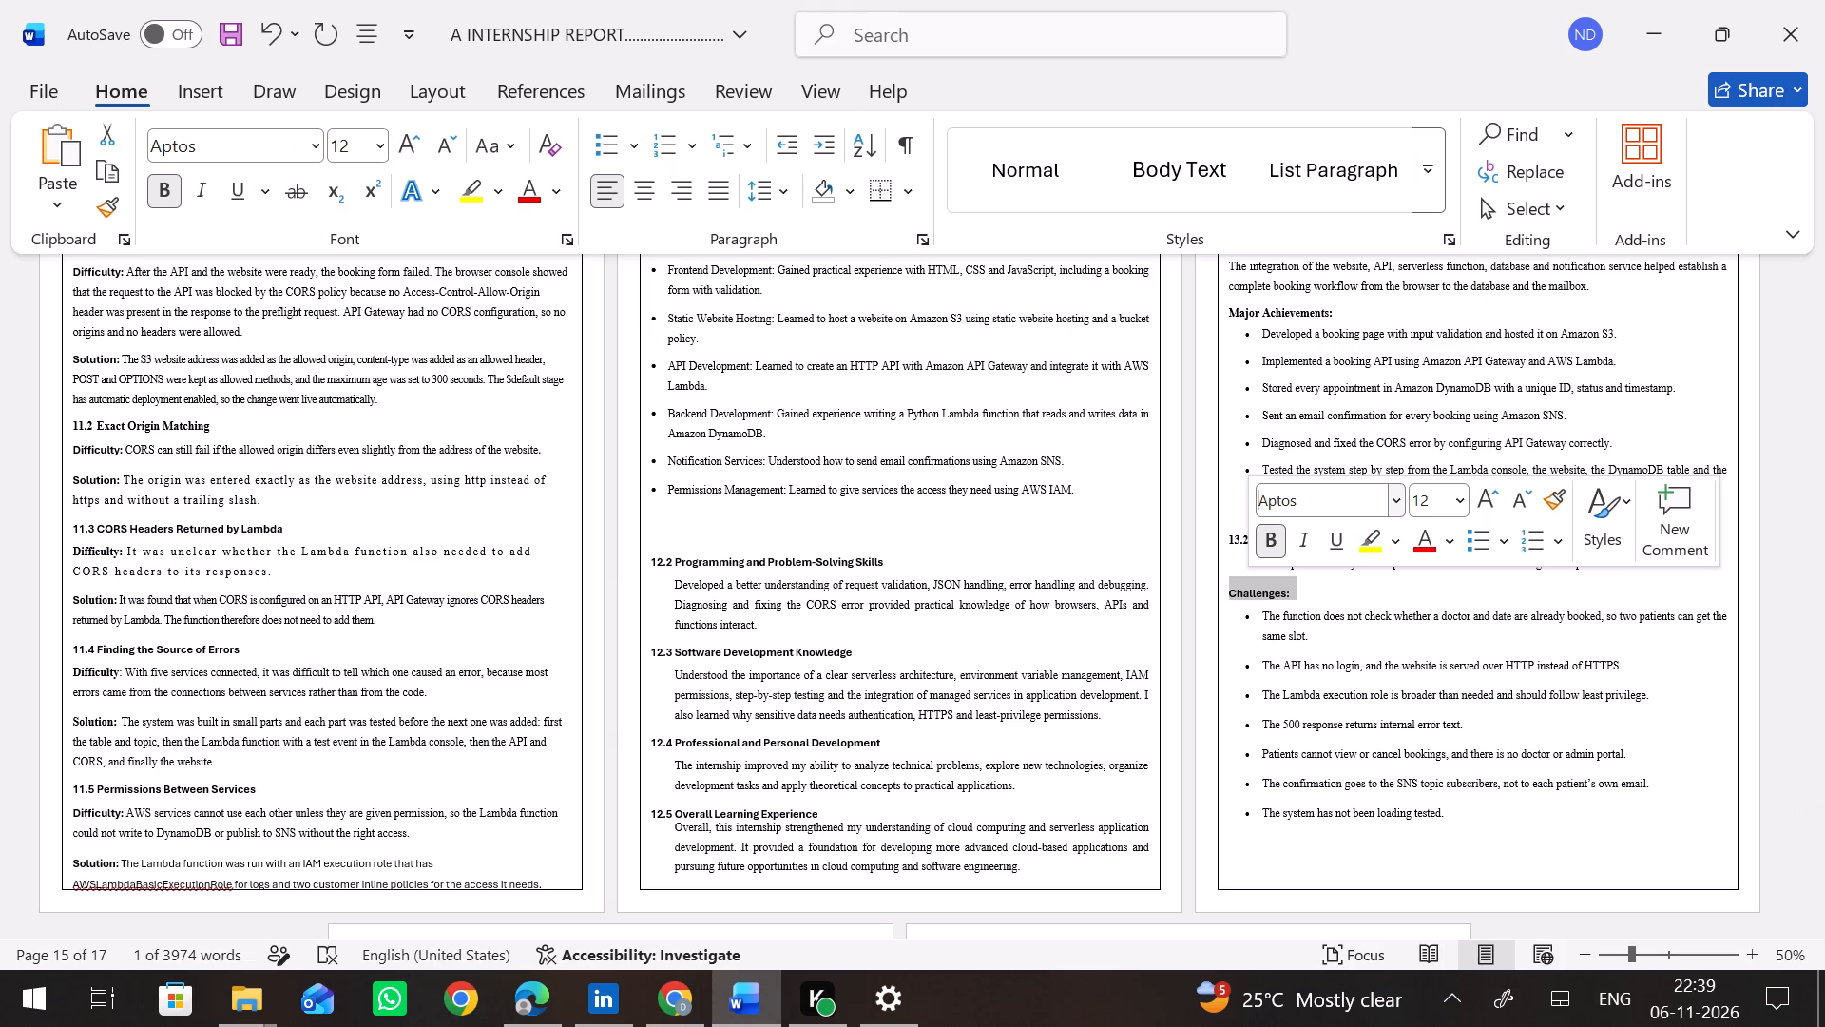
key("t")
key("Return")
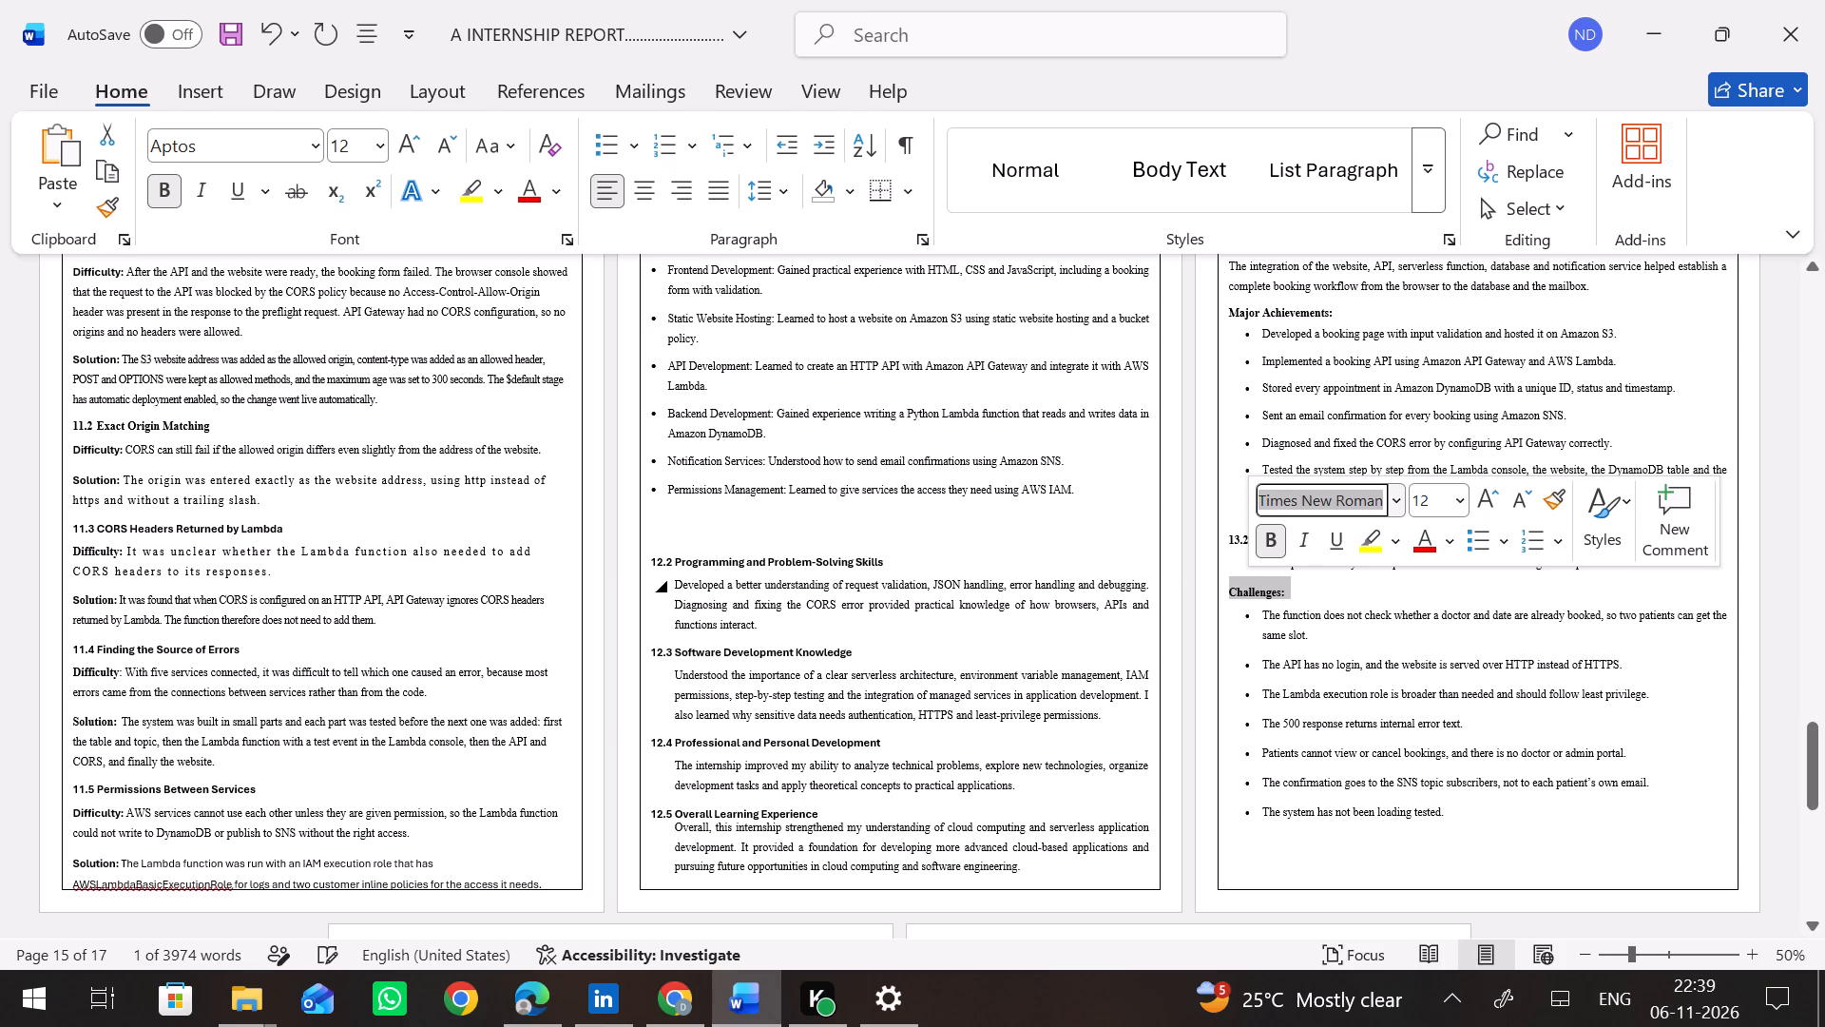
Change the font of the 12.5 "Overall Learning Experience" heading to Times New Roman.
left_click_drag(836, 813, 700, 819)
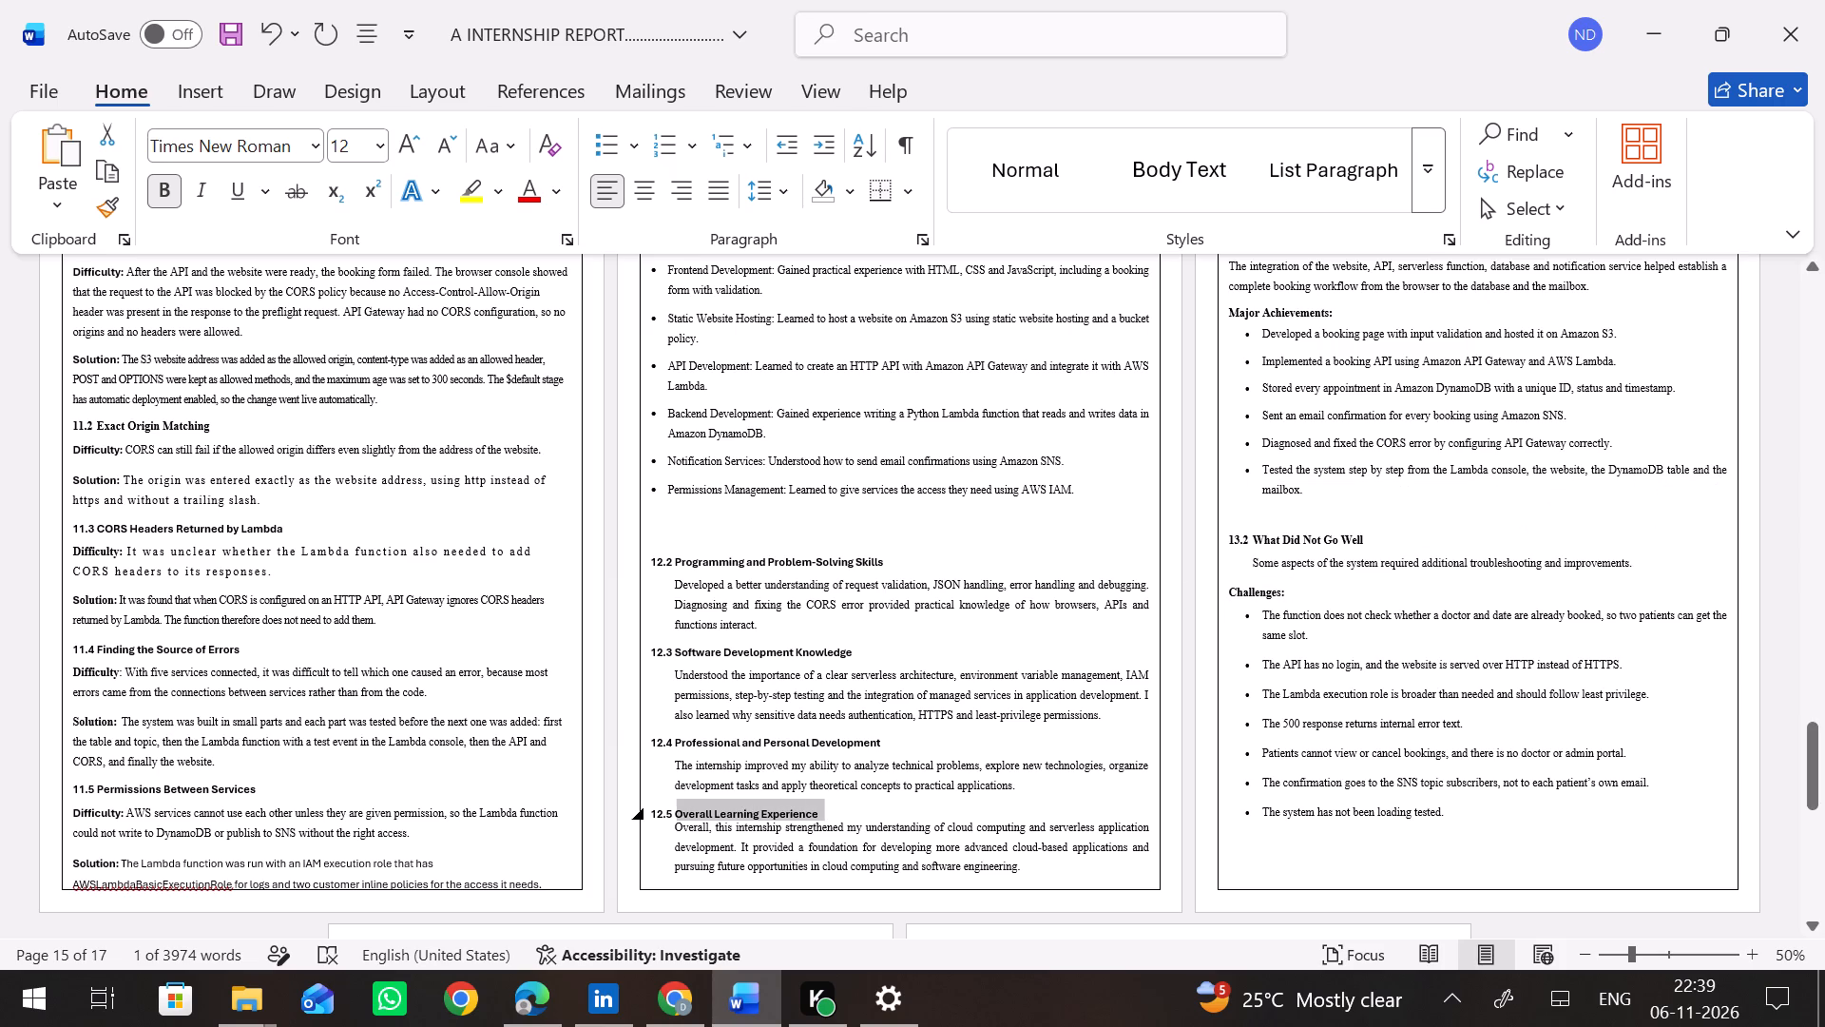
left_click_drag(700, 819, 678, 814)
left_click(731, 727)
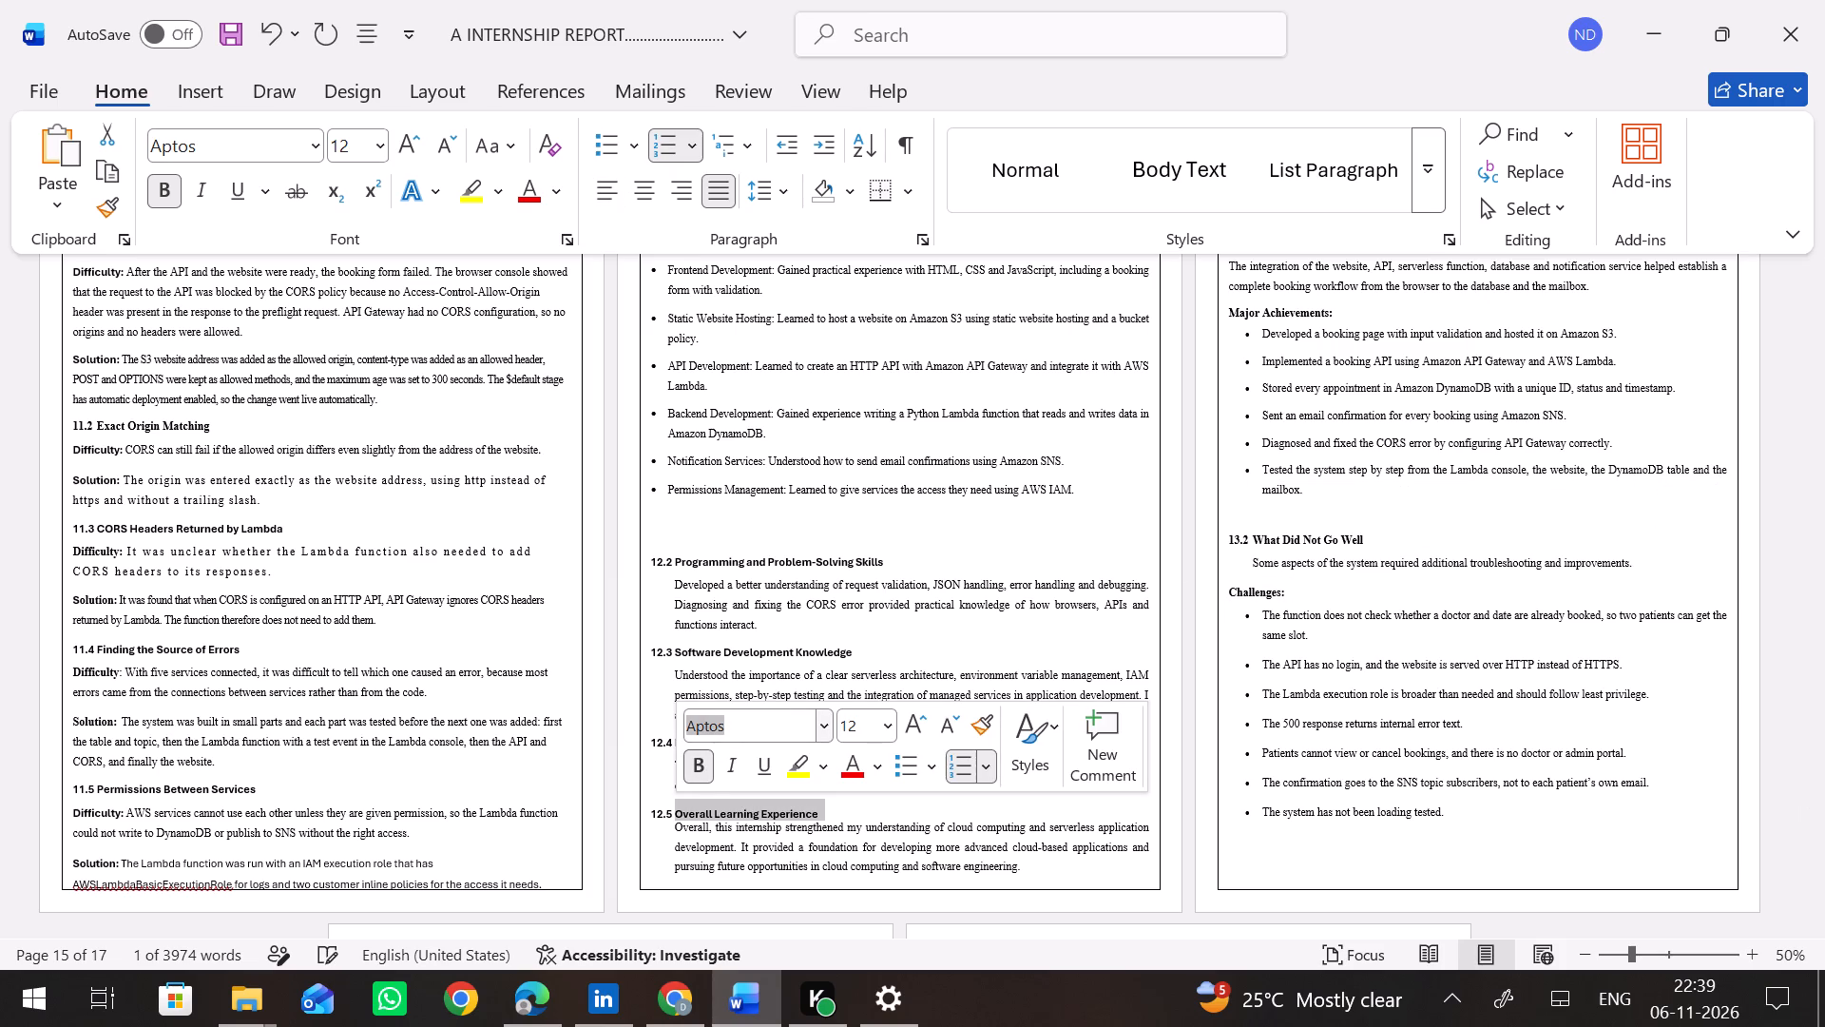
key("t")
key("Return")
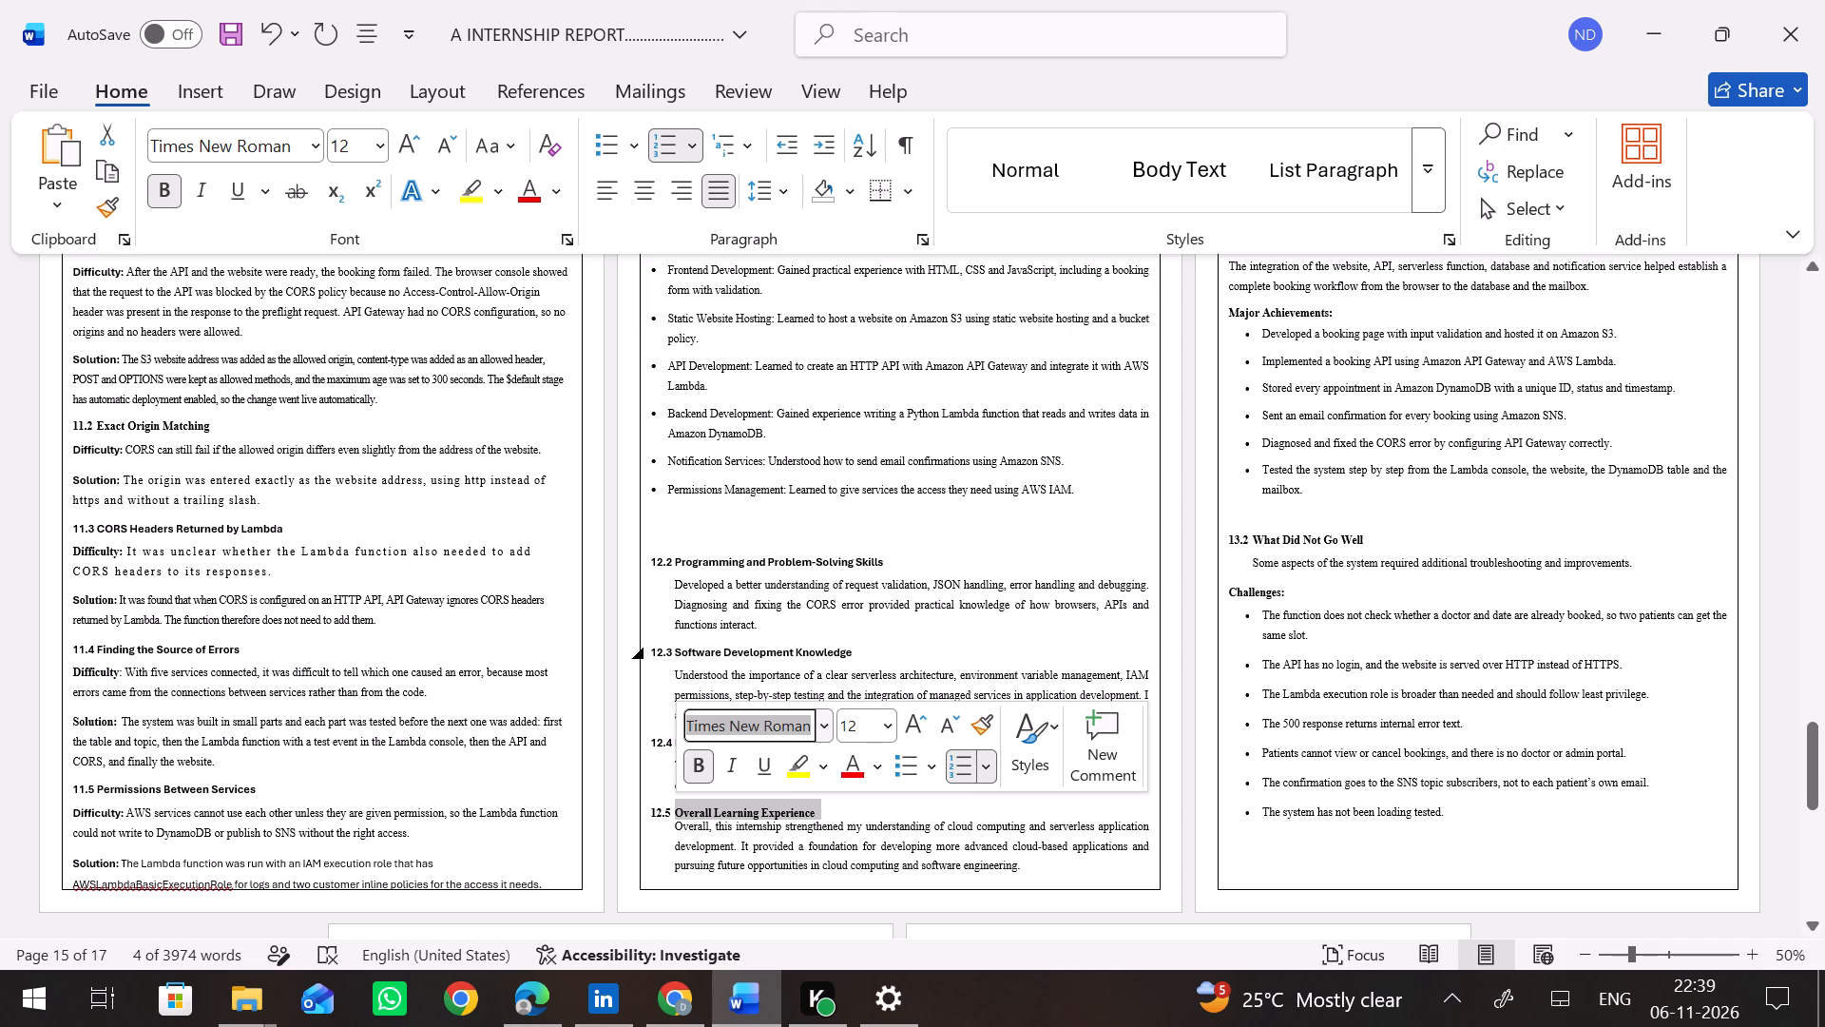
Select the 12.3 "Software Development Knowledge" heading text for a font change.
left_click_drag(855, 649, 686, 655)
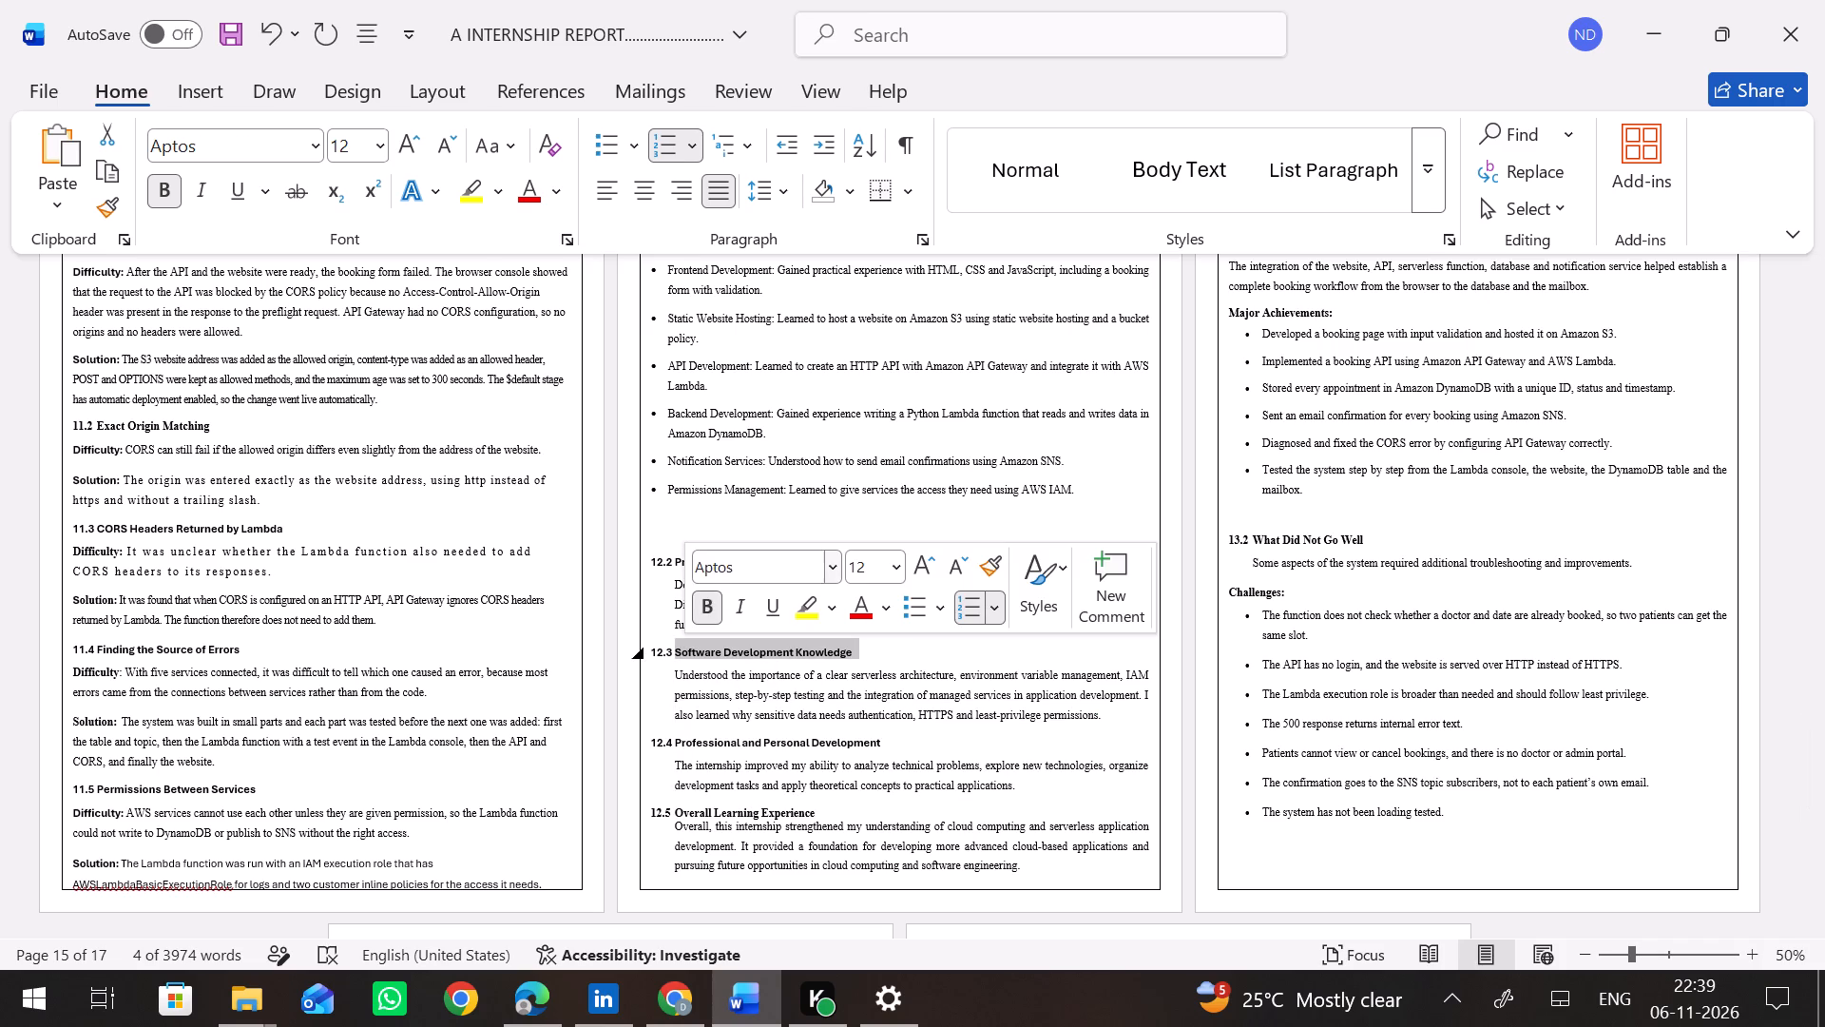